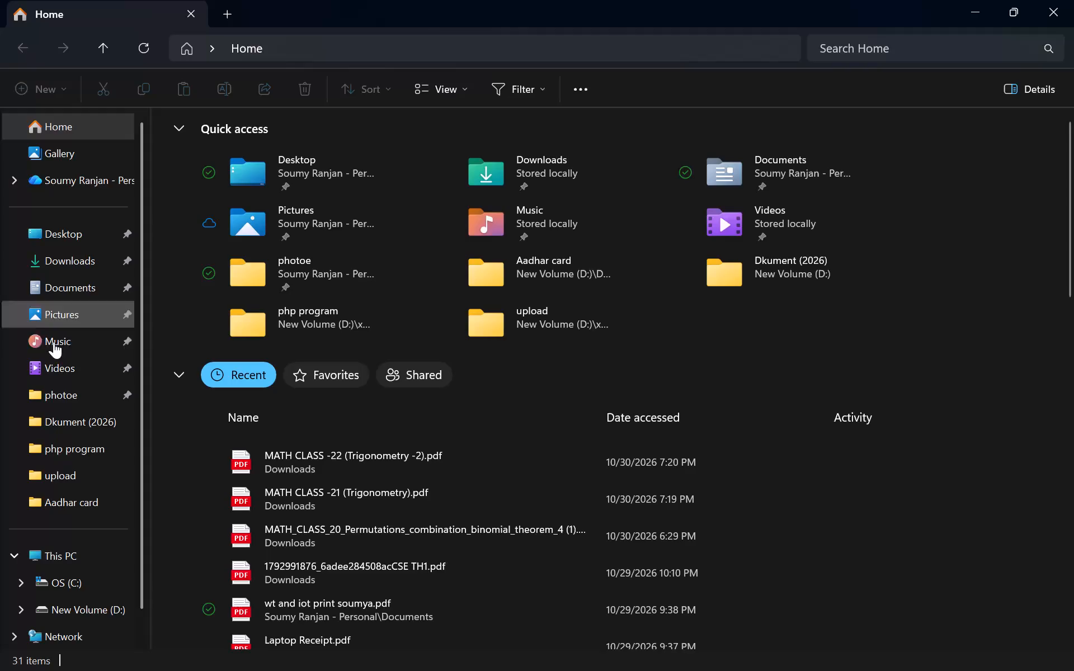
Open the Screenshots folder inside Pictures and look over its image files.
click(69, 320)
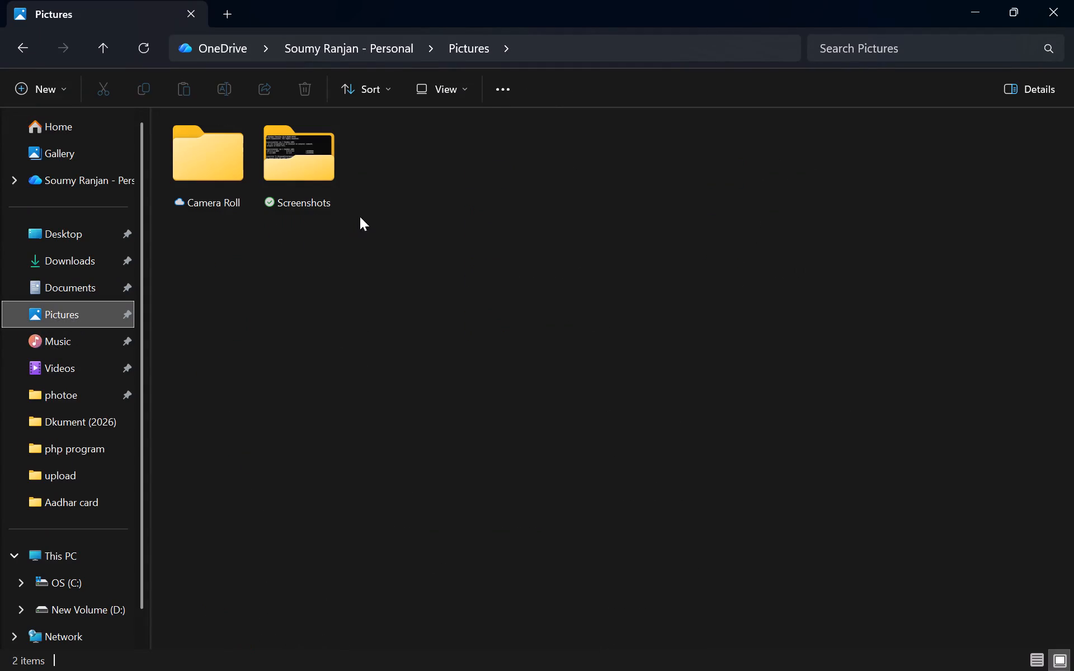
double_click(295, 184)
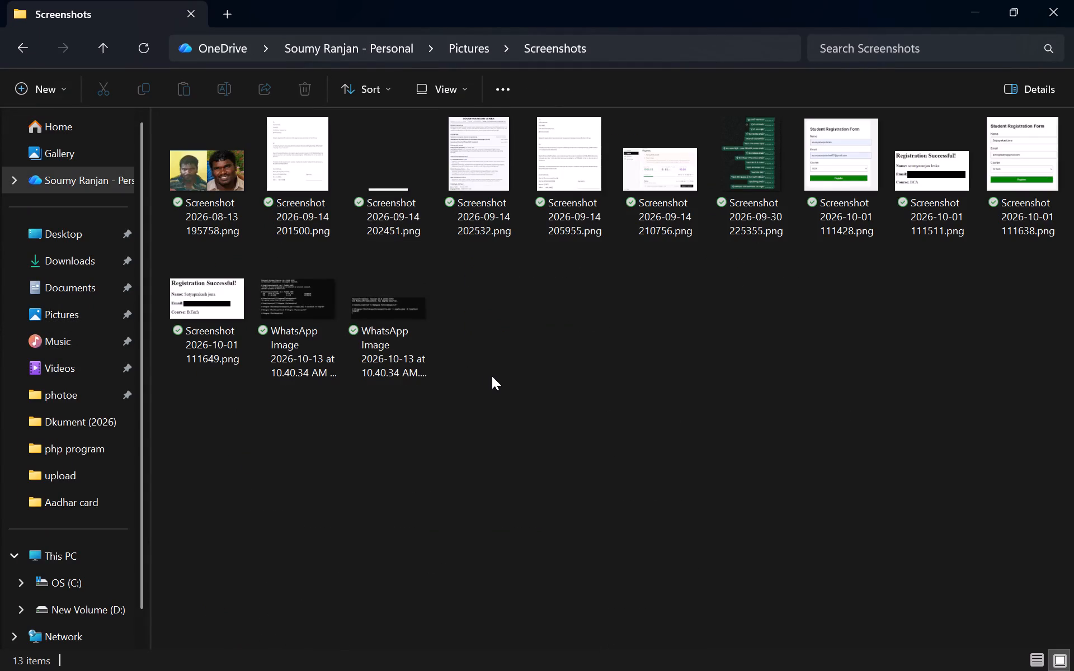
click(492, 376)
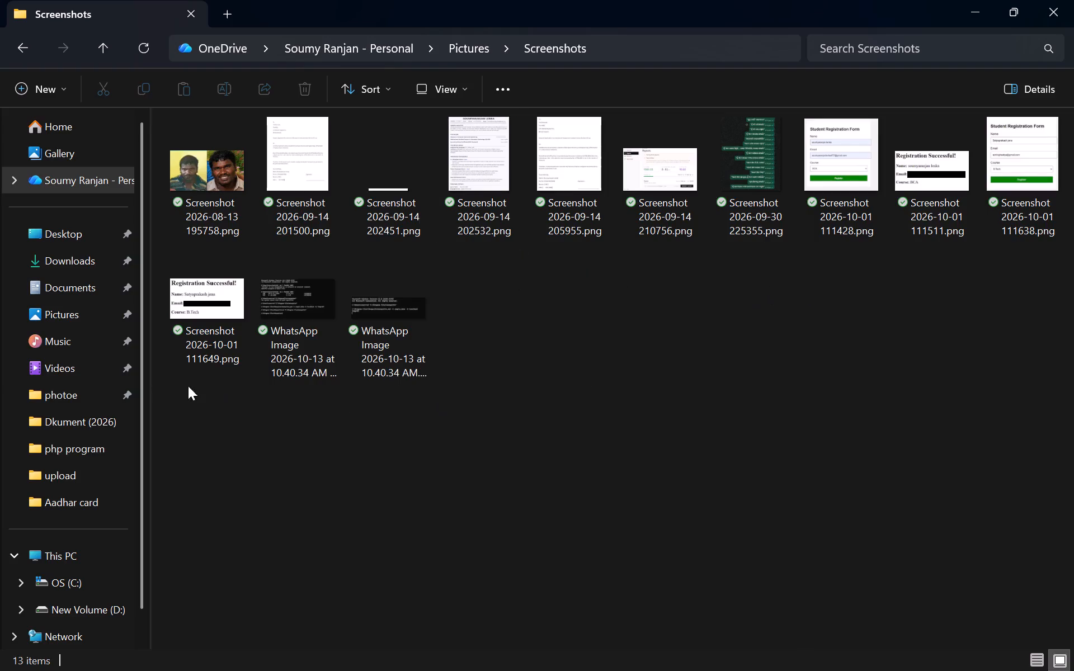
Open the Dkument (2026) folder on New Volume (D:) to view its files.
click(99, 428)
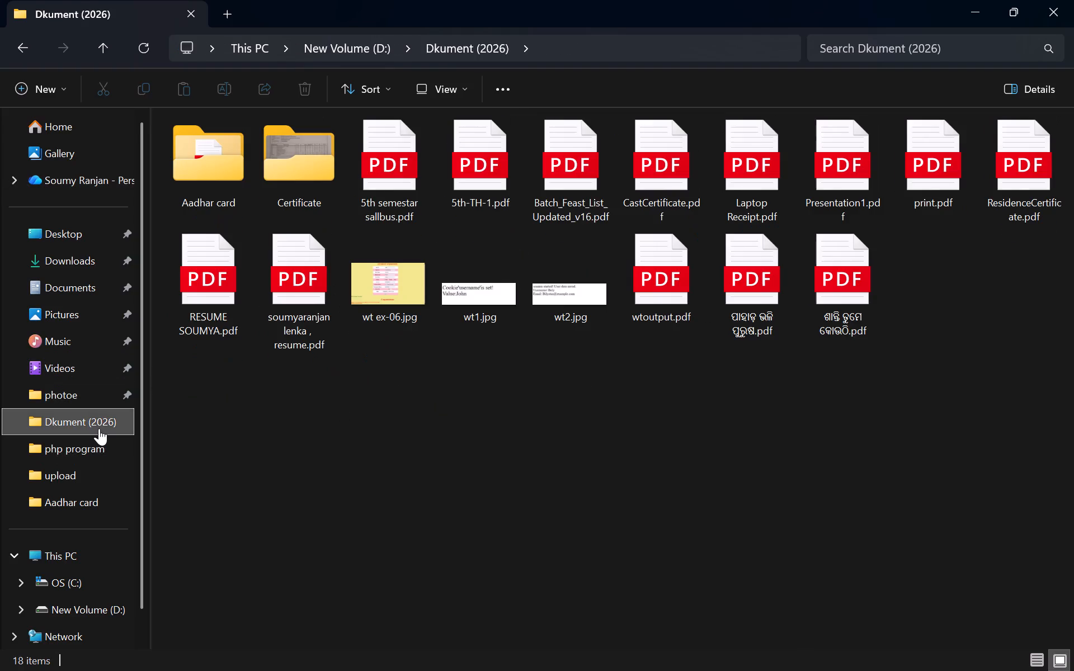
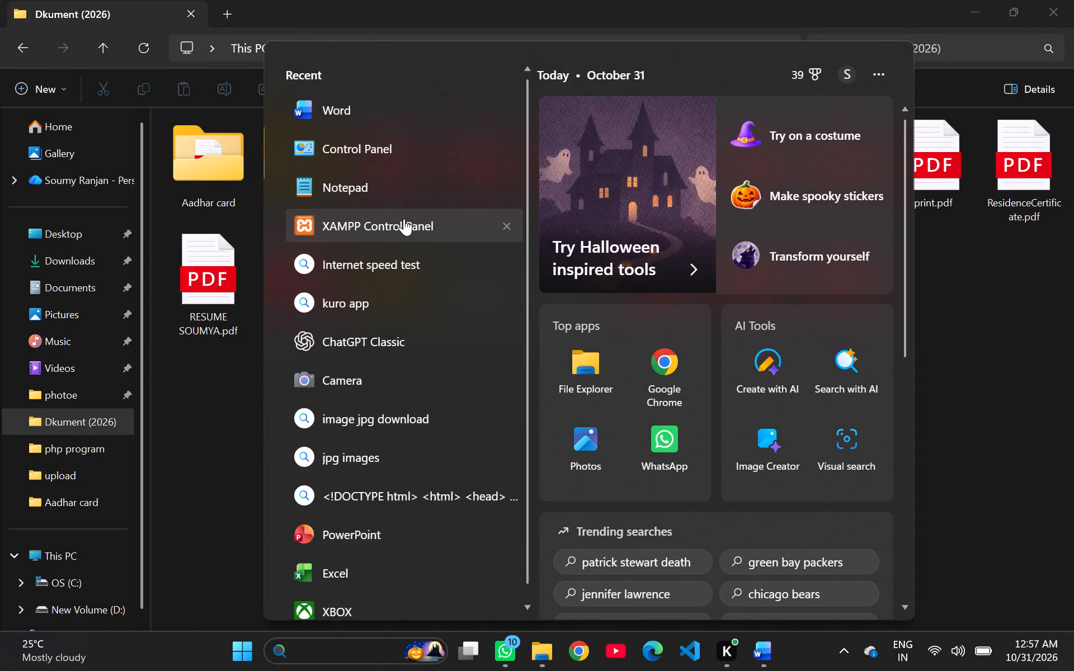
Dismiss the Windows search pane and return to the Dkument (2026) folder in File Explorer.
click(548, 663)
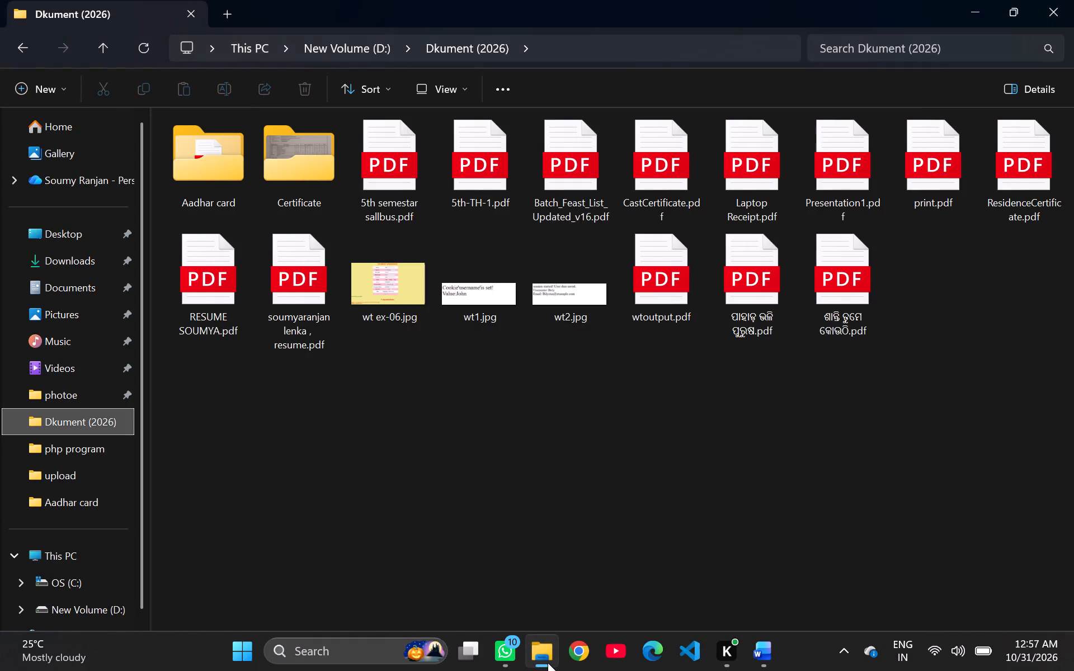
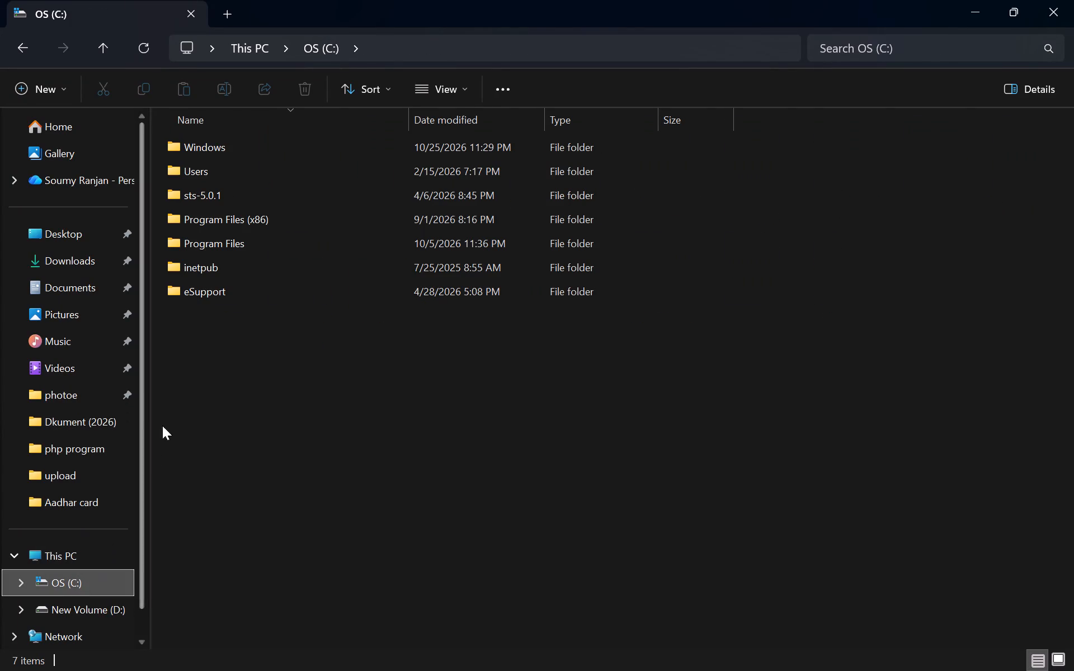
Open the php program folder inside xampp\htdocs on New Volume (D:).
click(114, 613)
double_click(244, 252)
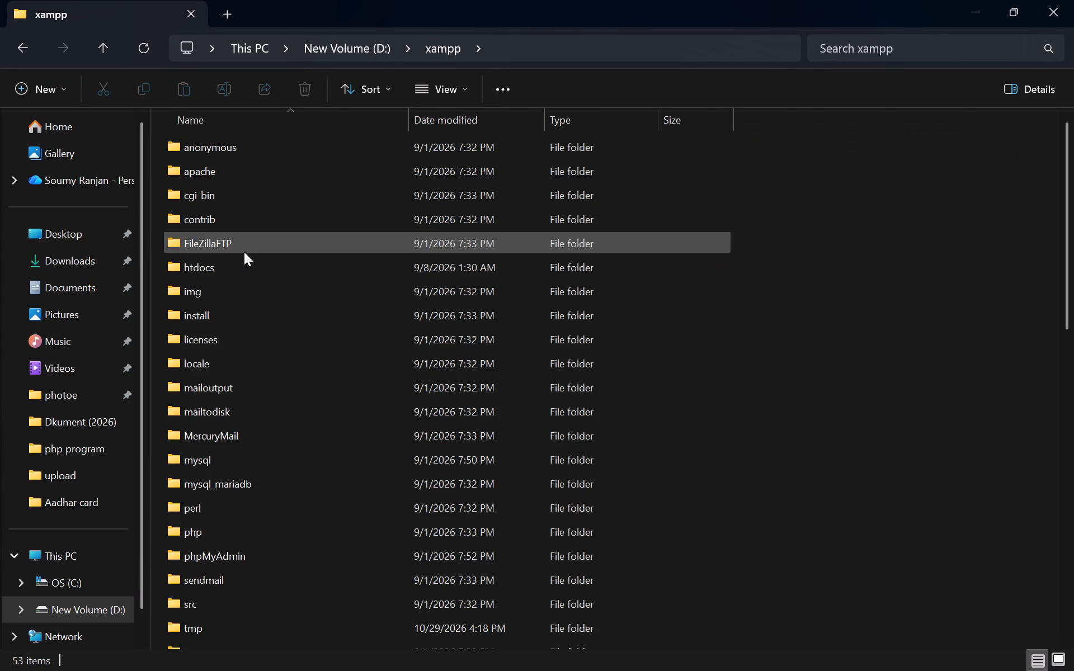
double_click(242, 270)
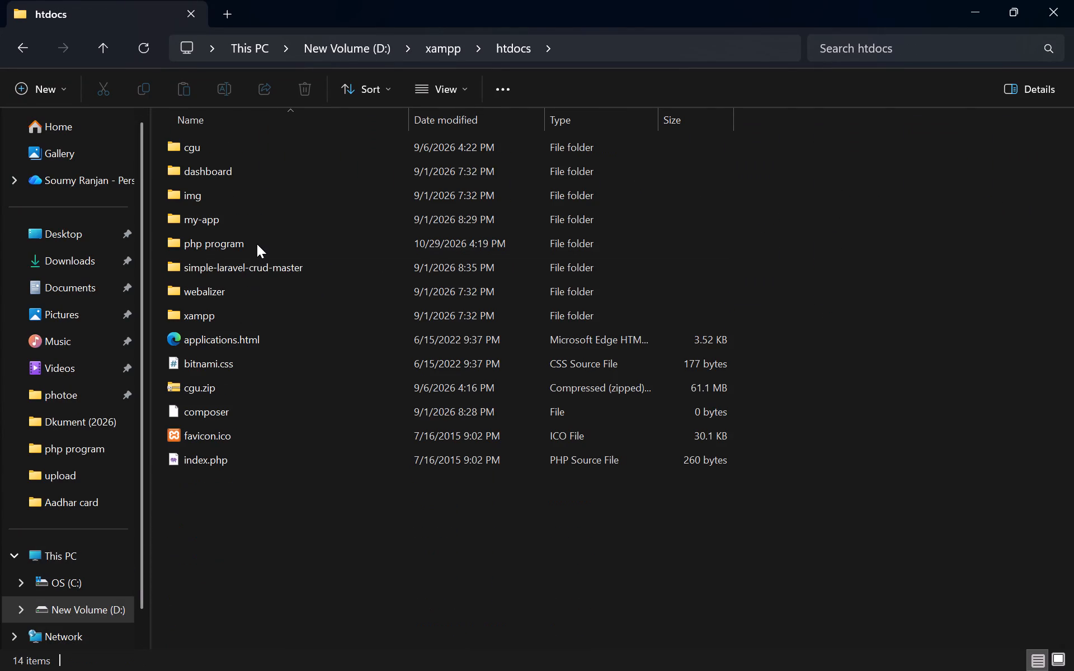
double_click(258, 239)
click(268, 342)
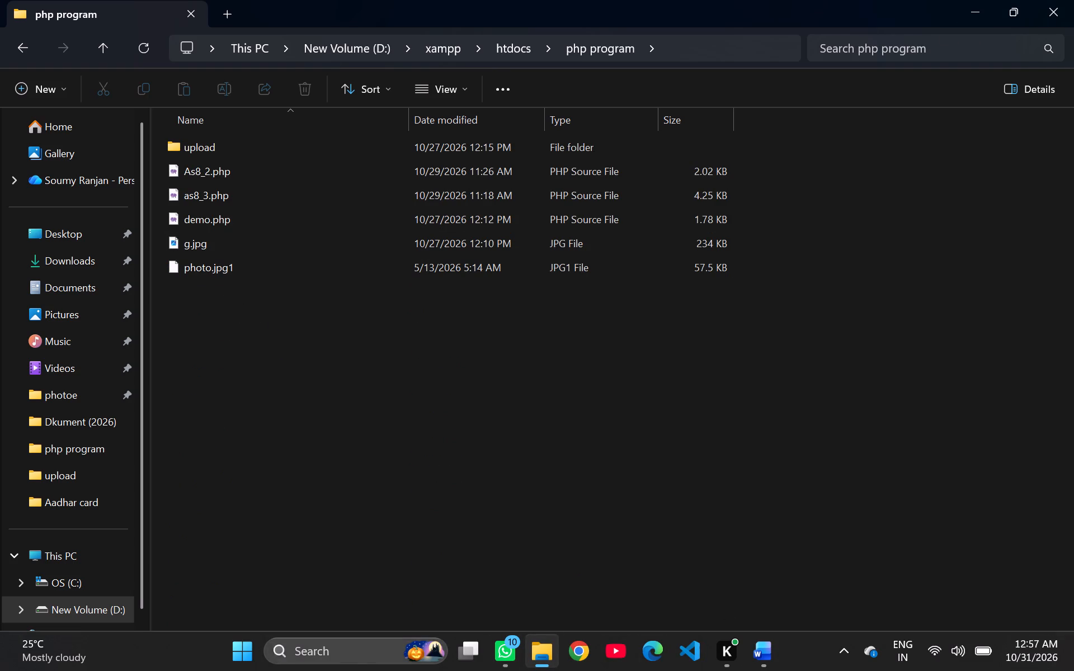
Launch the XAMPP Control Panel and start the Apache and MySQL modules.
click(370, 652)
click(390, 224)
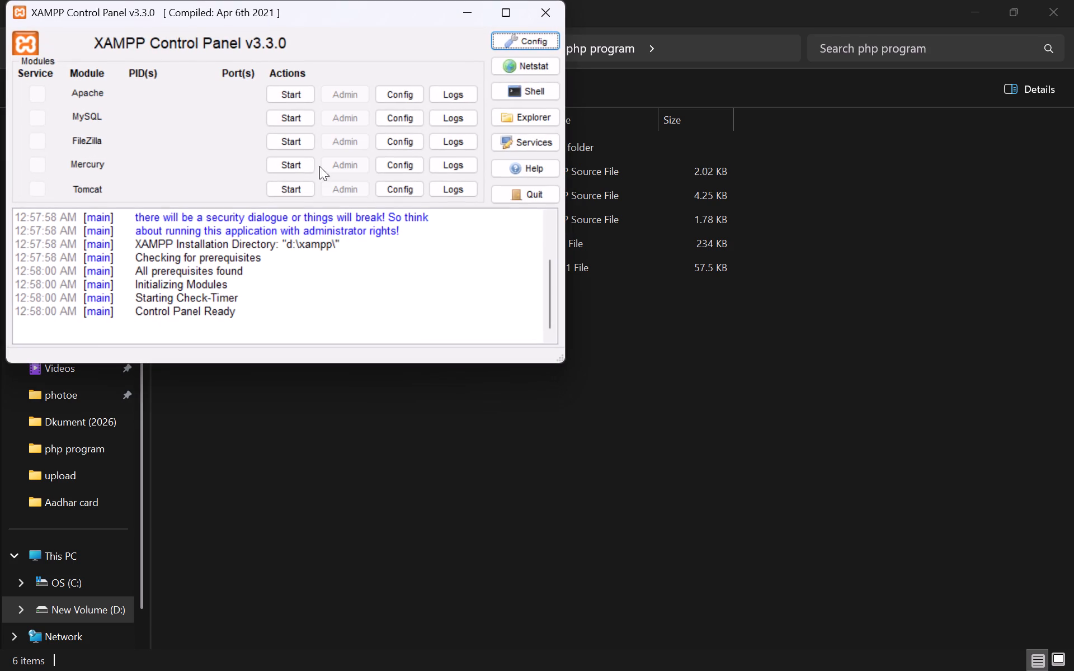
click(292, 97)
click(290, 121)
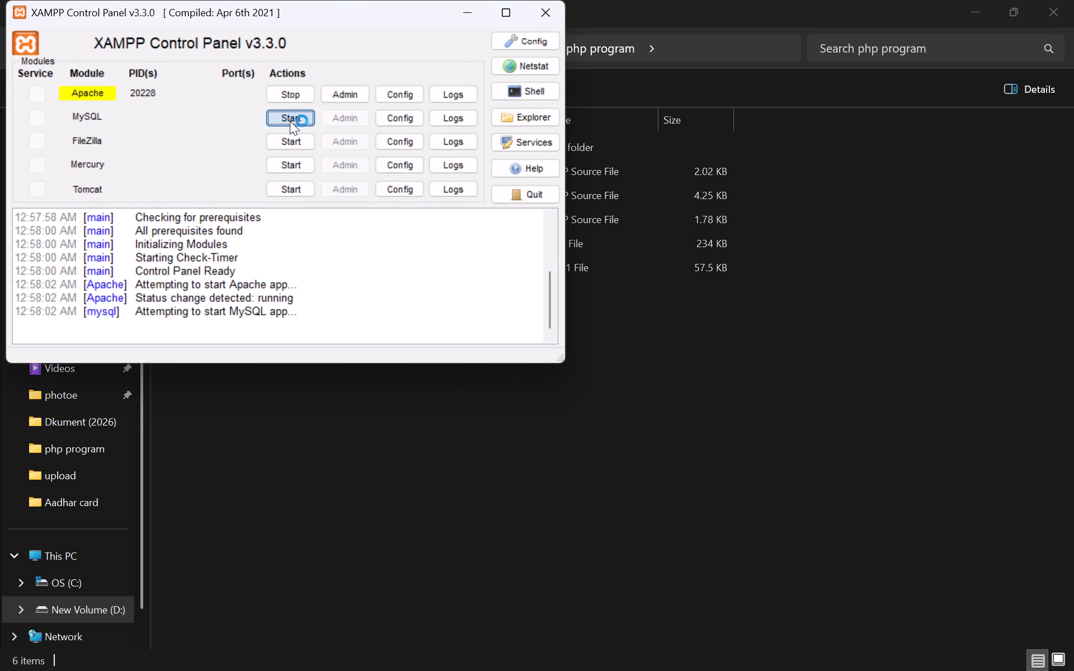
Open the Apache module's admin page on localhost in the browser.
click(338, 94)
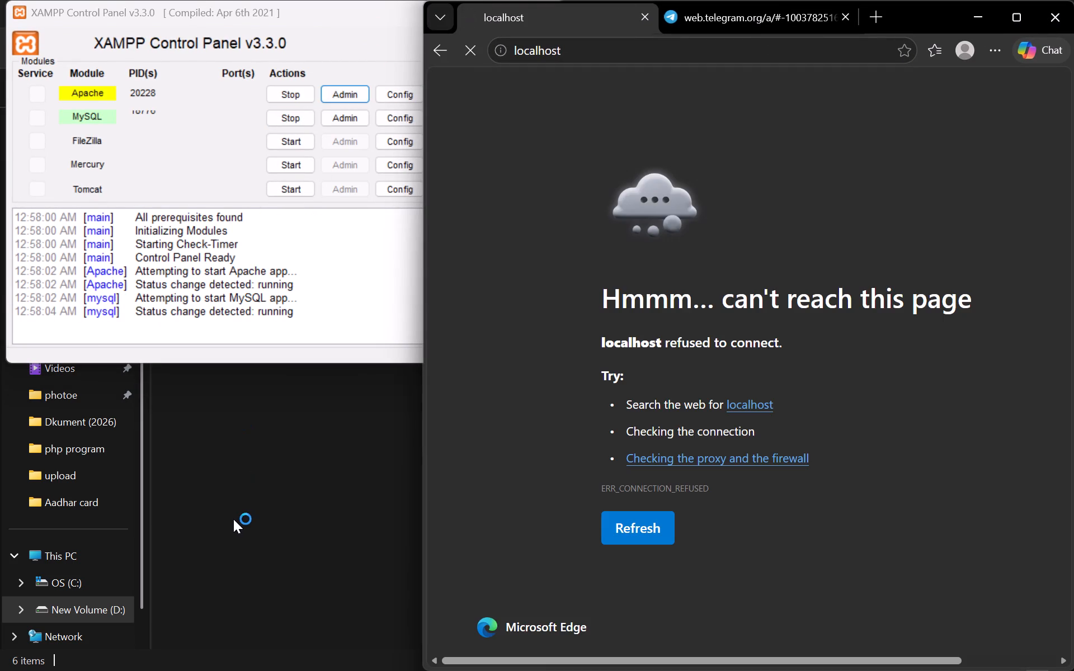
Copy the full file name demo.php from the php program folder in File Explorer and return to the XAMPP page in Edge.
click(234, 518)
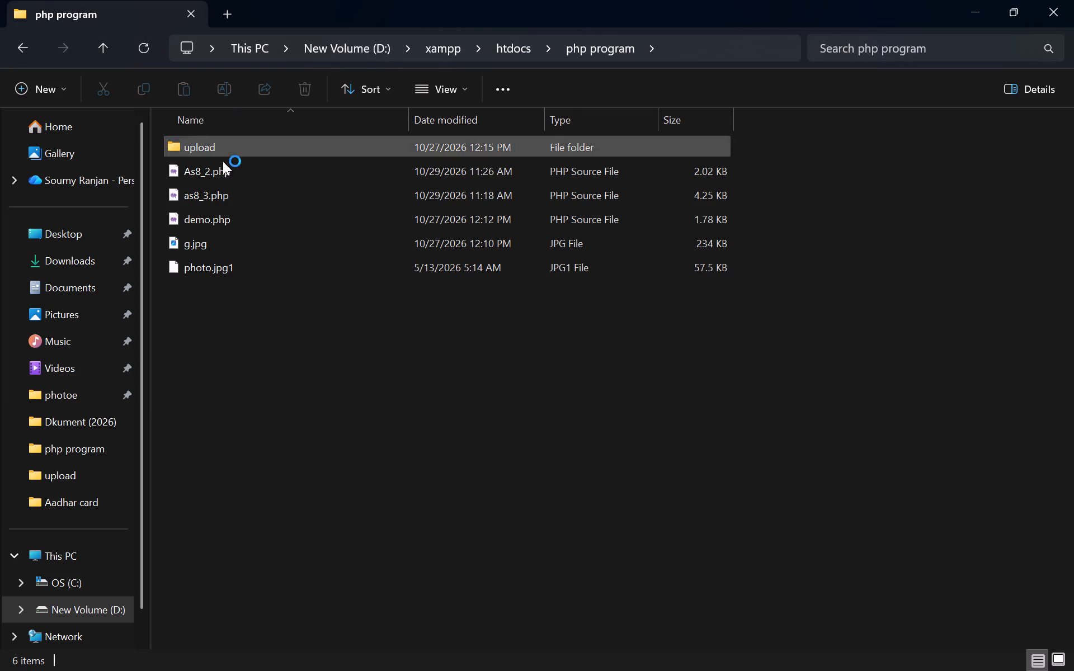
click(226, 195)
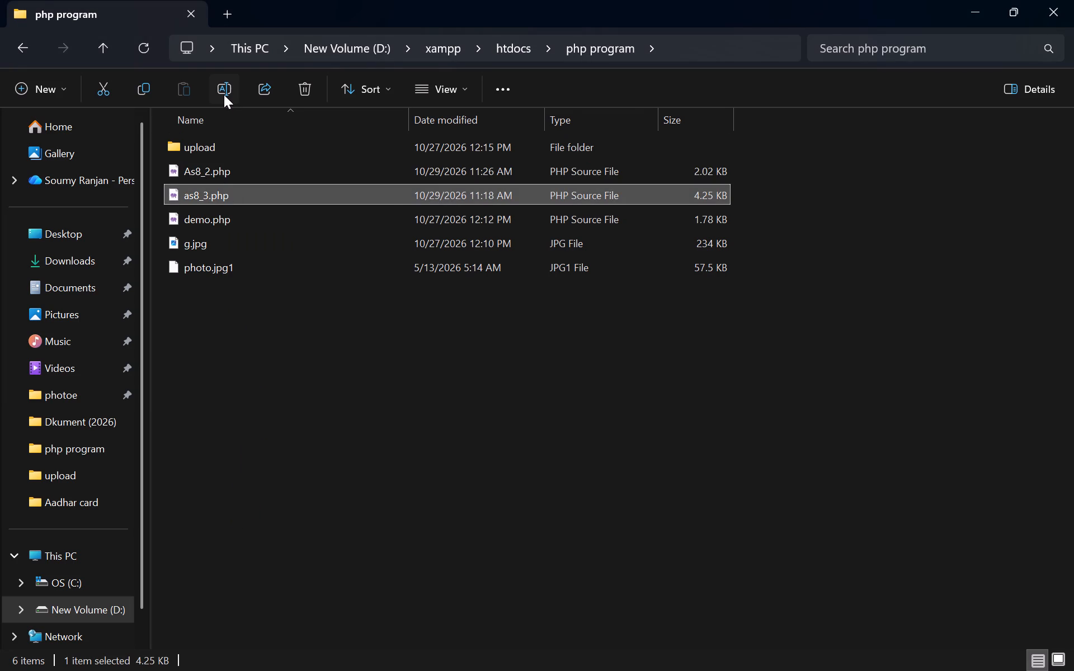
click(233, 222)
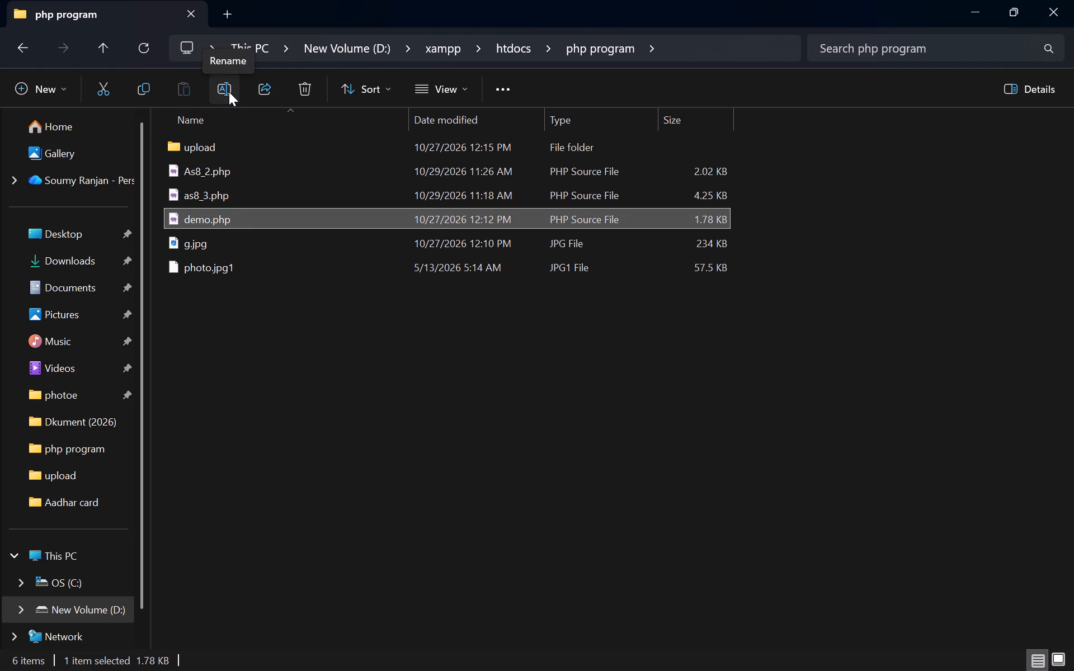
click(220, 219)
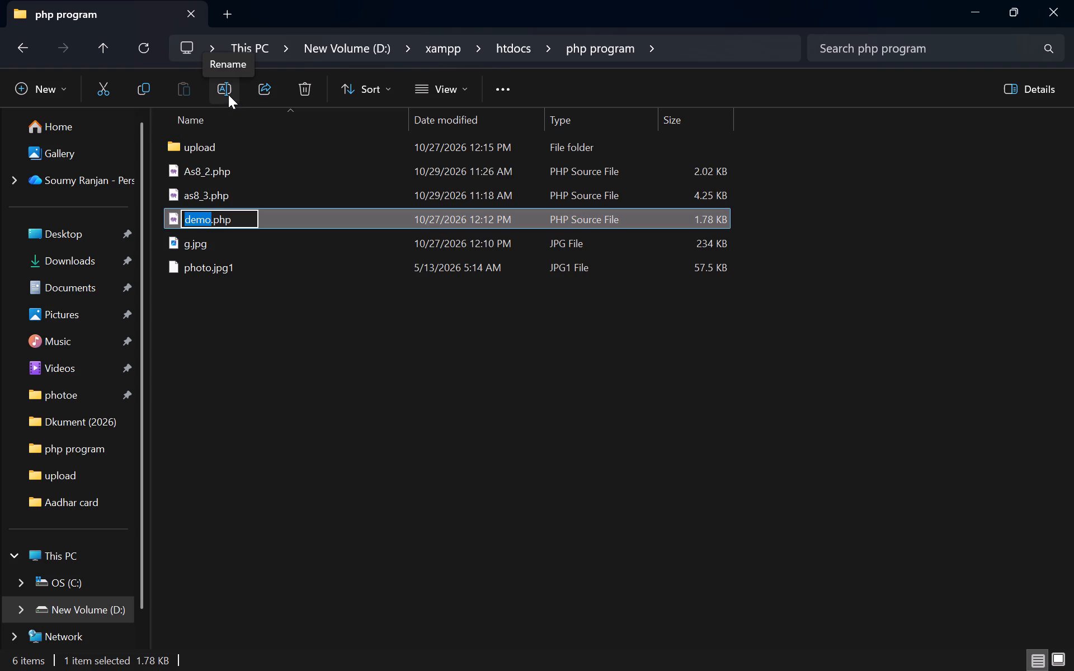
key(ctrl+a)
key(ctrl+c)
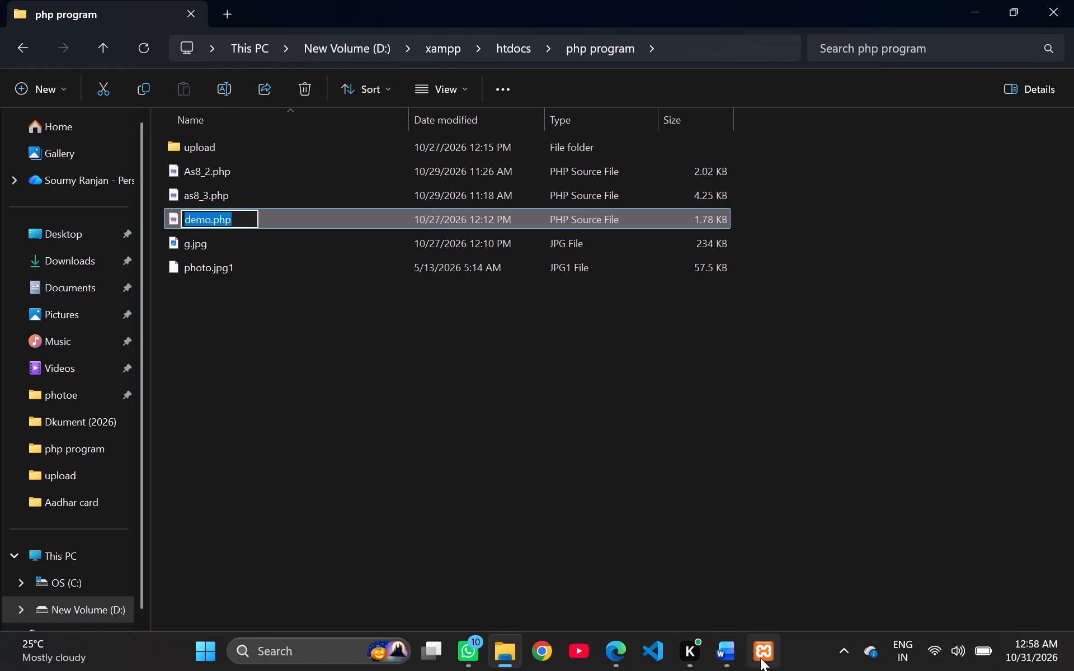
click(627, 661)
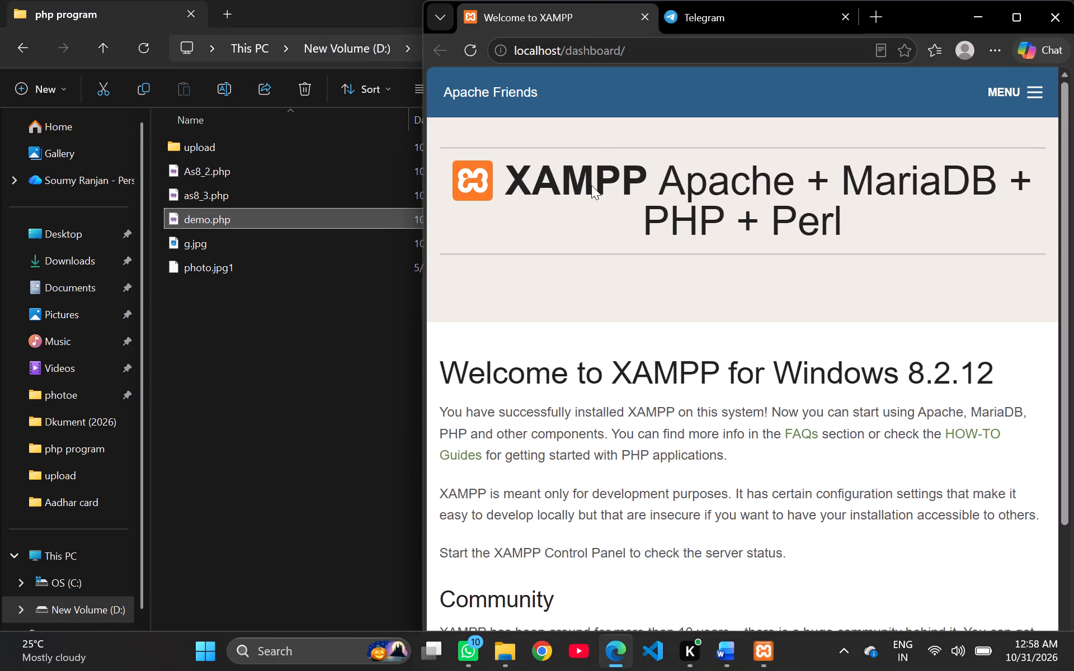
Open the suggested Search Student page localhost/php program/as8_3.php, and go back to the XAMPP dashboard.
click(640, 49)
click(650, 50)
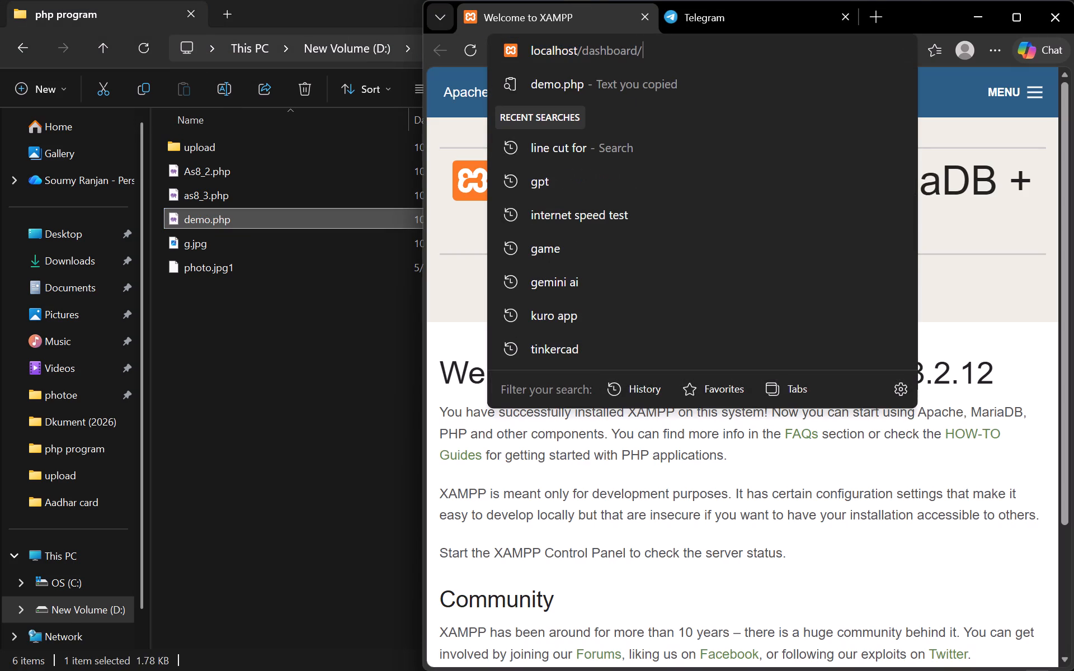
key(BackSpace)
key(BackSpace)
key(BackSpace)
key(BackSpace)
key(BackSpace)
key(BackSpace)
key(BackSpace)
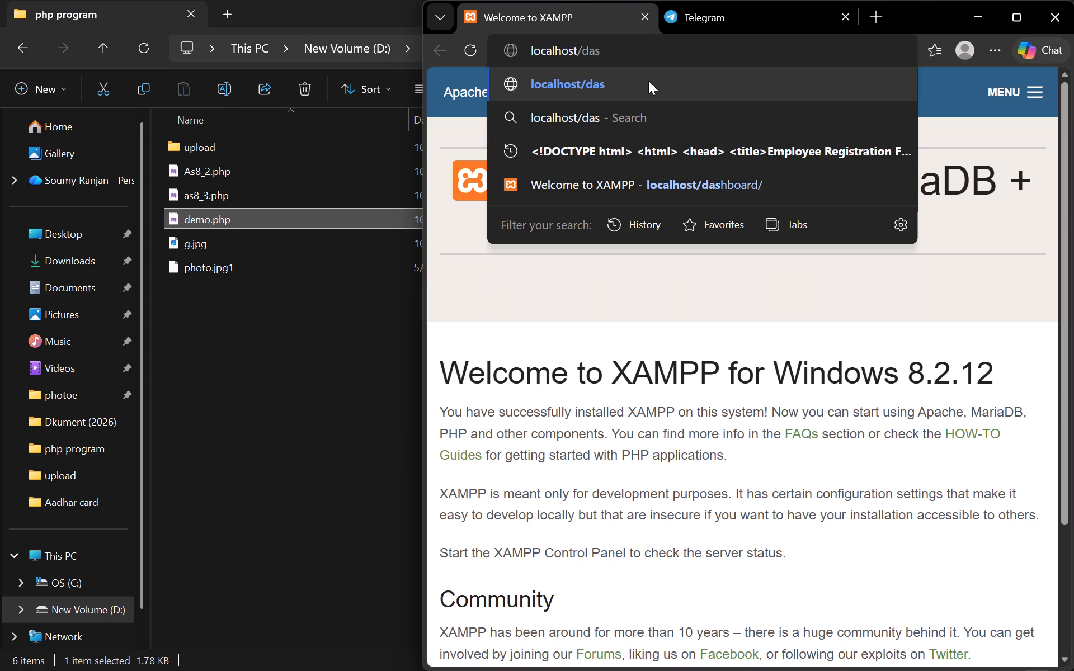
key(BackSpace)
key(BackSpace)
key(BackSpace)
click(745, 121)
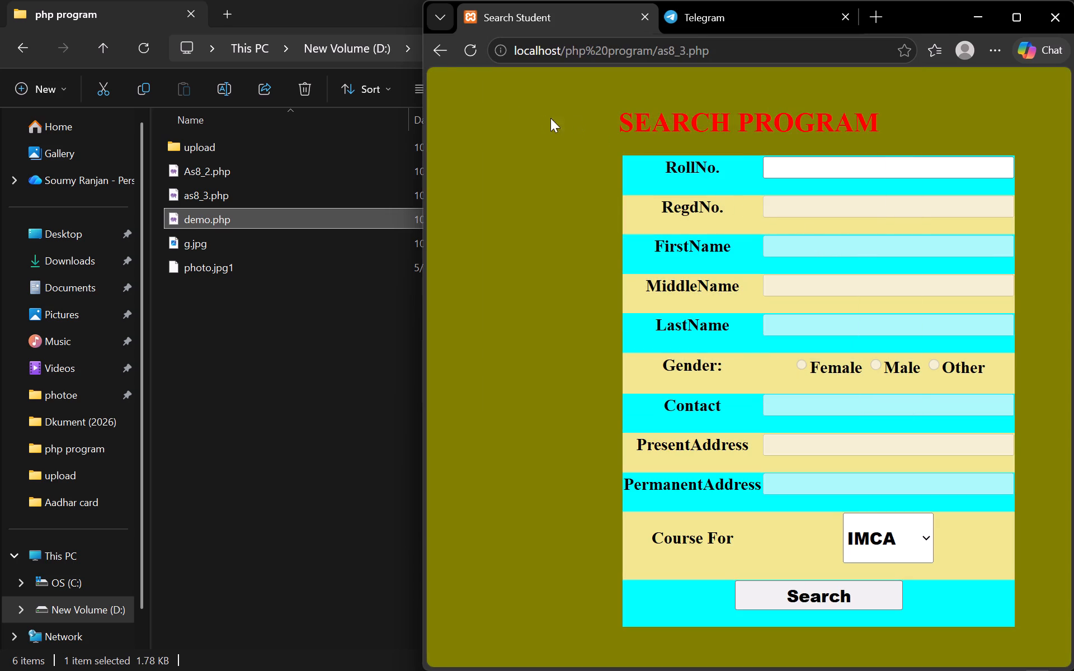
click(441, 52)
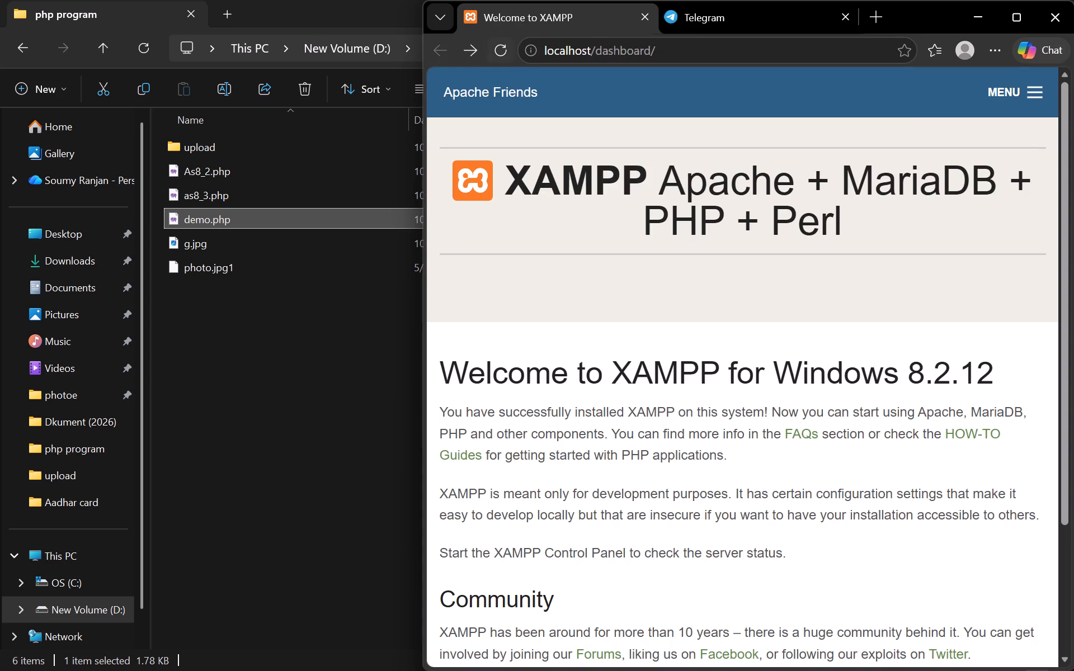
Shorten the dashboard address to localhost/ and load the suggested Search Student page, php program/as8_3.php.
click(670, 53)
click(708, 47)
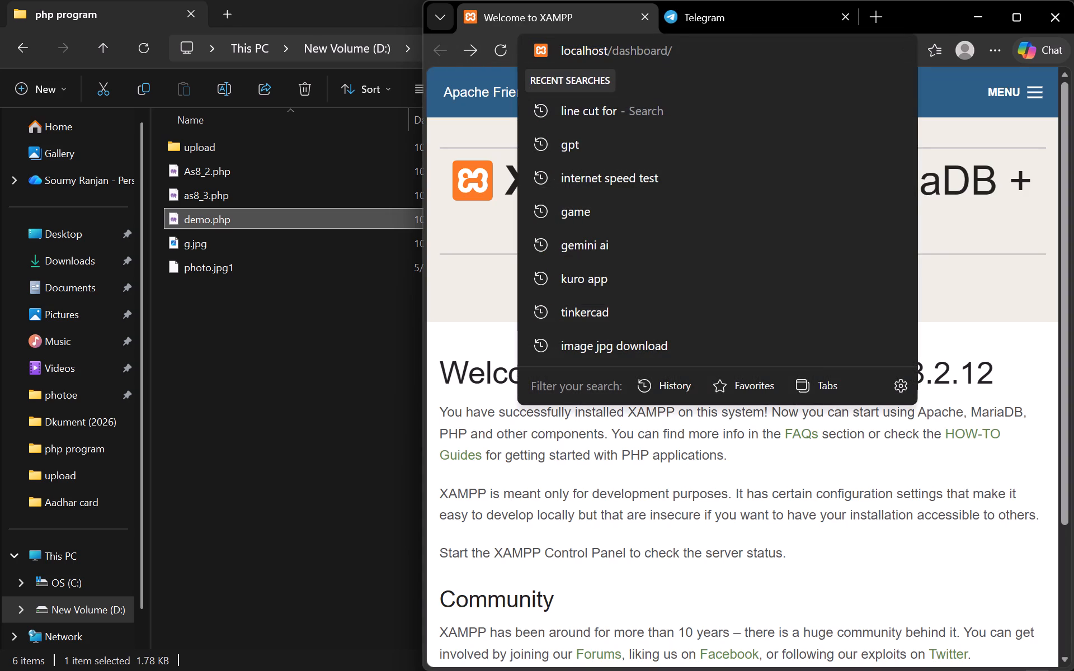
key(BackSpace)
key(BackSpace)
key(BackSpace)
key(BackSpace)
key(BackSpace)
key(BackSpace)
key(BackSpace)
key(BackSpace)
key(BackSpace)
key(BackSpace)
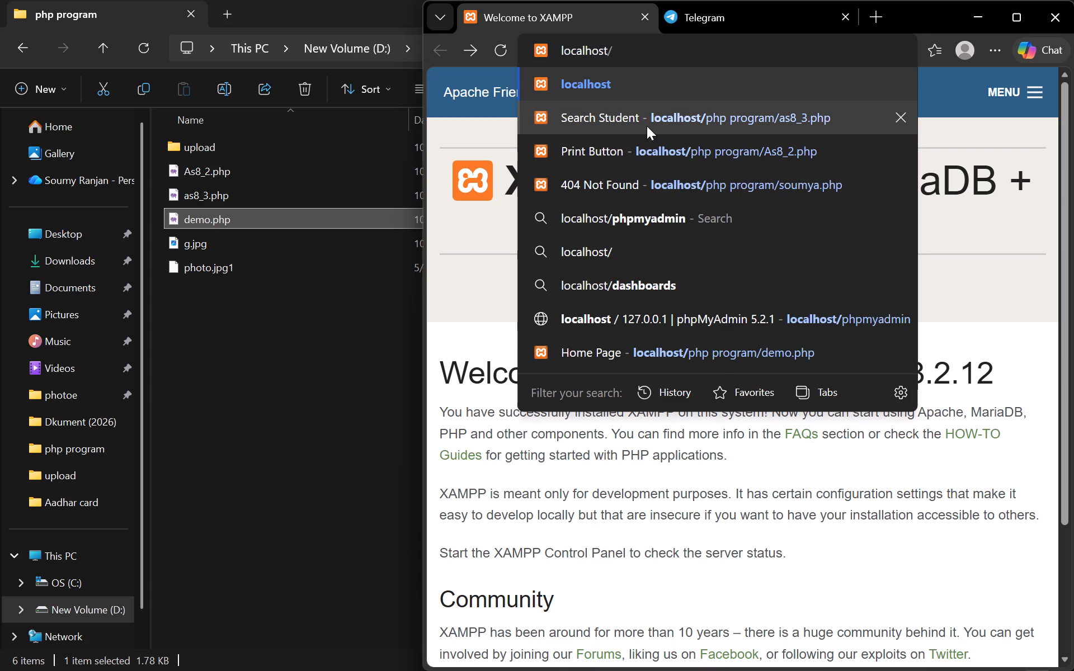
click(731, 121)
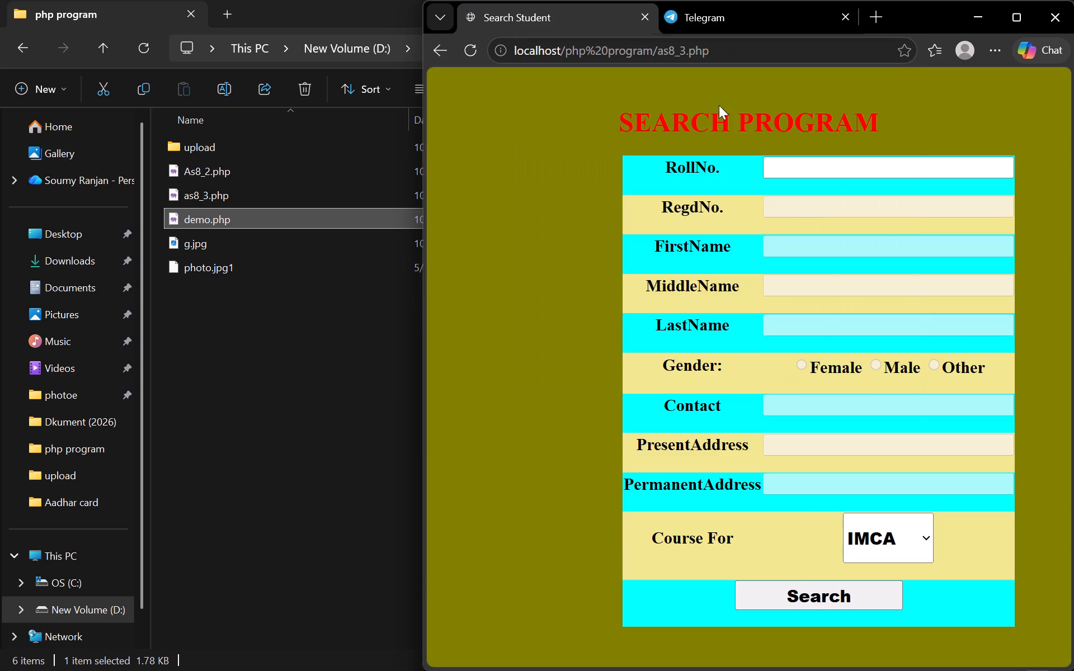
Replace as8_3.php in the address with the copied name and load localhost/php program/demo.php.
click(710, 51)
click(743, 45)
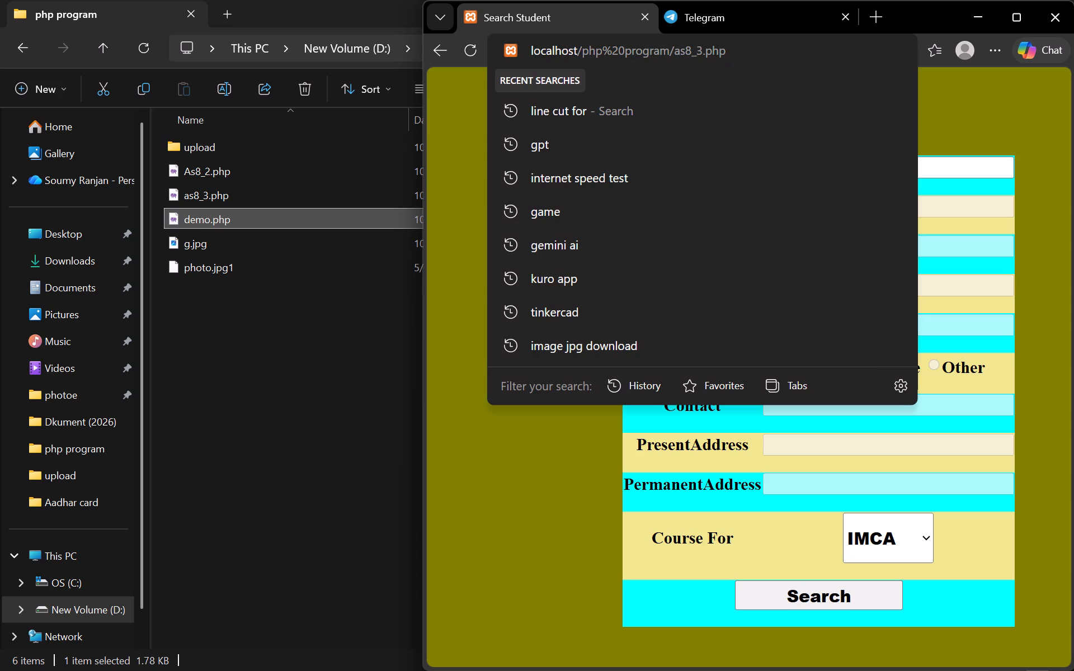
click(701, 54)
key(BackSpace)
key(BackSpace)
key(BackSpace)
key(BackSpace)
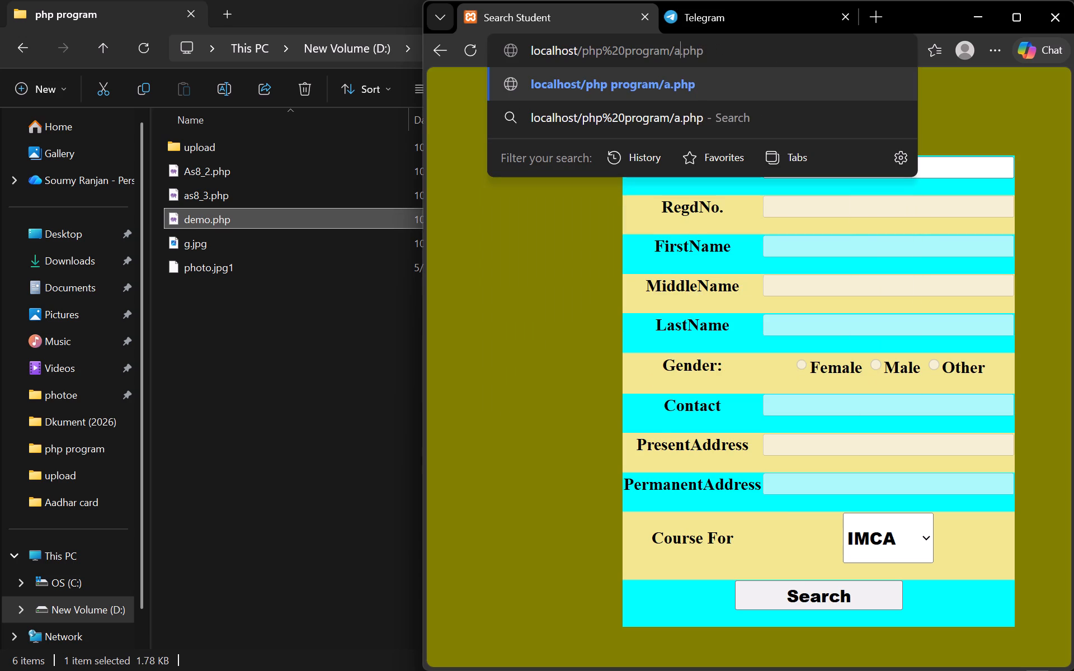
key(BackSpace)
key(d)
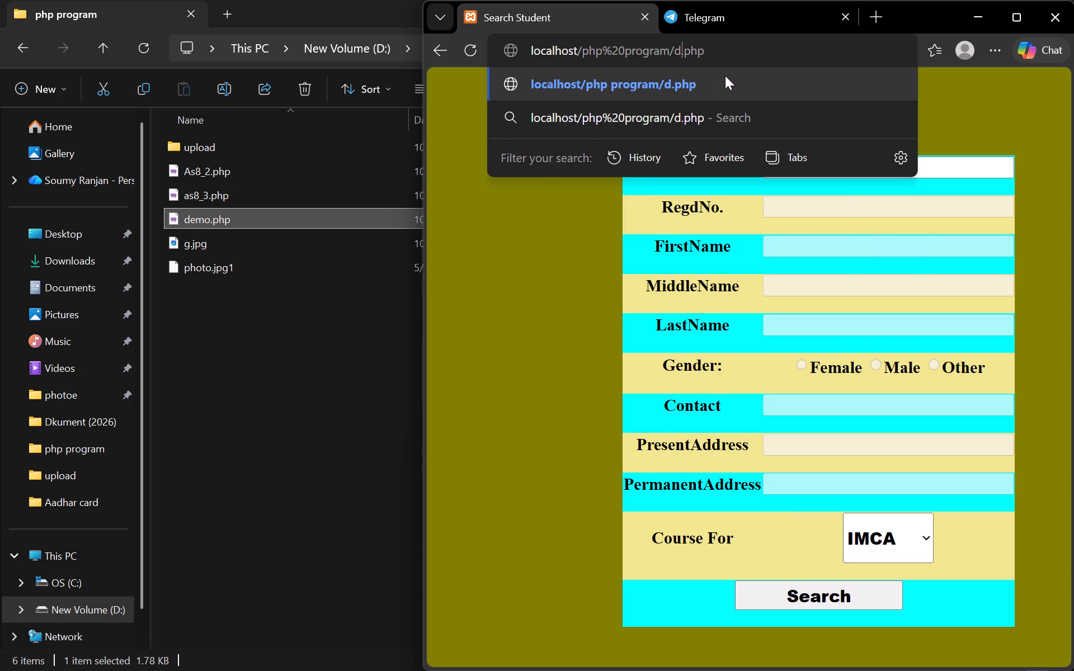
key(BackSpace)
click(733, 53)
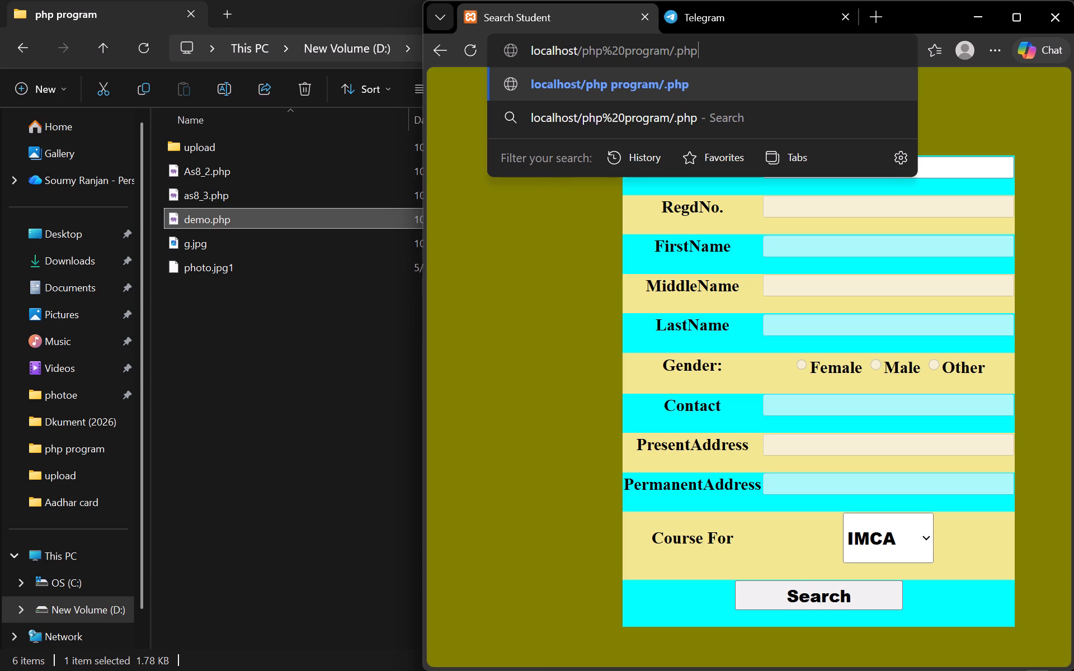
key(BackSpace)
key(BackSpace)
key(BackSpace)
key(BackSpace)
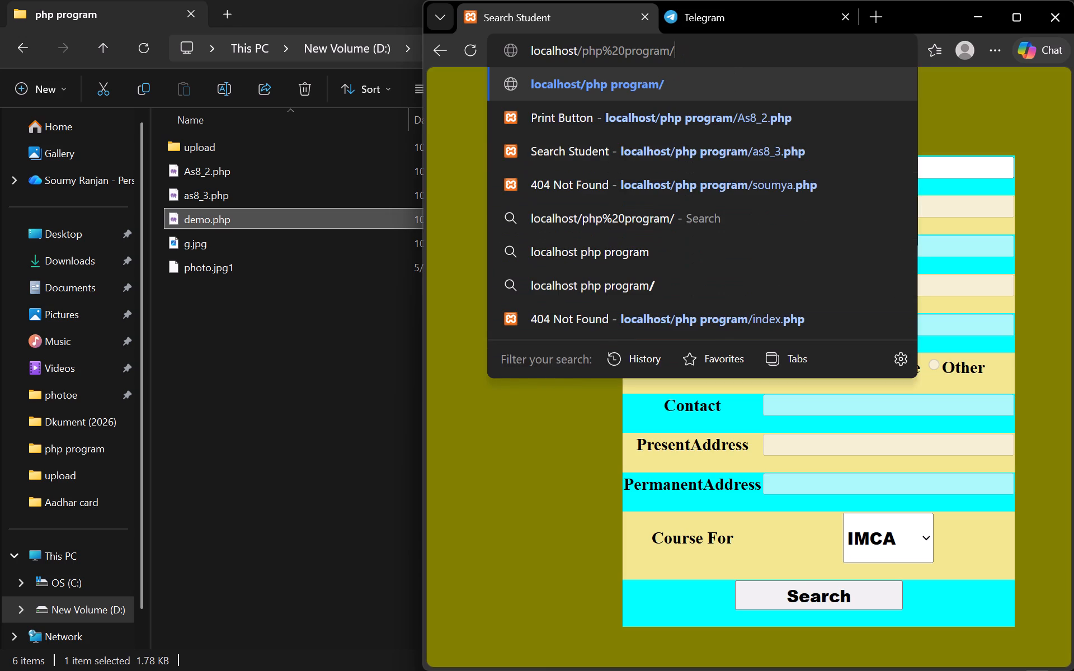
key(ctrl+v)
click(763, 83)
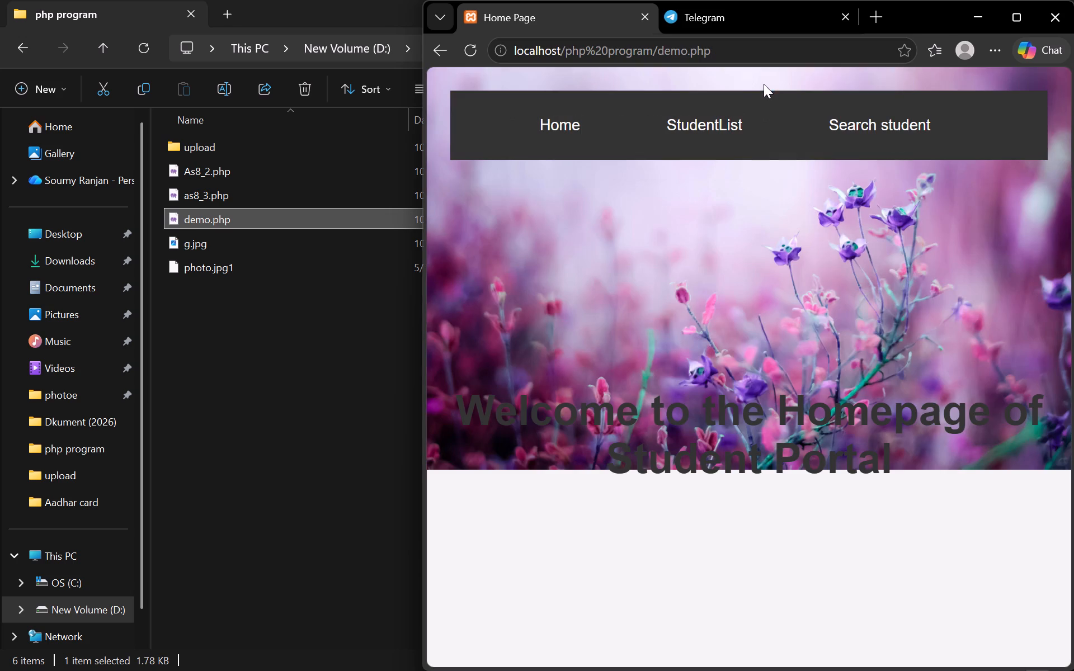
Maximize the browser and select the whole Student Portal homepage area for a screenshot with the Snipping Tool.
click(1019, 21)
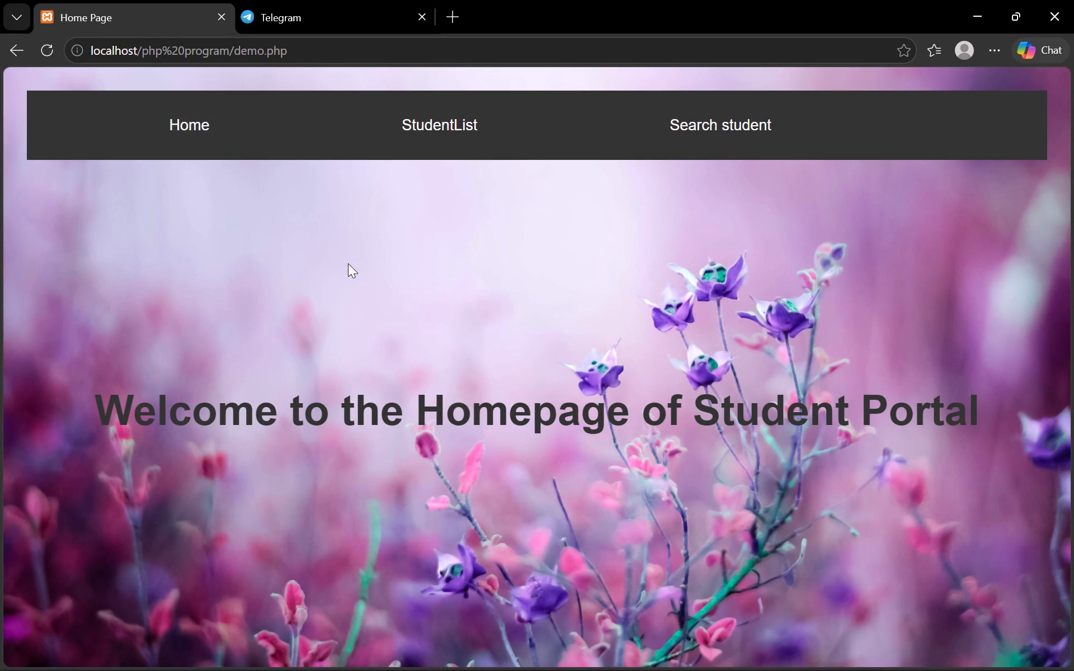
key(shift+super+r)
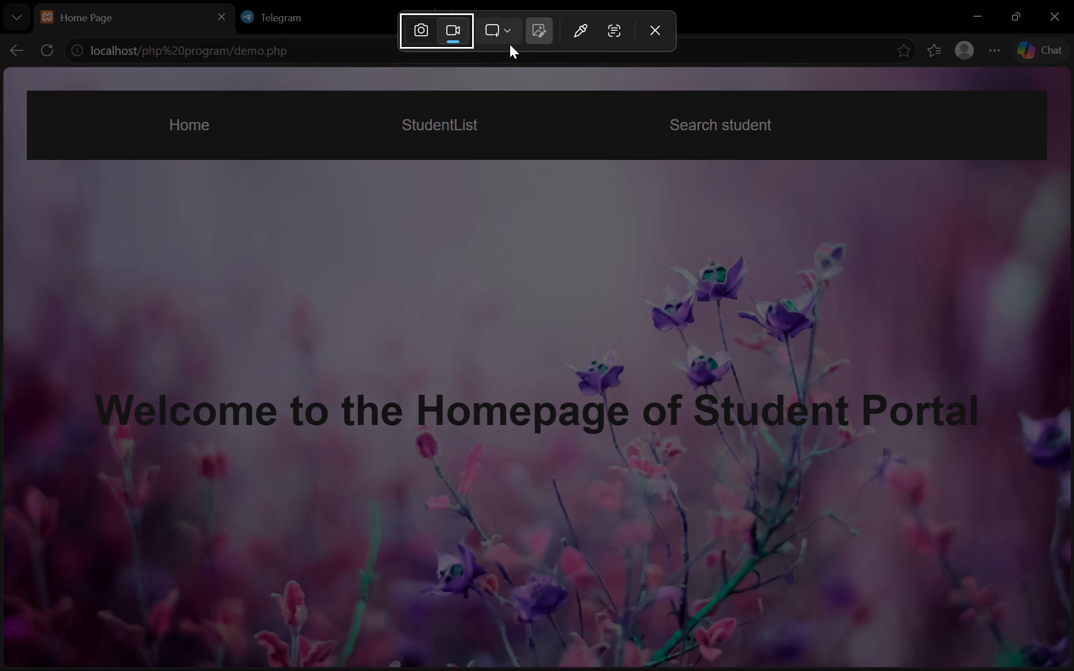
click(421, 33)
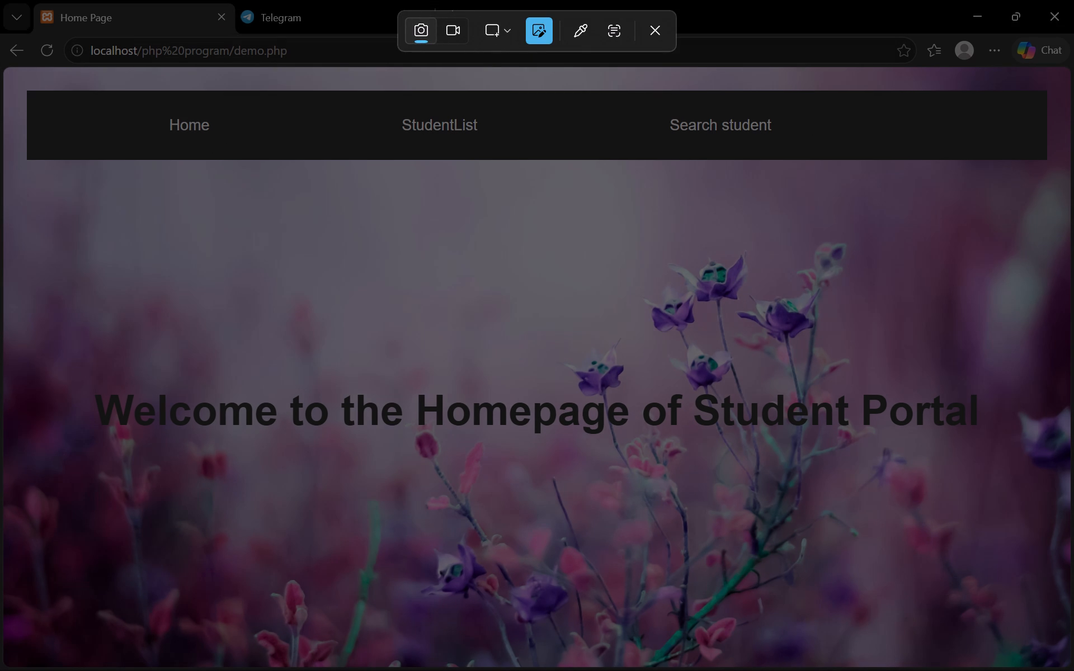
drag(5, 68, 948, 559)
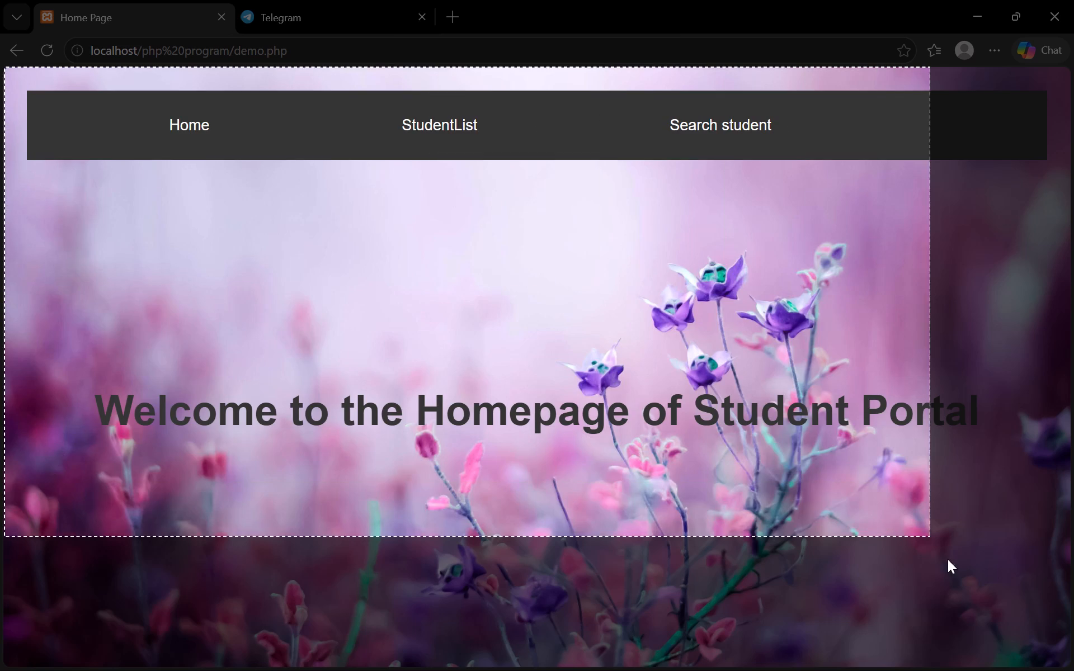
drag(948, 559, 1073, 670)
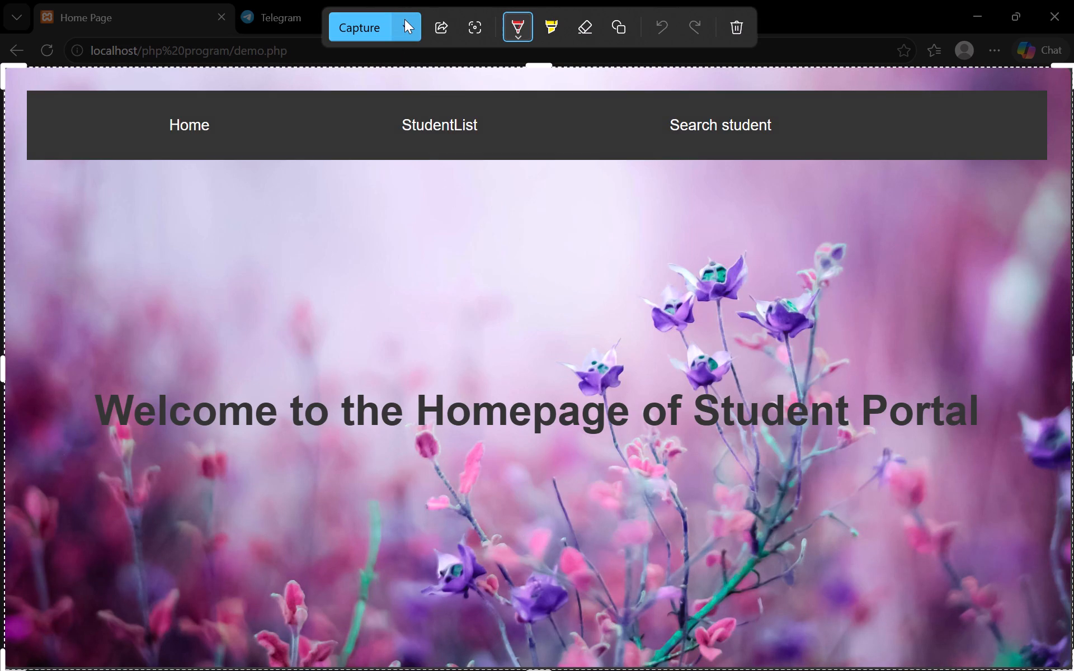
Start saving the screenshot as a JPG in the Dkument (2026) folder and clear the suggested file name.
click(406, 24)
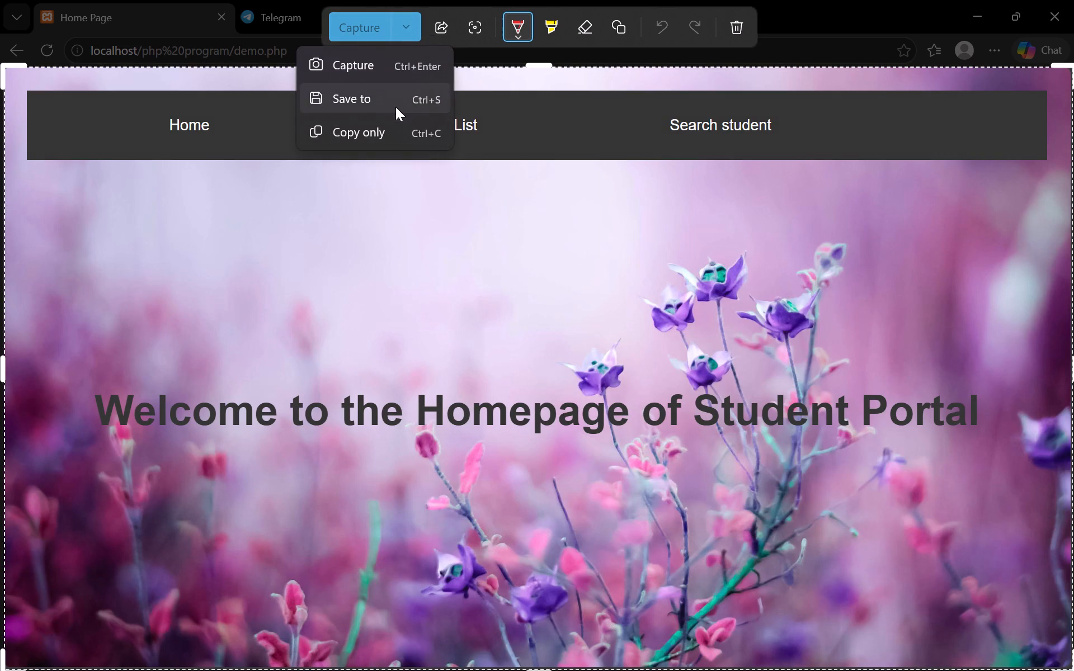
click(395, 107)
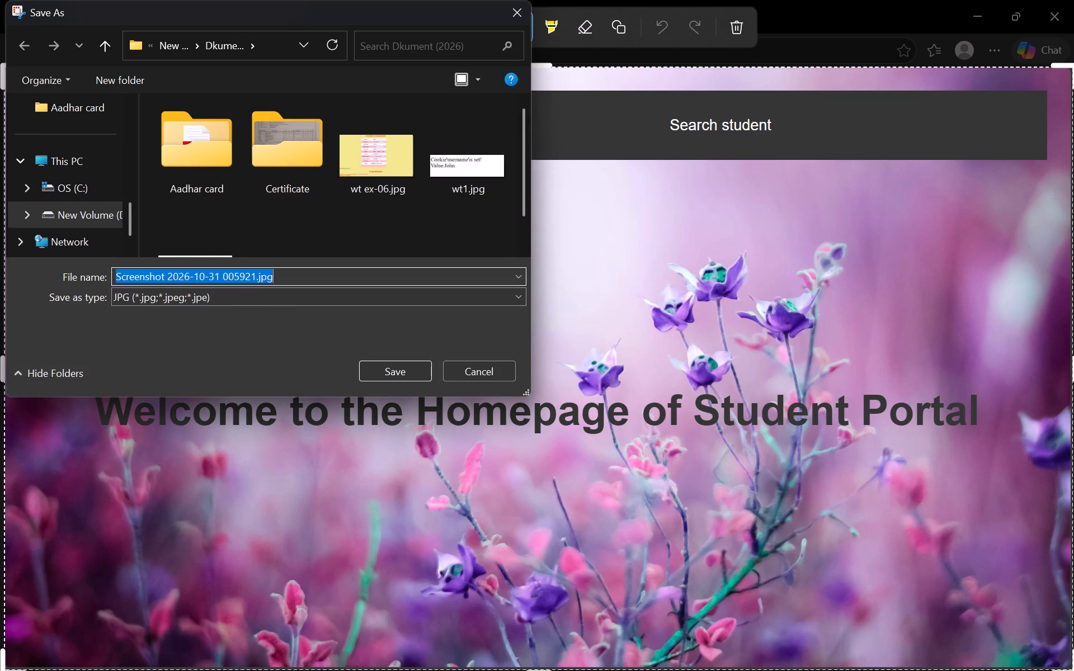
scroll(55, 167, up, 2)
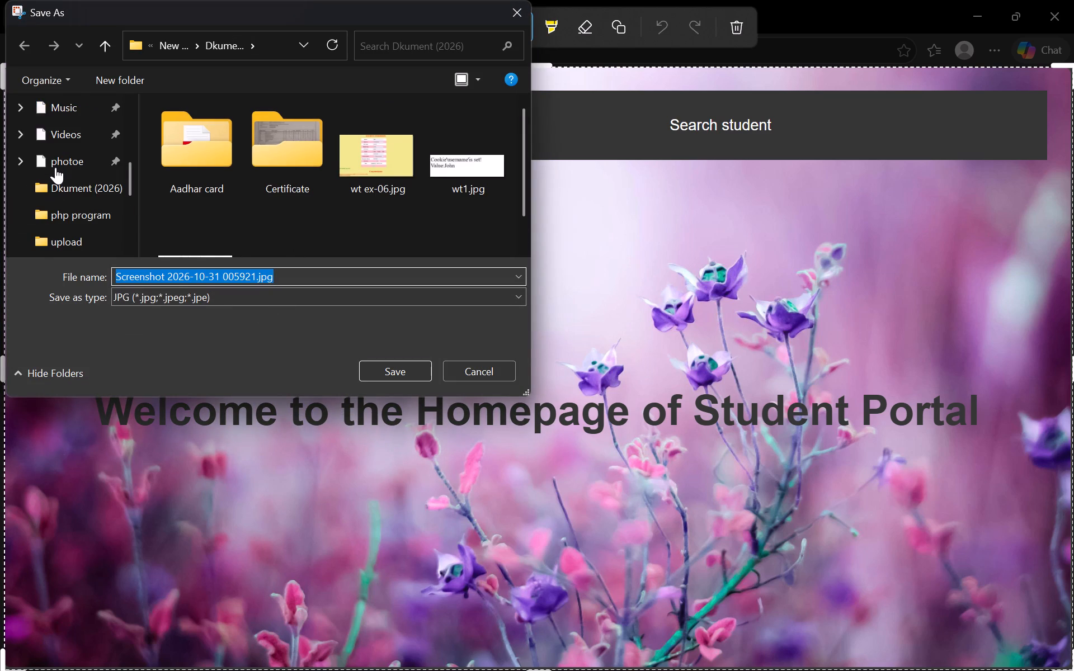
click(81, 194)
scroll(276, 218, down, 2)
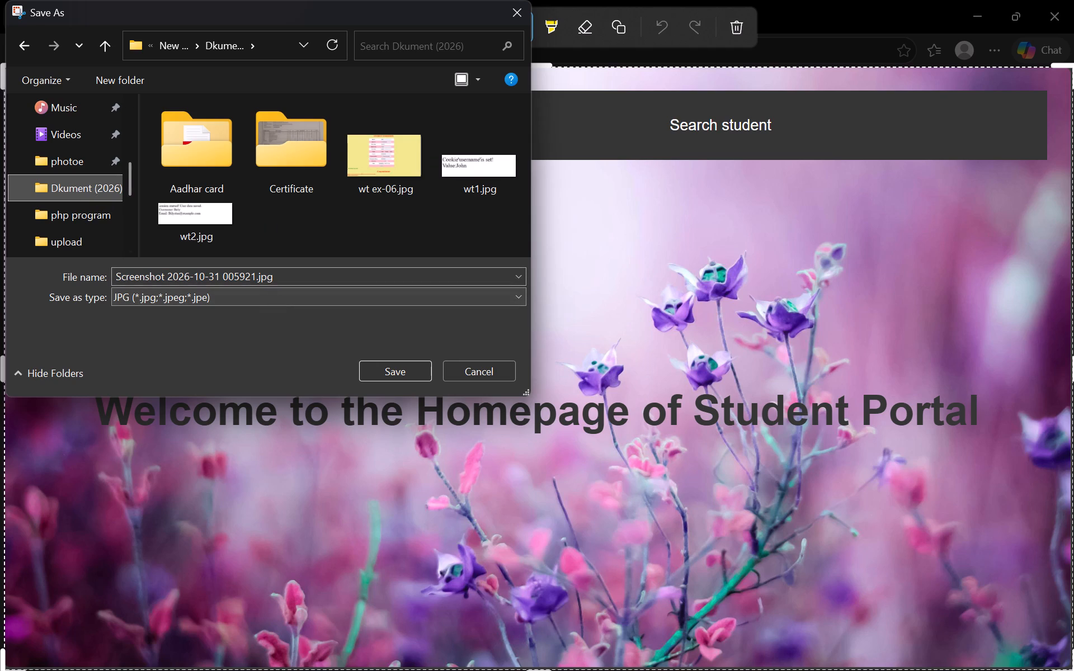
click(279, 276)
drag(282, 275, 88, 282)
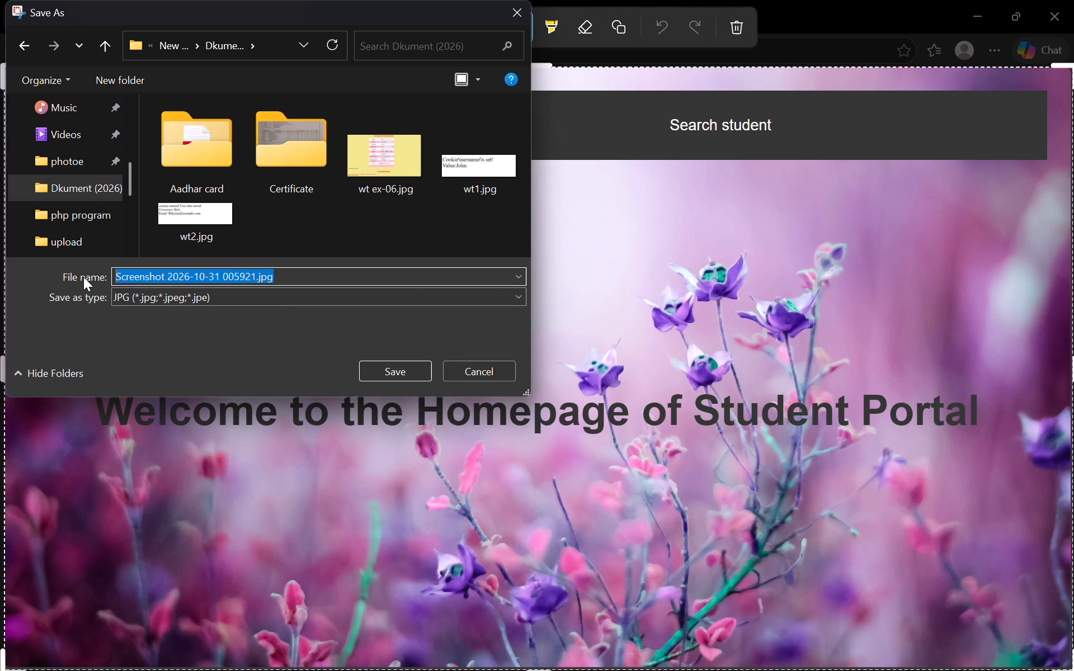
key(BackSpace)
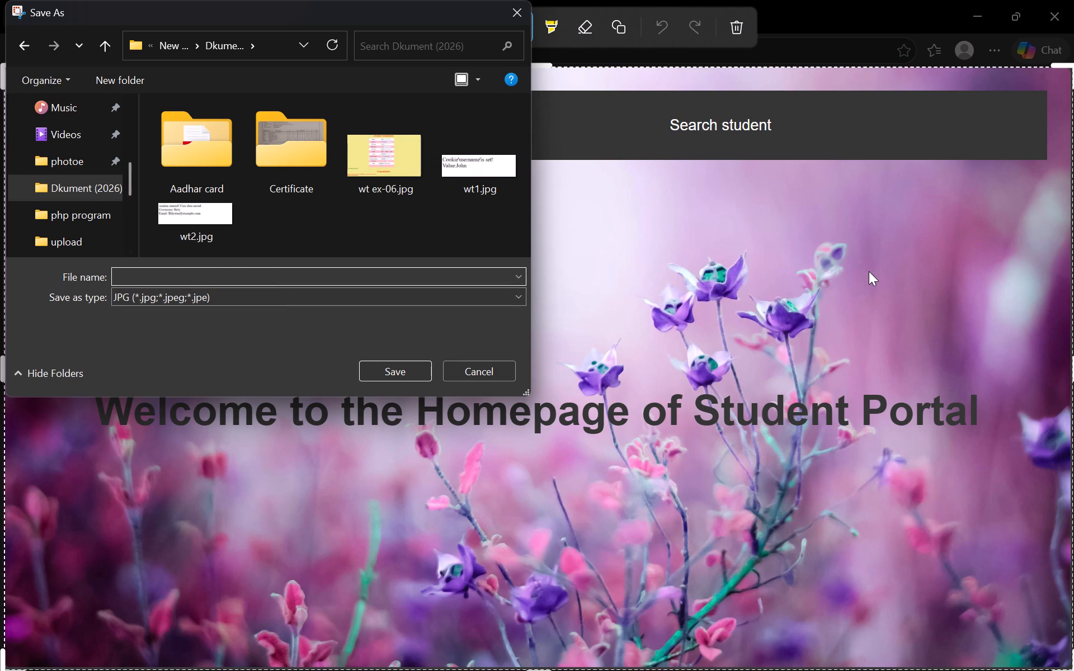
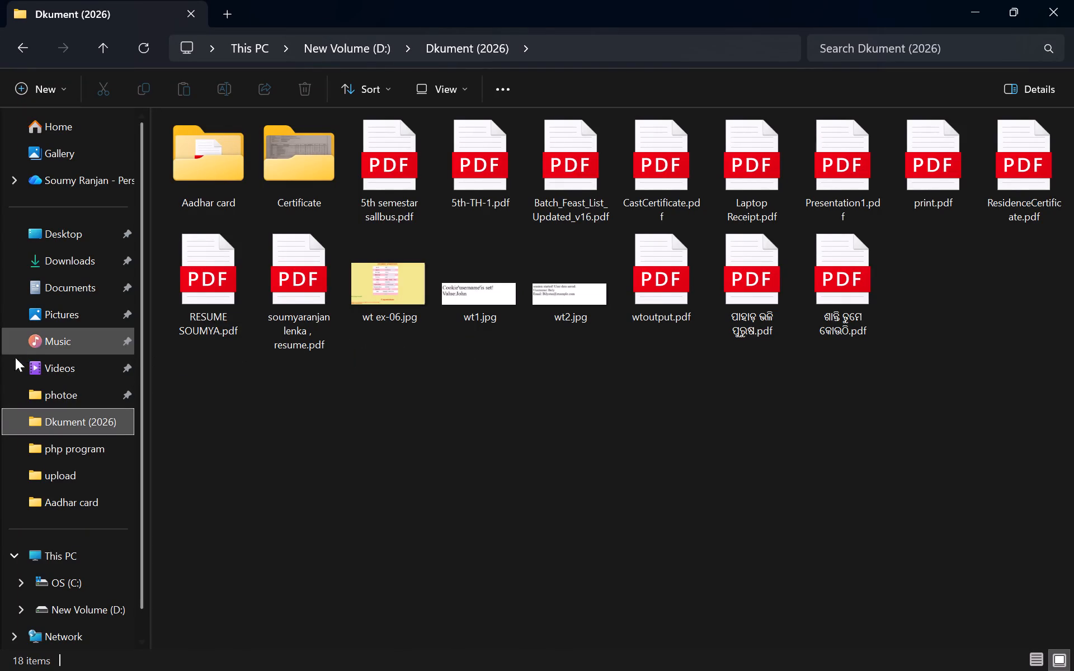
Look through the Pictures, Documents, Downloads, Screenshots and Dkument (2026) folders for the saved homepage screenshot.
click(78, 322)
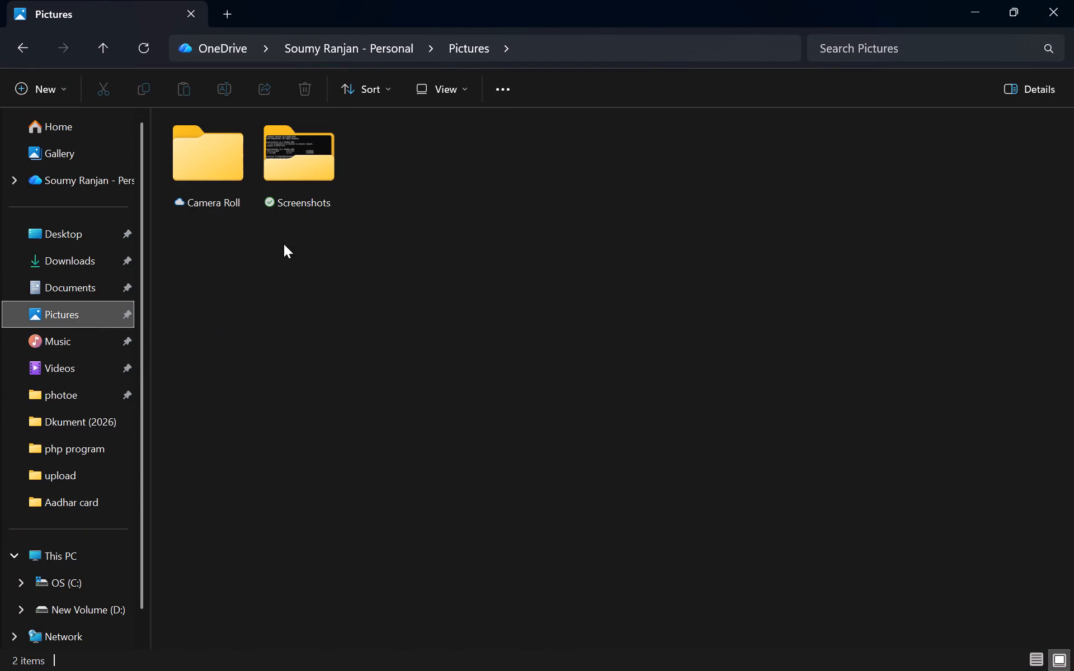
click(58, 282)
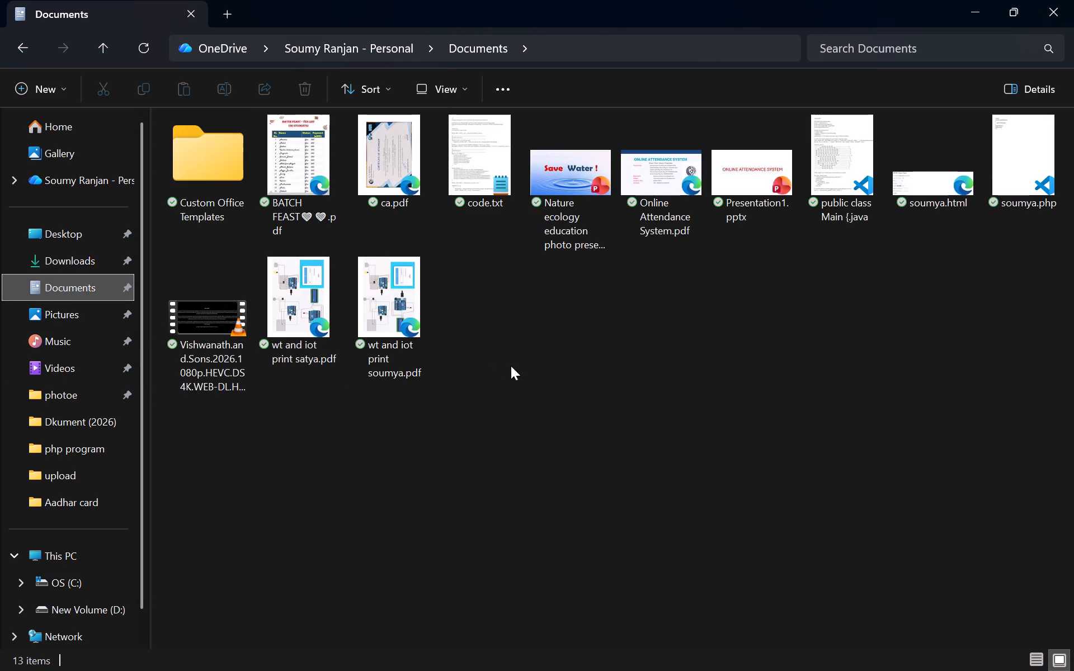
click(55, 257)
click(61, 309)
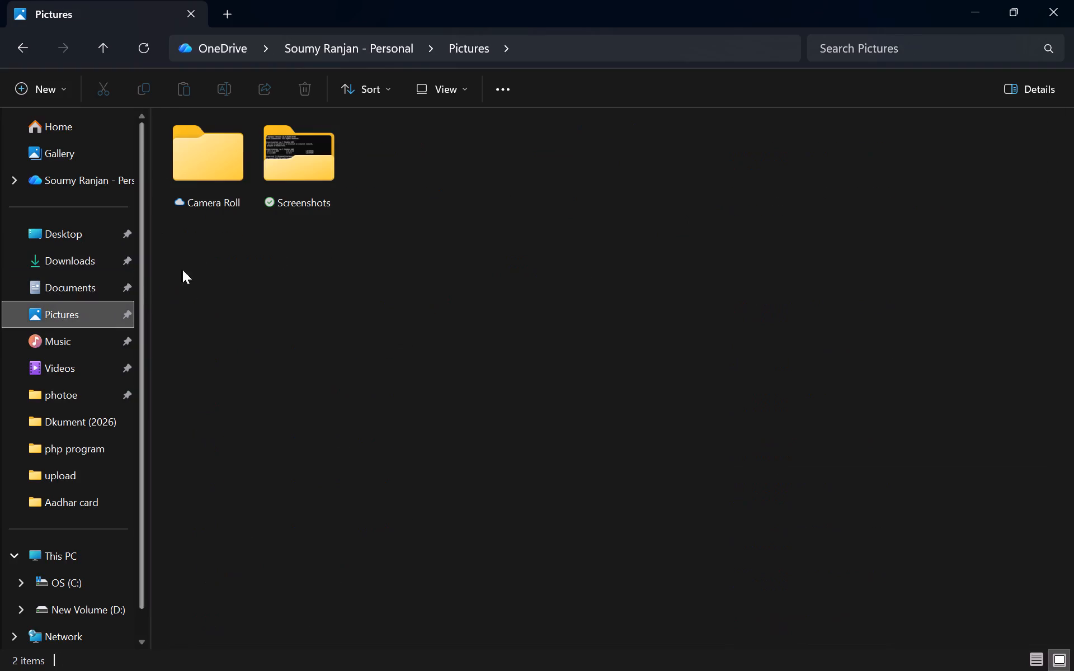
double_click(308, 180)
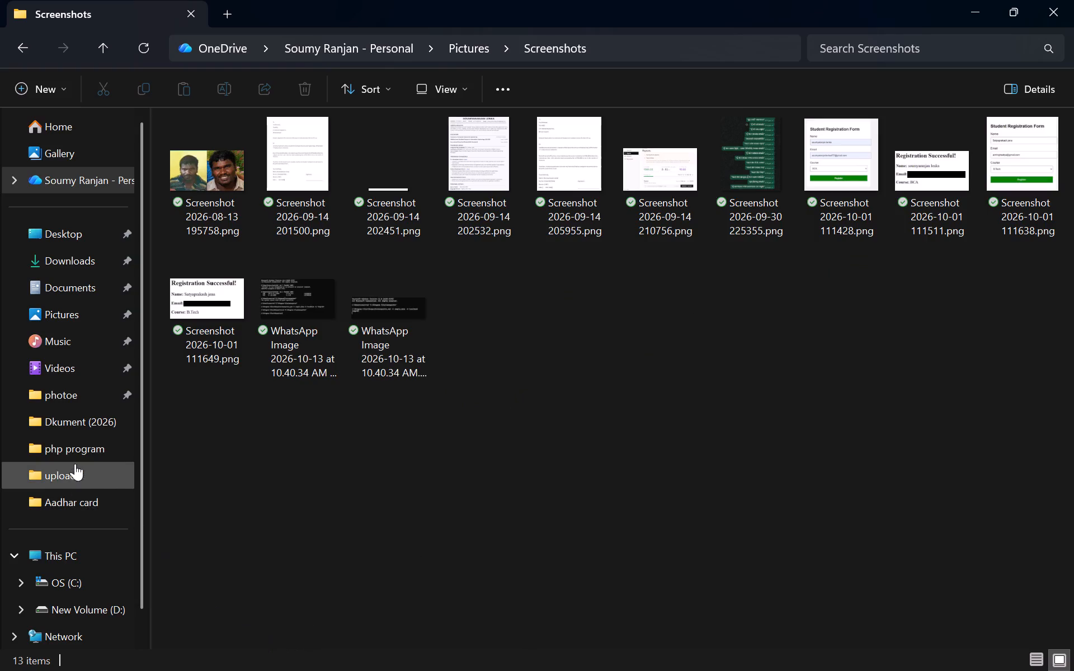
click(88, 412)
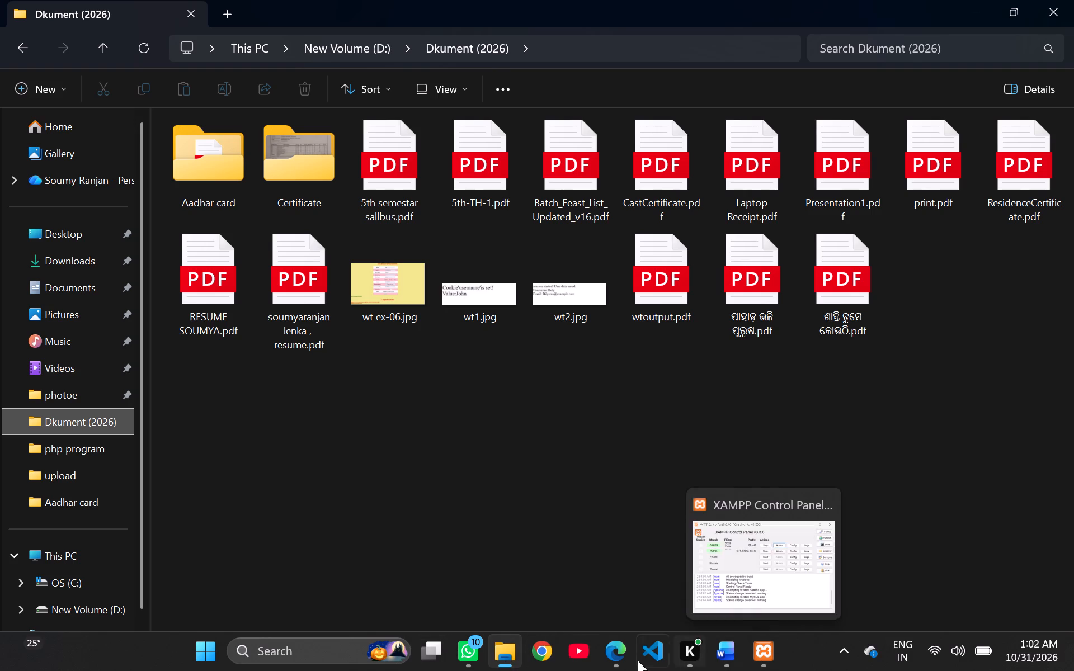
Switch to Microsoft Edge with the Student Portal homepage in front.
click(605, 660)
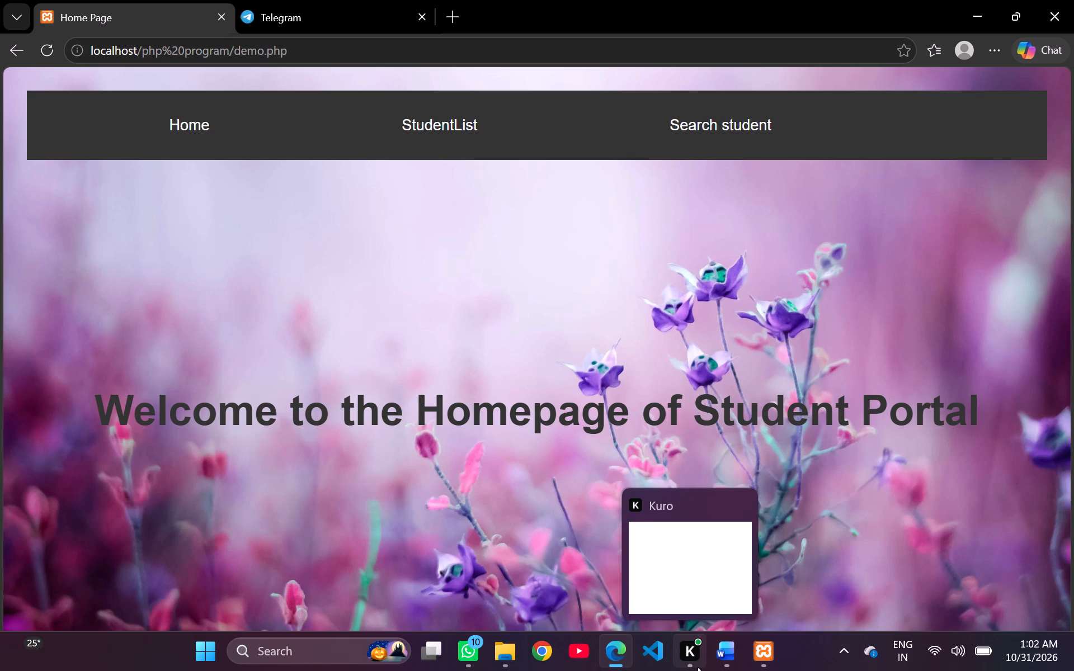
click(728, 661)
click(722, 650)
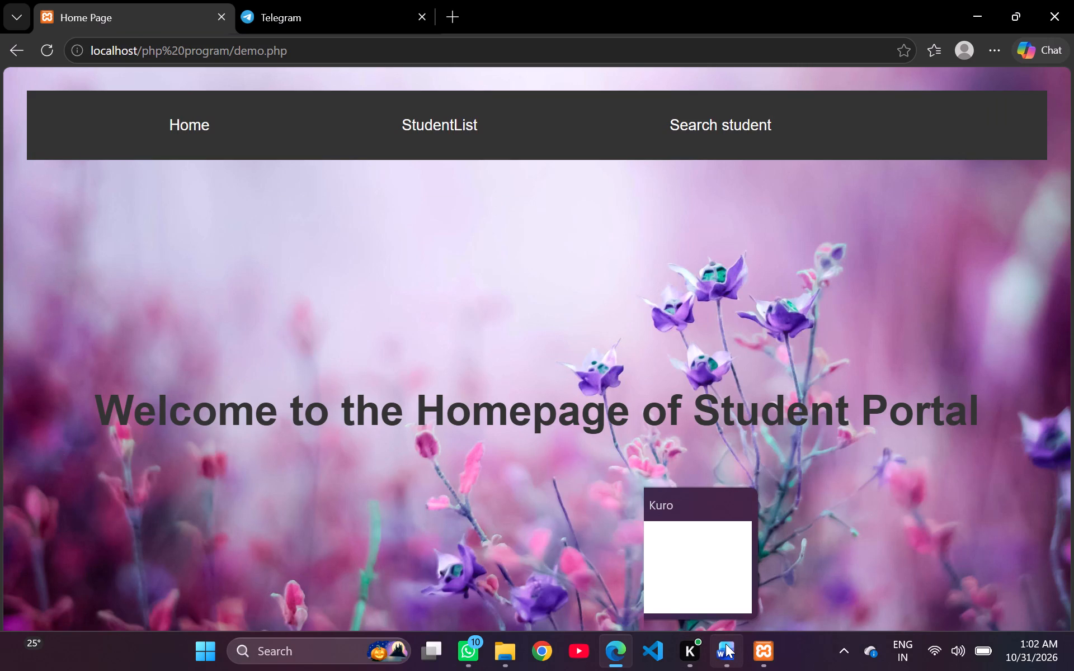
click(592, 588)
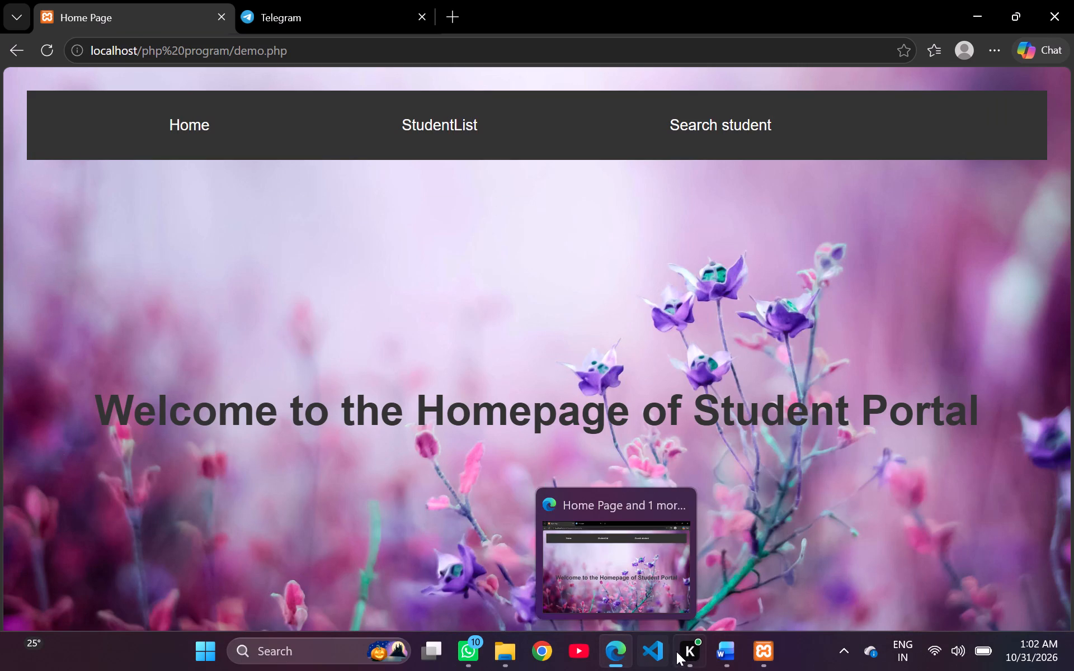
click(629, 588)
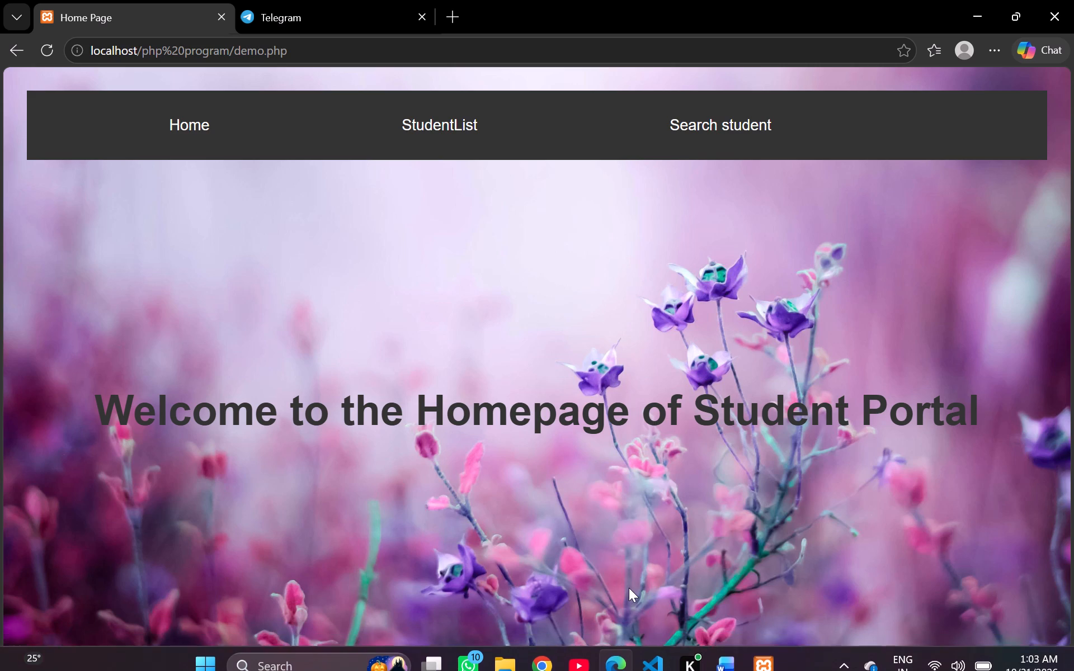
View the portal's StudentList and Search student pages, returning to the homepage after each.
click(457, 113)
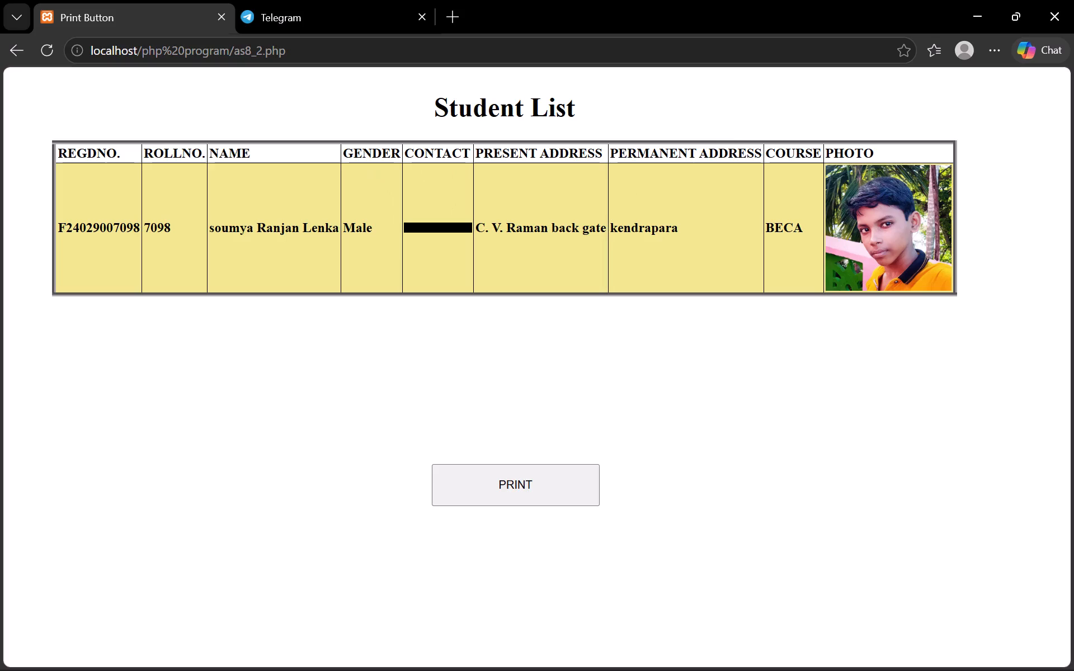
click(18, 56)
click(748, 118)
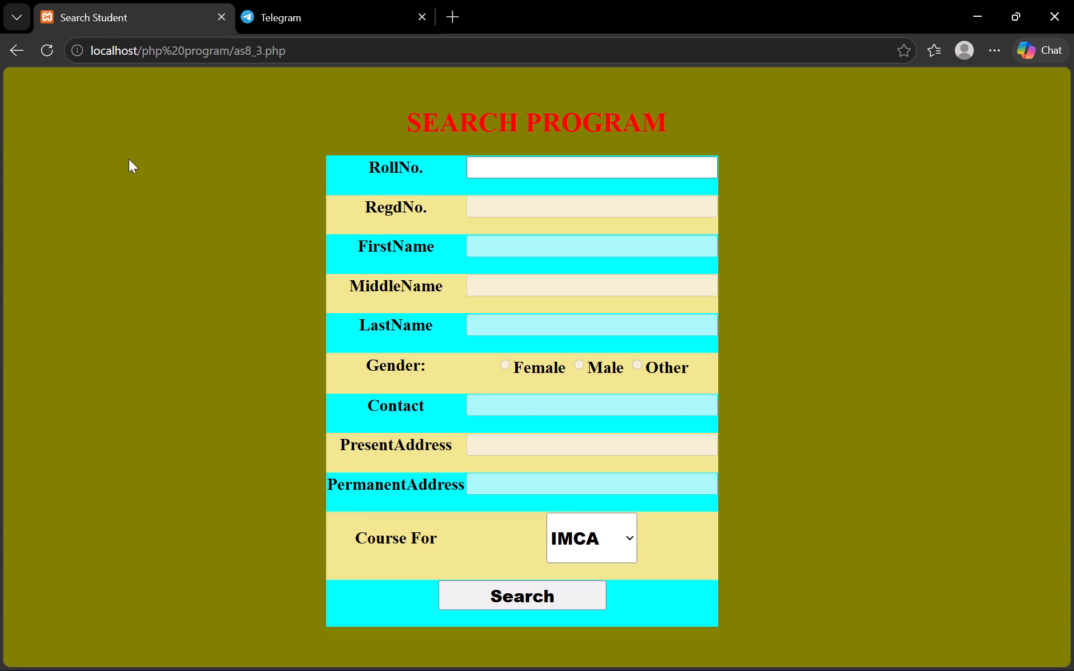
click(27, 60)
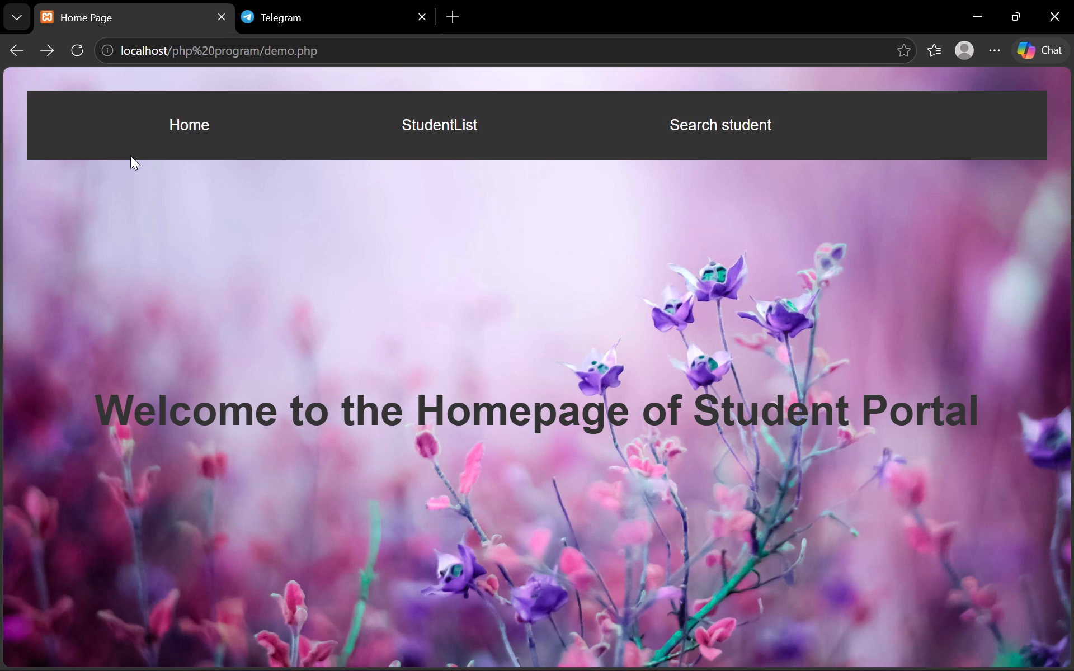
Select the whole Student Portal homepage area for an image screenshot with the Snipping Tool.
key(shift+super+r)
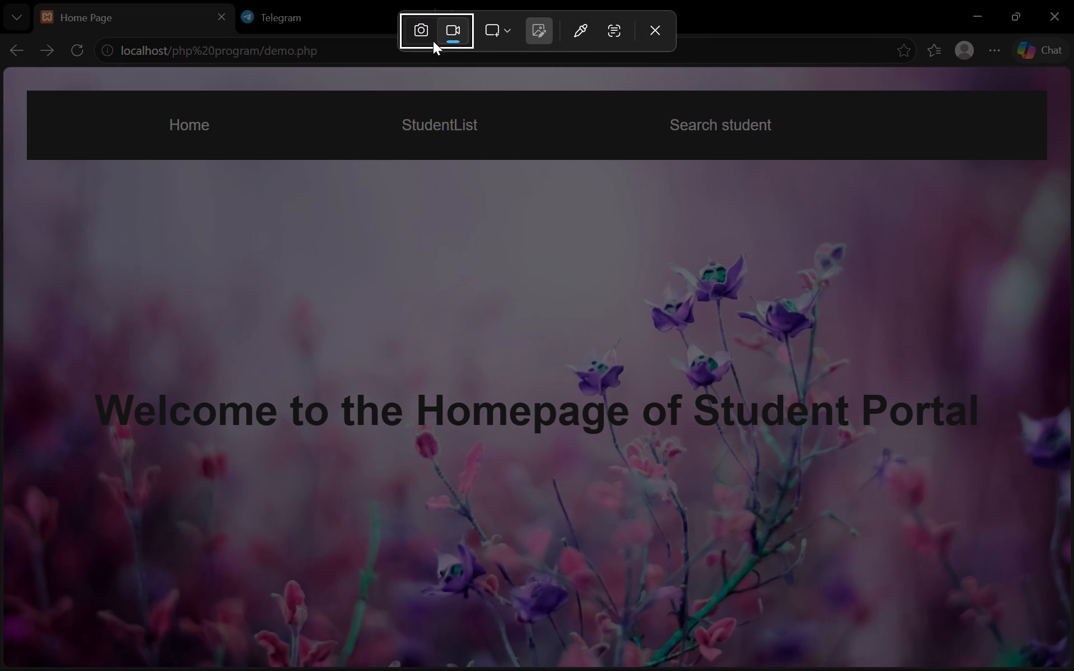
click(431, 34)
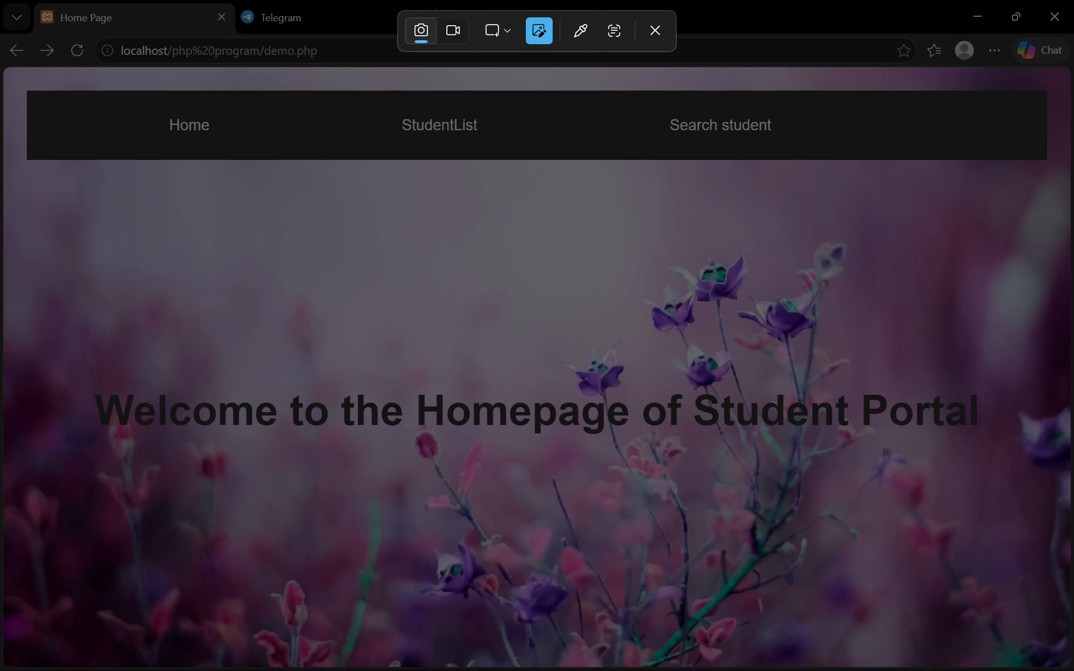
drag(3, 68, 1073, 670)
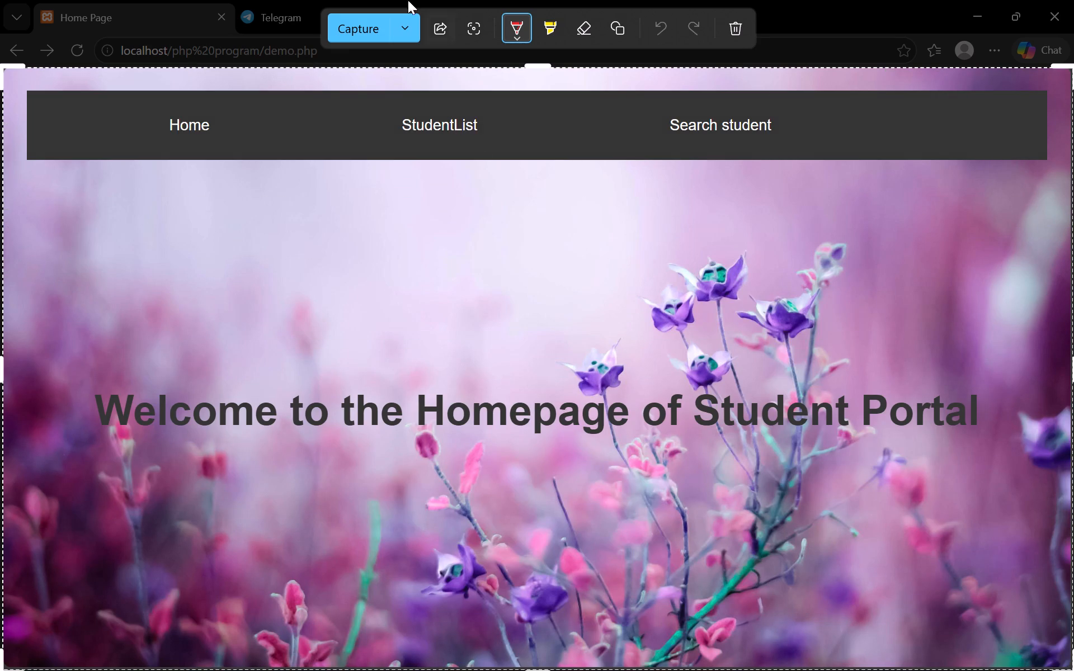
Start saving the homepage screenshot to a file and choose the Dkument (2026) folder as its destination.
click(403, 31)
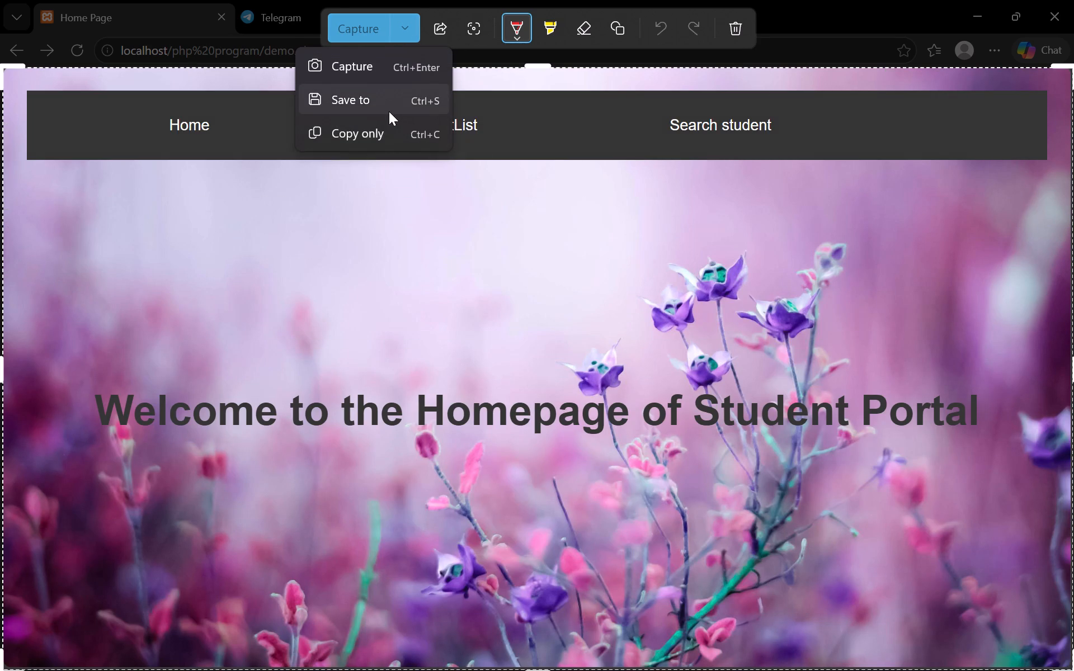
click(389, 111)
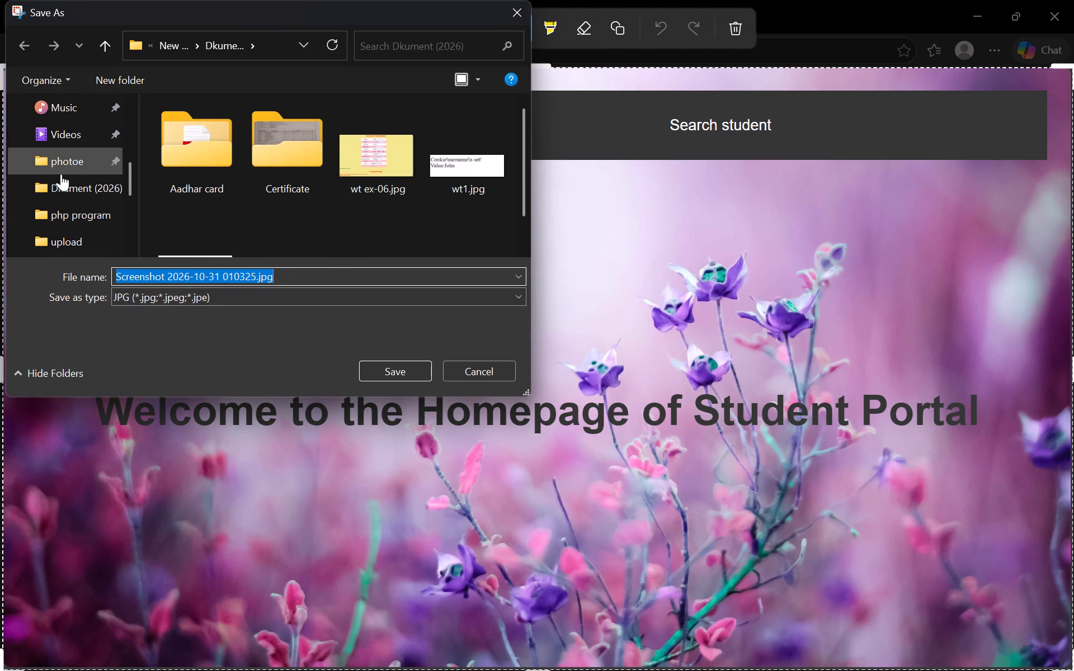
scroll(61, 174, up, 2)
scroll(62, 174, down, 5)
scroll(62, 174, up, 2)
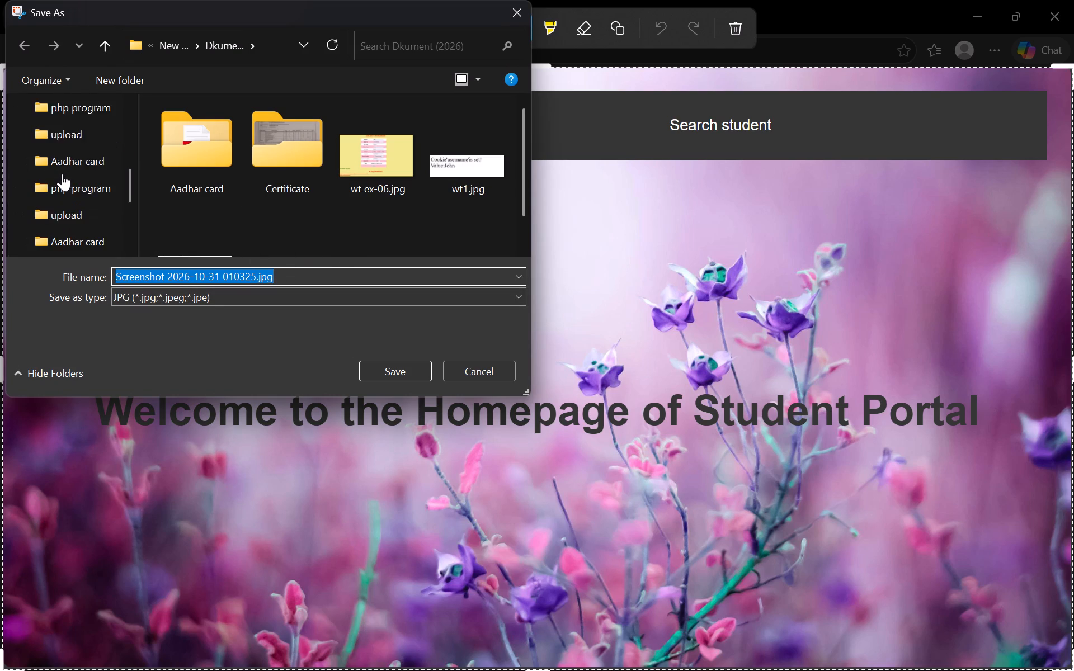
scroll(62, 174, up, 2)
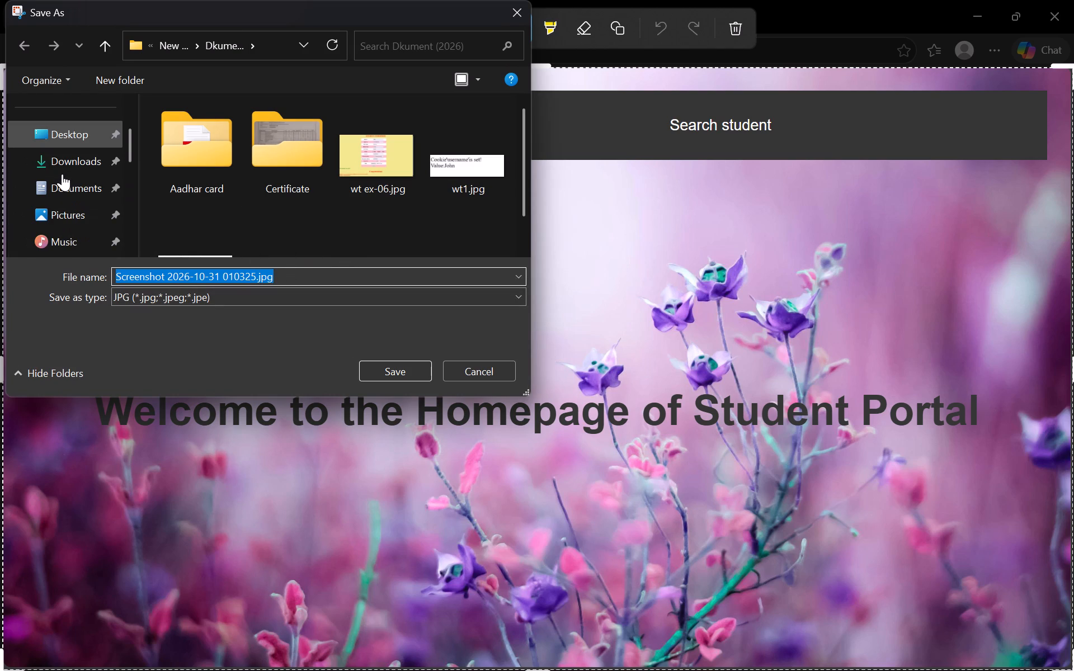
scroll(62, 174, up, 1)
scroll(62, 174, down, 4)
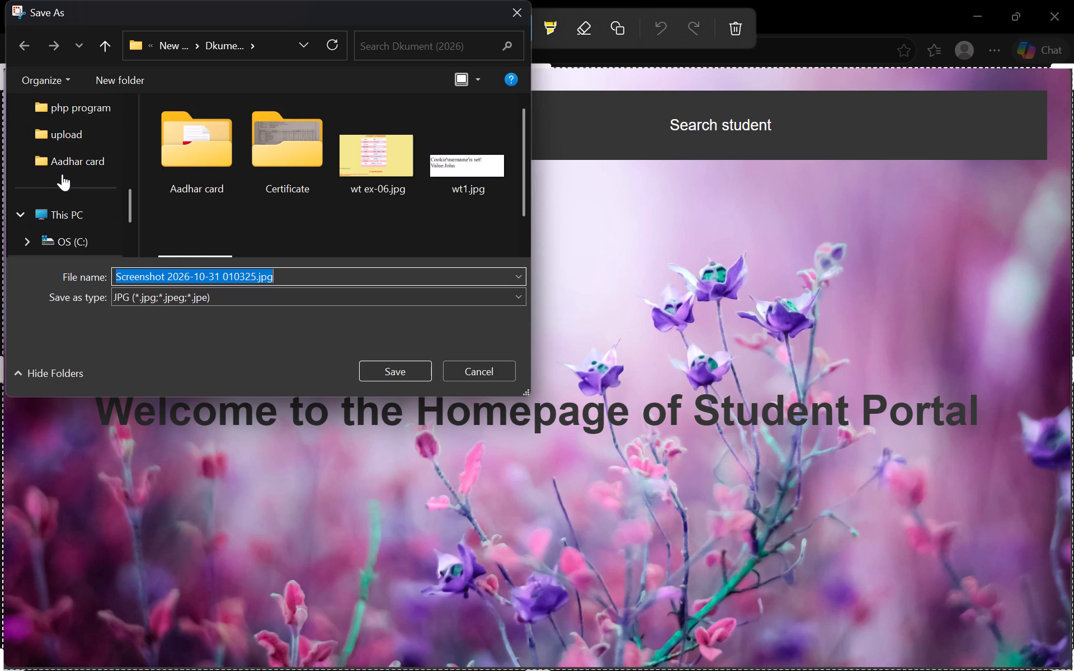
scroll(62, 169, up, 1)
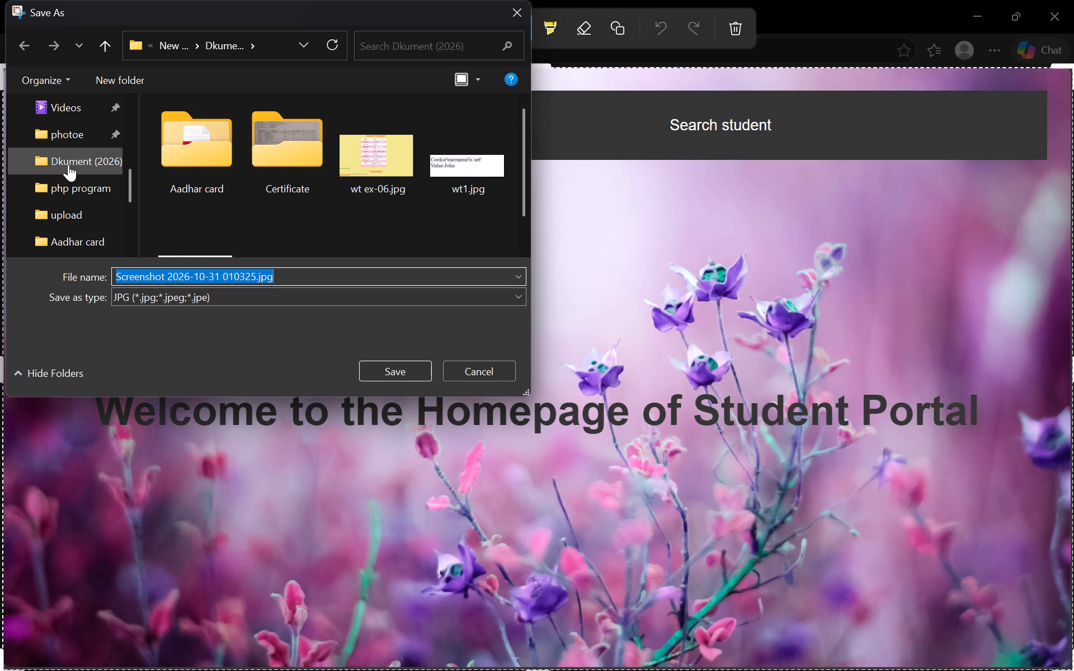
click(68, 164)
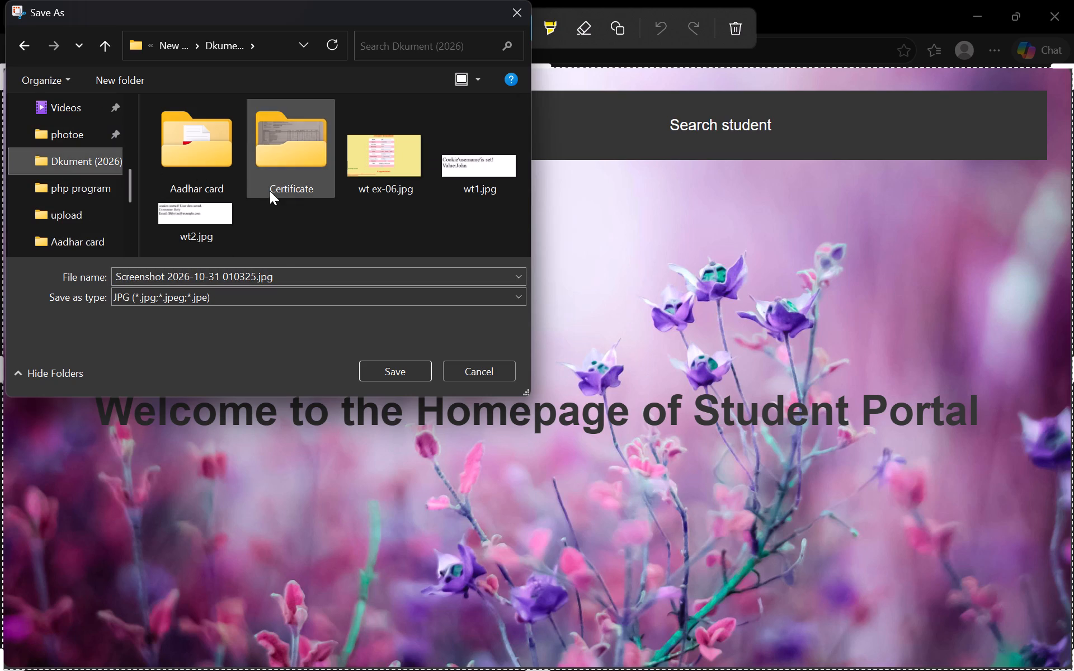
Replace the suggested file name with wt last 1 and save the screenshot as a JPG.
click(289, 277)
click(285, 277)
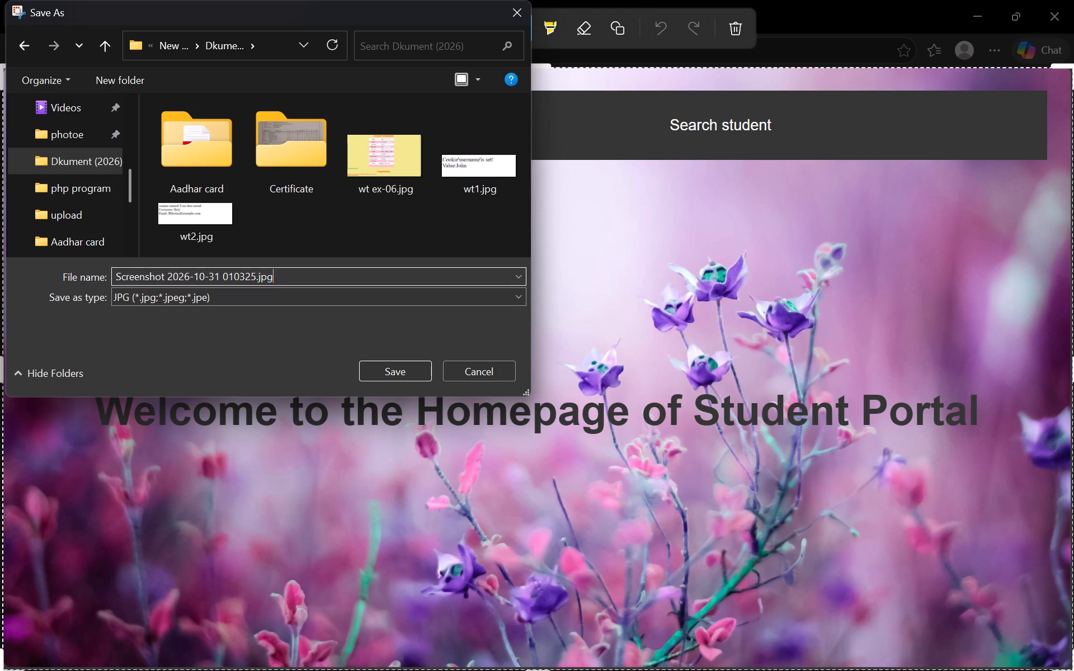
drag(289, 275, 91, 282)
key(BackSpace)
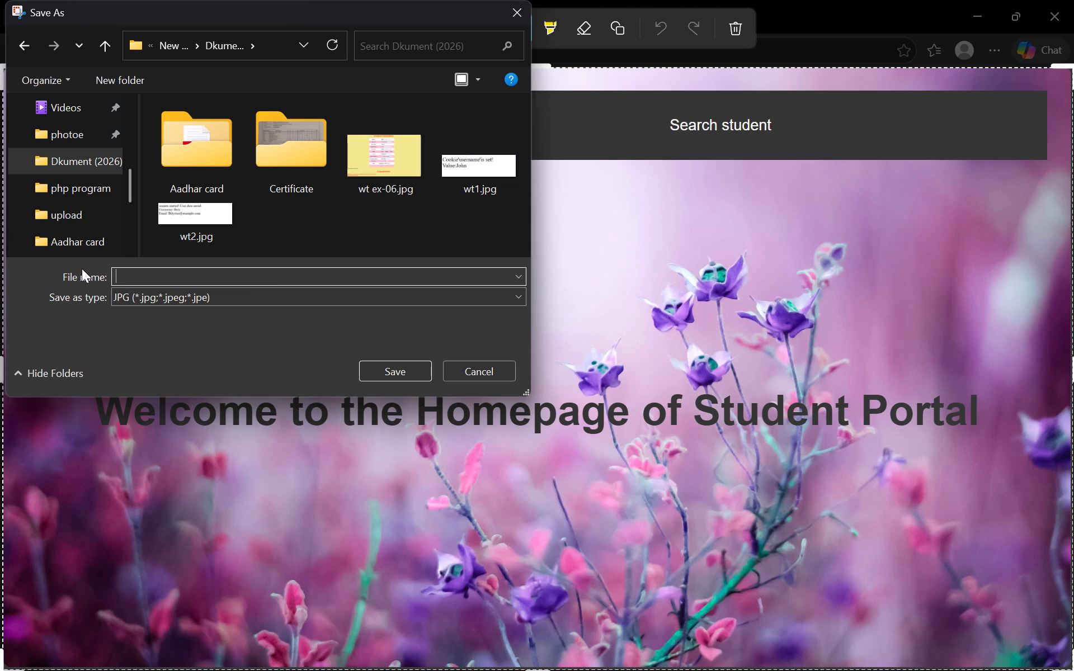
key(w)
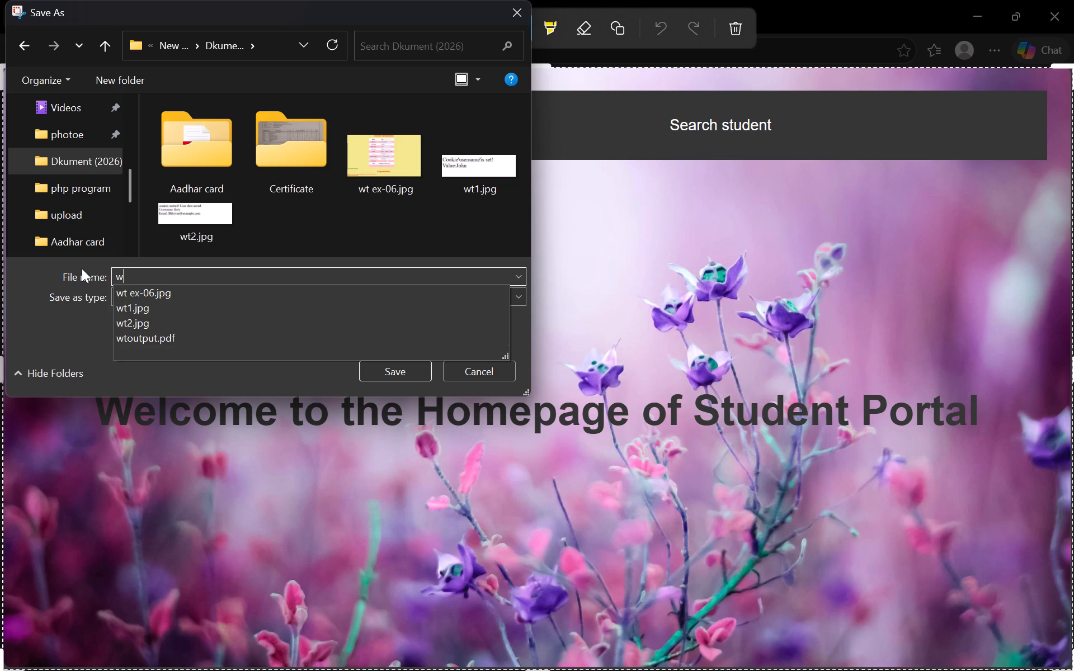
key(t)
key(space)
text(la)
text(st)
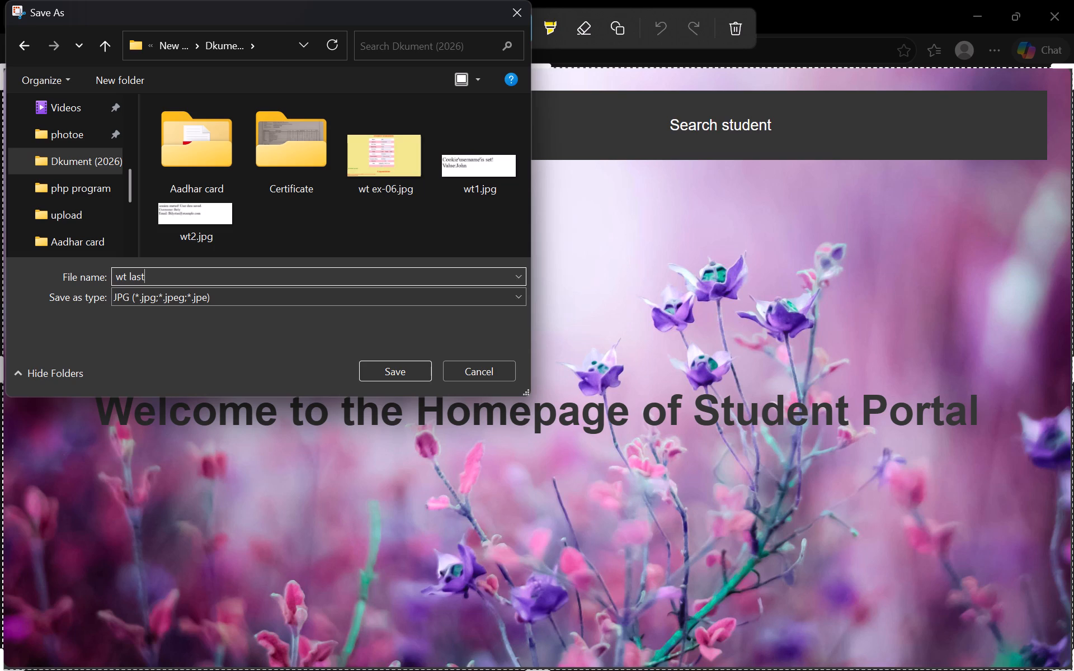
key(minus)
key(BackSpace)
key(space)
text(1)
key(equal)
key(BackSpace)
key(minus)
key(BackSpace)
key(Return)
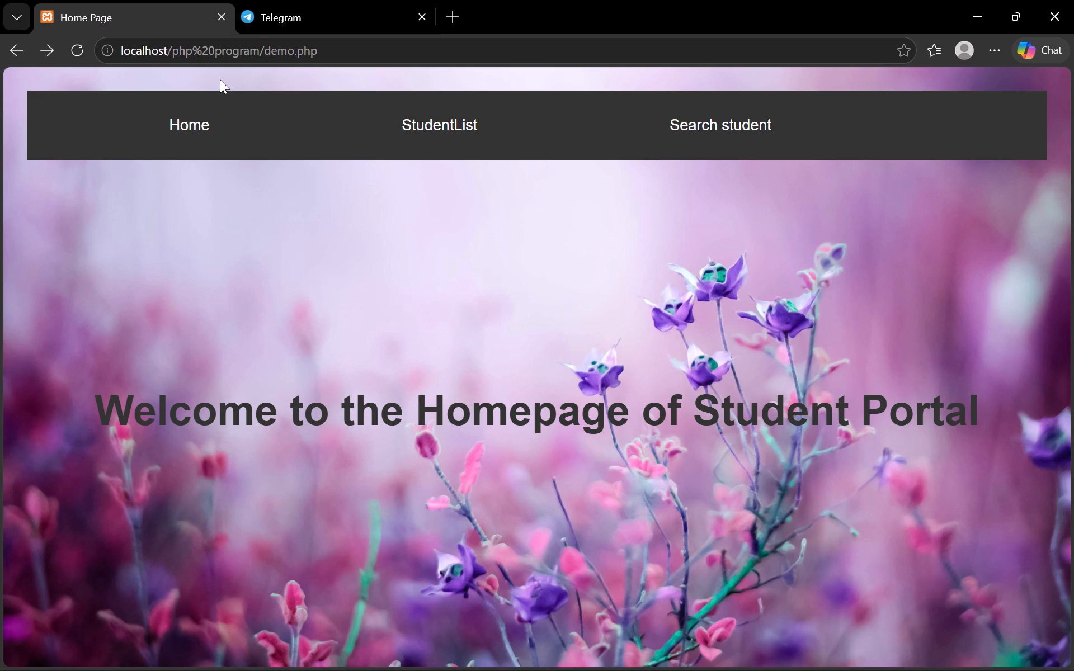
Open the StudentList page and select the area from its heading to below the PRINT button for an image screenshot.
click(431, 121)
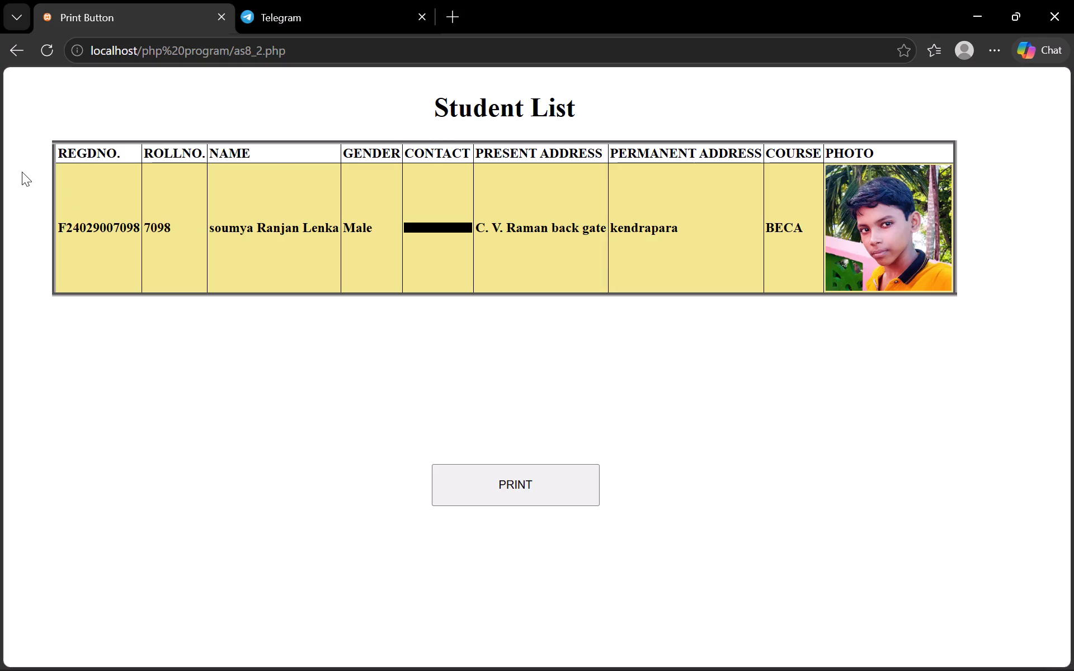
key(shift+super+r)
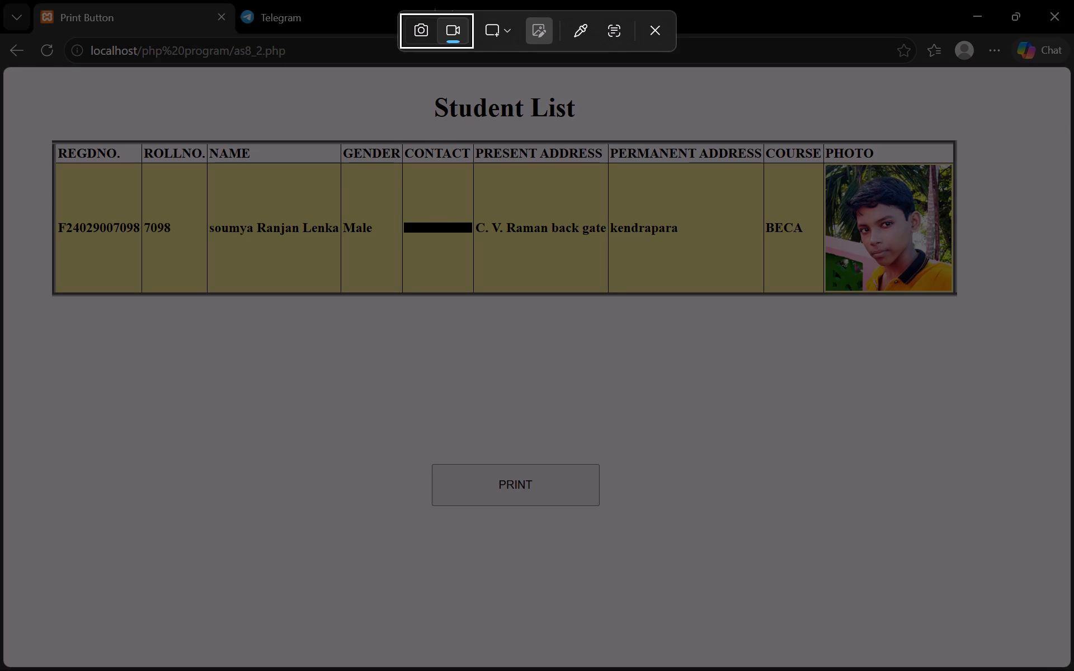
click(413, 35)
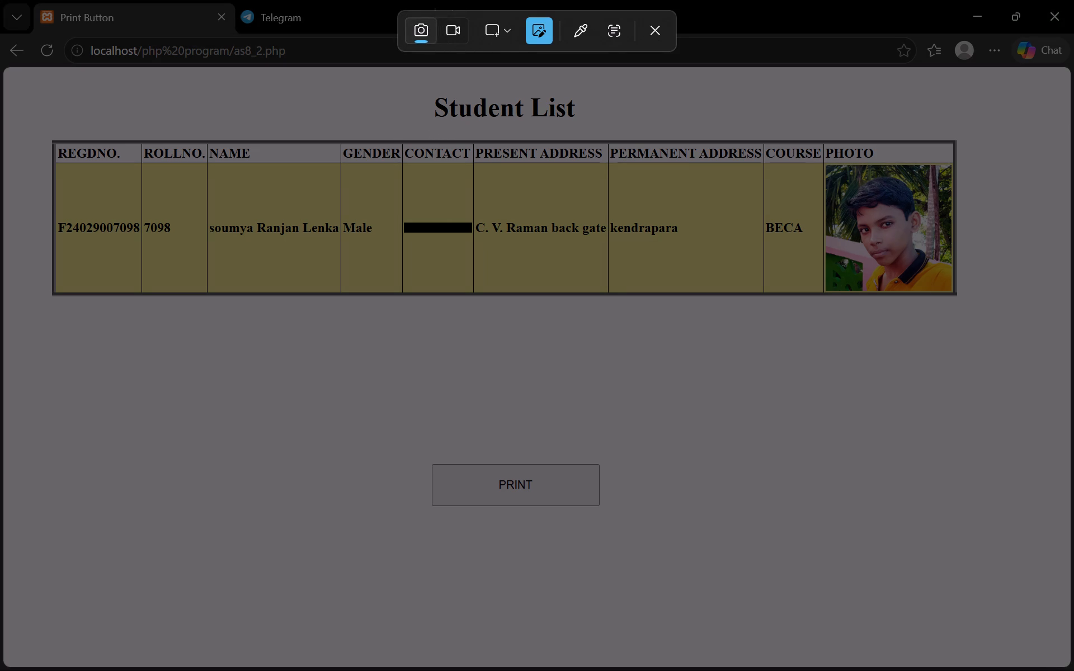
drag(22, 81, 1030, 492)
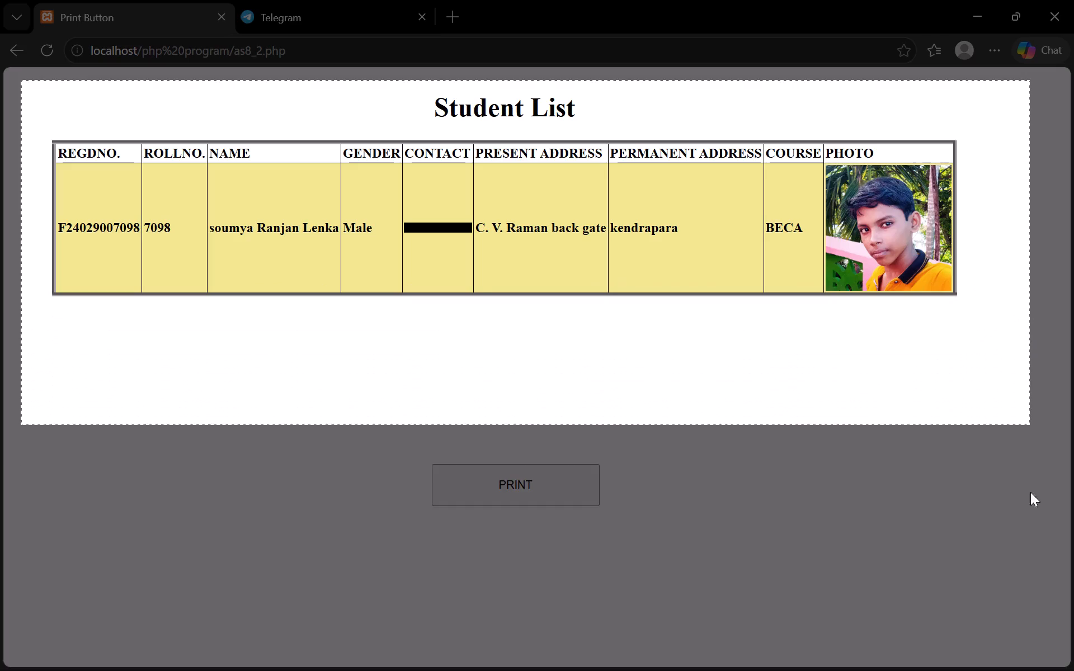
drag(1030, 492, 1014, 536)
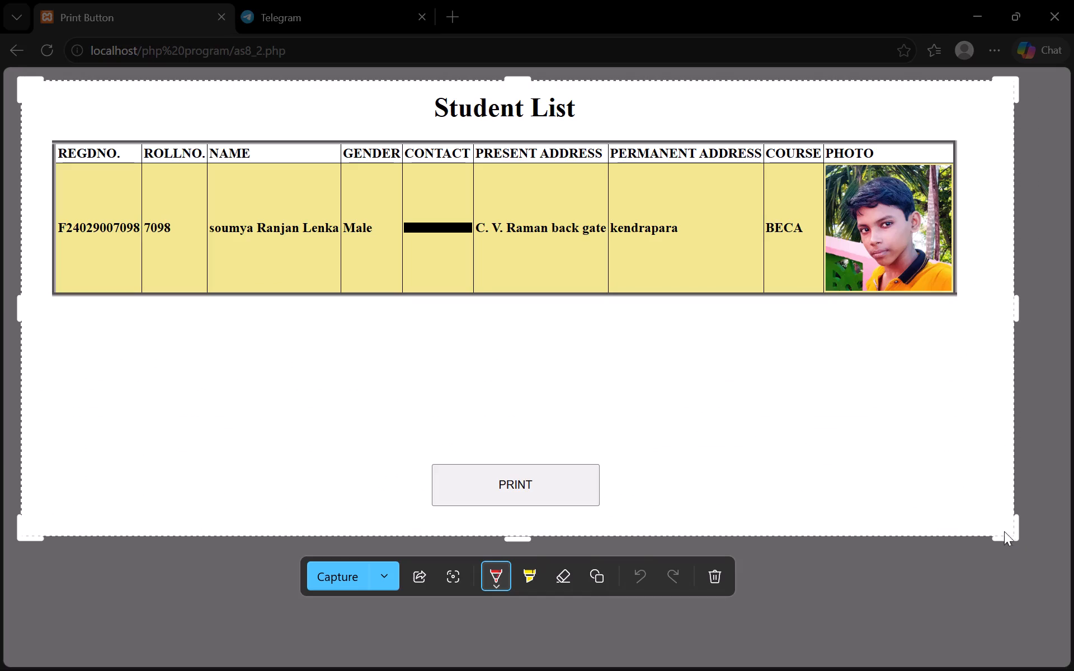
Save the Student List screenshot as wt last 2.jpg in the Dkument (2026) folder.
click(375, 568)
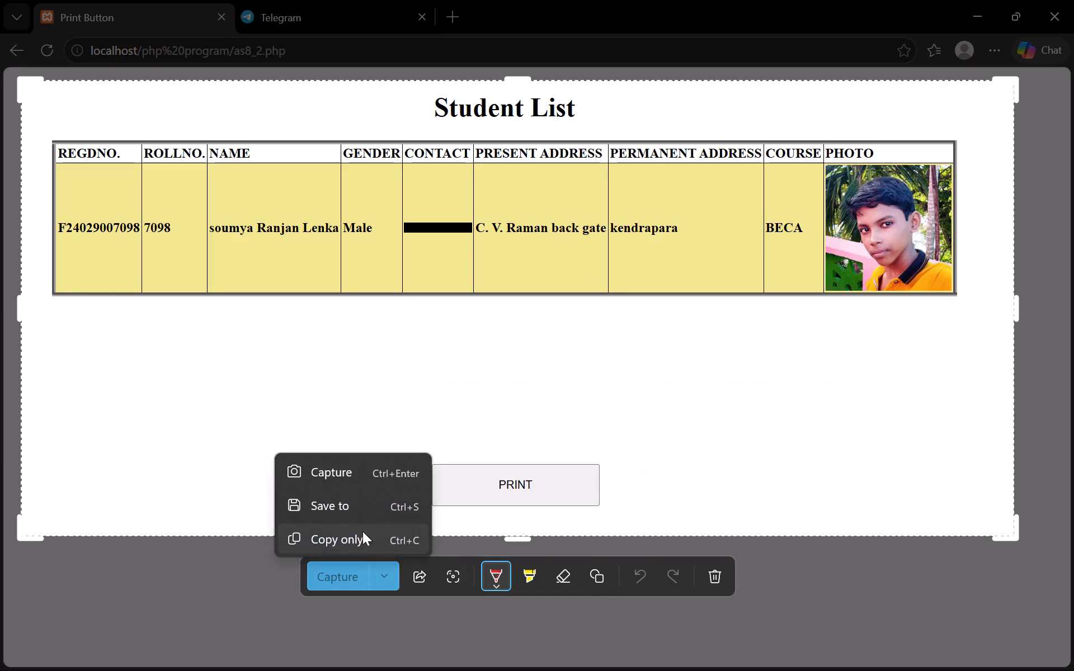
click(364, 513)
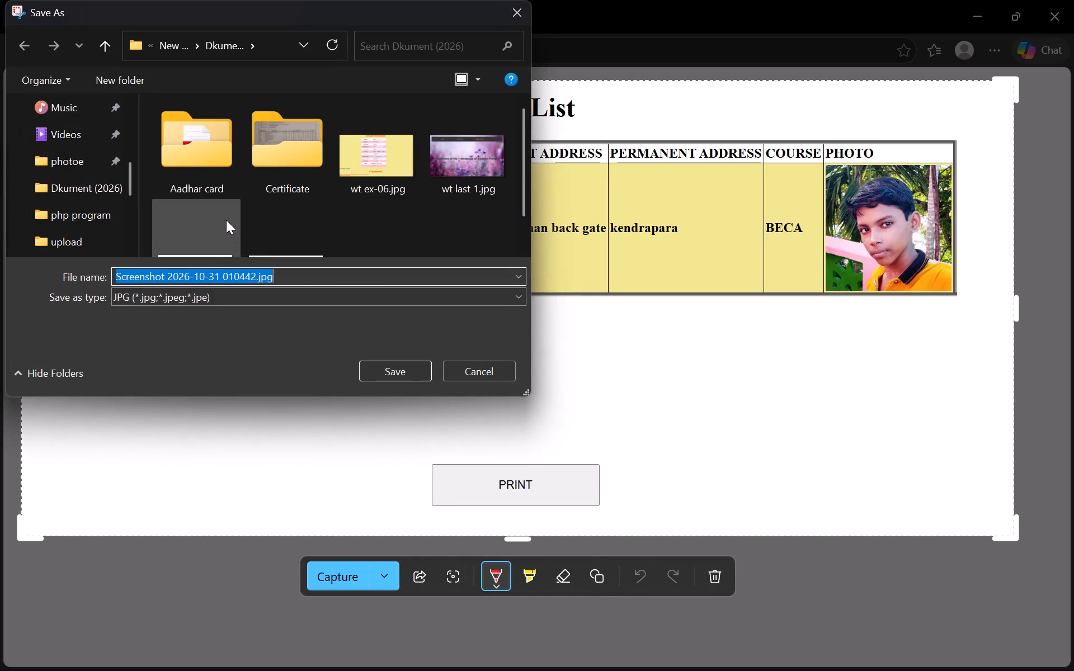
key(BackSpace)
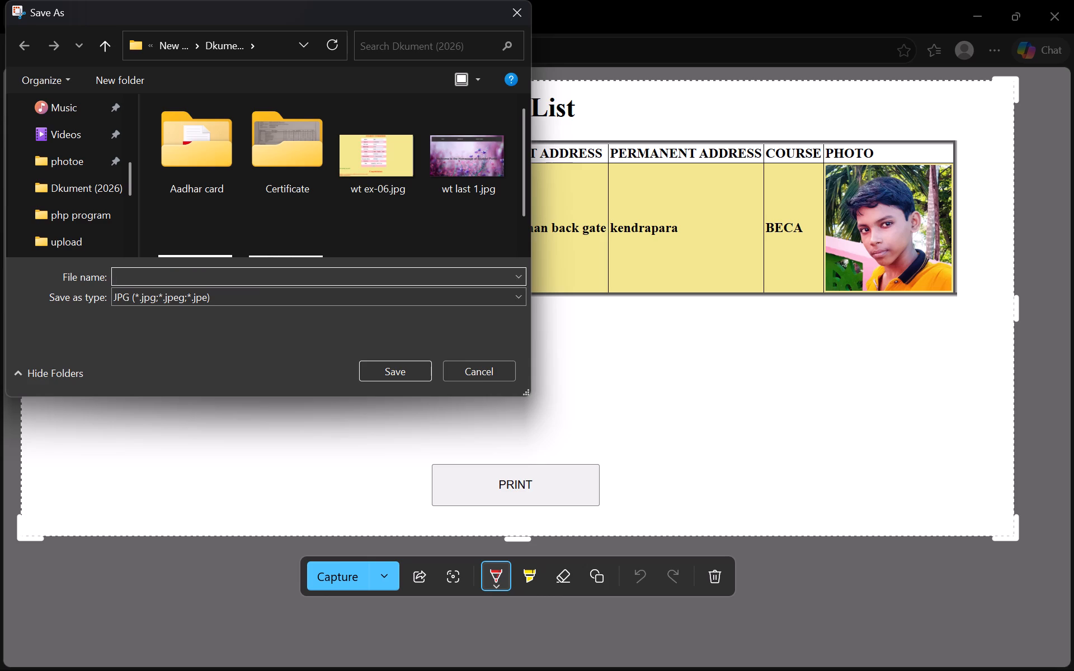
key(w)
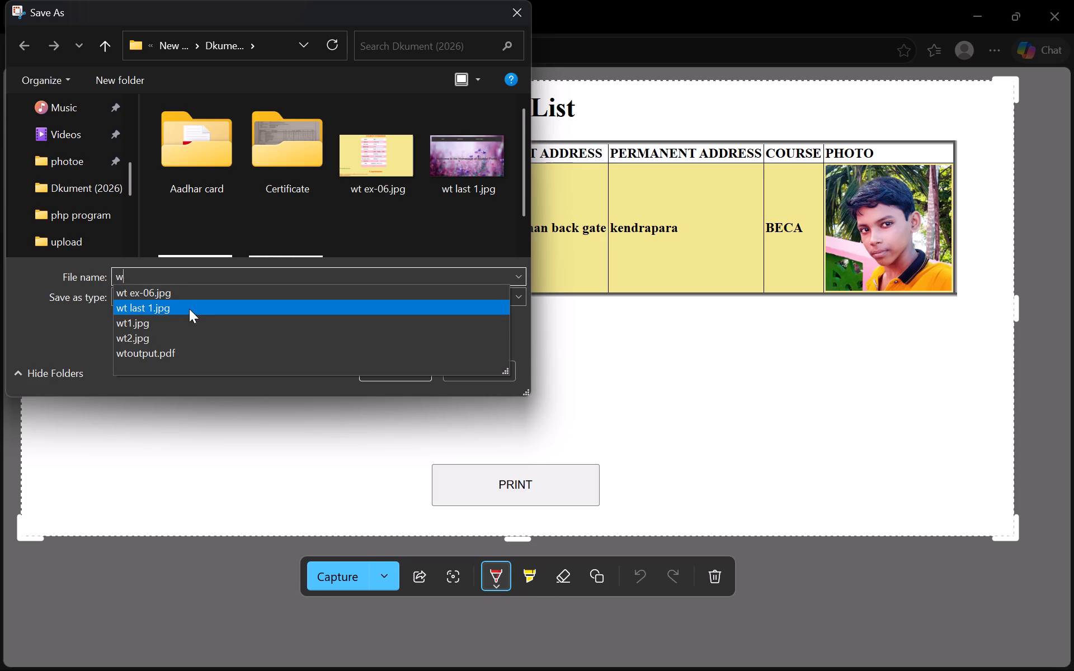
click(189, 313)
click(152, 277)
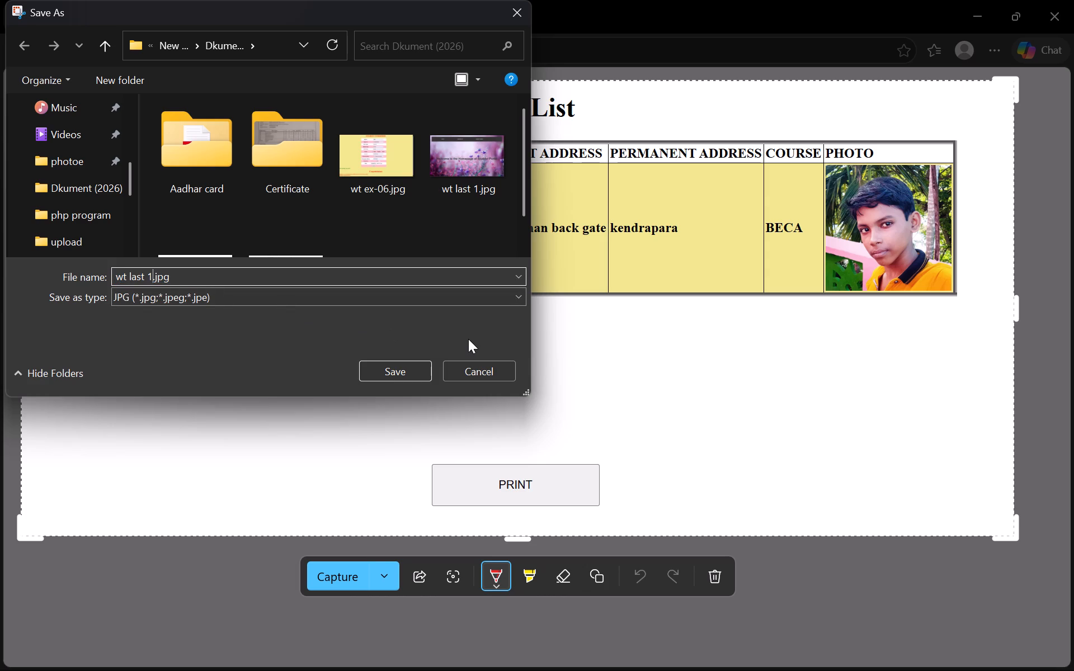
key(BackSpace)
key(2)
key(Return)
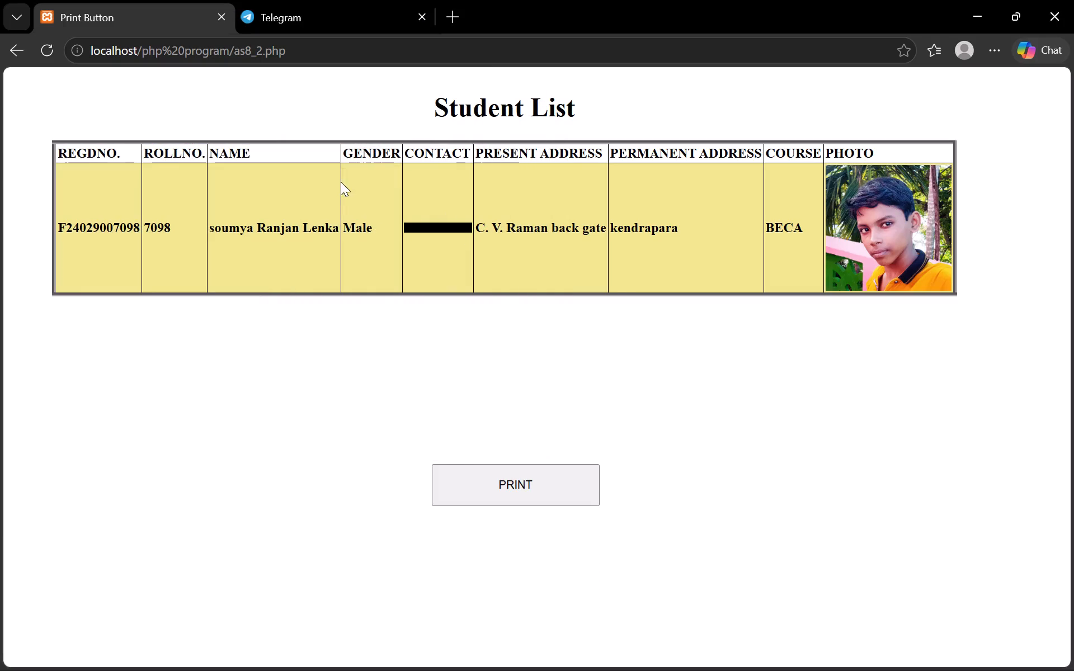
View the portal's Search student form and return to the homepage.
click(18, 46)
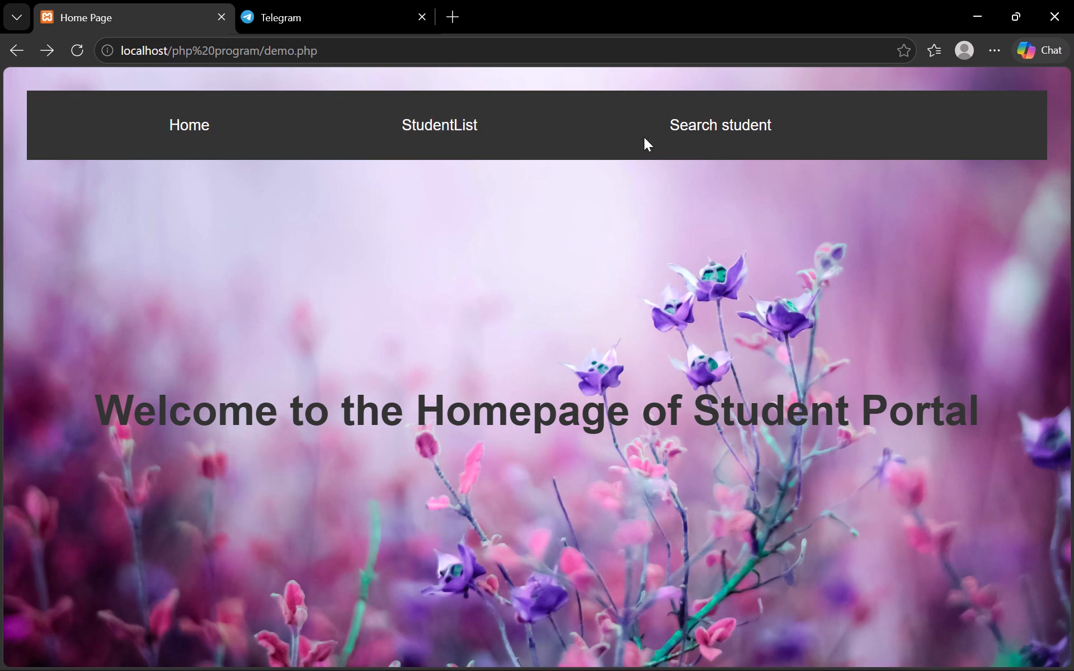
click(706, 121)
click(604, 167)
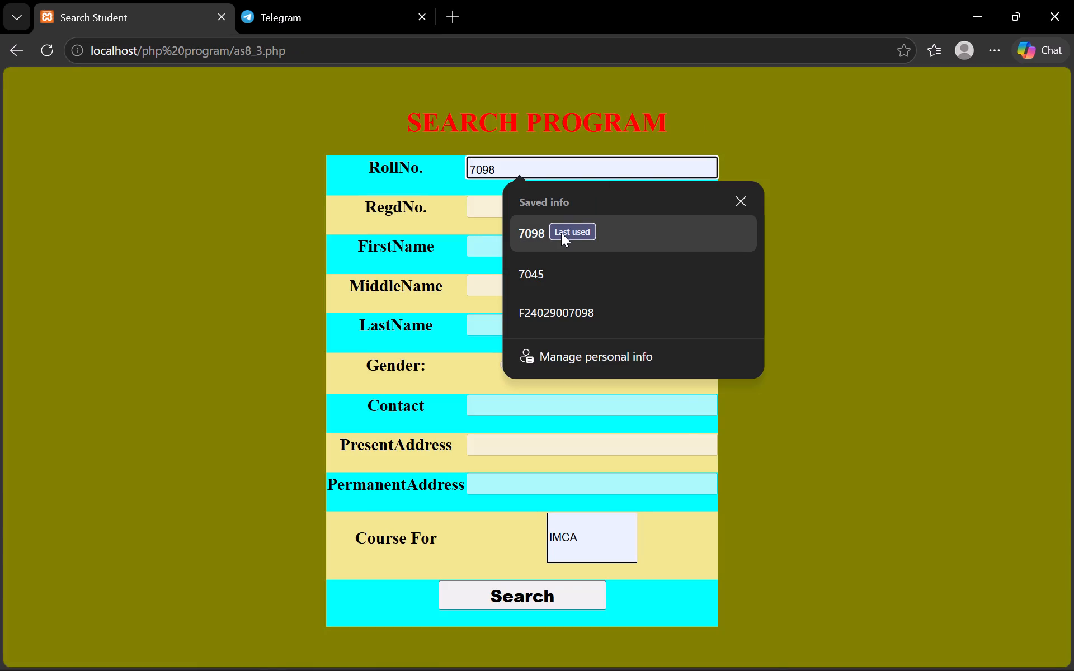
click(7, 52)
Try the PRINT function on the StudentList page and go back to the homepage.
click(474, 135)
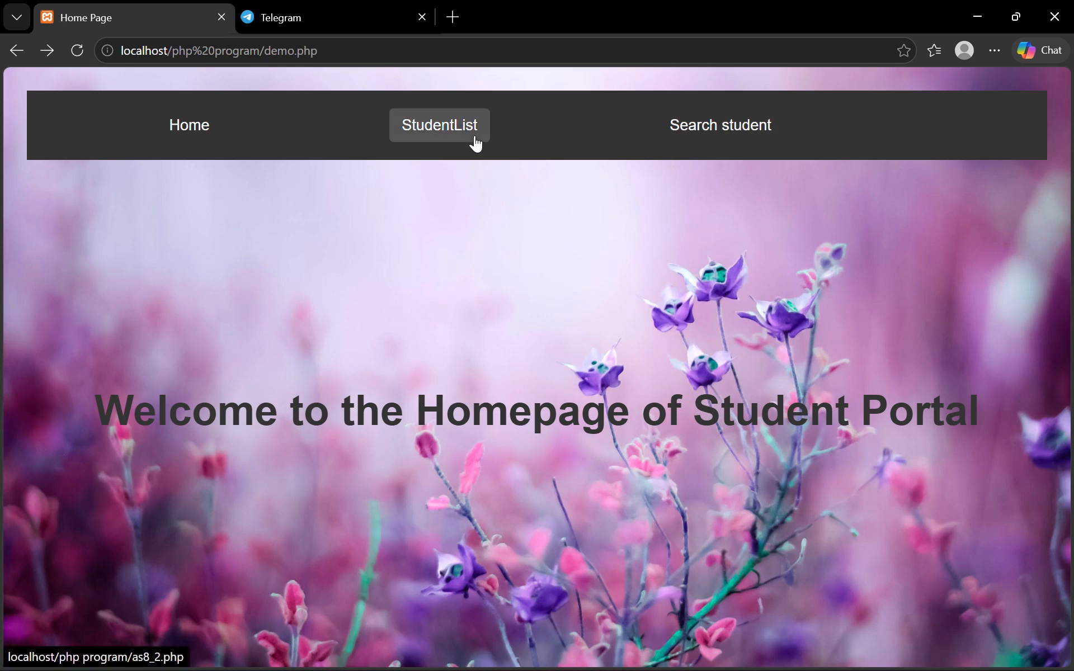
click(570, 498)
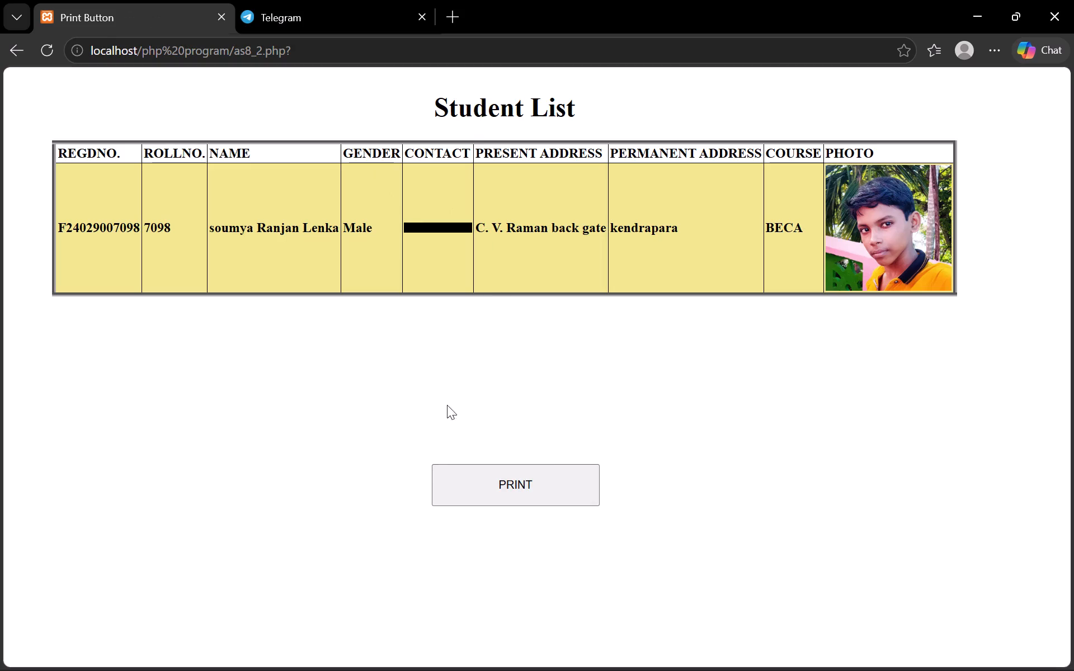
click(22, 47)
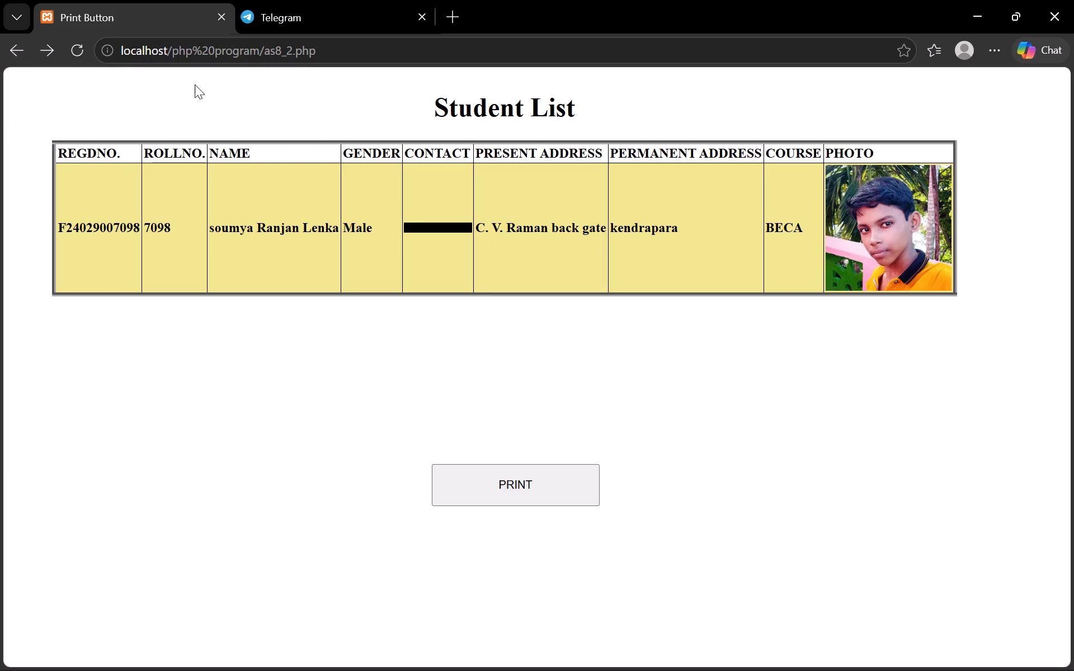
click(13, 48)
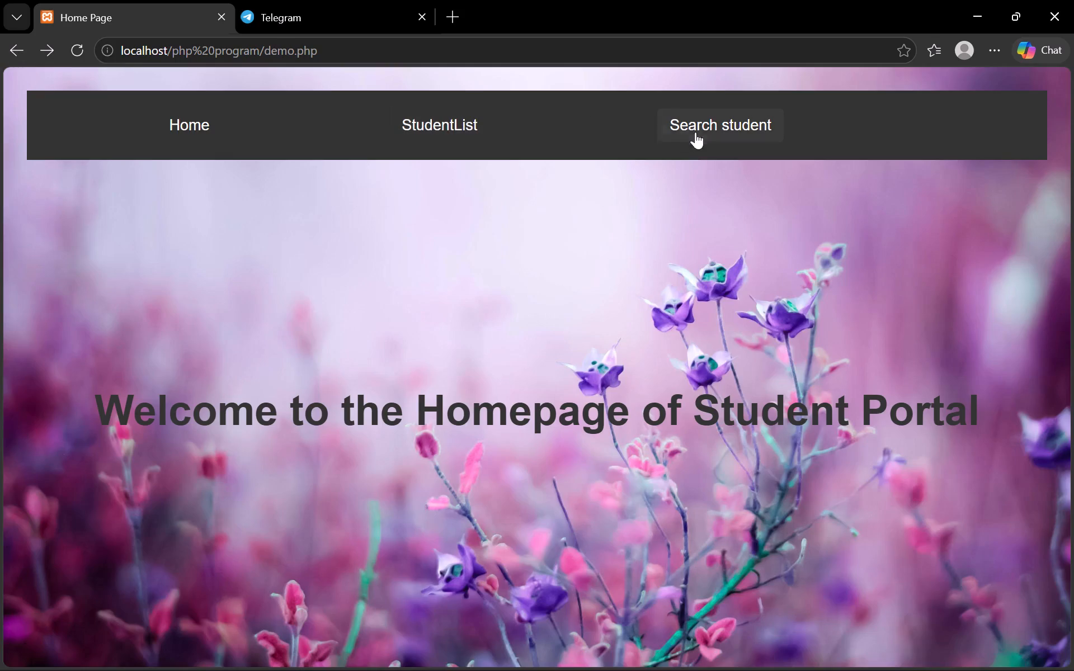
Open the Search student page and search for the student record using the last-used saved roll number.
click(714, 125)
click(564, 162)
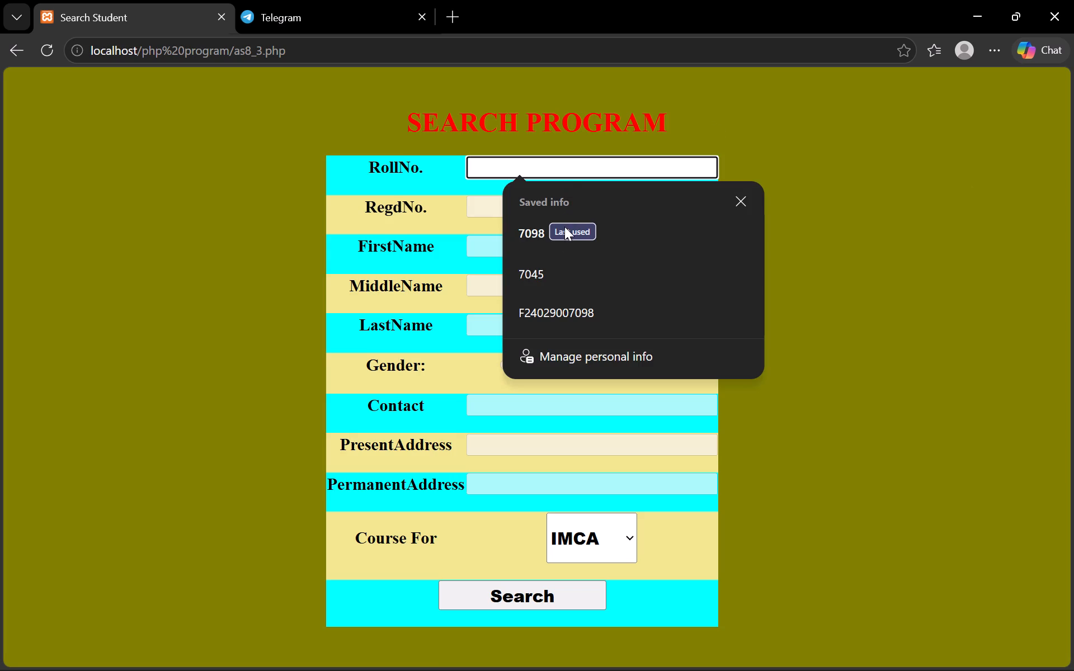
click(566, 243)
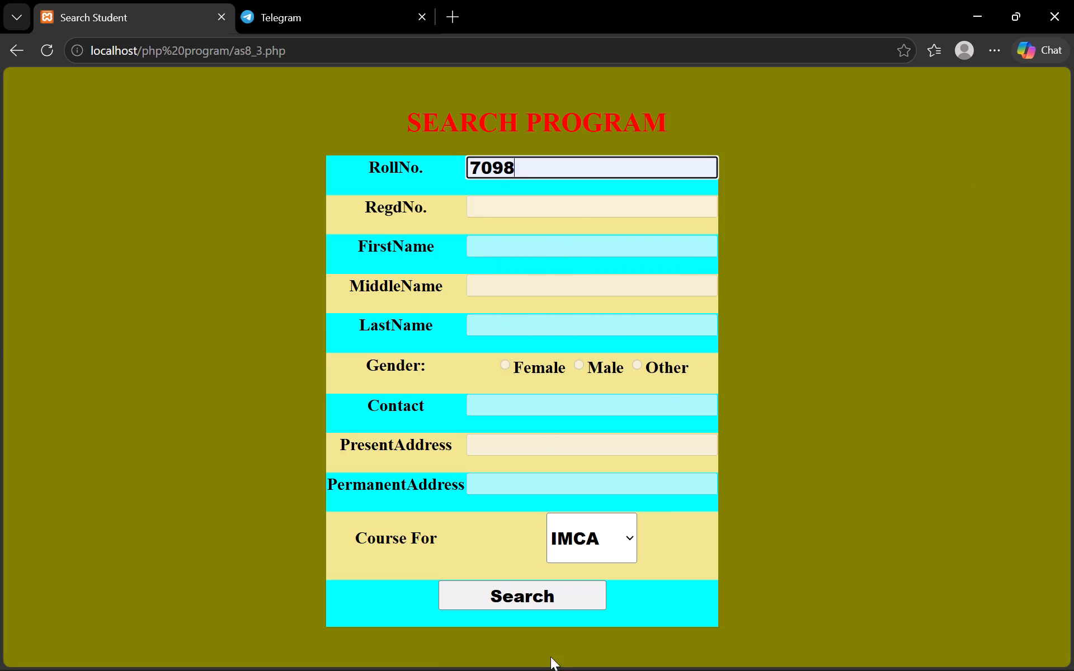
click(560, 592)
scroll(553, 542, down, 1)
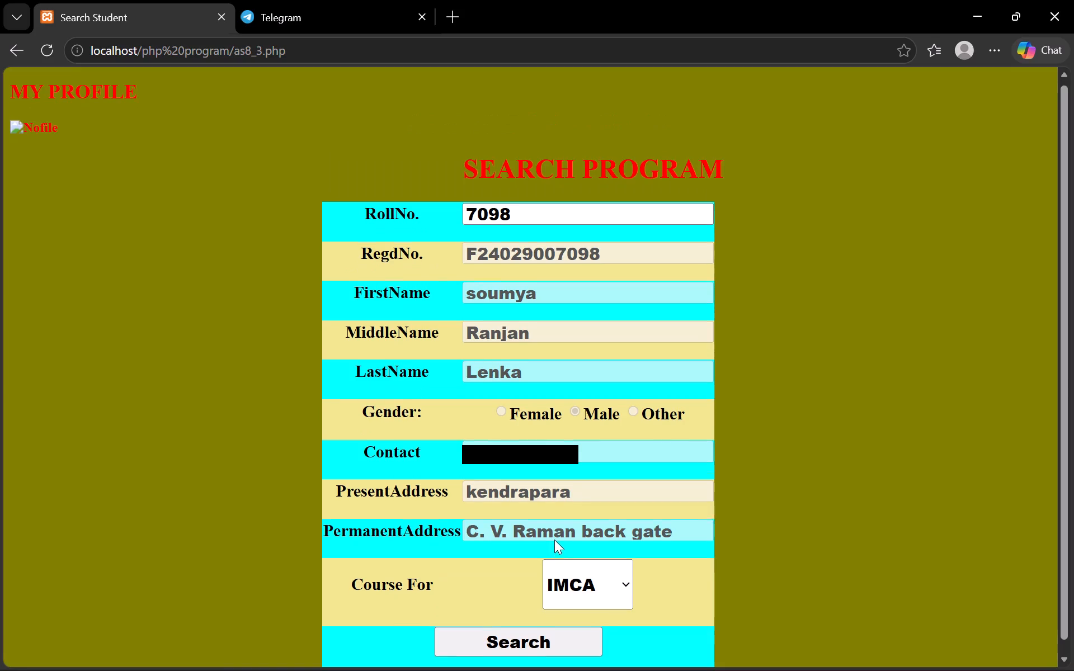
scroll(554, 540, down, 9)
scroll(566, 532, up, 1)
scroll(566, 532, down, 1)
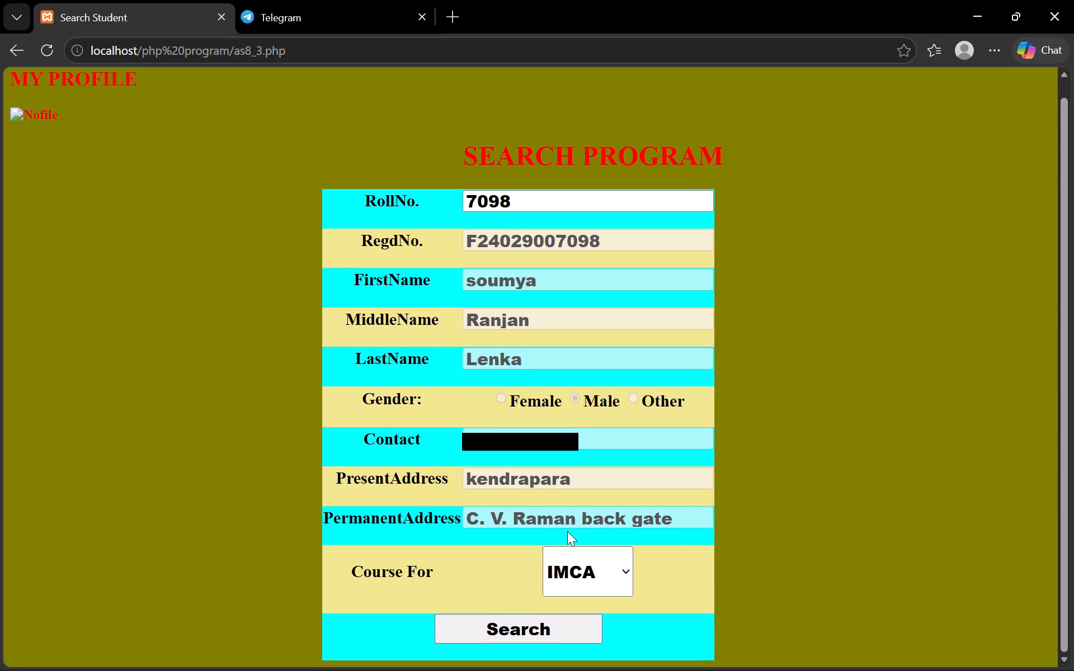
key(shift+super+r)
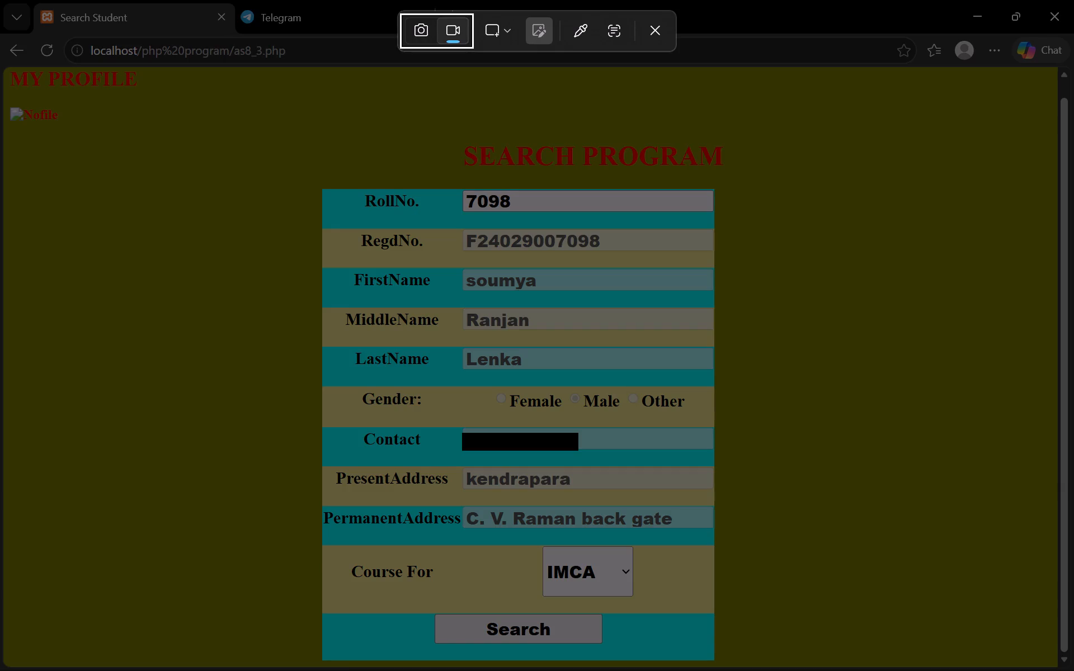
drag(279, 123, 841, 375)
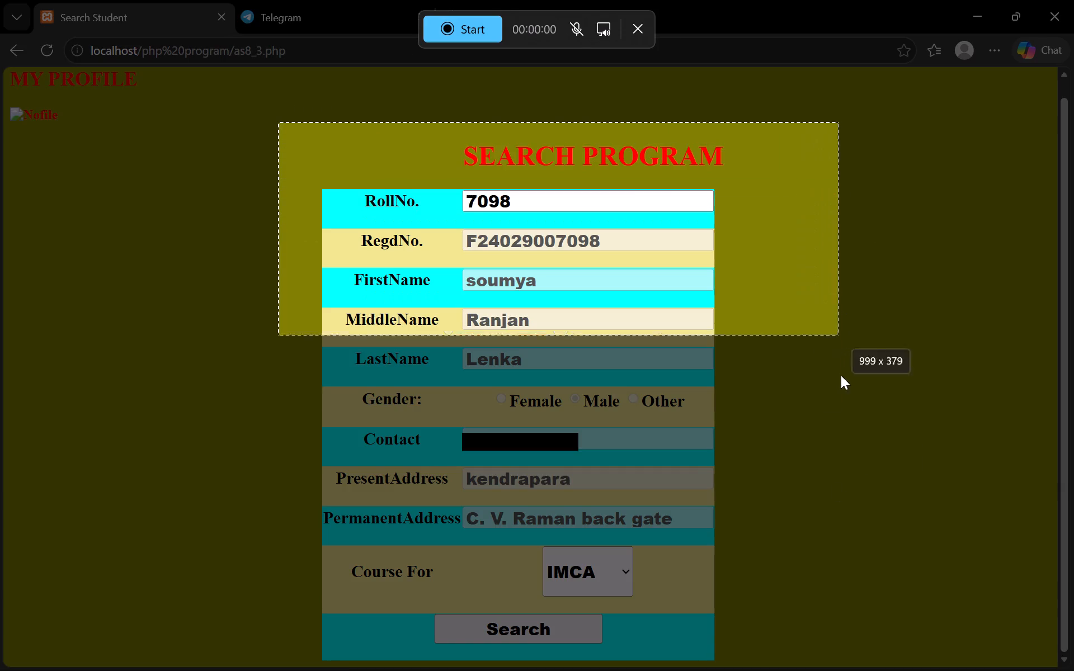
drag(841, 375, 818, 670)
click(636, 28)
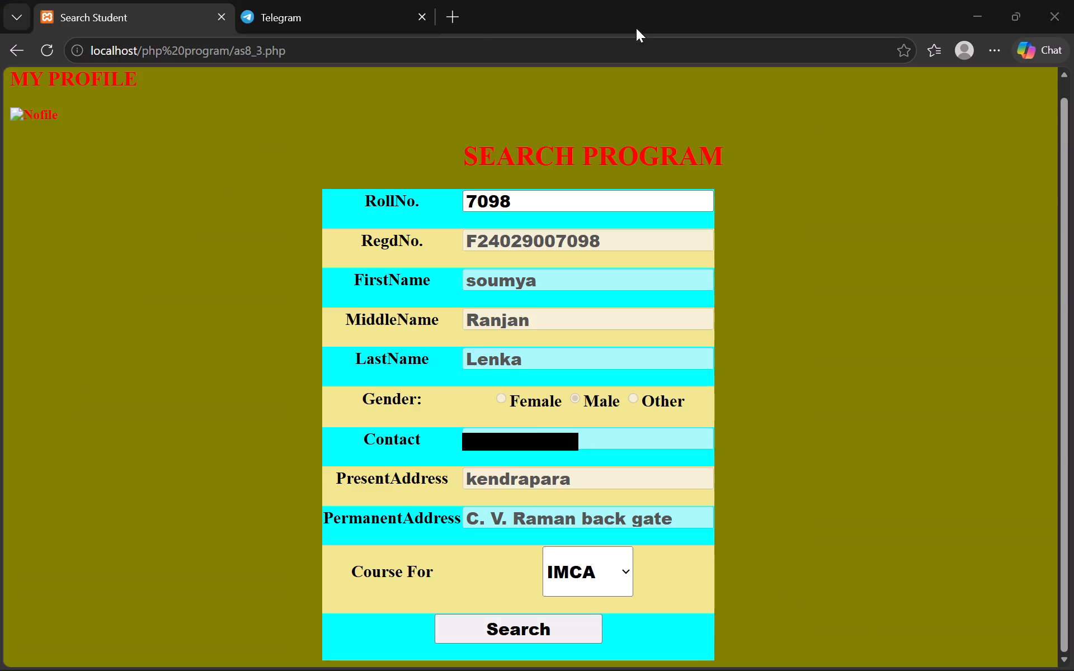
Select the area from the MY PROFILE heading down past the whole search form for an image screenshot with the Snipping Tool.
key(shift+super+r)
click(409, 21)
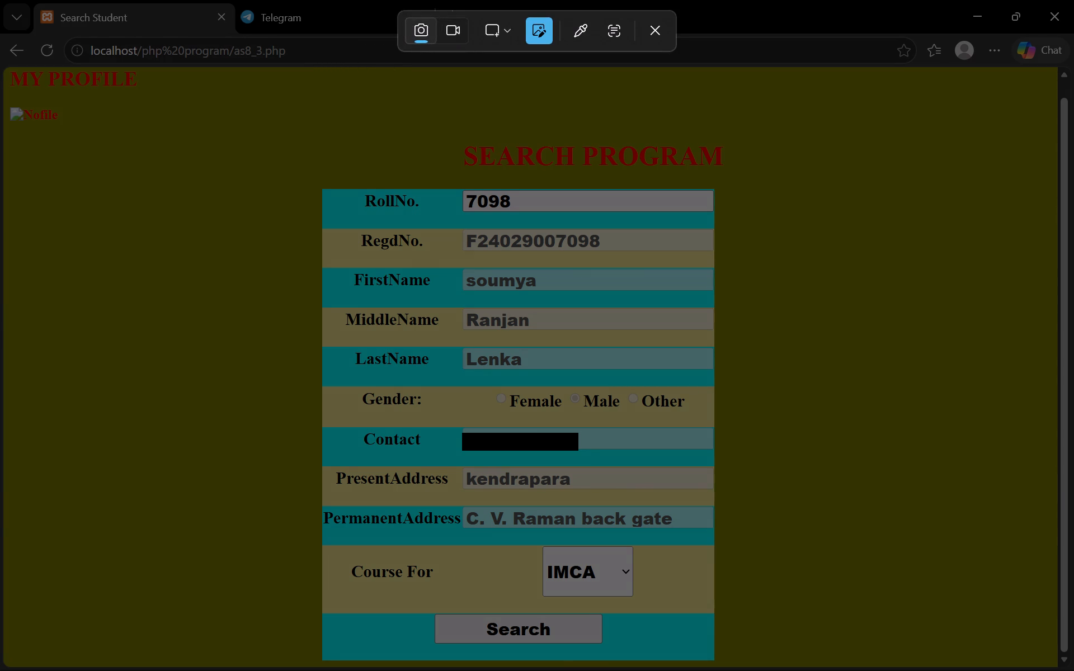
drag(1, 69, 714, 458)
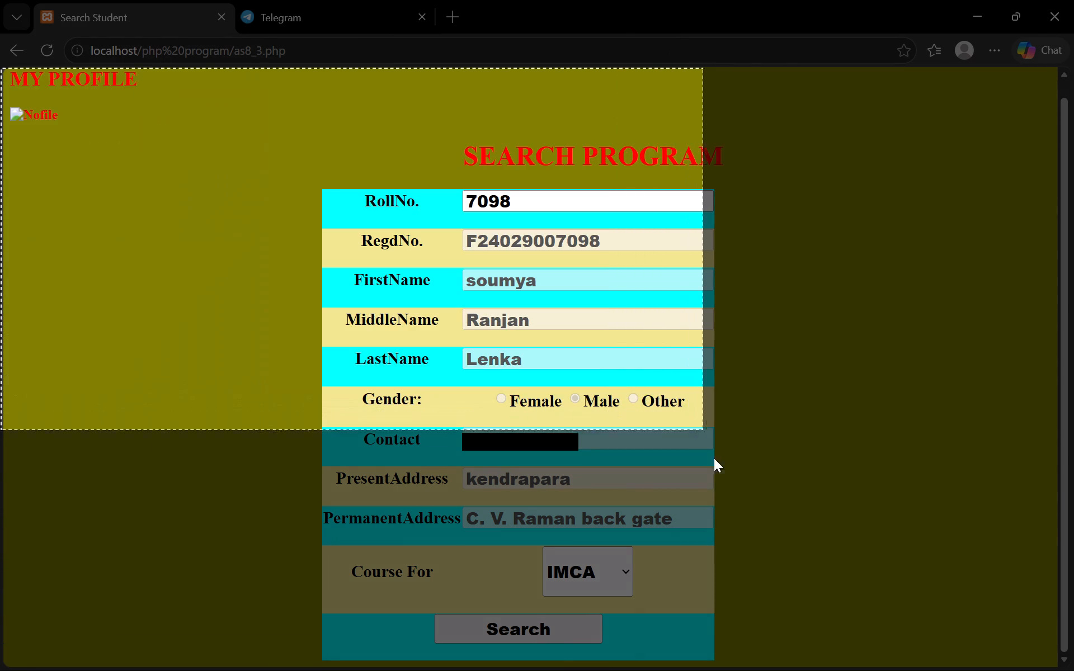
drag(714, 458, 788, 670)
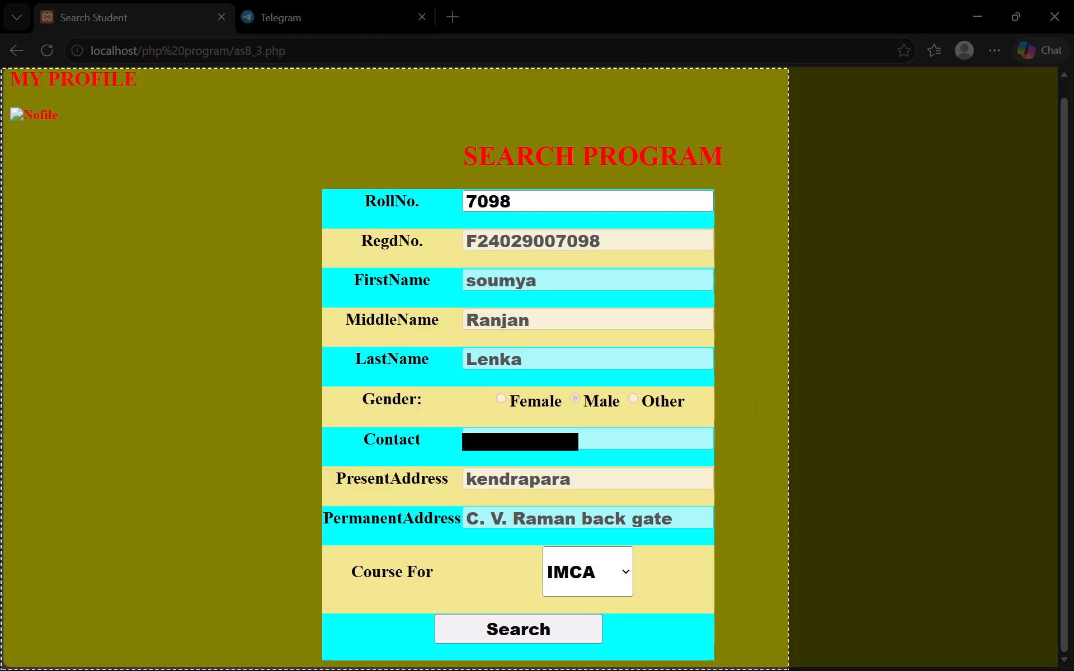
drag(788, 670, 775, 670)
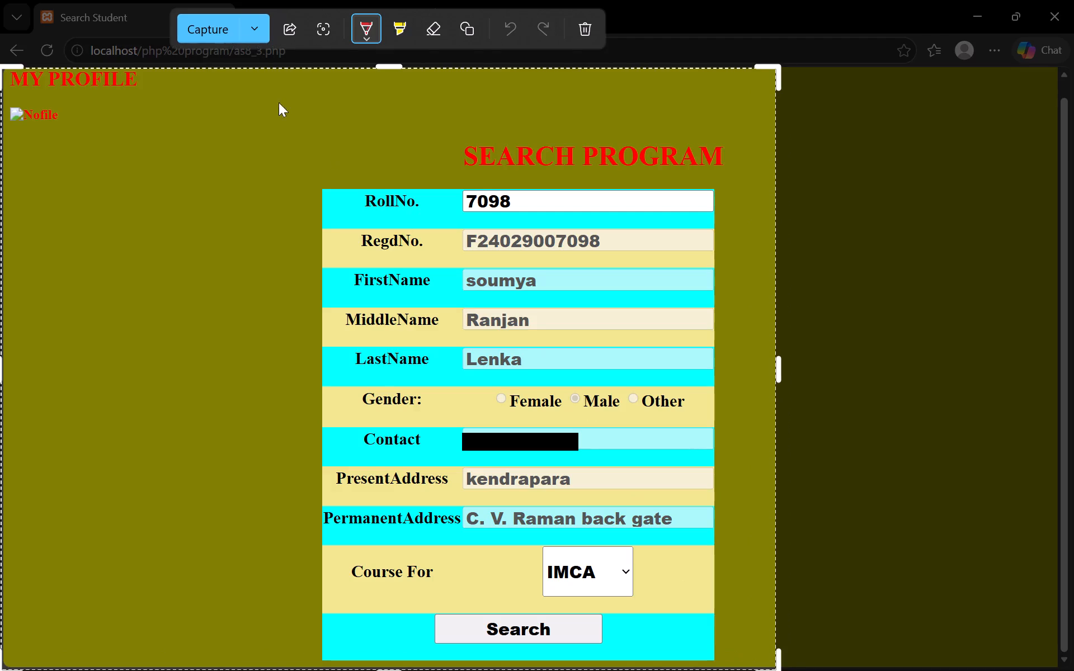
Save the selected area of the Search student result as the JPG image "wt last 3.jpg" in the Dkument (2026) folder.
click(256, 18)
click(223, 91)
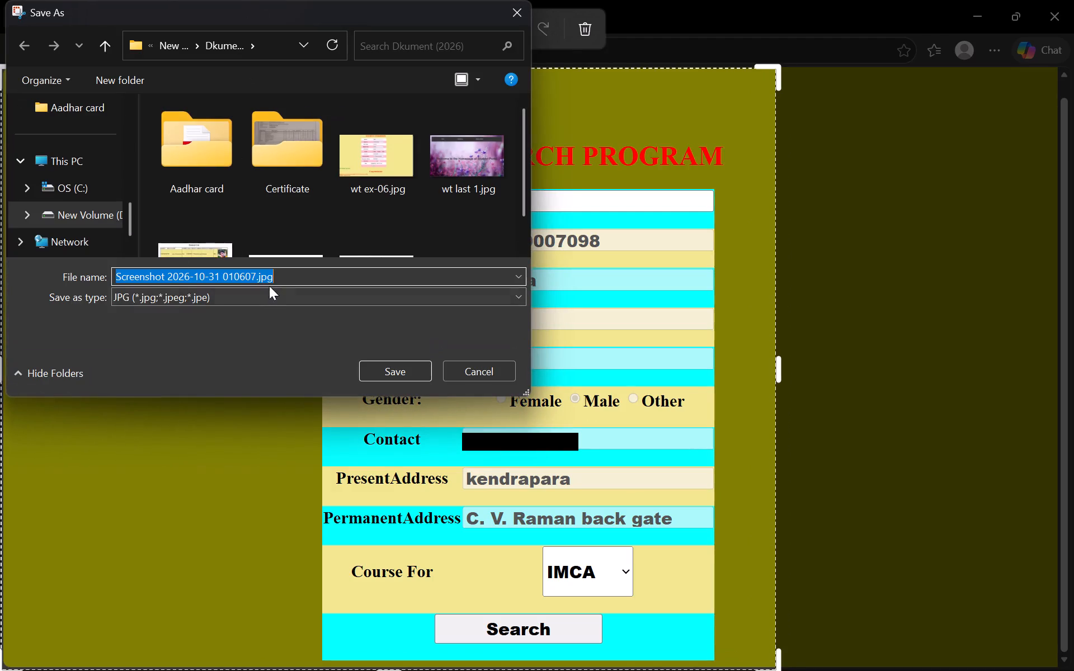
key(BackSpace)
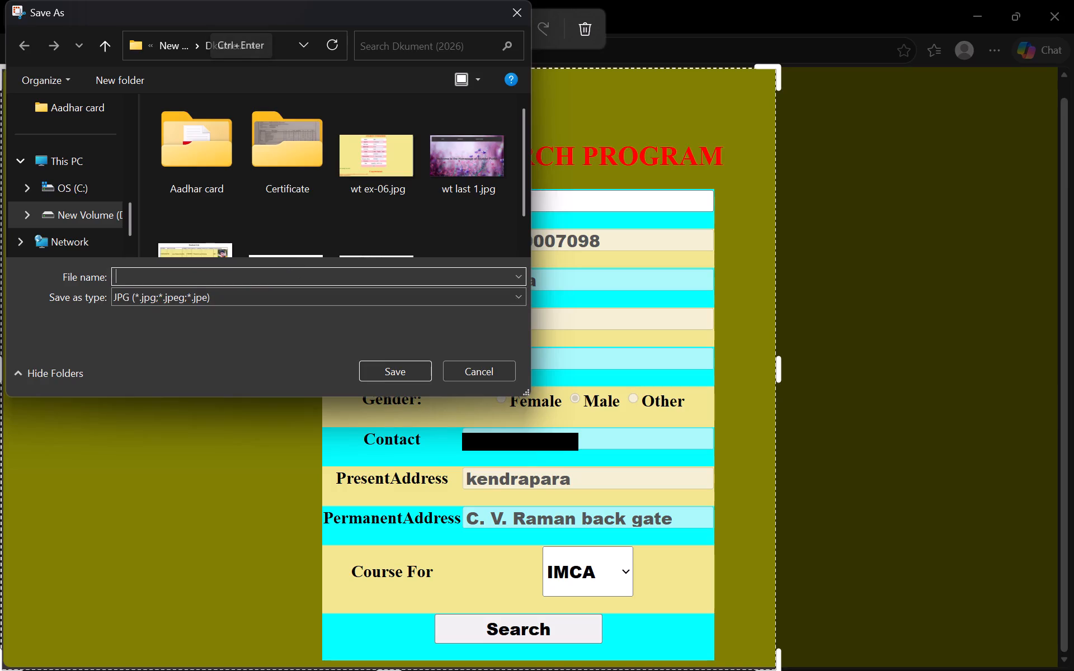
key(w)
click(194, 320)
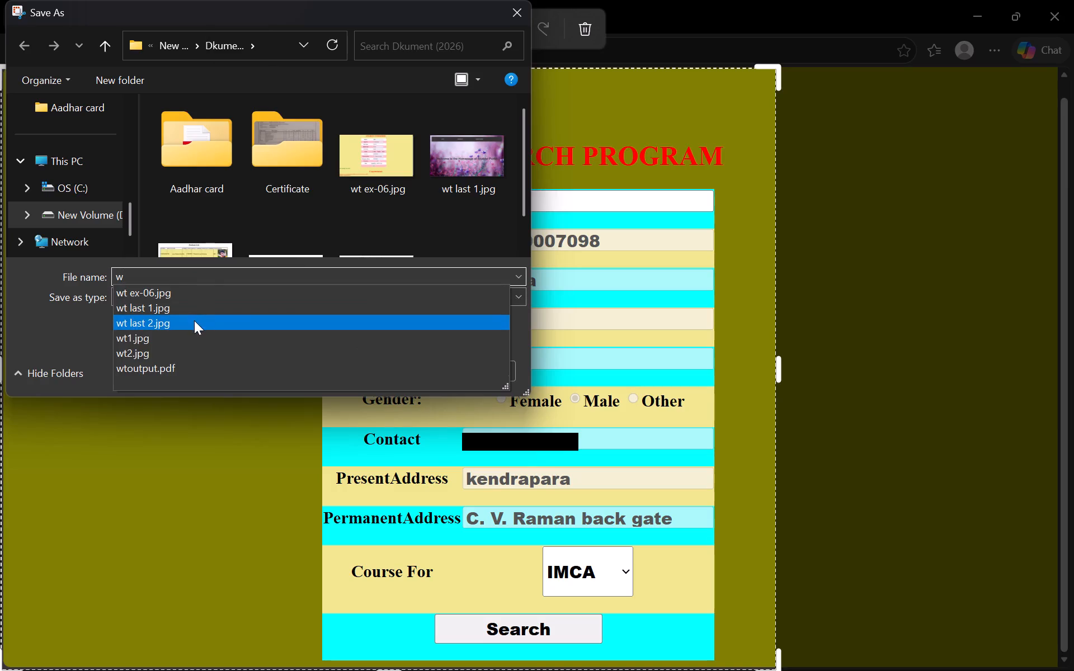
click(154, 277)
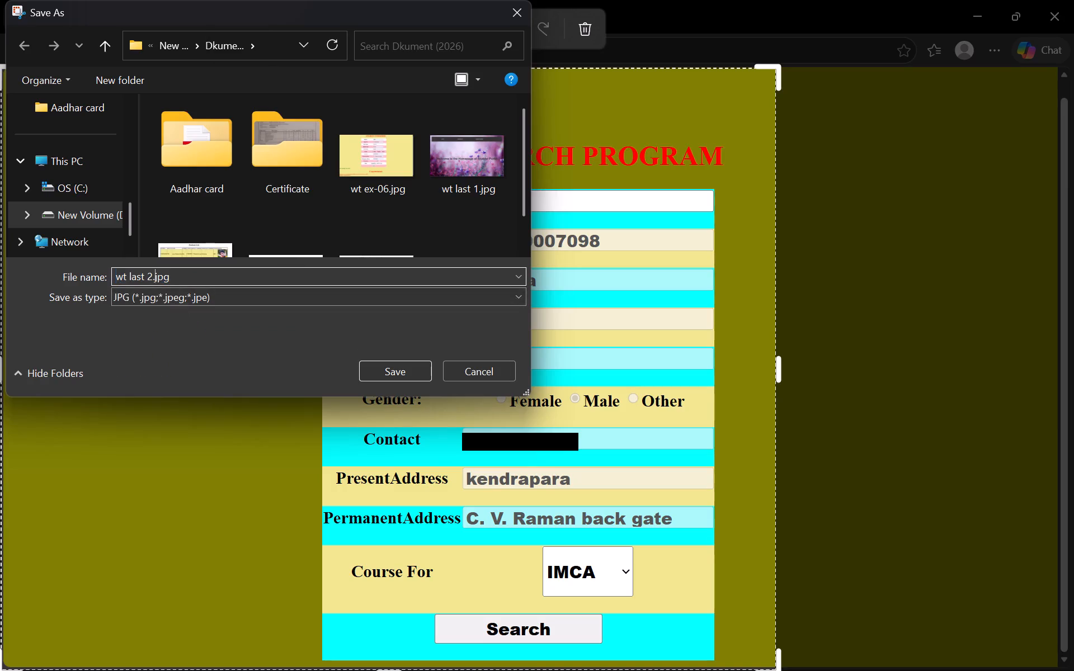
key(Left)
key(BackSpace)
key(3)
key(Return)
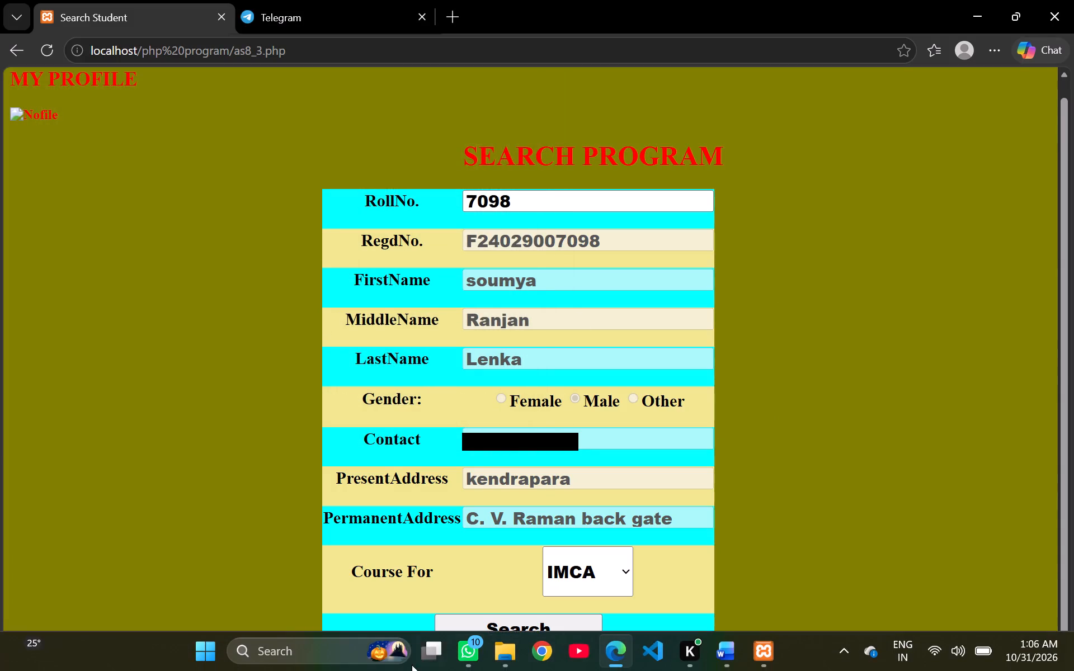
Switch to File Explorer to view the saved screenshots in the Dkument (2026) folder.
click(502, 658)
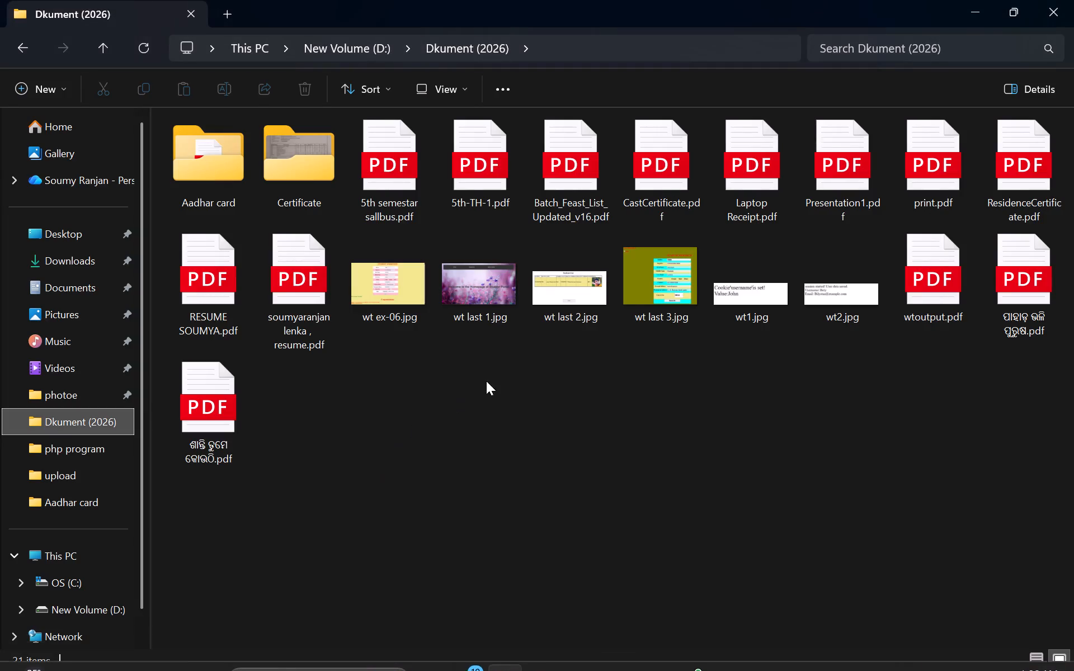
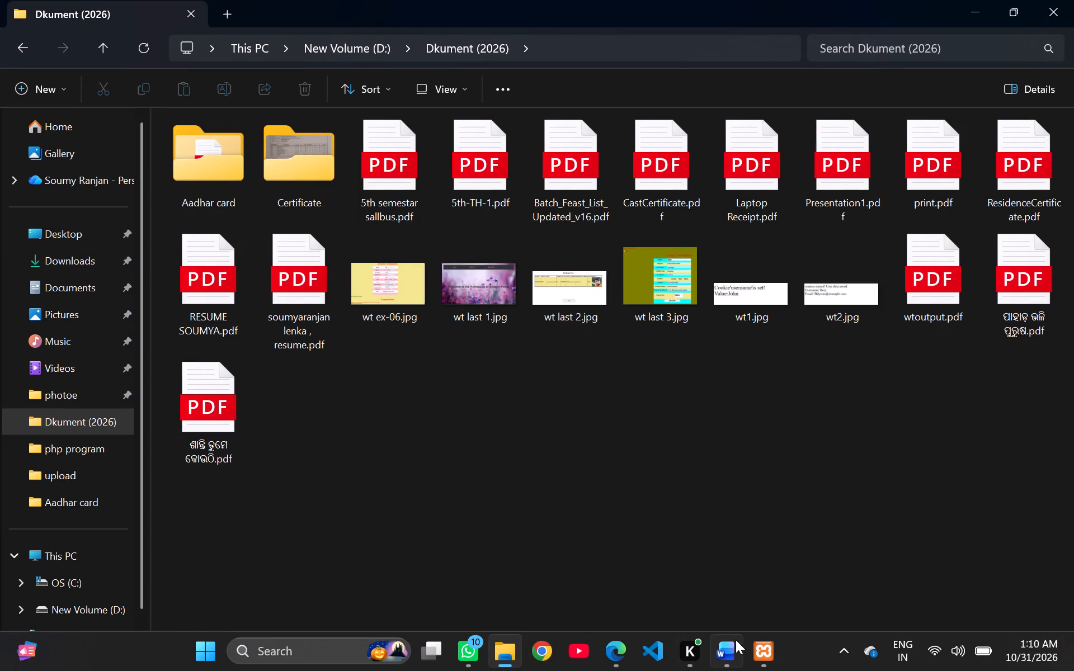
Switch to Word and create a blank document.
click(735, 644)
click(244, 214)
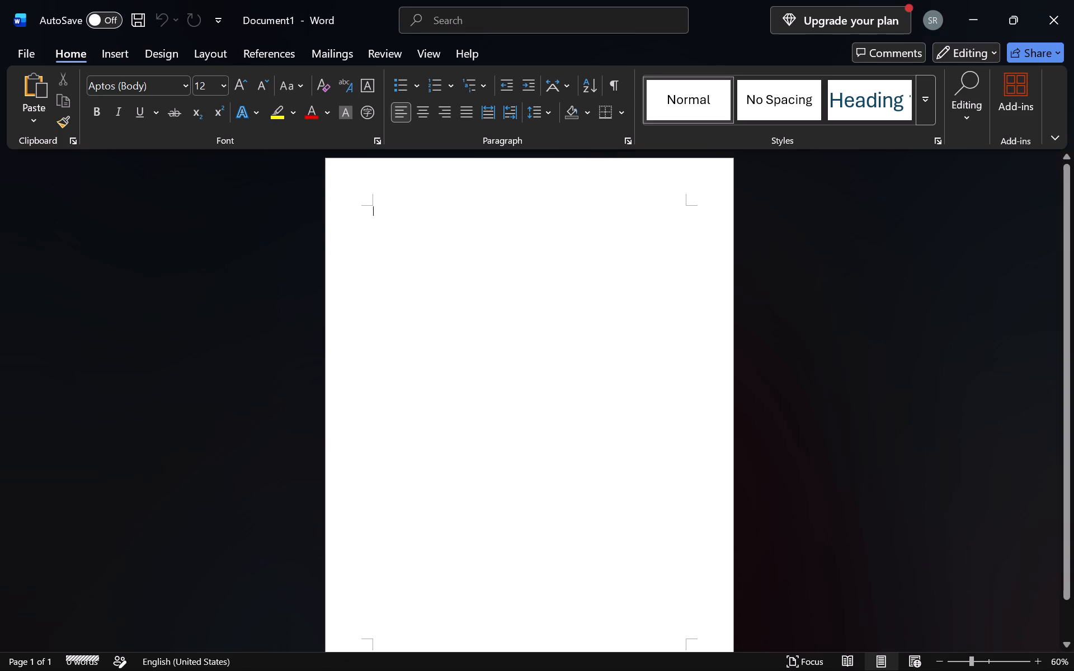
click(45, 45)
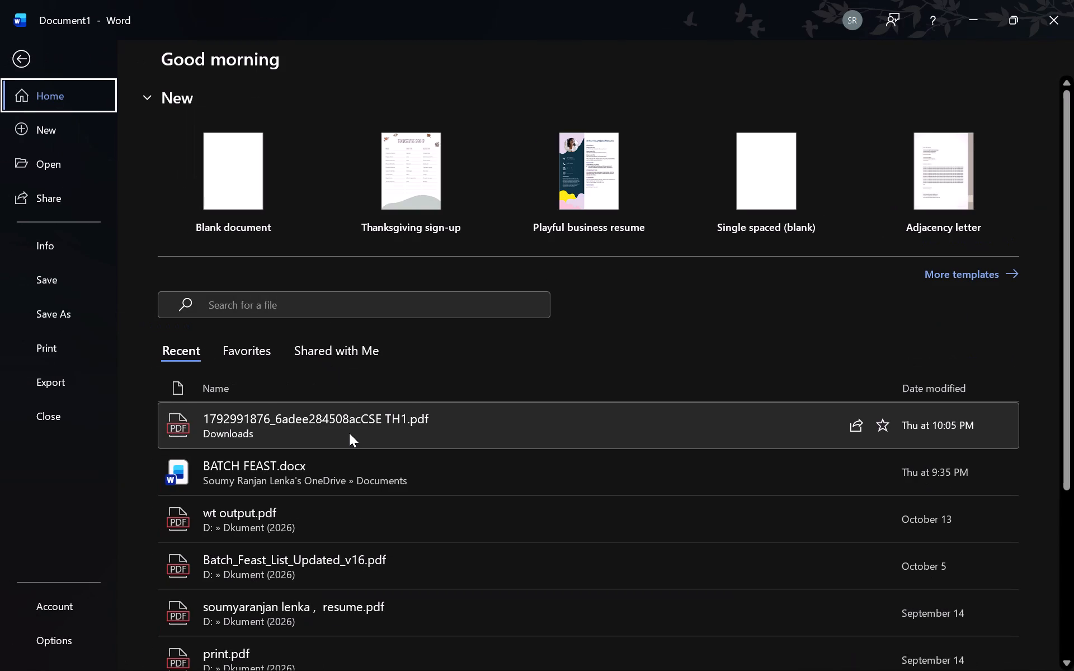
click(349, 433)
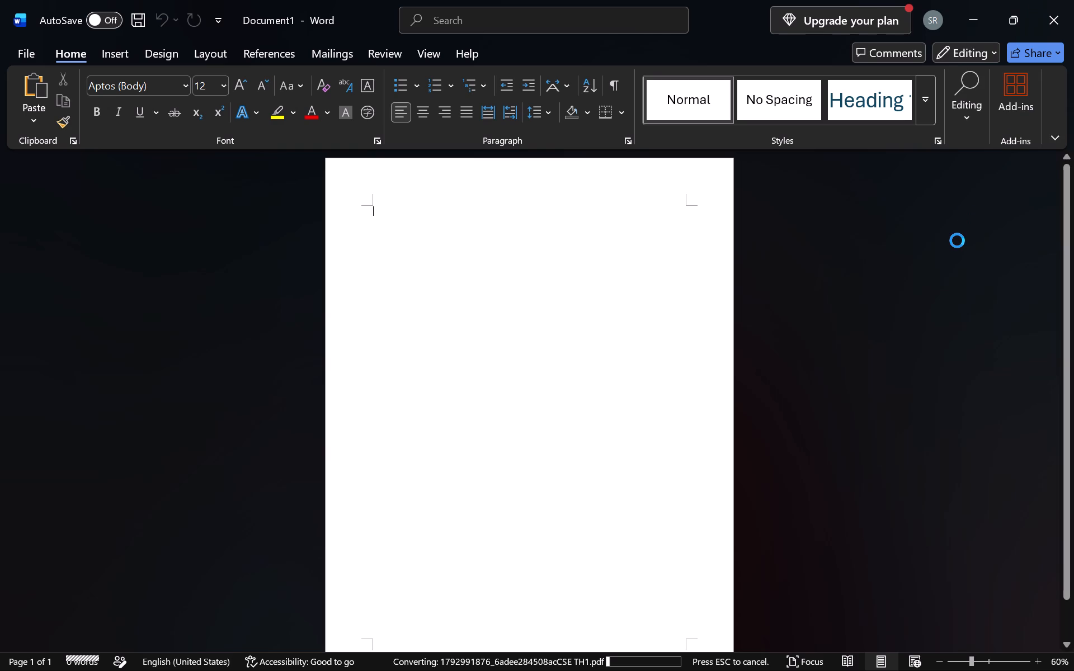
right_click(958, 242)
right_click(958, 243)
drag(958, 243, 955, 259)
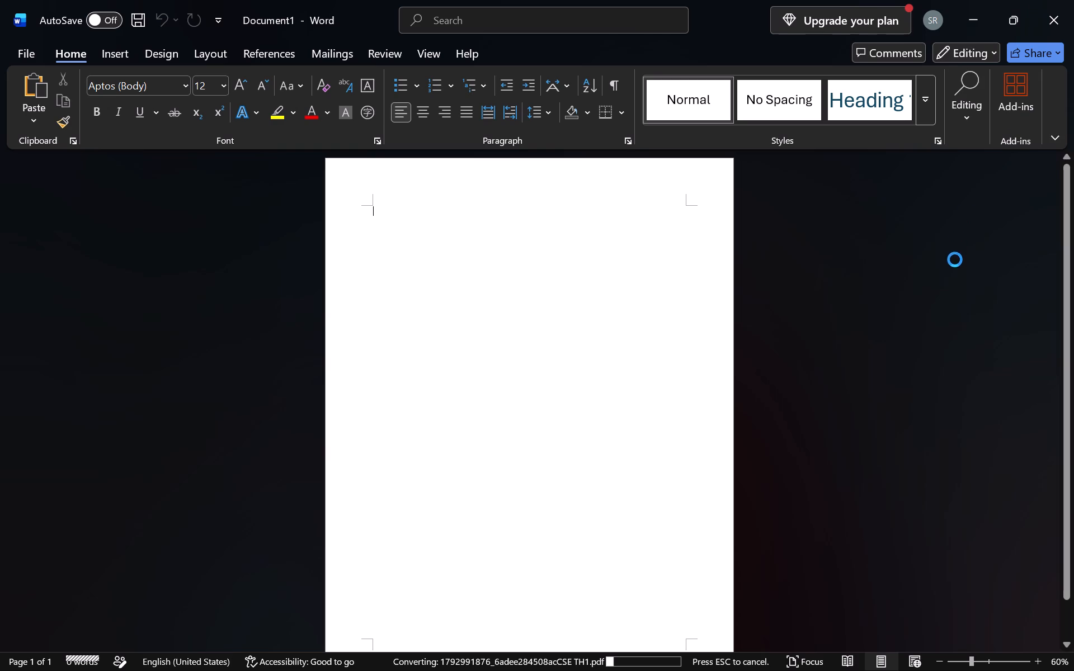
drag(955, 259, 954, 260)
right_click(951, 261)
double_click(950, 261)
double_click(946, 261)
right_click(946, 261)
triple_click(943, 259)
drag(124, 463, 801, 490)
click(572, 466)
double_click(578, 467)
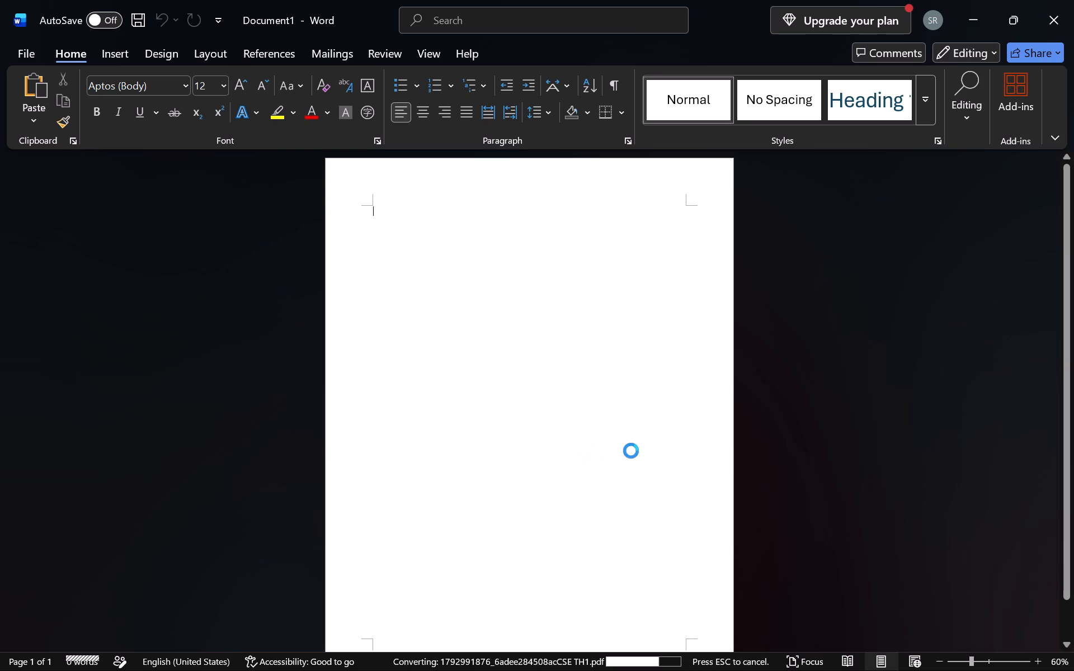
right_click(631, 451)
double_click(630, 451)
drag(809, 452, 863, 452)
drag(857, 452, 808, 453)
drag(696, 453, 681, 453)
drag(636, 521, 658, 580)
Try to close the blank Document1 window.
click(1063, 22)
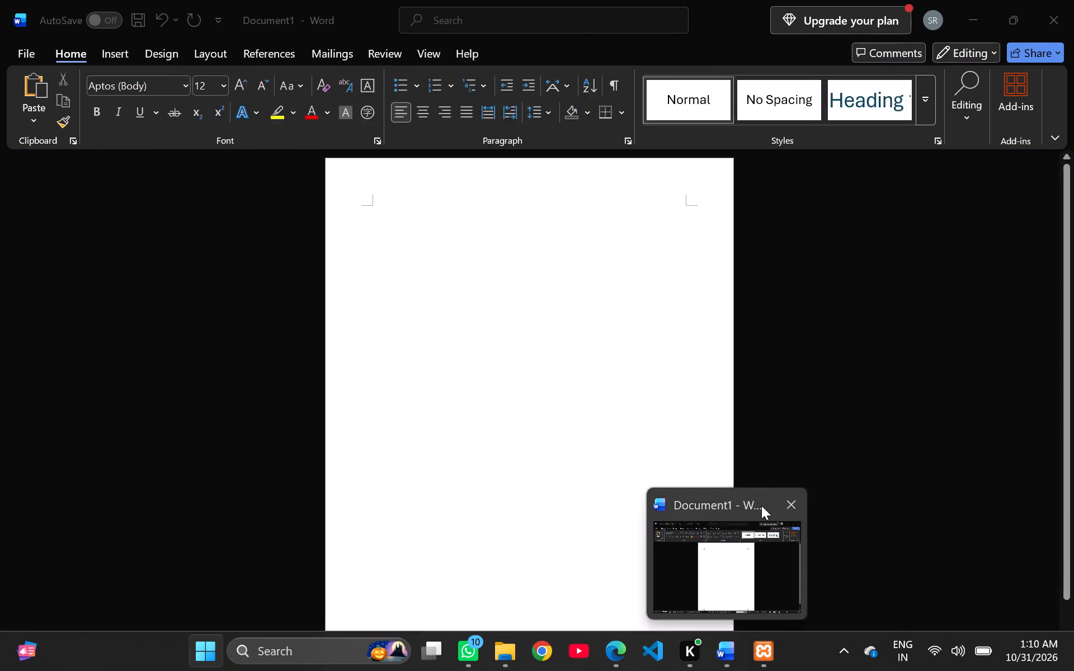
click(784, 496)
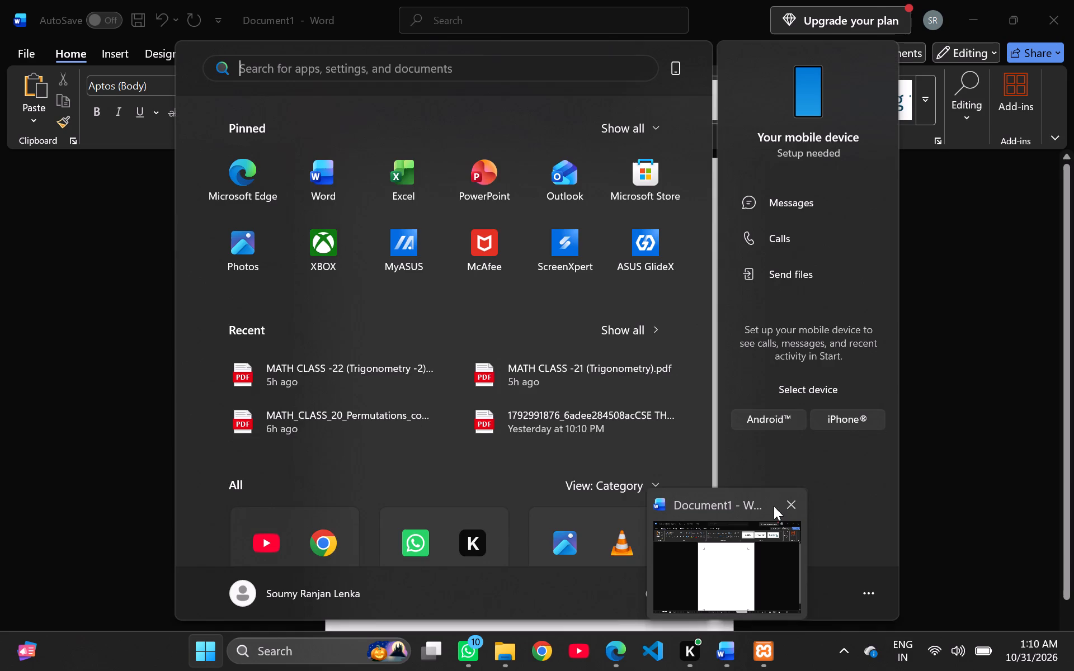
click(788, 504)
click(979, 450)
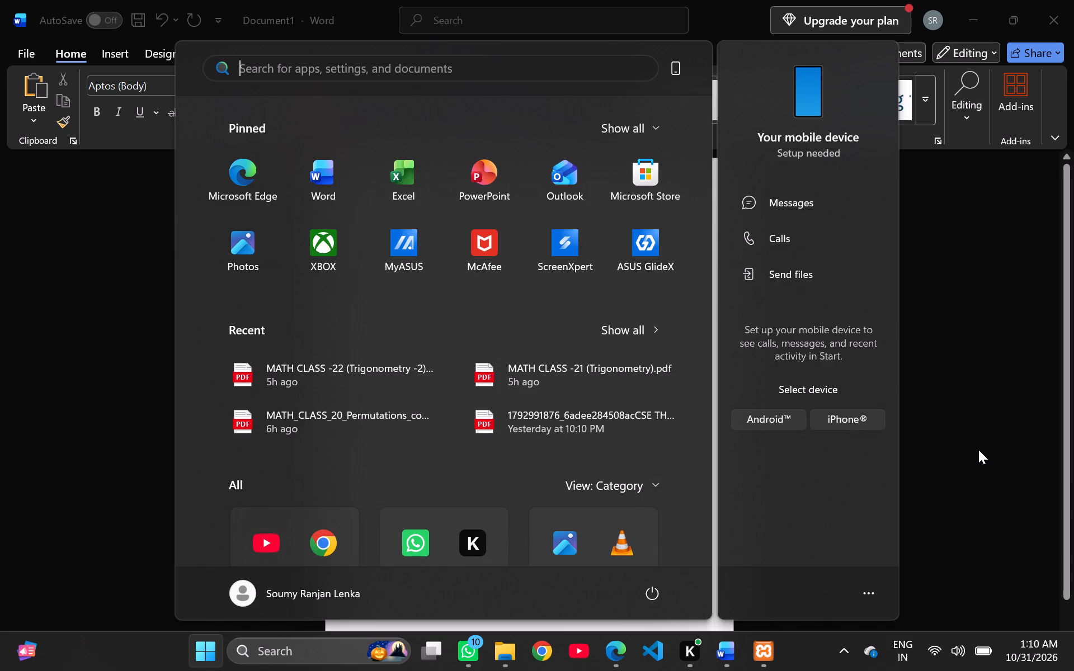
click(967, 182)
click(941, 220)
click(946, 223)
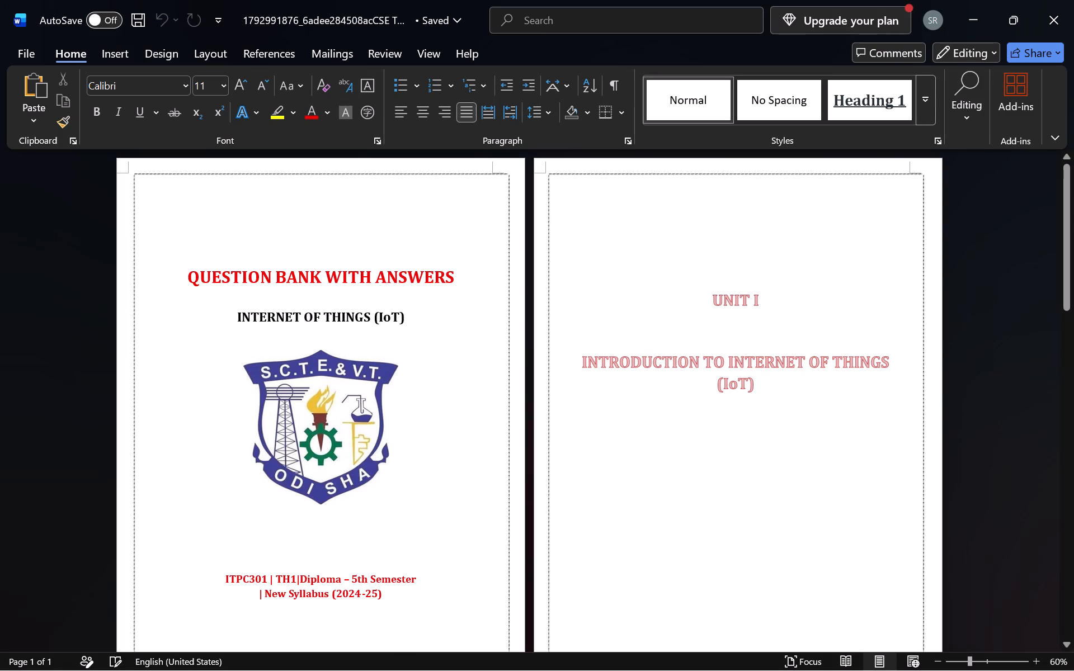
Skim the first pages of the Internet of Things question bank and close it.
scroll(539, 385, down, 4)
scroll(539, 385, up, 1)
scroll(539, 385, down, 5)
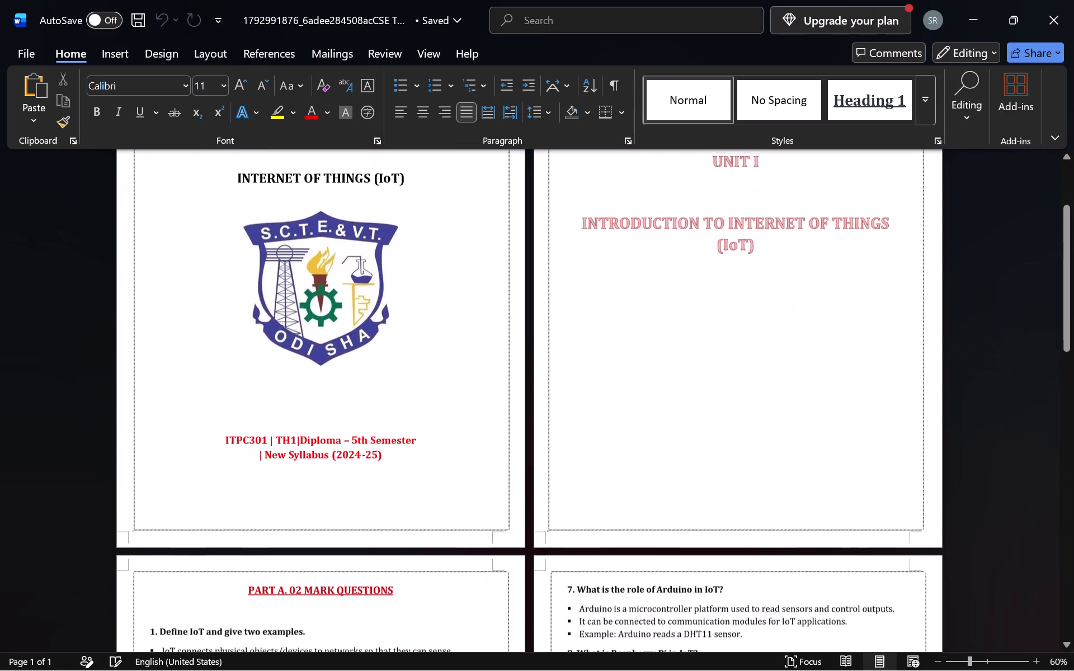
scroll(539, 385, down, 4)
scroll(564, 373, up, 1)
scroll(564, 373, down, 1)
scroll(564, 373, up, 1)
scroll(564, 372, down, 5)
scroll(577, 370, up, 1)
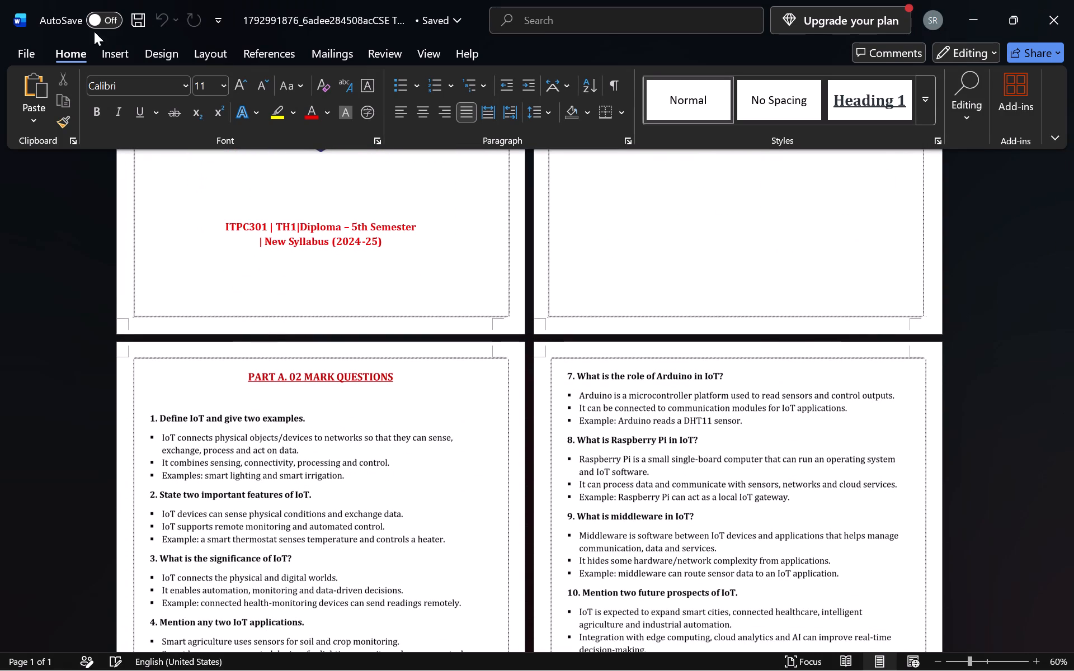
click(1073, 0)
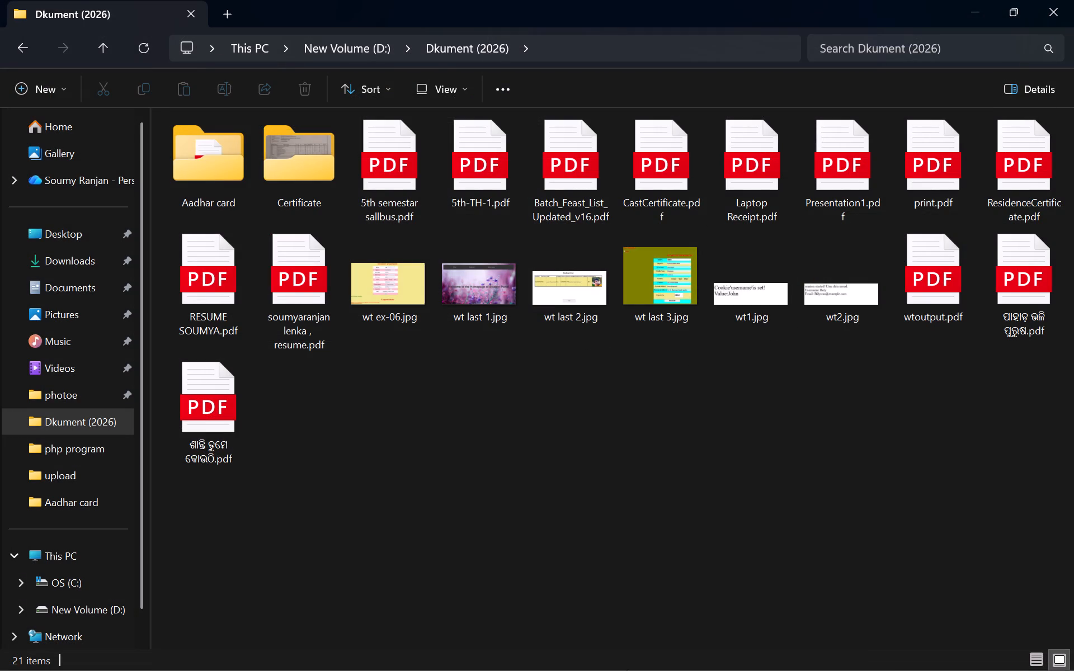
Start Word again and create a new blank document, shown at 90% zoom.
click(408, 649)
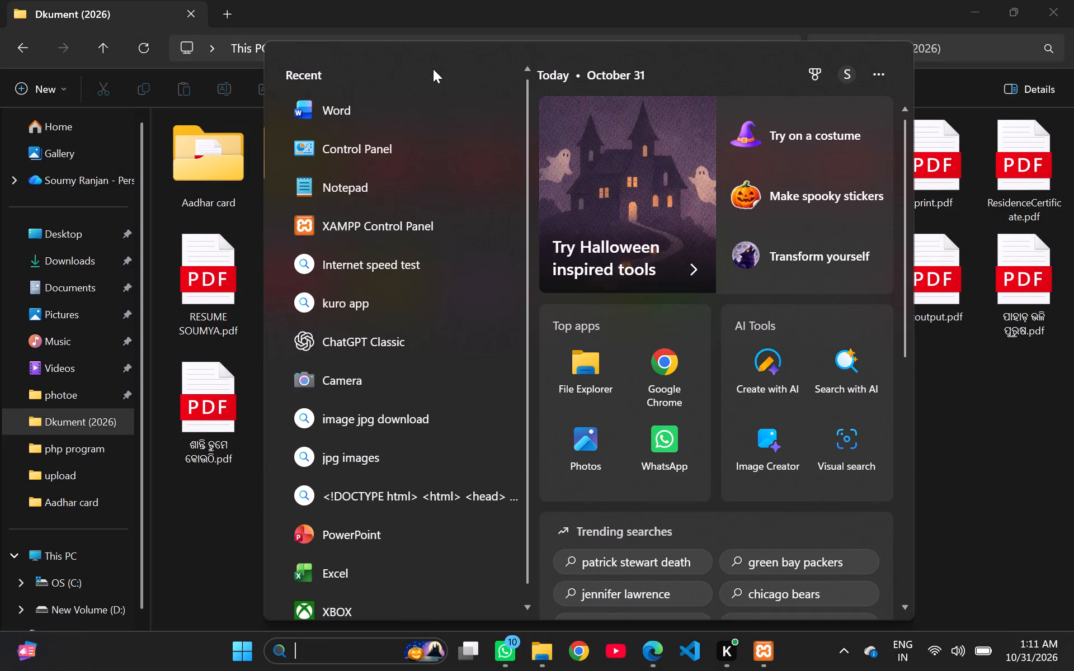
click(431, 111)
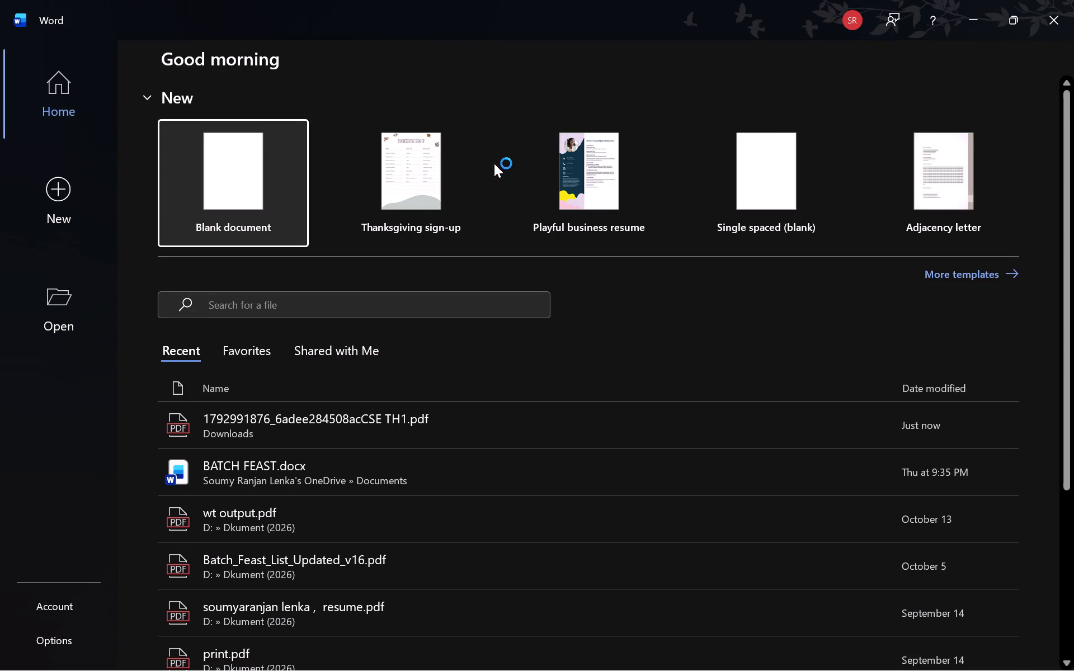
click(273, 202)
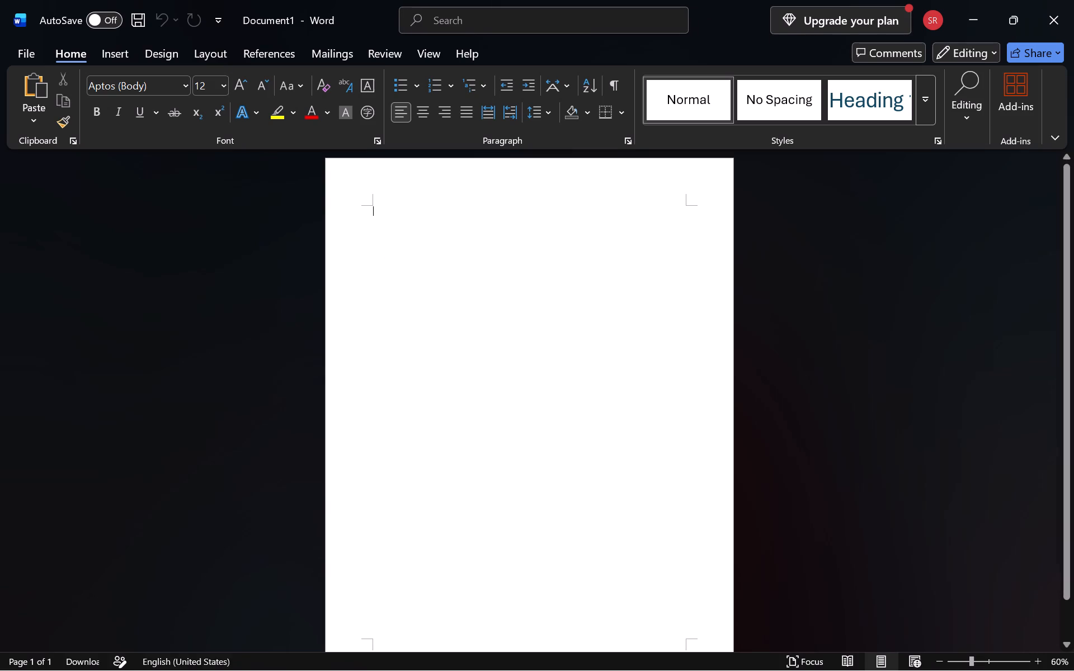
scroll(407, 316, up, 2)
ctrl+scroll(293, 262, up, 3)
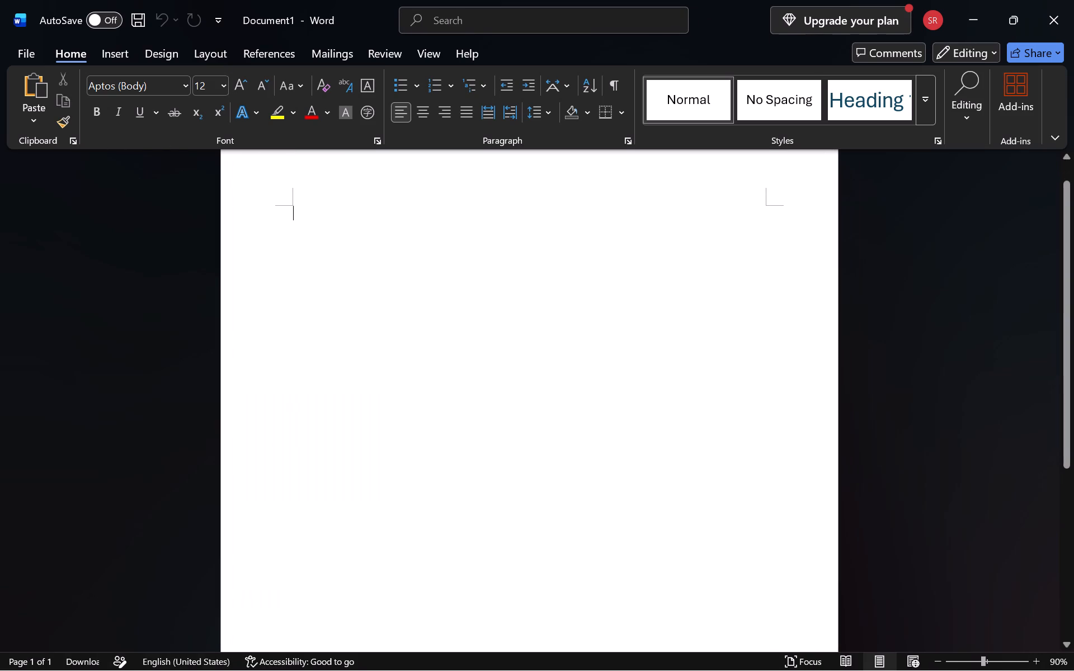
click(29, 53)
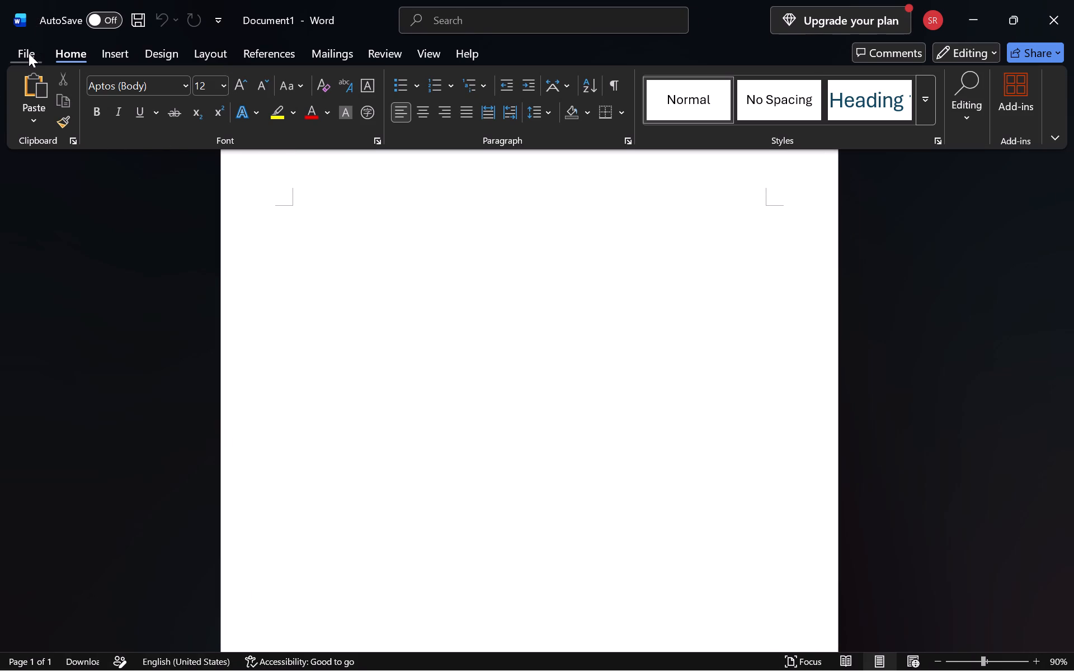
click(20, 58)
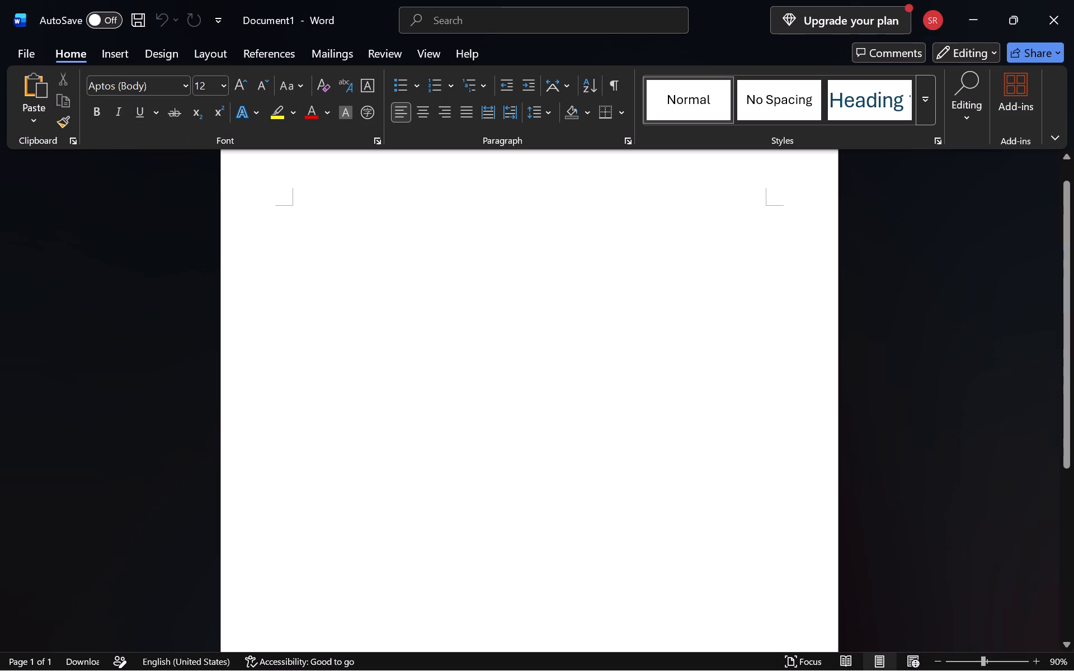
Copy the image "wt ex-06.jpg" from the Dkument (2026) folder and paste it into the blank Word document.
click(502, 658)
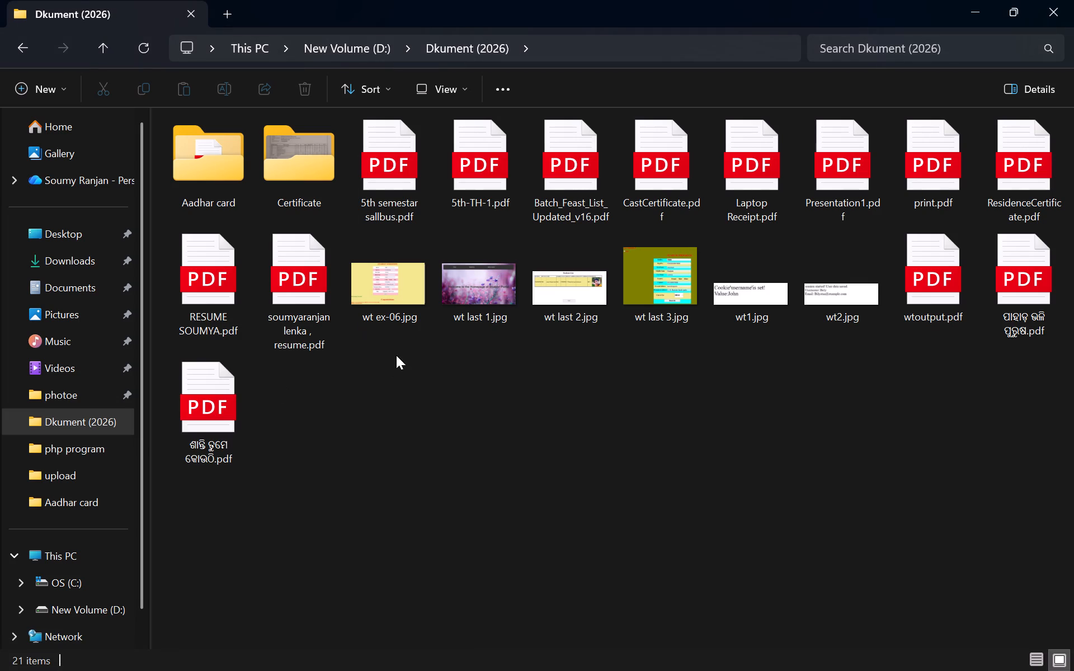
click(389, 311)
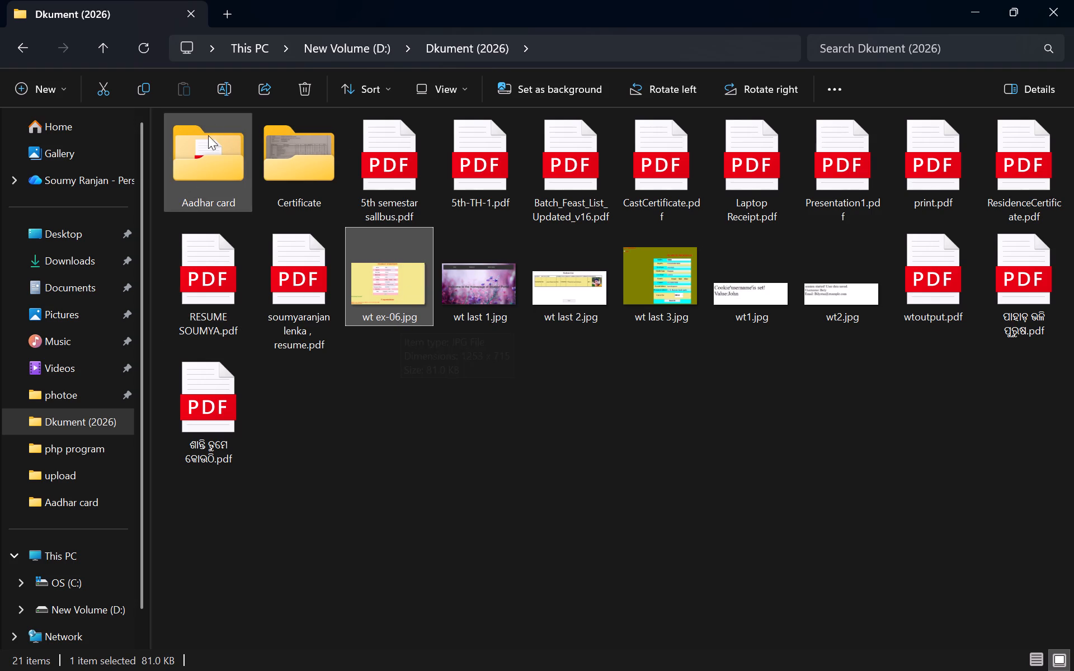
click(144, 94)
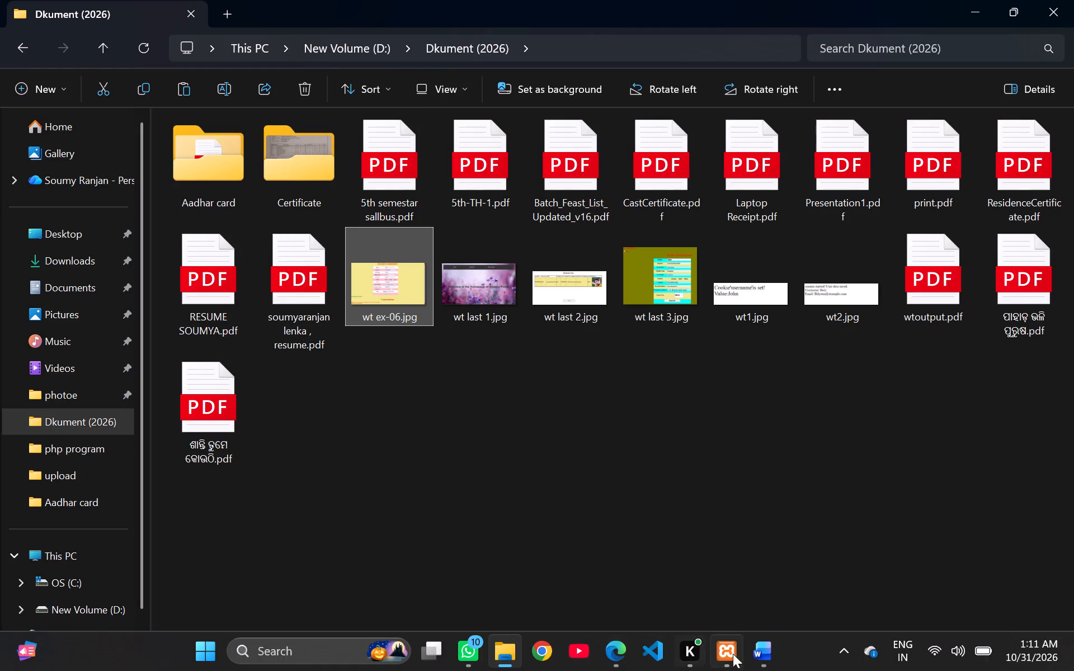
click(760, 658)
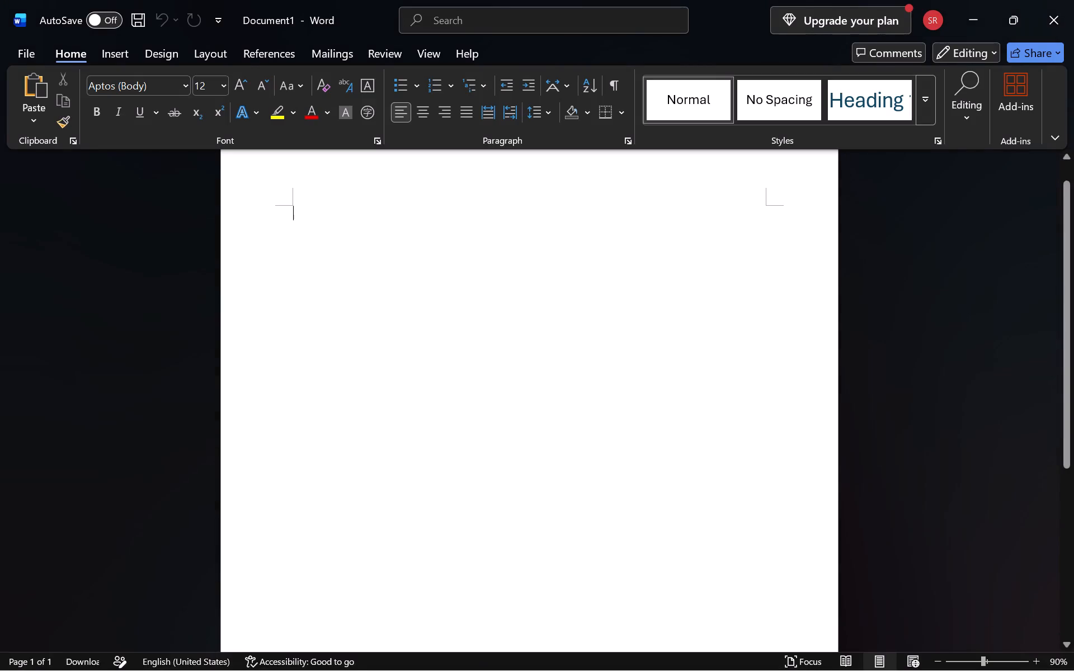
key(ctrl+v)
Shrink the pasted STUDENT INSERTION picture to about 70% of the text width and reduce its height slightly.
click(688, 313)
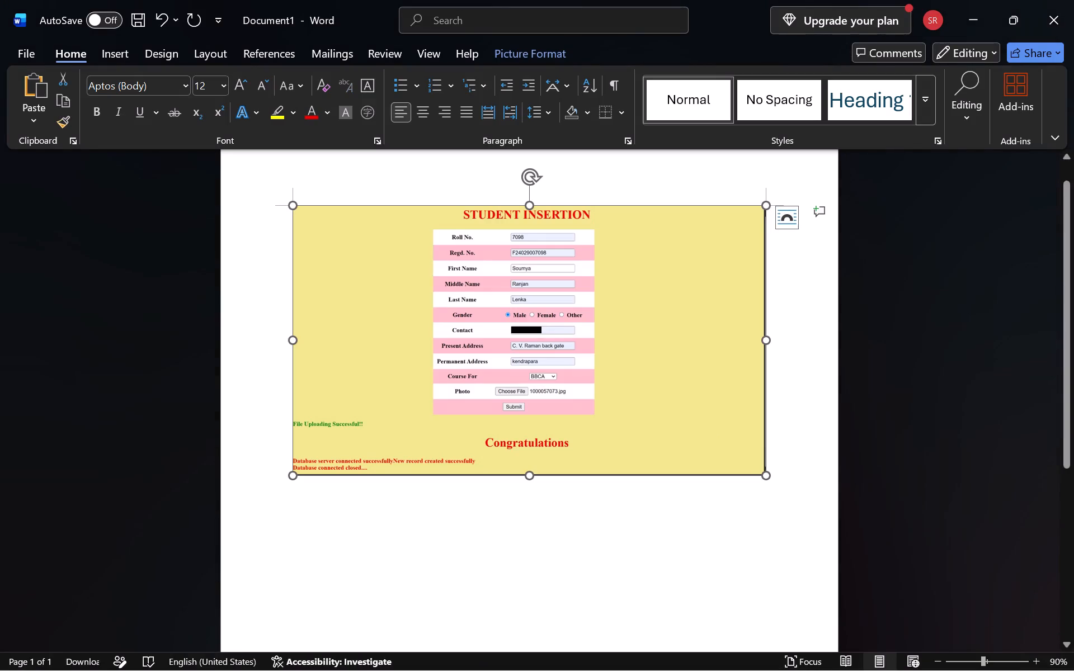
drag(766, 341, 637, 352)
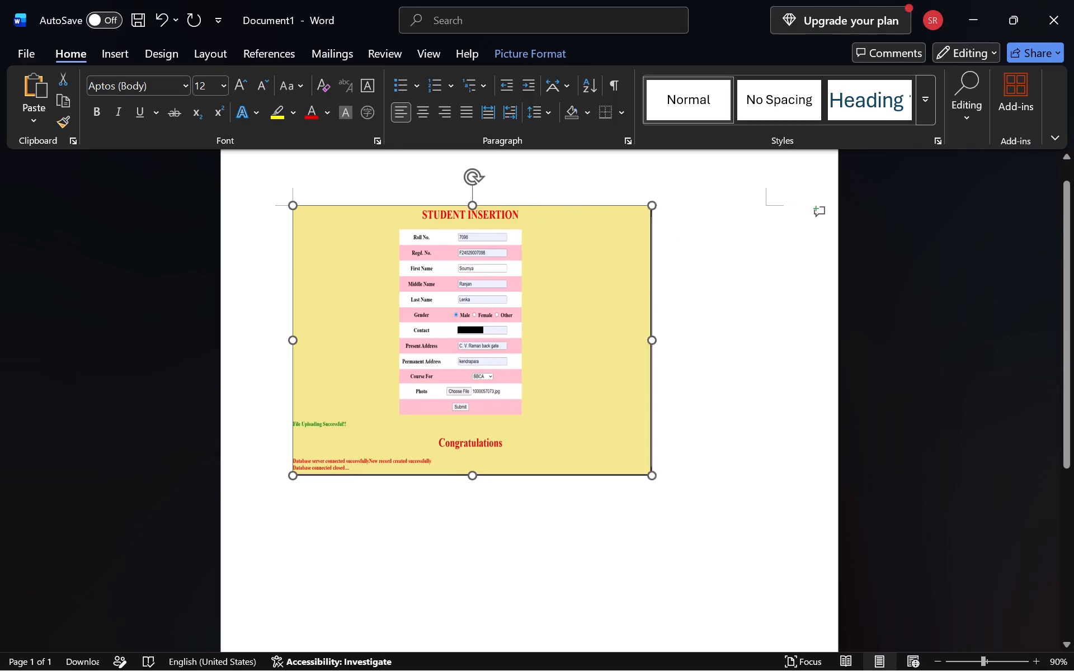
drag(637, 352, 582, 360)
drag(437, 203, 435, 270)
drag(435, 270, 435, 279)
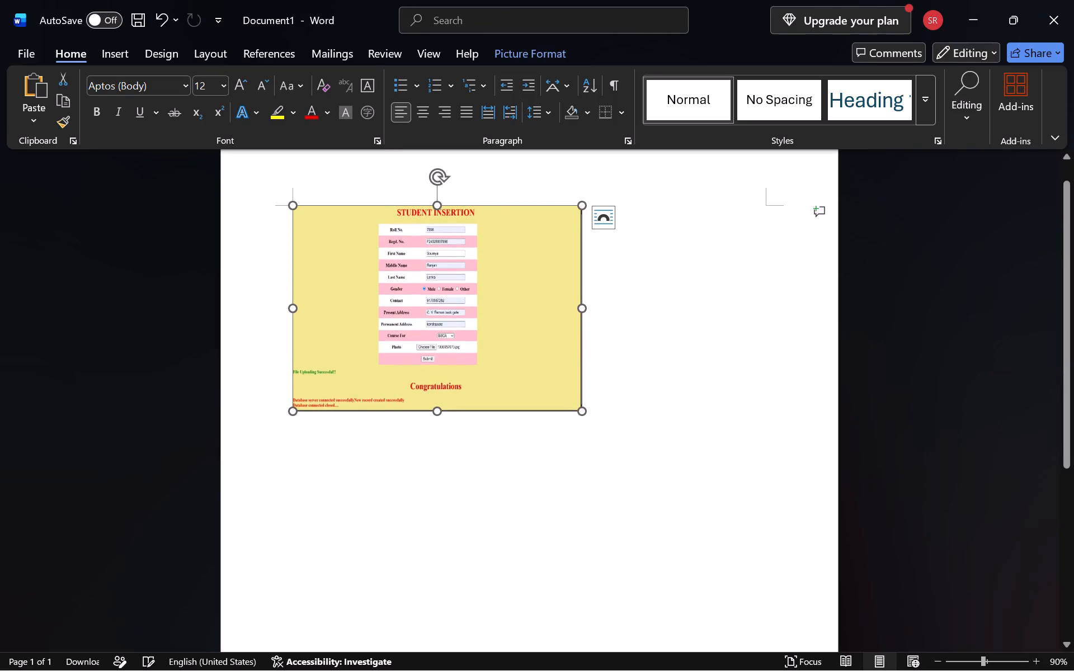
drag(475, 297, 541, 311)
drag(583, 308, 632, 310)
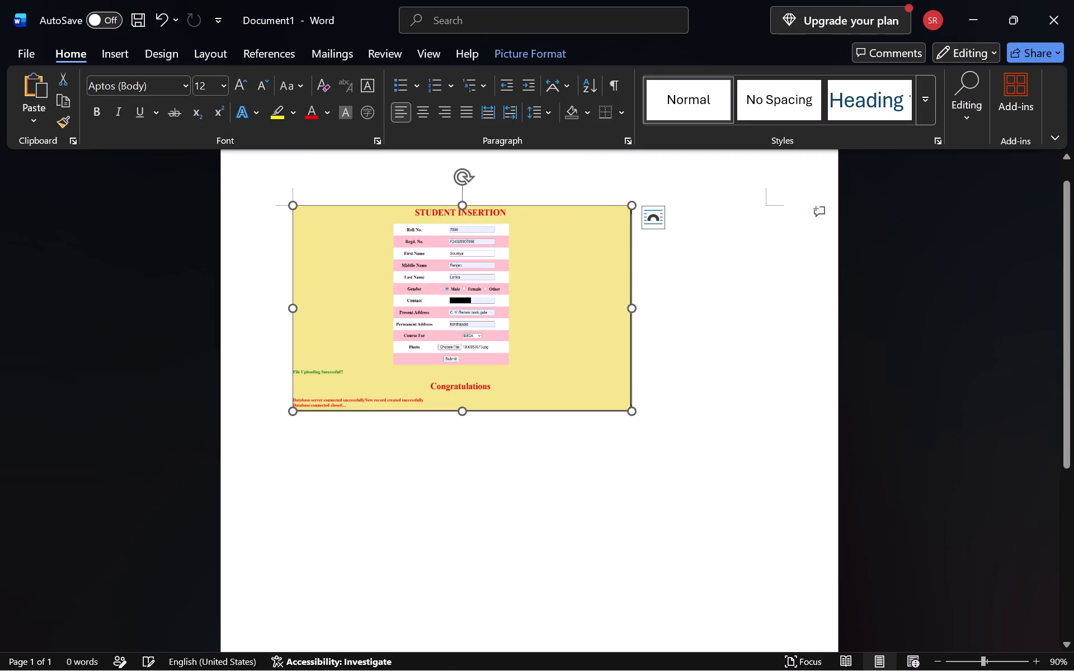
drag(463, 412, 469, 432)
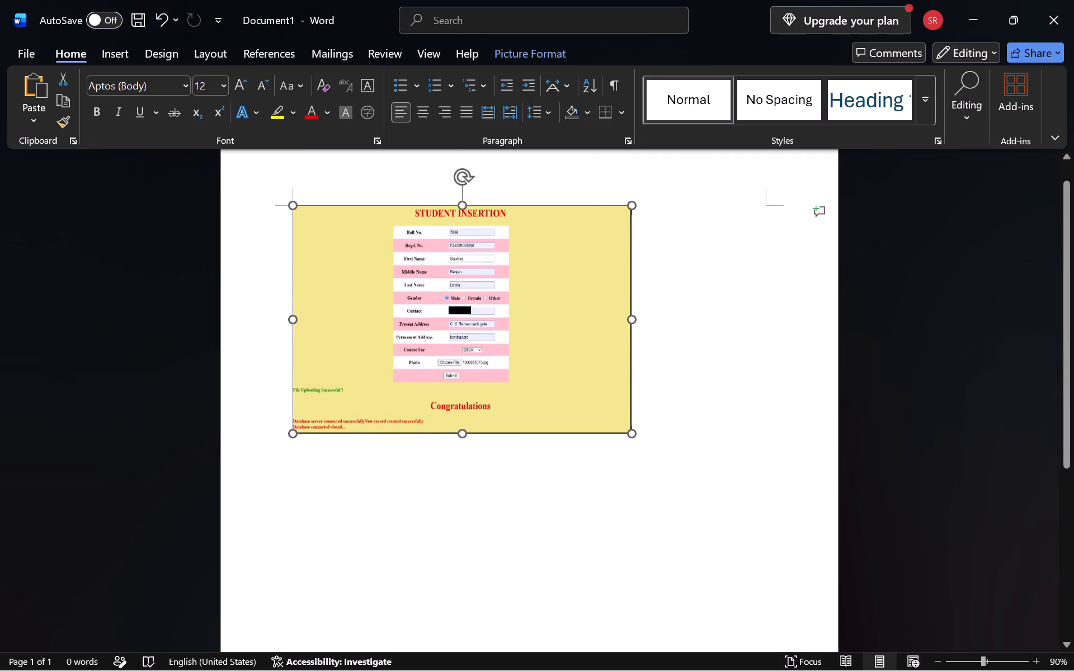
drag(469, 432, 469, 433)
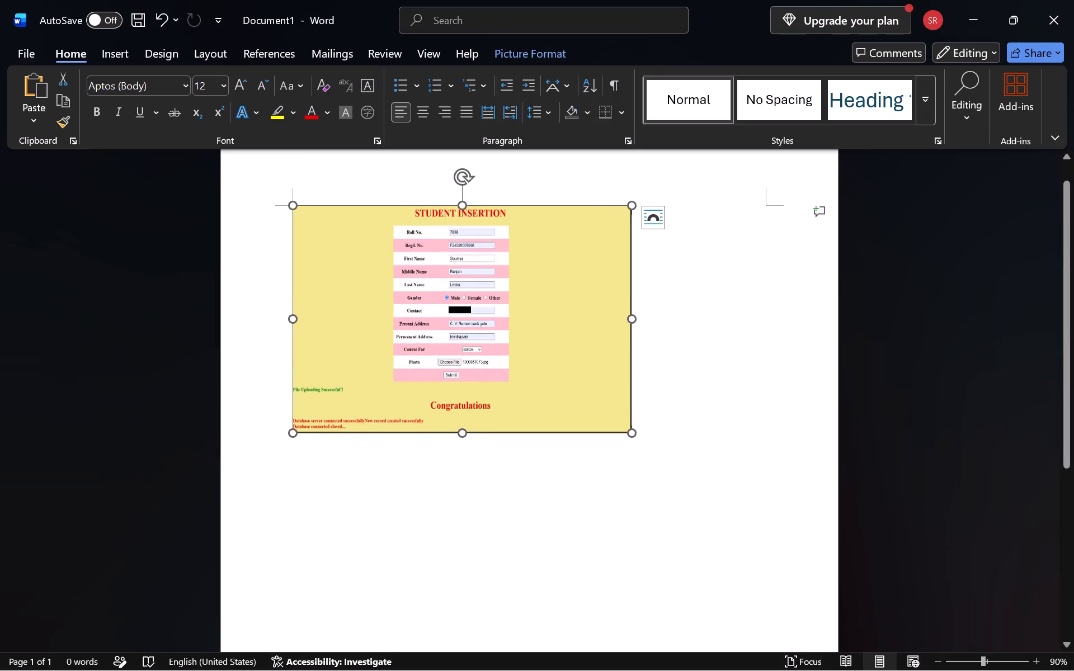
Rotate the STUDENT INSERTION picture counterclockwise by roughly a quarter turn.
scroll(497, 242, up, 2)
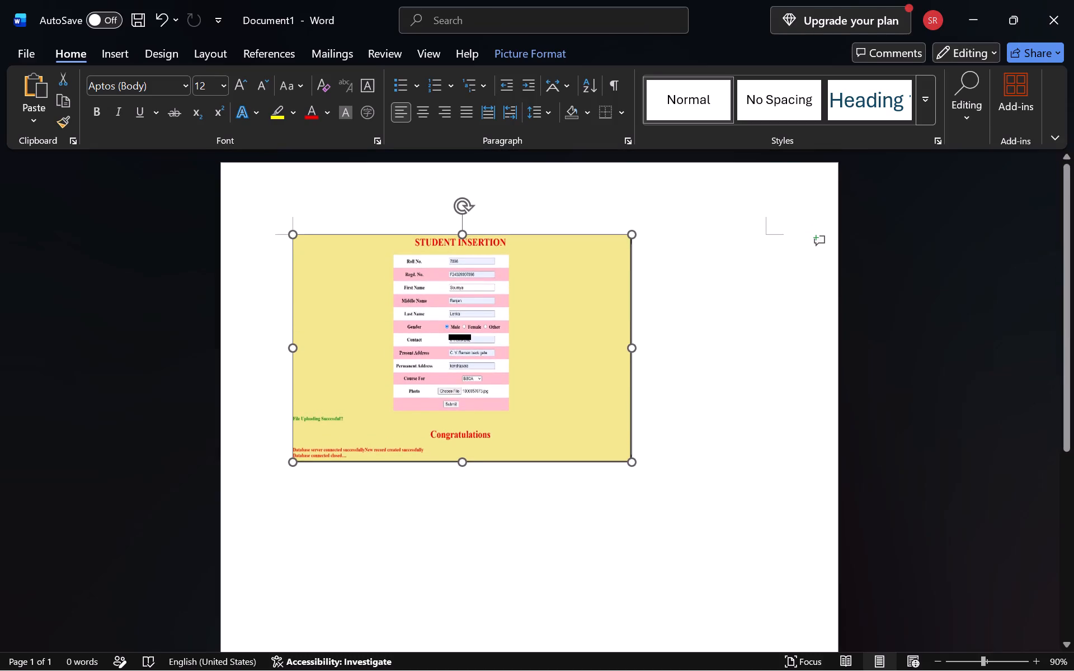
scroll(606, 328, down, 5)
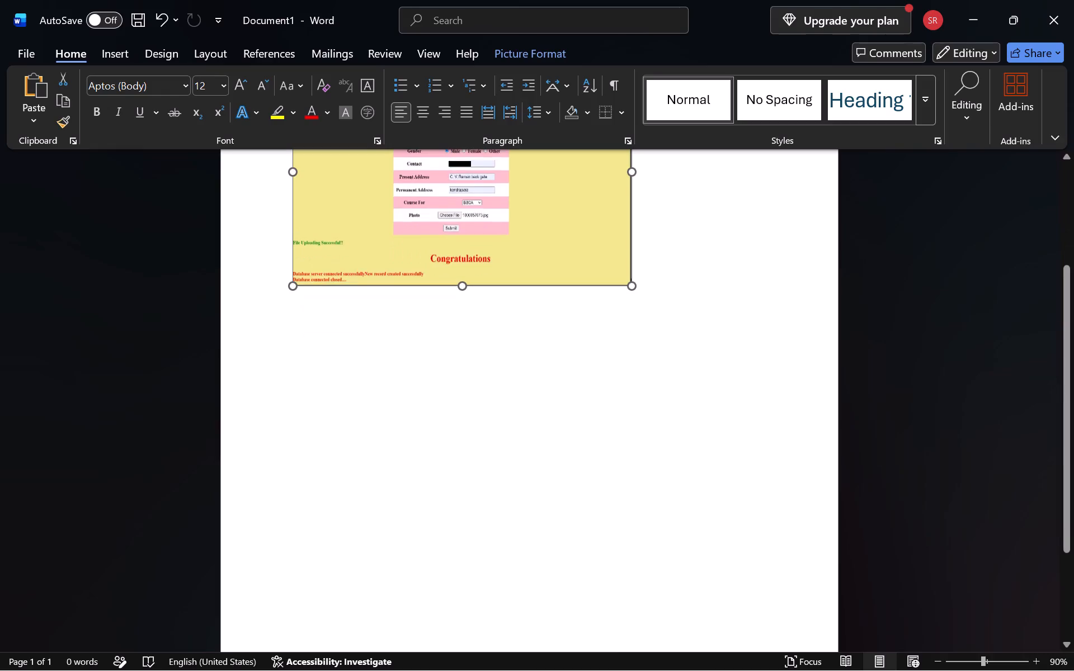
scroll(498, 263, up, 7)
drag(463, 203, 142, 304)
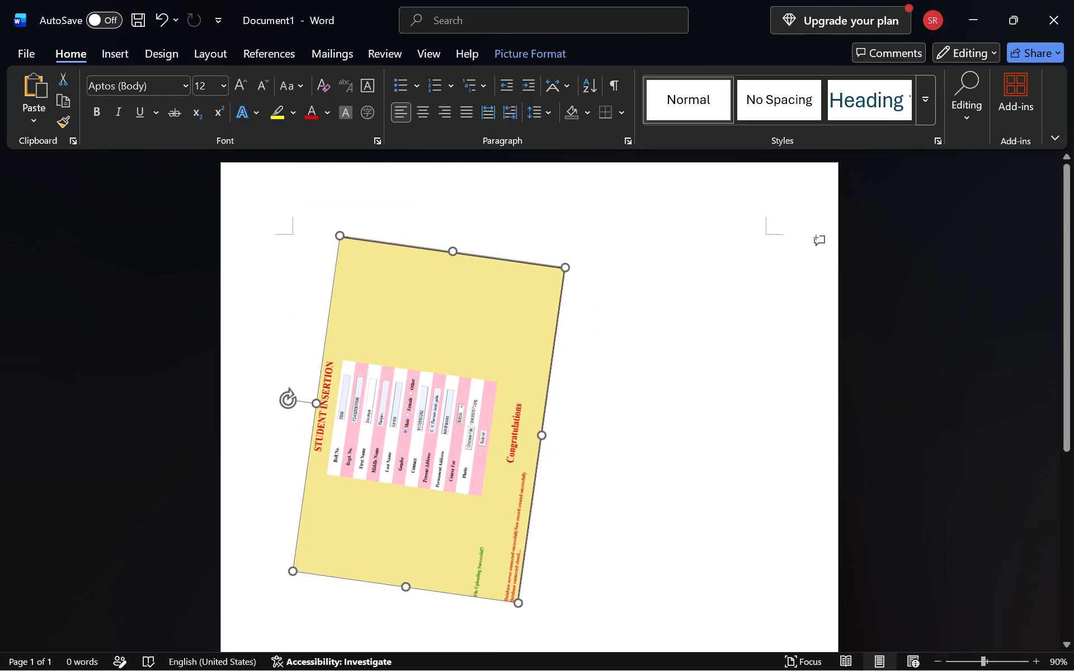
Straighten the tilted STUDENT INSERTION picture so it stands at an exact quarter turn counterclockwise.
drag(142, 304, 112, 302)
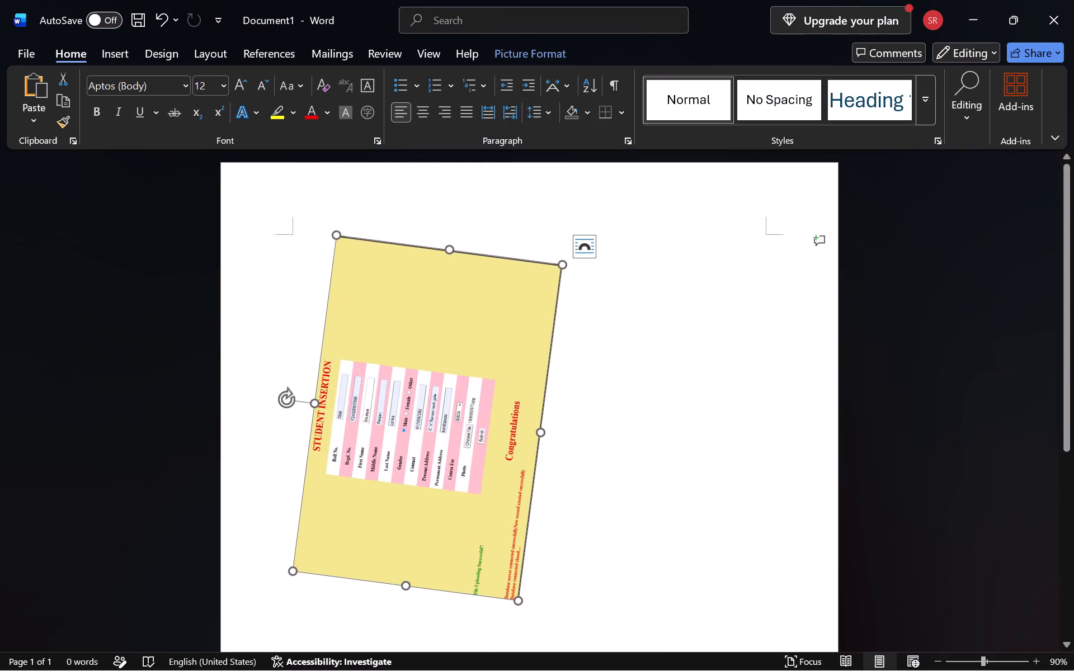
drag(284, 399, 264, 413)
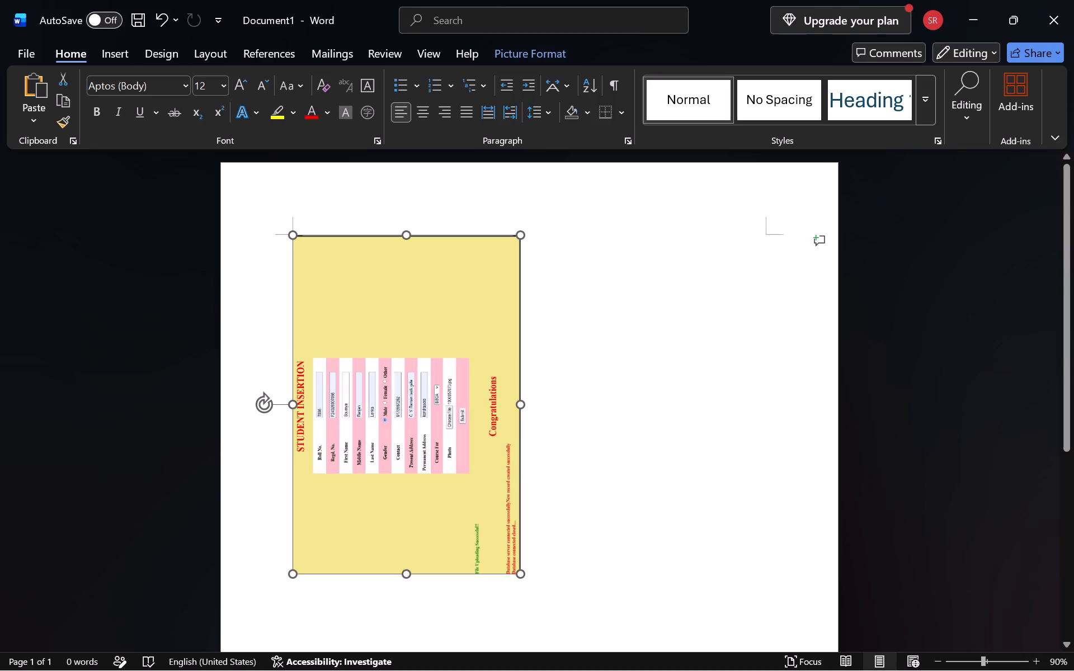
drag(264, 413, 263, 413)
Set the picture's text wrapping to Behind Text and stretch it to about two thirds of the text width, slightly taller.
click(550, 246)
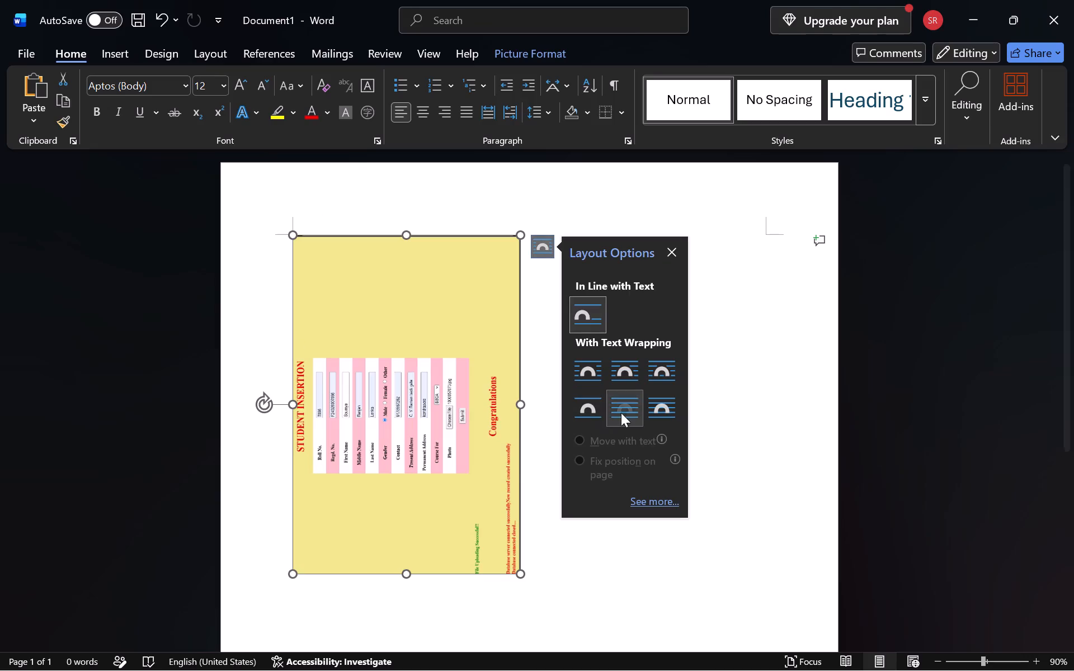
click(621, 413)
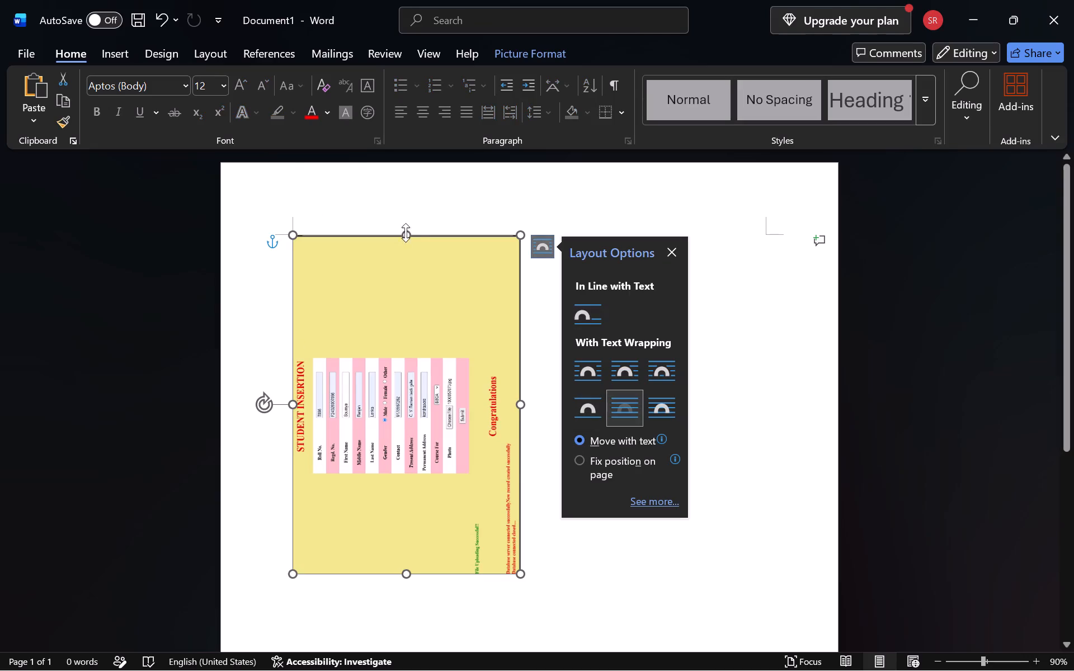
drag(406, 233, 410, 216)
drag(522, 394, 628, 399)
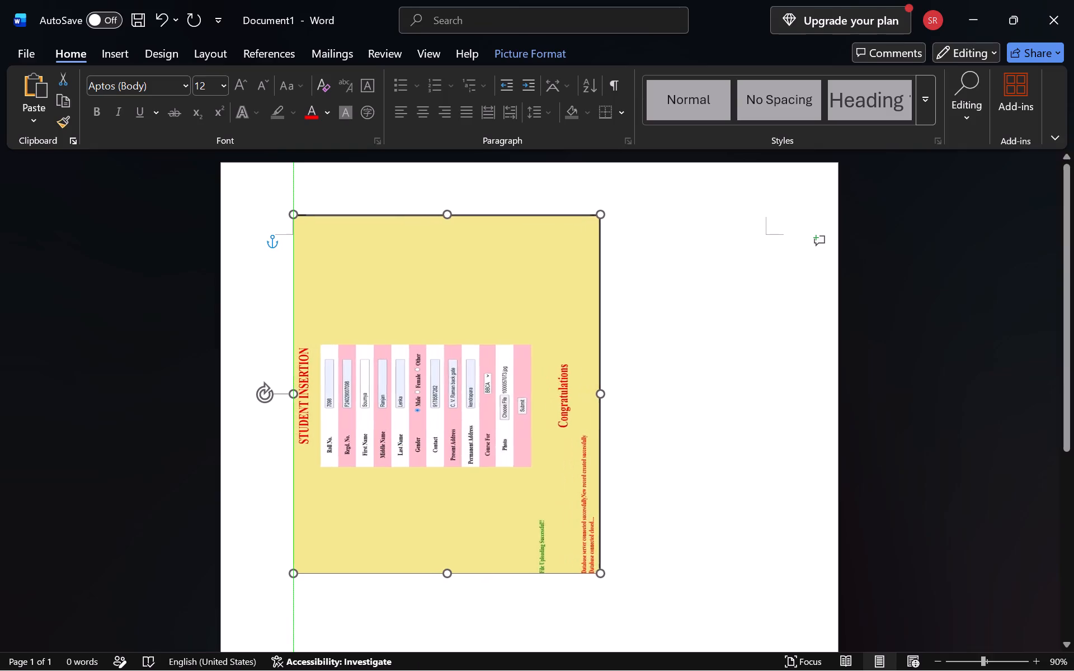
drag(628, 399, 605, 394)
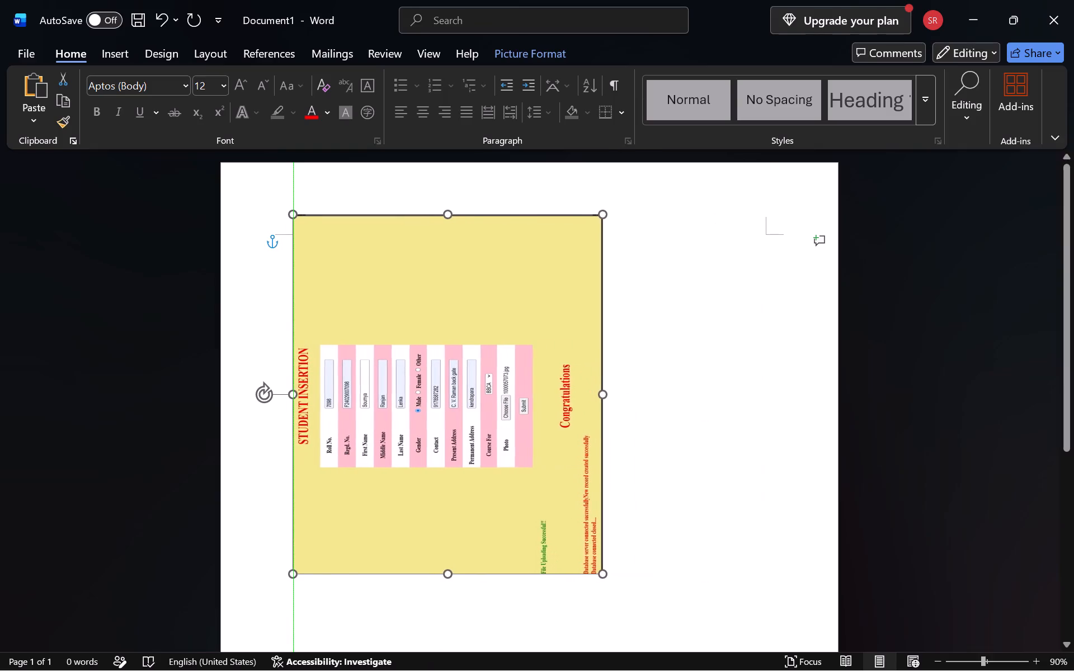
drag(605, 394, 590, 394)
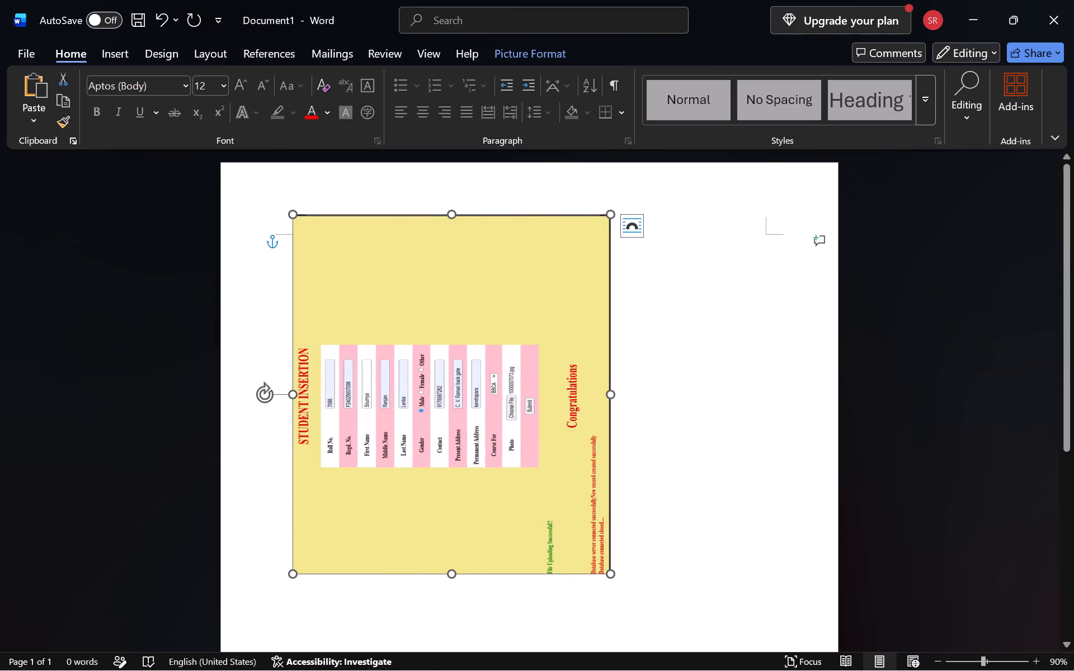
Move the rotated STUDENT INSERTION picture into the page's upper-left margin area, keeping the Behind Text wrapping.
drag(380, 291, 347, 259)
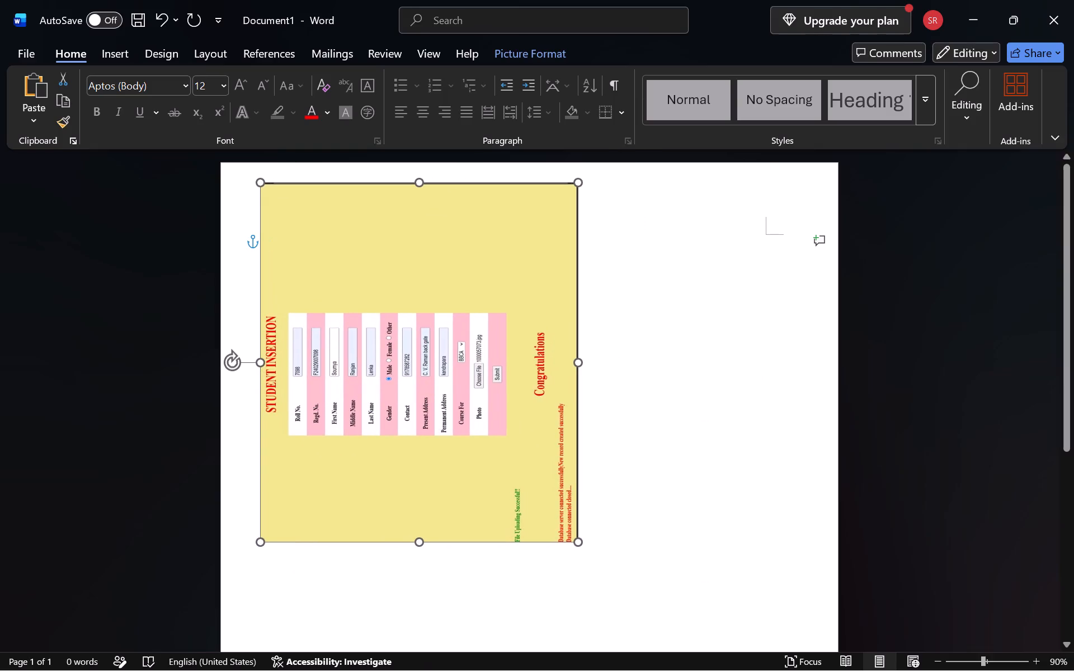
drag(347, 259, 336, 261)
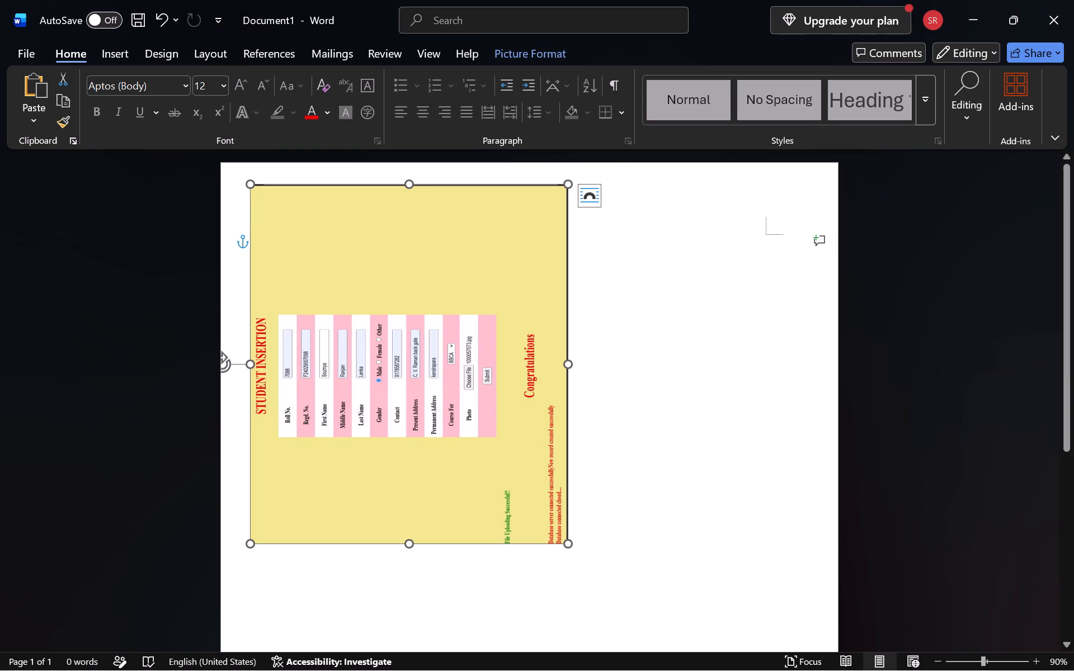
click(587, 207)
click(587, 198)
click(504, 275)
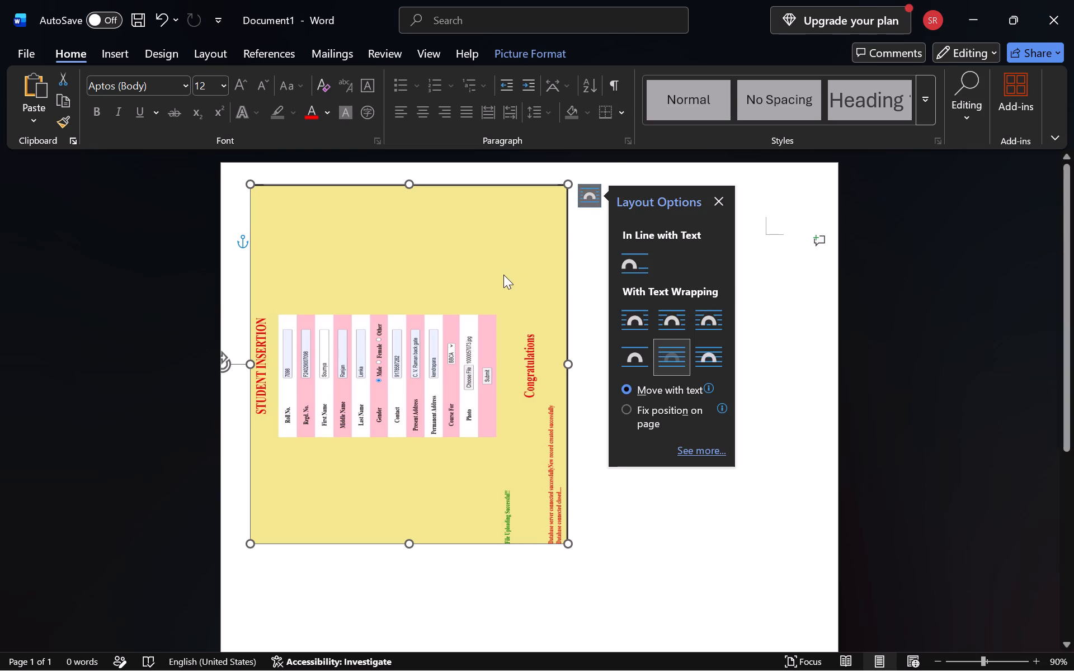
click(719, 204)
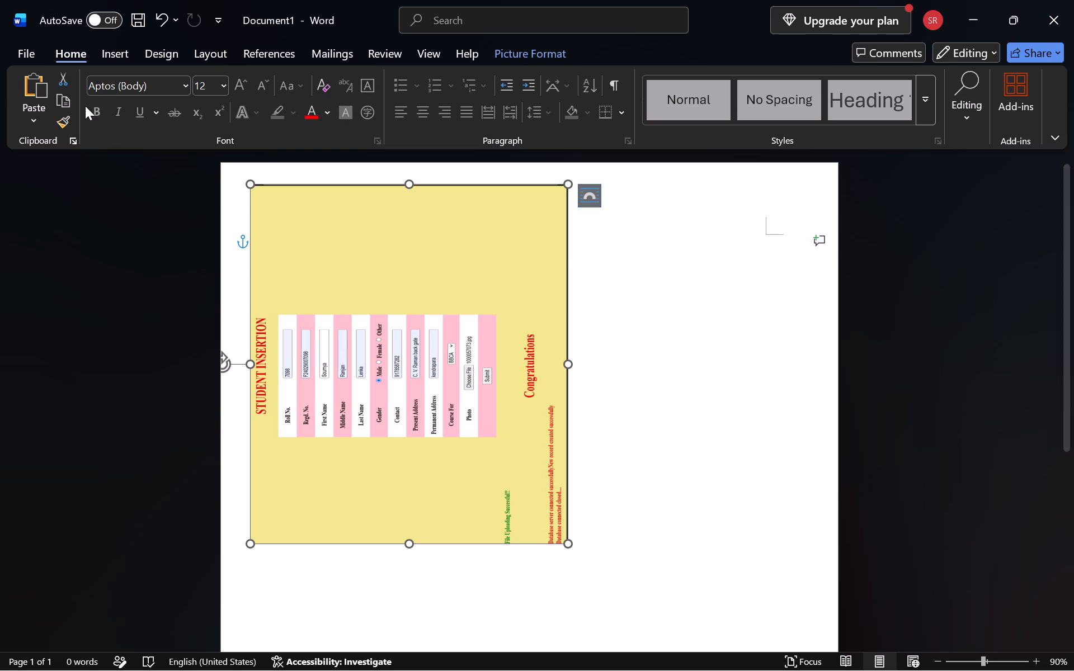
Cut the rotated STUDENT INSERTION picture out of the document.
click(62, 81)
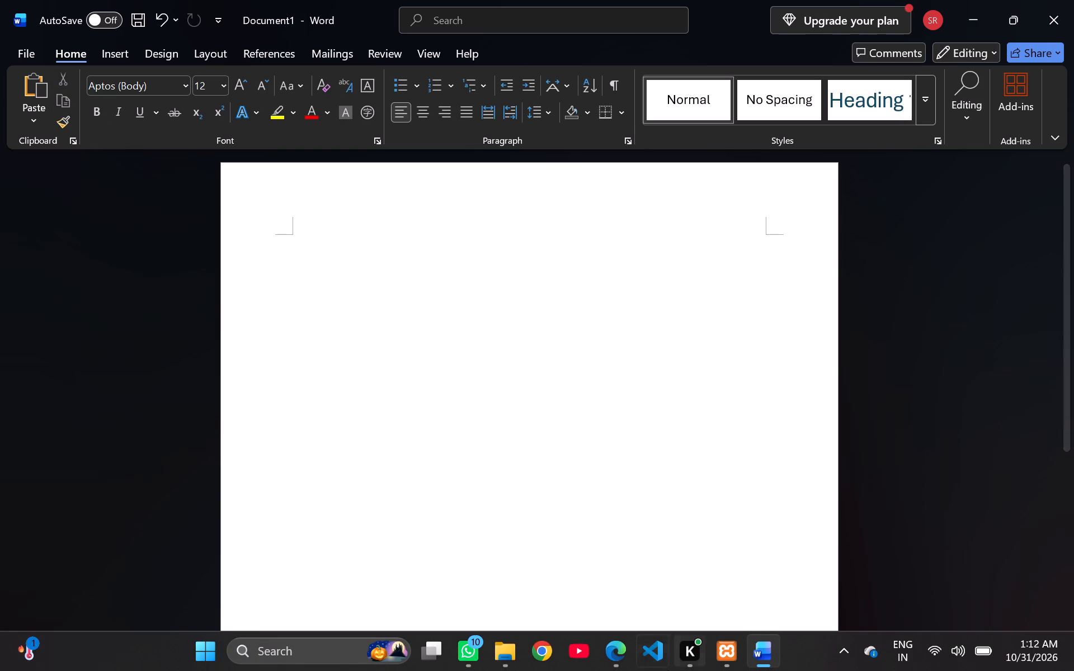
Open "wt ex-06.jpg" from the Dkument (2026) folder, snip the left two thirds at full height, and use Copy only.
click(507, 669)
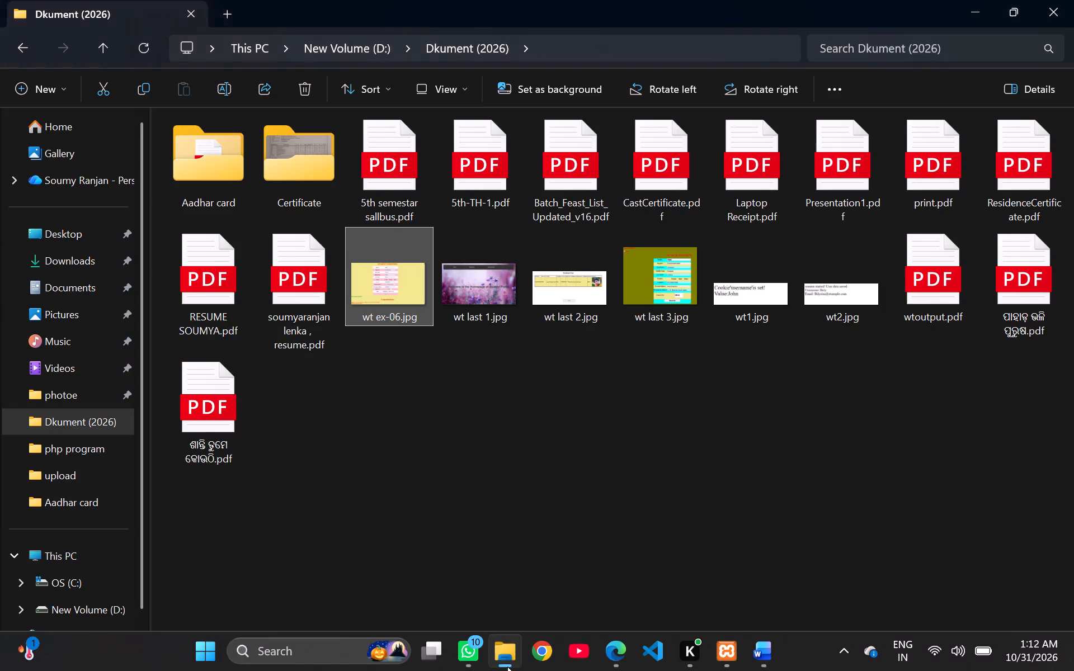
double_click(370, 248)
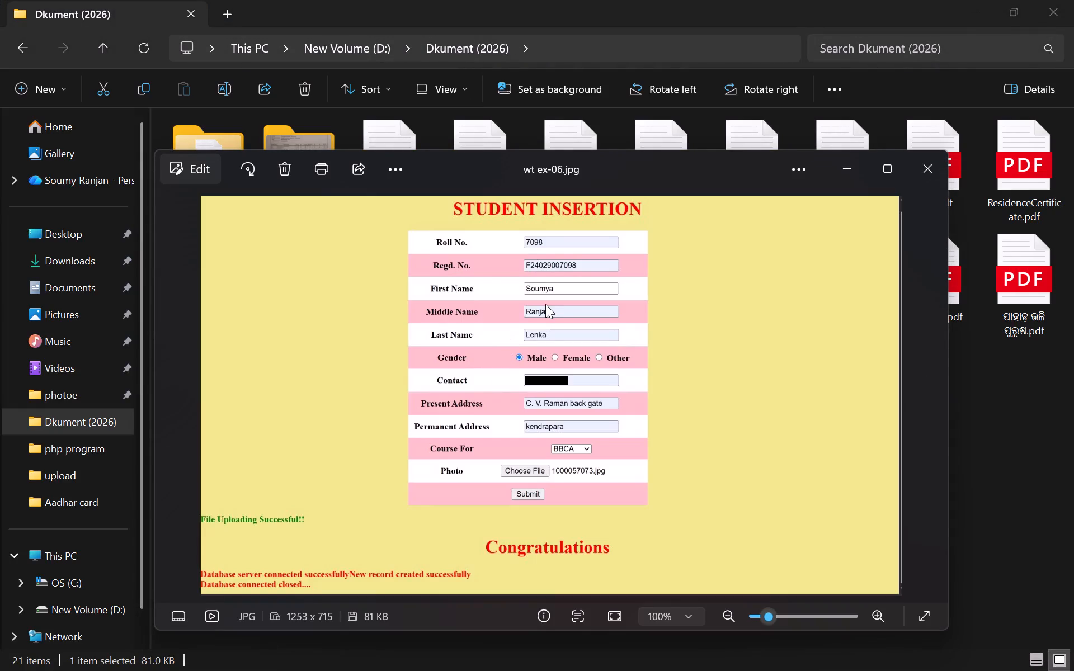
key(shift+super+r)
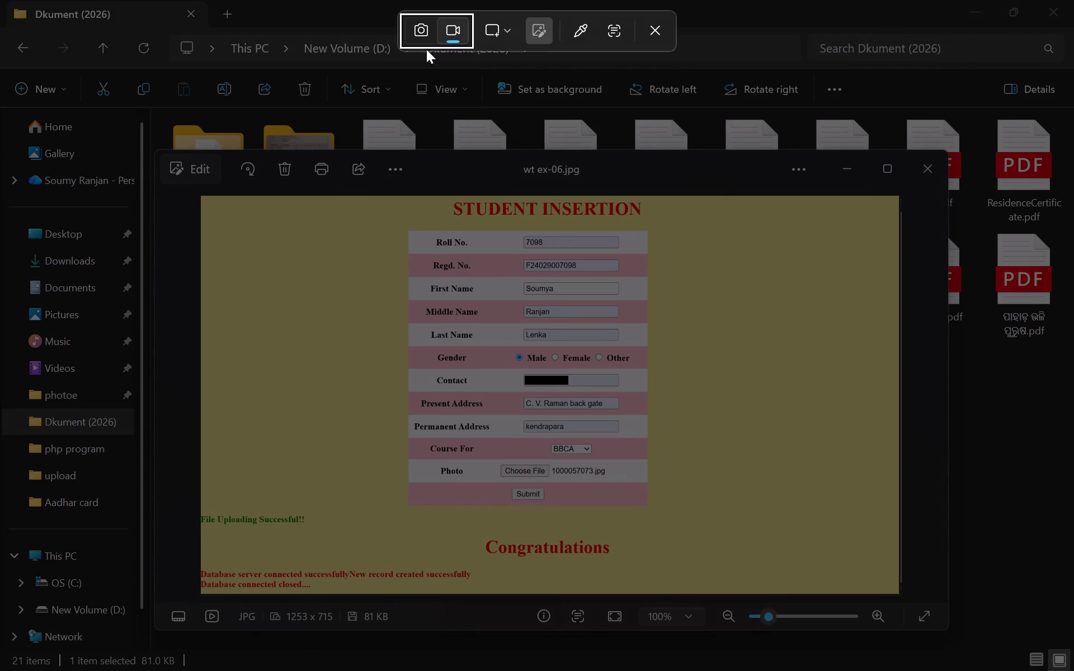
click(426, 35)
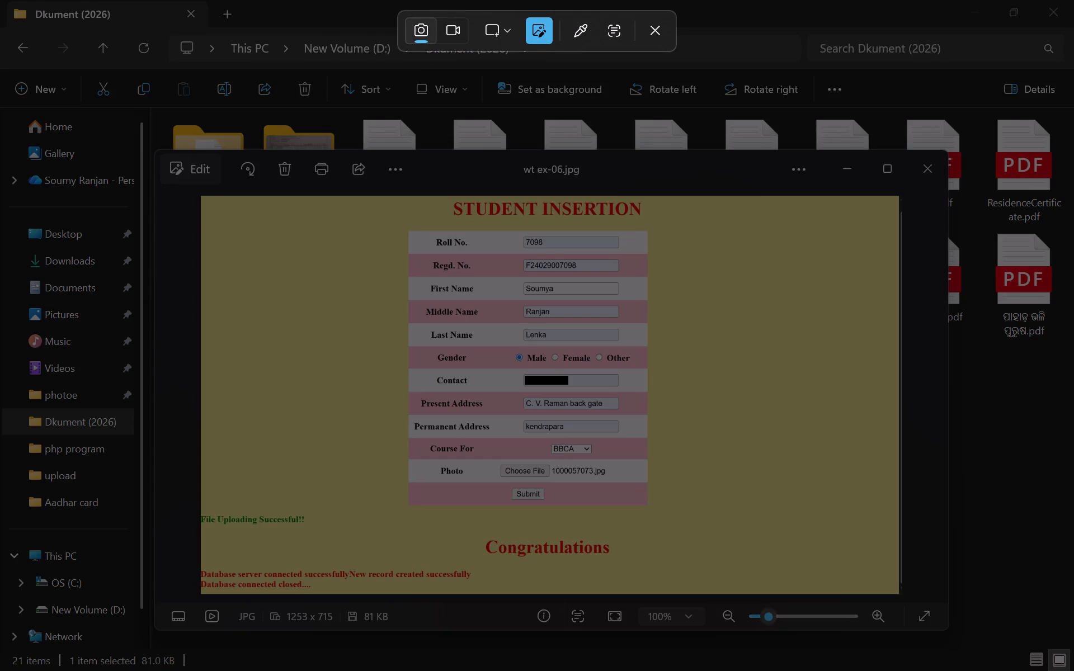
drag(206, 199, 654, 465)
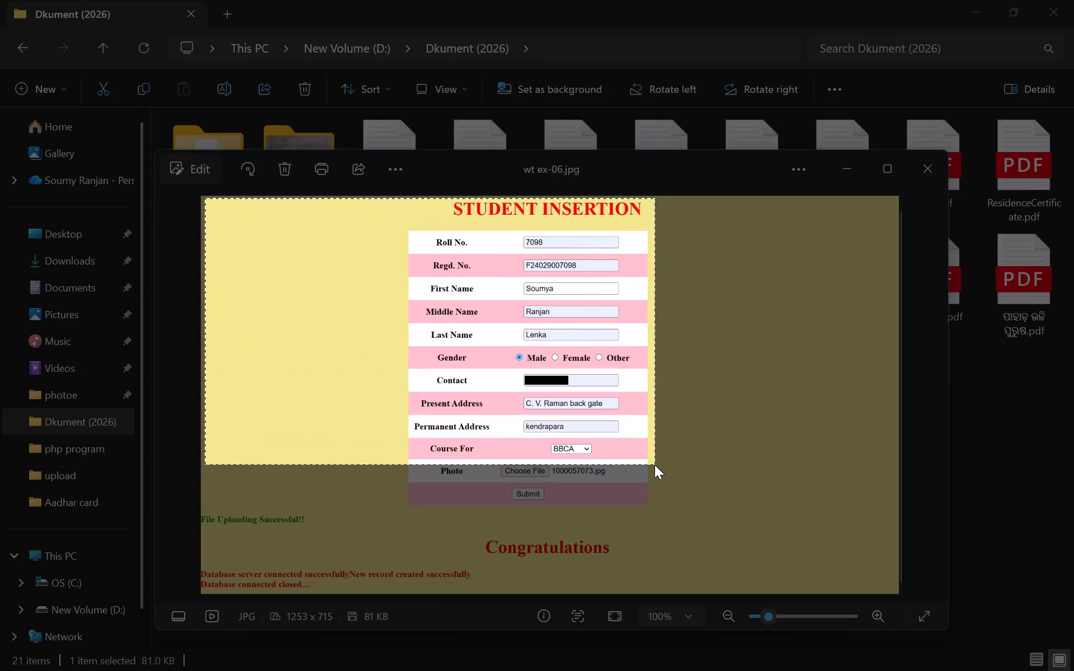
drag(654, 465, 666, 597)
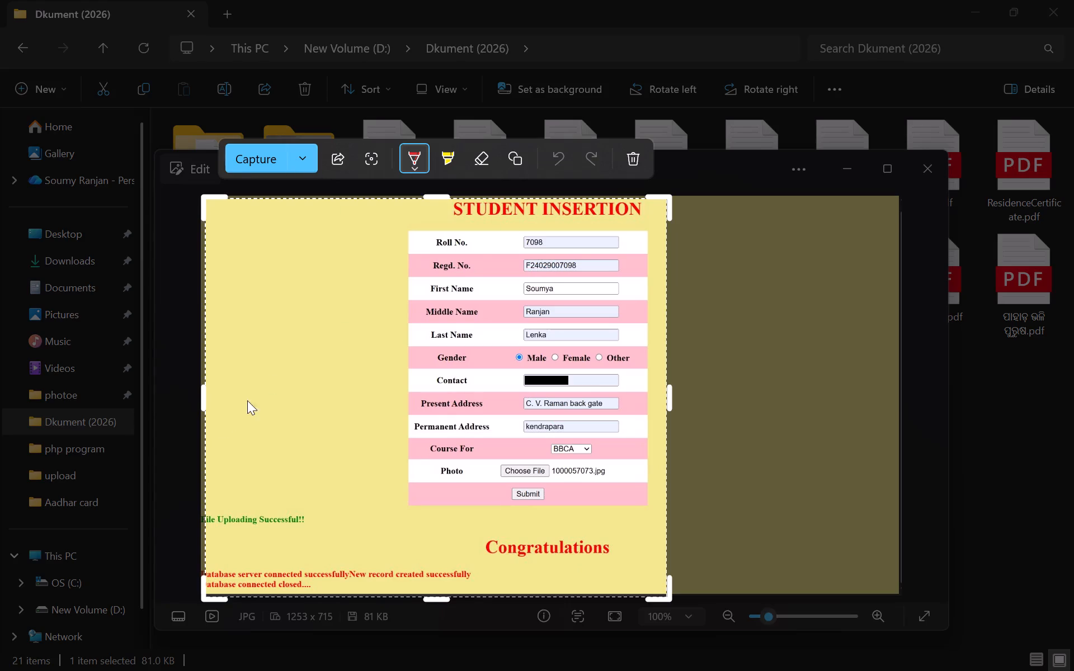
drag(203, 399, 197, 389)
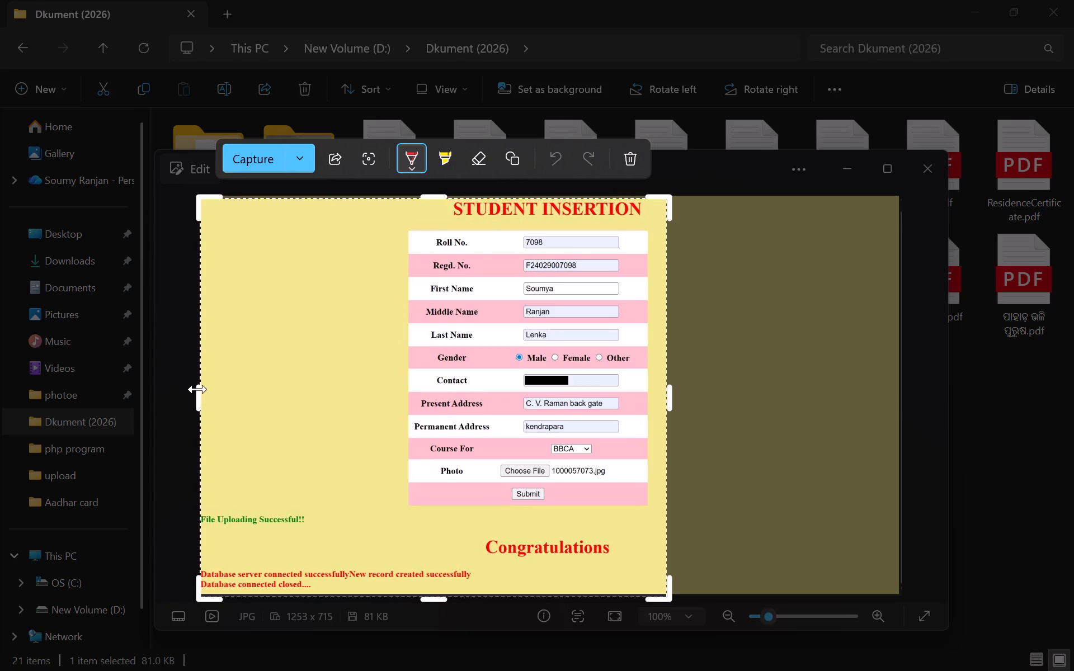
drag(197, 389, 197, 385)
drag(434, 601, 434, 594)
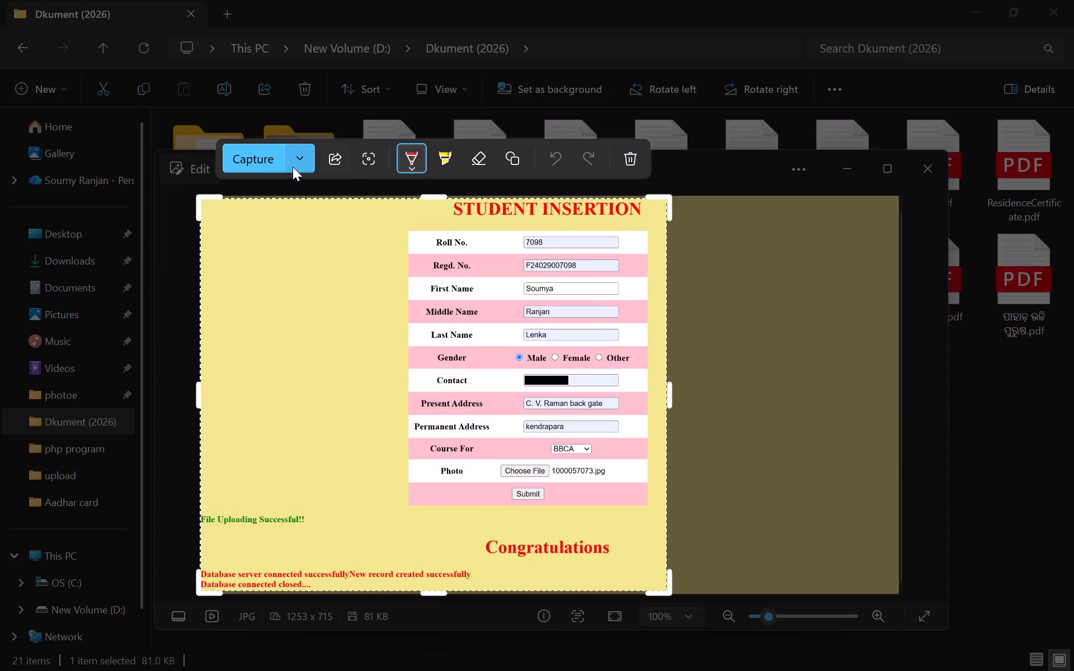
click(293, 166)
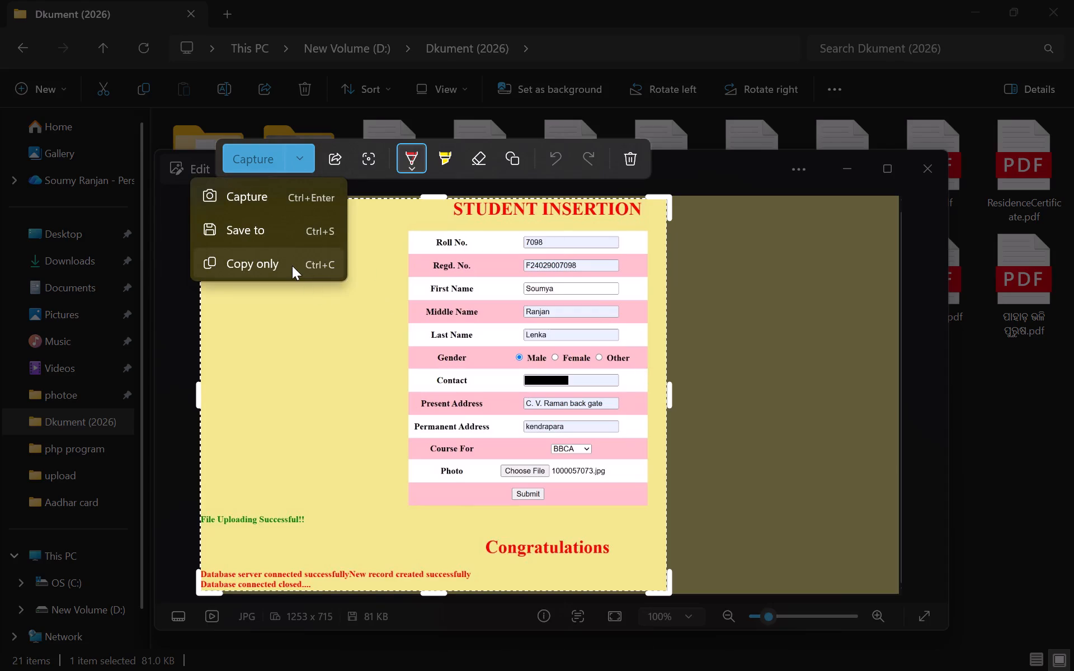
click(275, 257)
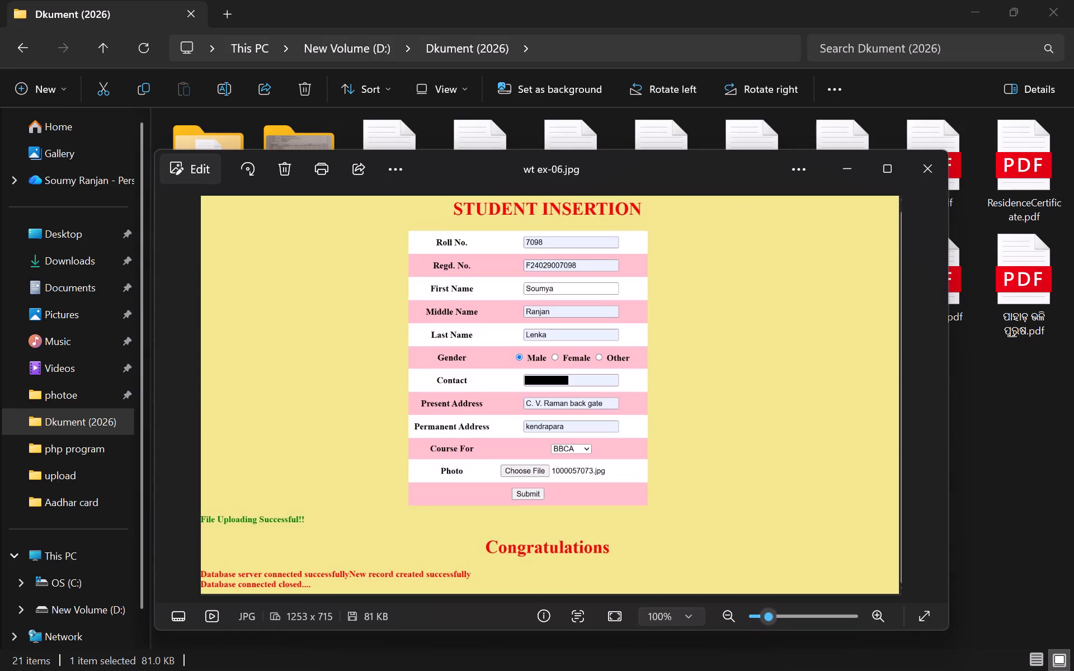
Switch back to Word and paste the snipped STUDENT INSERTION image into the blank document.
click(724, 653)
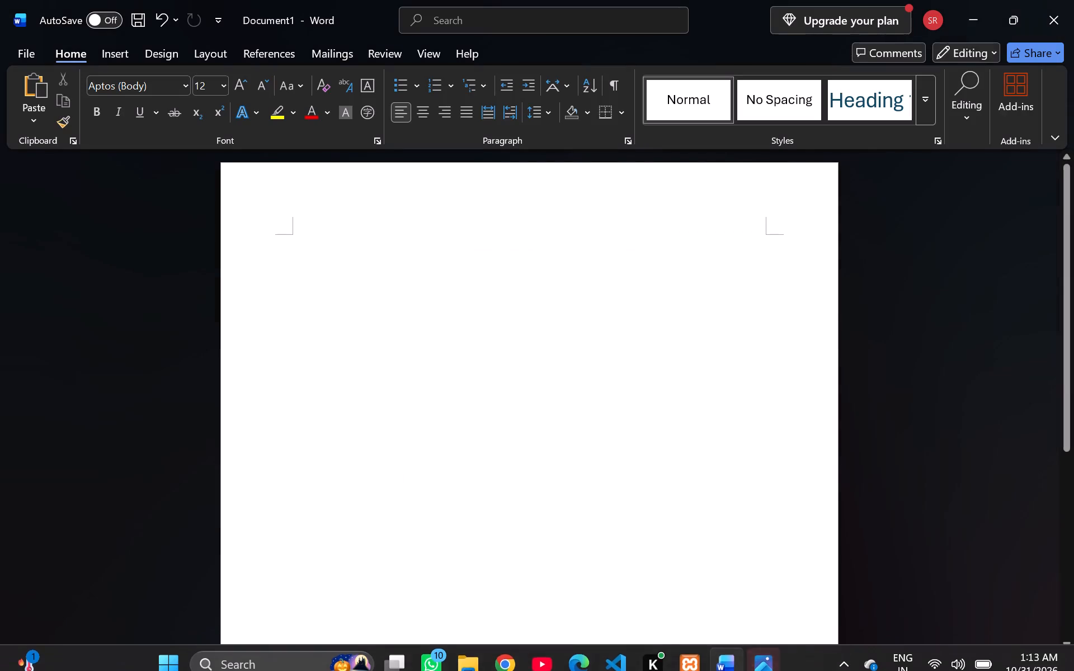
key(ctrl+v)
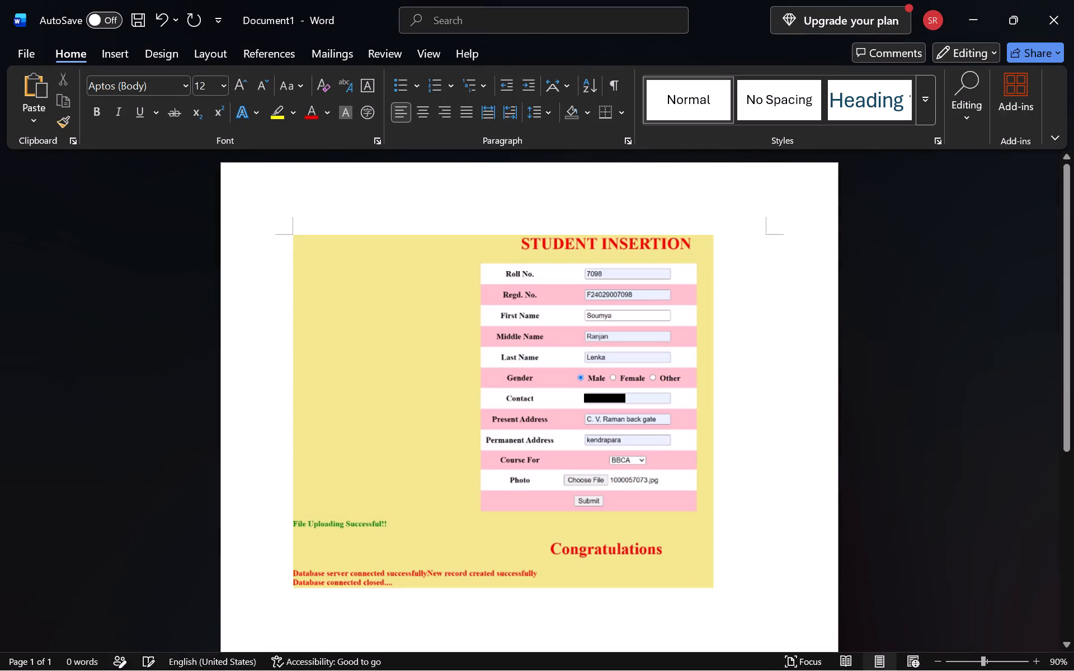
Set the pasted picture's text wrapping to Behind Text and move it into the page's upper-left corner, just inside the edges.
click(440, 322)
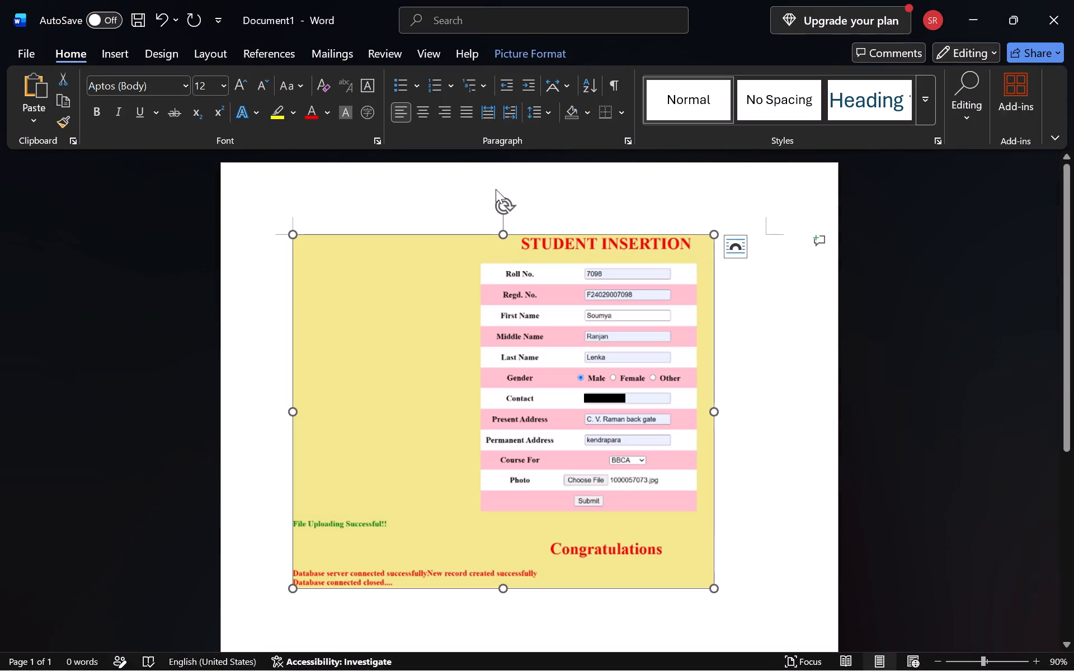
click(508, 205)
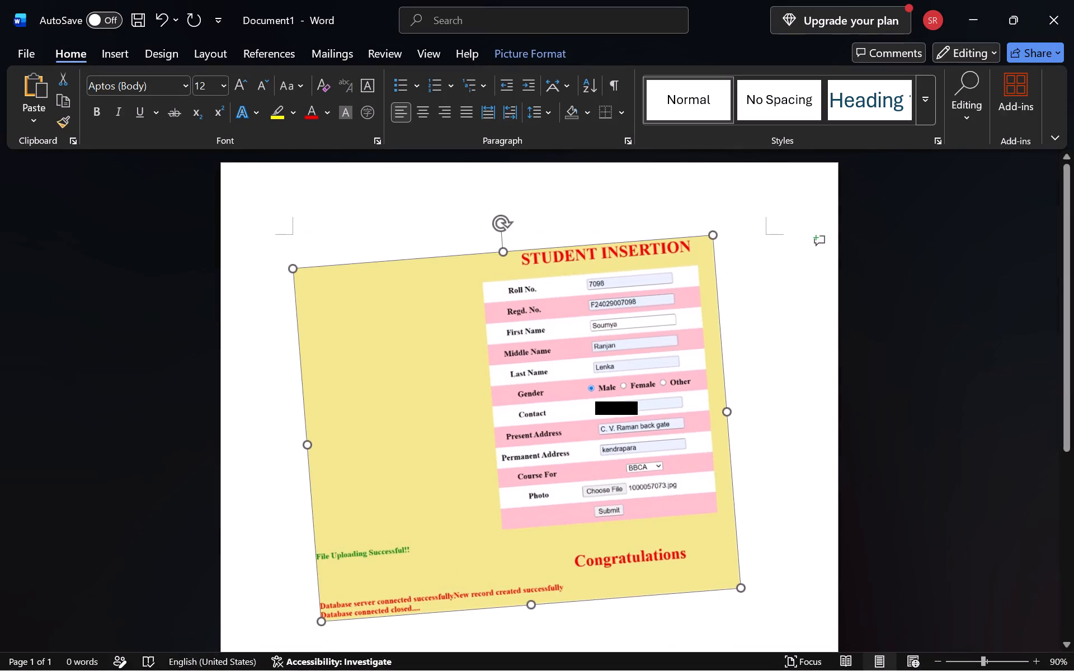
click(746, 242)
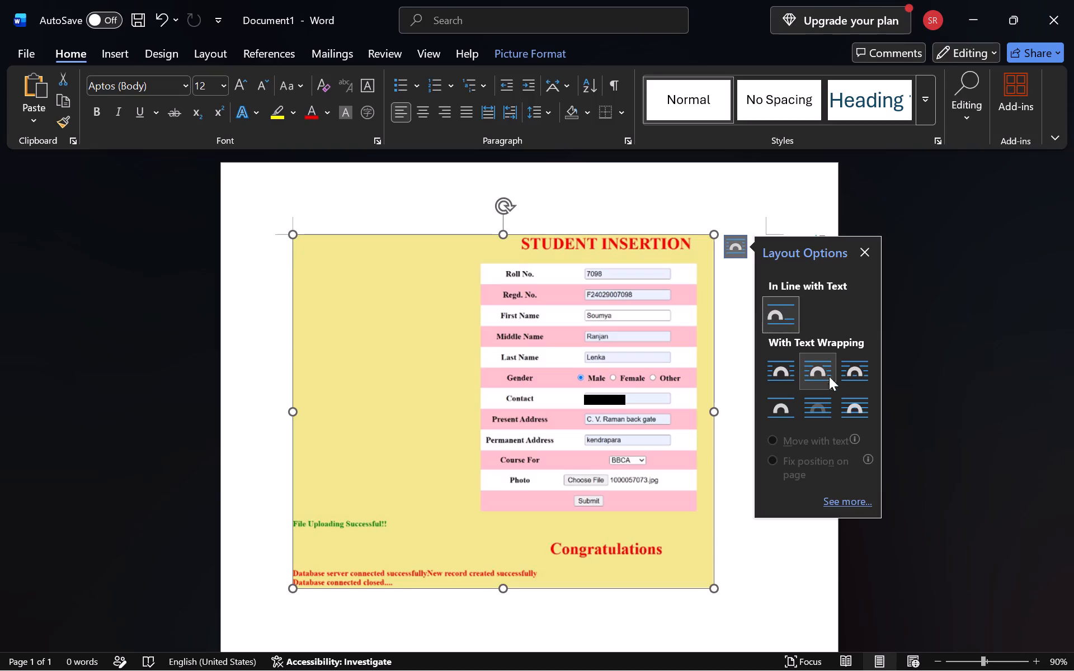
click(827, 399)
drag(579, 353, 507, 301)
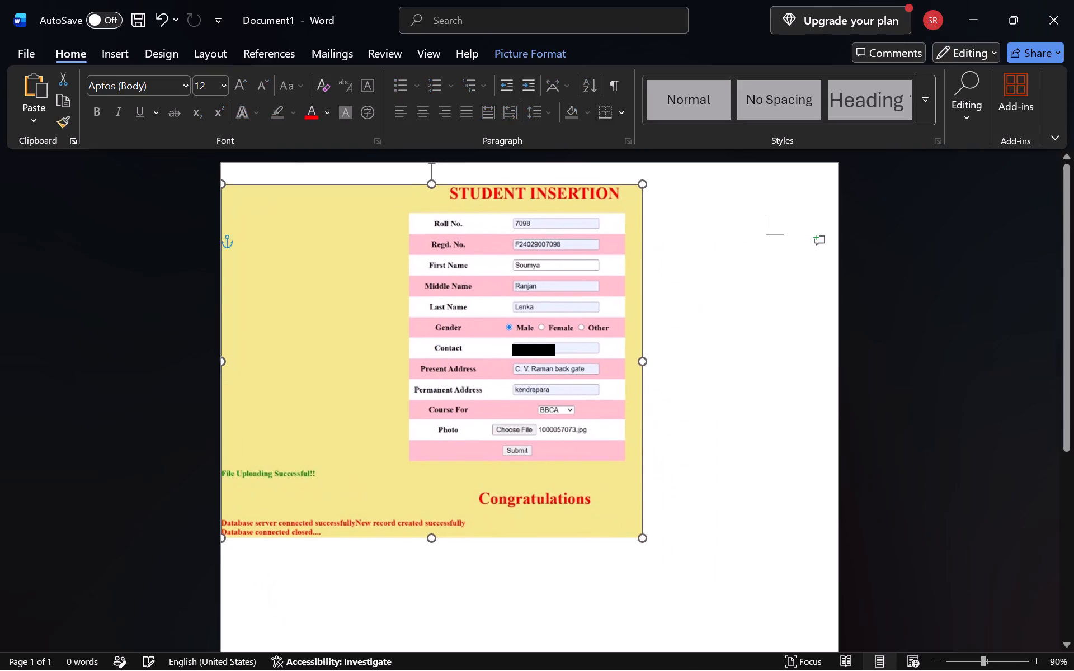
drag(507, 301, 524, 307)
Narrow the STUDENT INSERTION picture slightly from its right edge, to about two thirds of the page width.
scroll(714, 324, down, 3)
scroll(715, 323, up, 2)
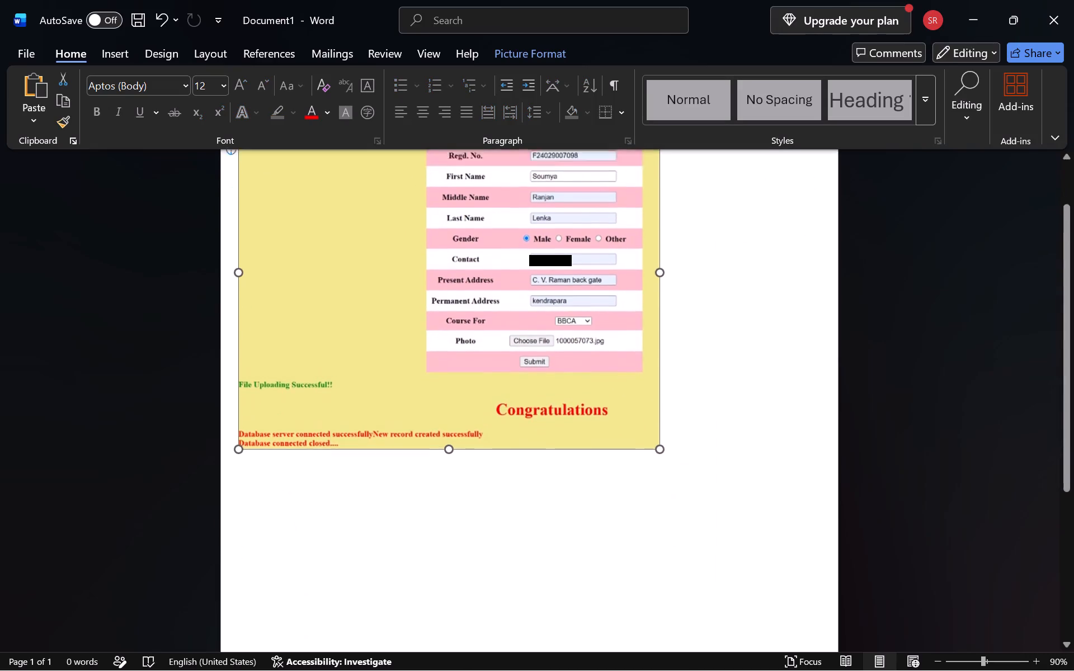
scroll(715, 323, up, 4)
scroll(715, 322, down, 6)
scroll(677, 323, up, 4)
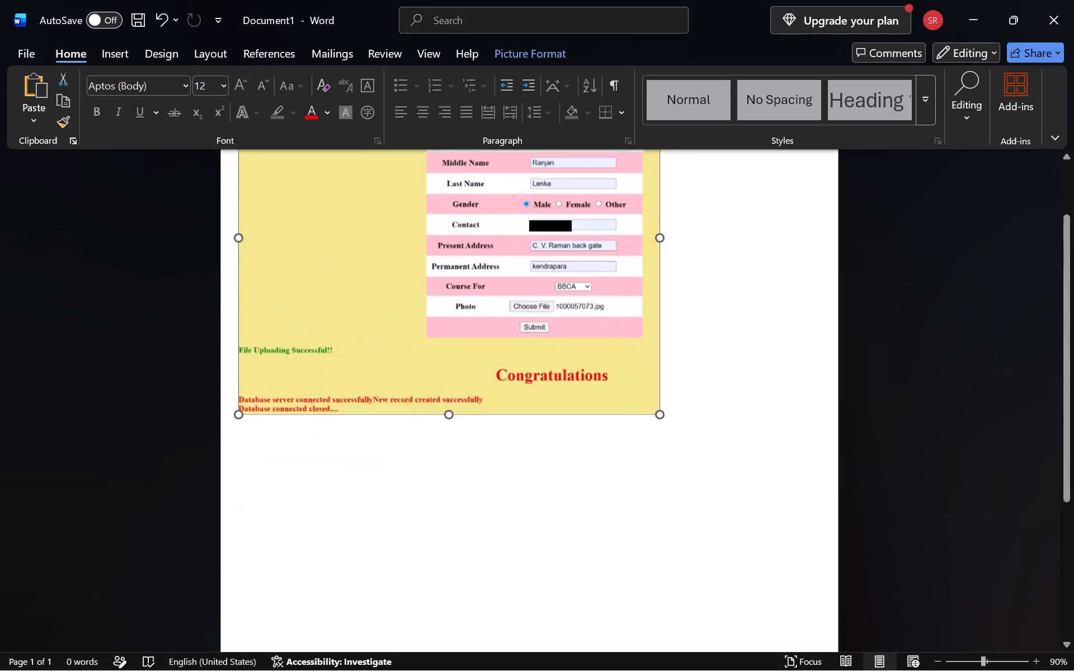
scroll(659, 314, up, 2)
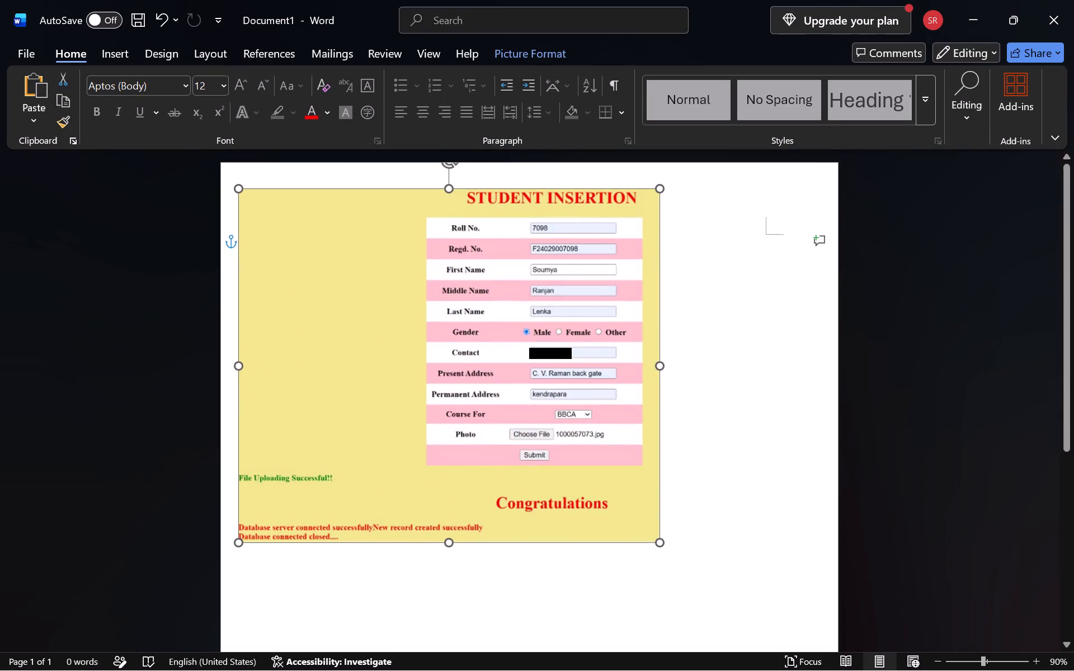
drag(657, 370, 650, 375)
scroll(703, 375, down, 7)
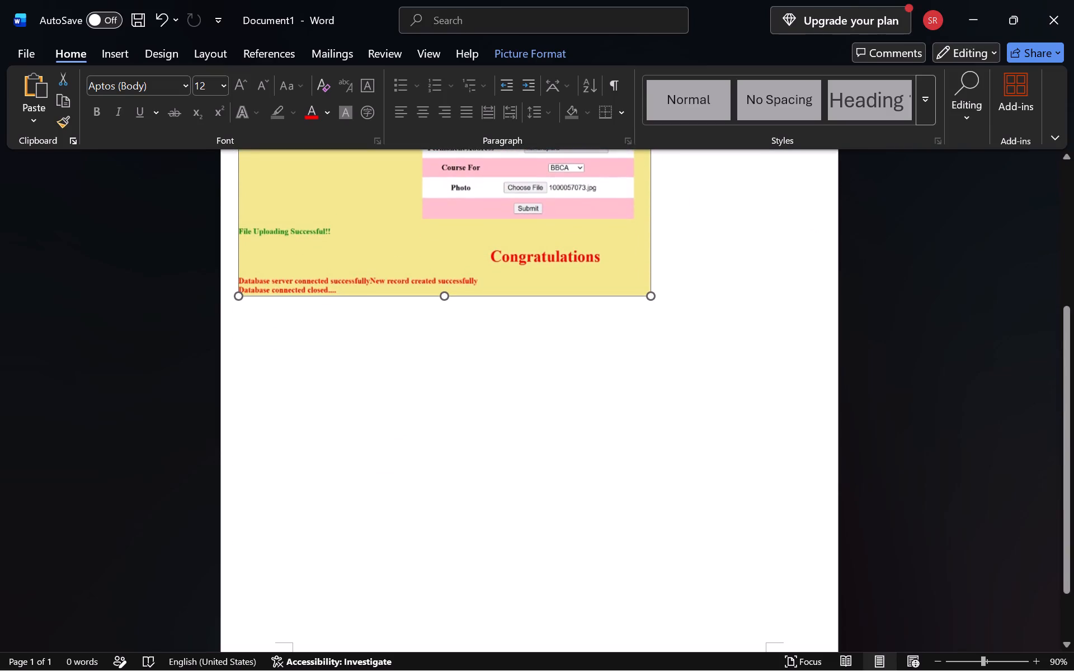
ctrl+scroll(456, 211, down, 3)
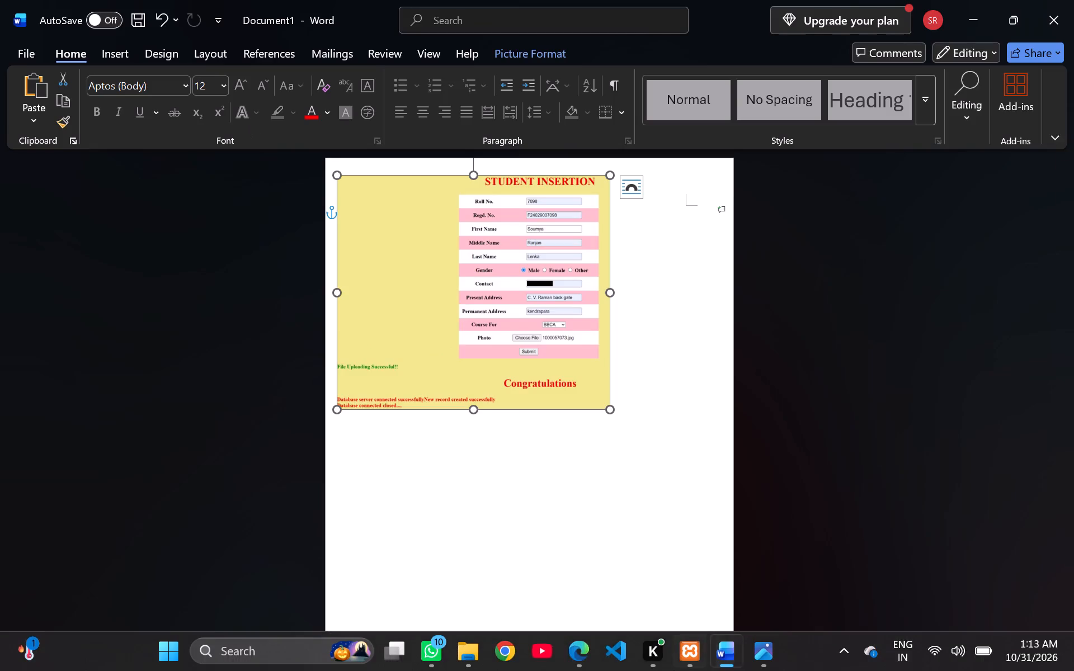
Copy wt last 1.jpg, wt last 2.jpg and wt last 3.jpg from the Dkument (2026) folder and paste them into the Word document.
click(467, 652)
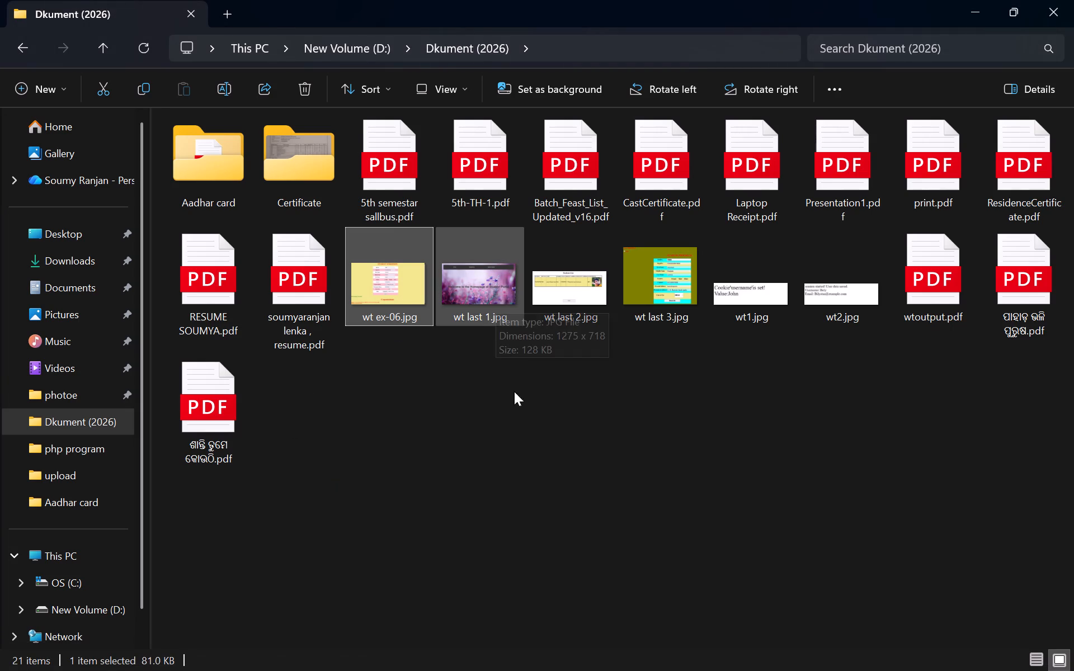
drag(489, 343, 673, 303)
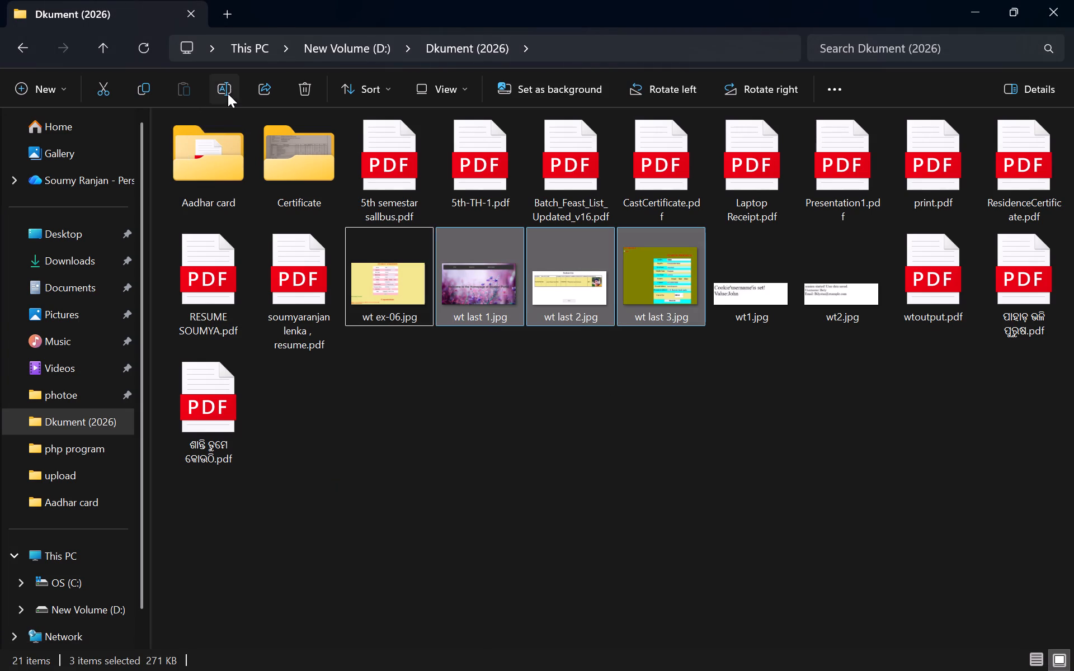
click(148, 92)
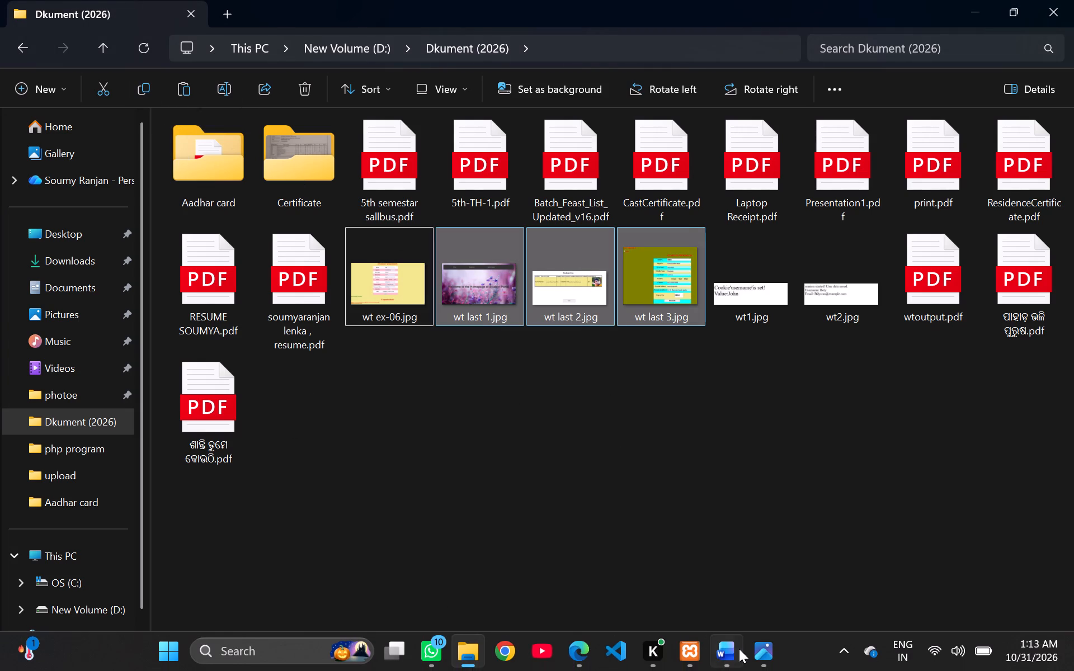
click(730, 649)
click(553, 450)
click(546, 469)
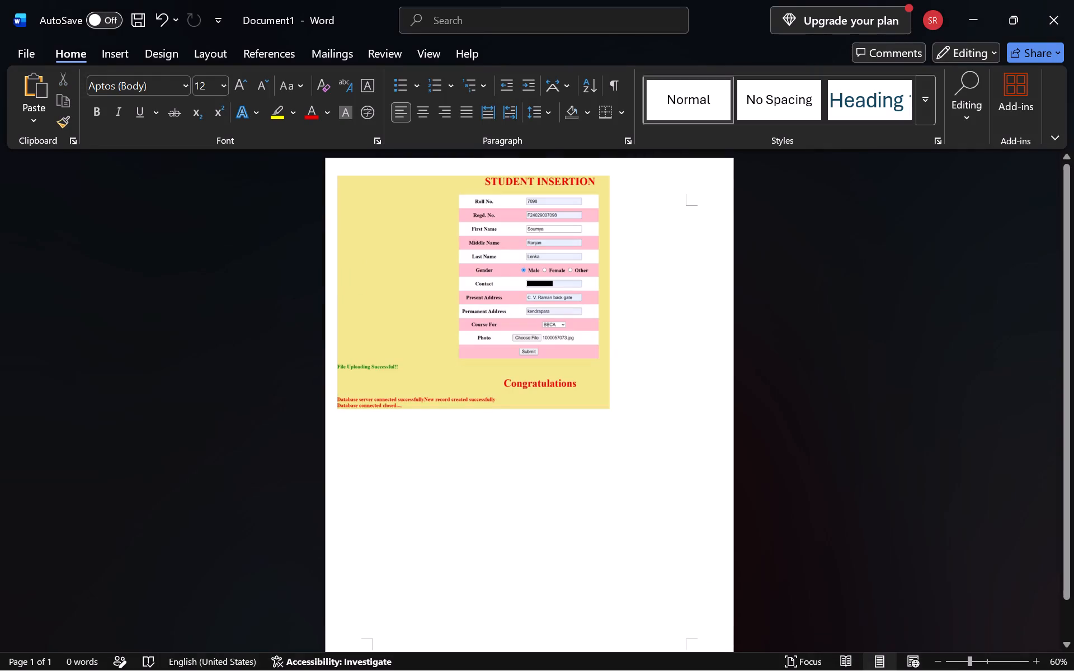
key(ctrl+v)
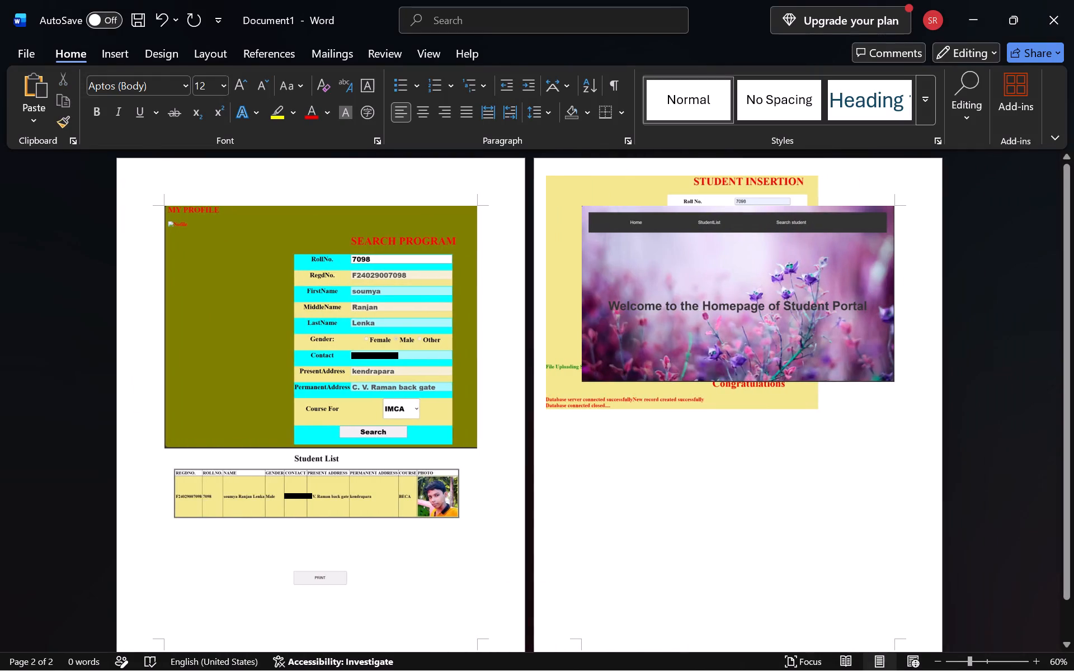
Set the text wrapping of the pasted homepage, SEARCH PROGRAM and Student List pictures to Behind Text, one after another.
scroll(403, 520, down, 2)
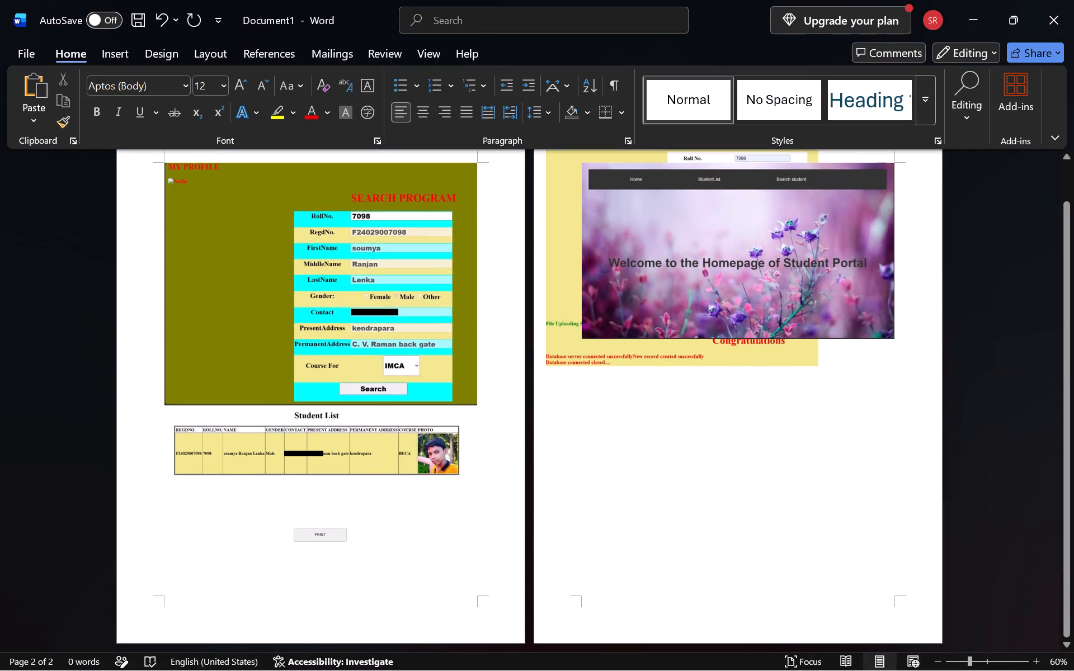
scroll(720, 446, up, 5)
drag(718, 343, 721, 378)
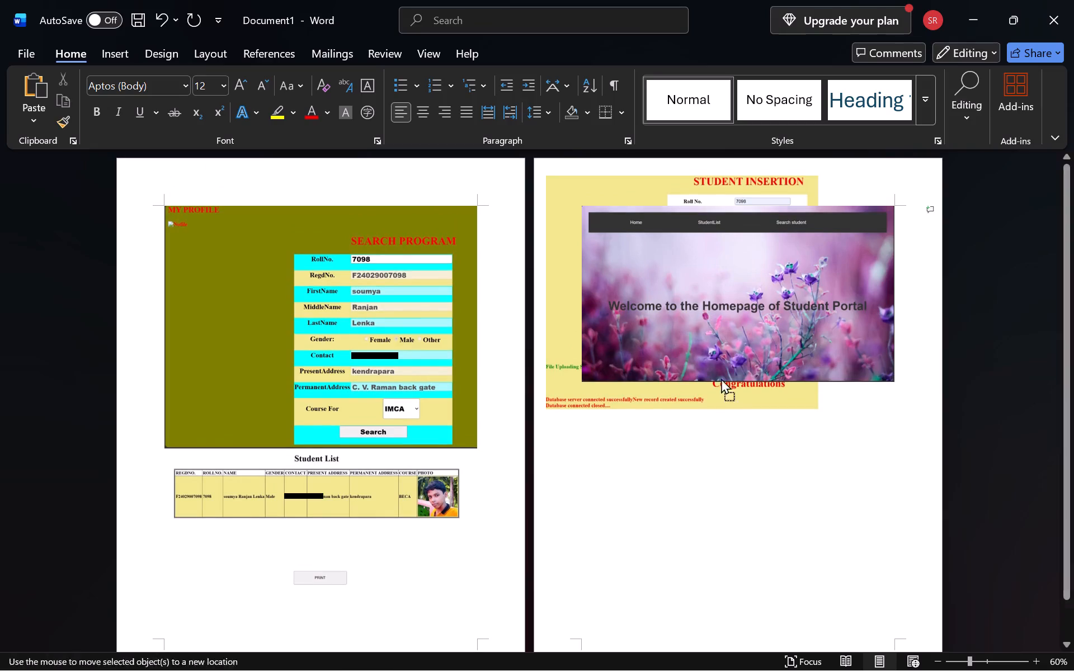
drag(721, 378, 726, 424)
drag(736, 279, 766, 482)
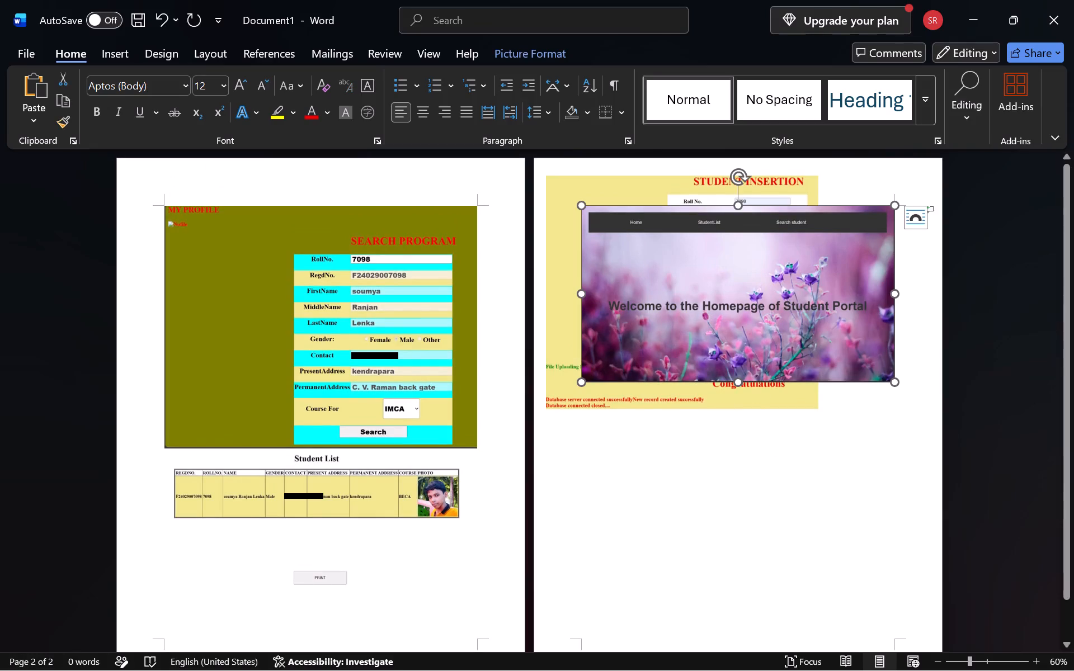
click(922, 219)
click(997, 389)
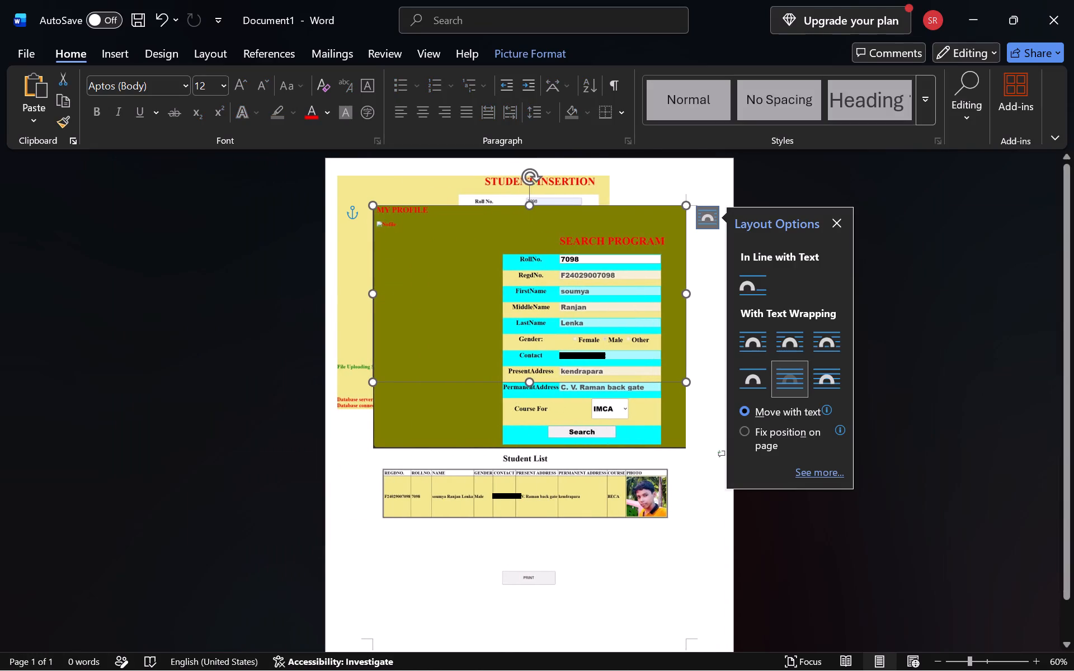
click(552, 337)
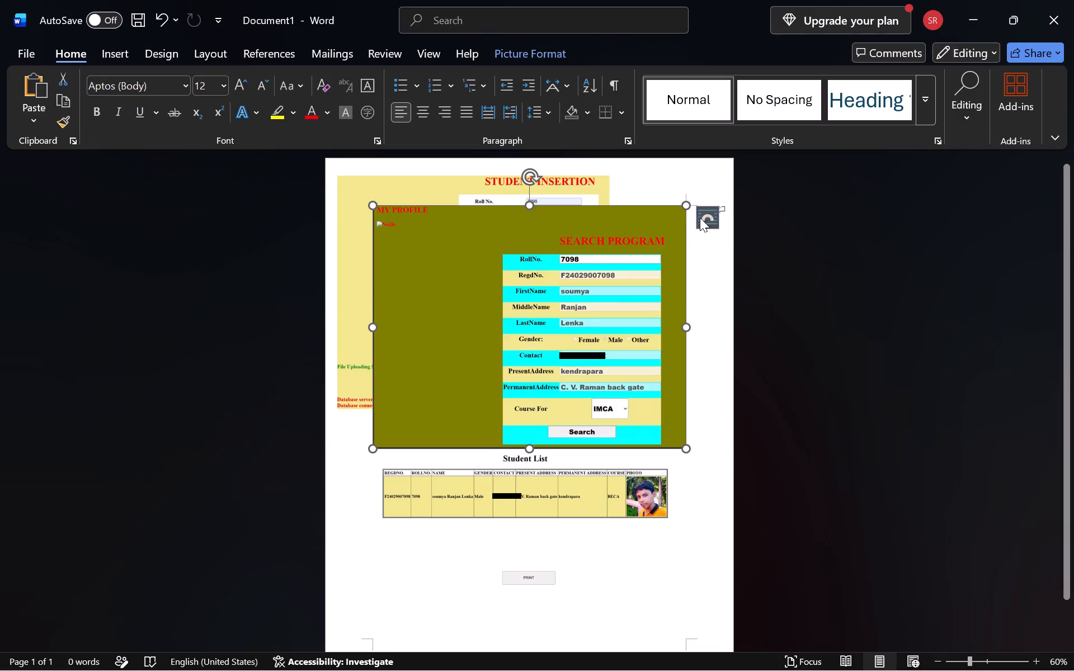
click(700, 220)
click(795, 386)
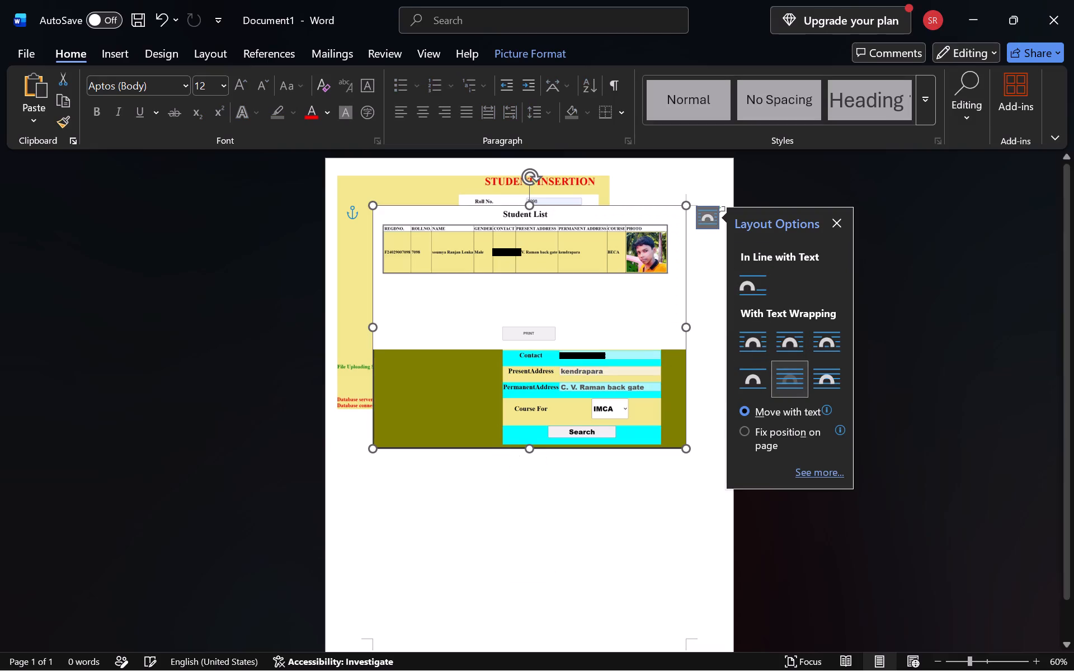
click(578, 257)
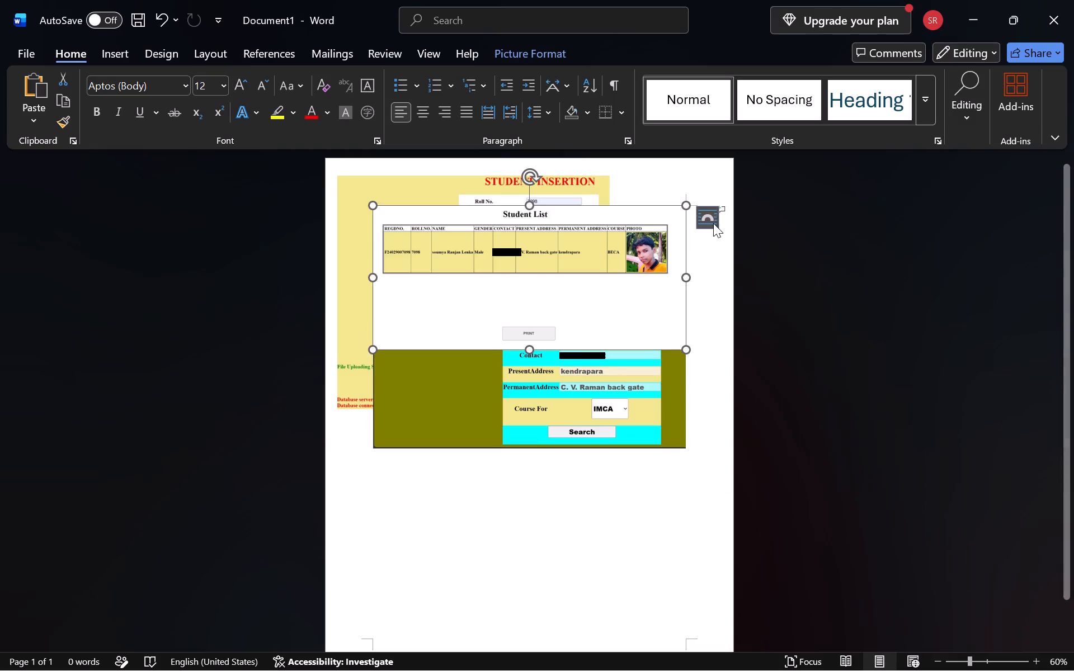
click(713, 223)
click(782, 377)
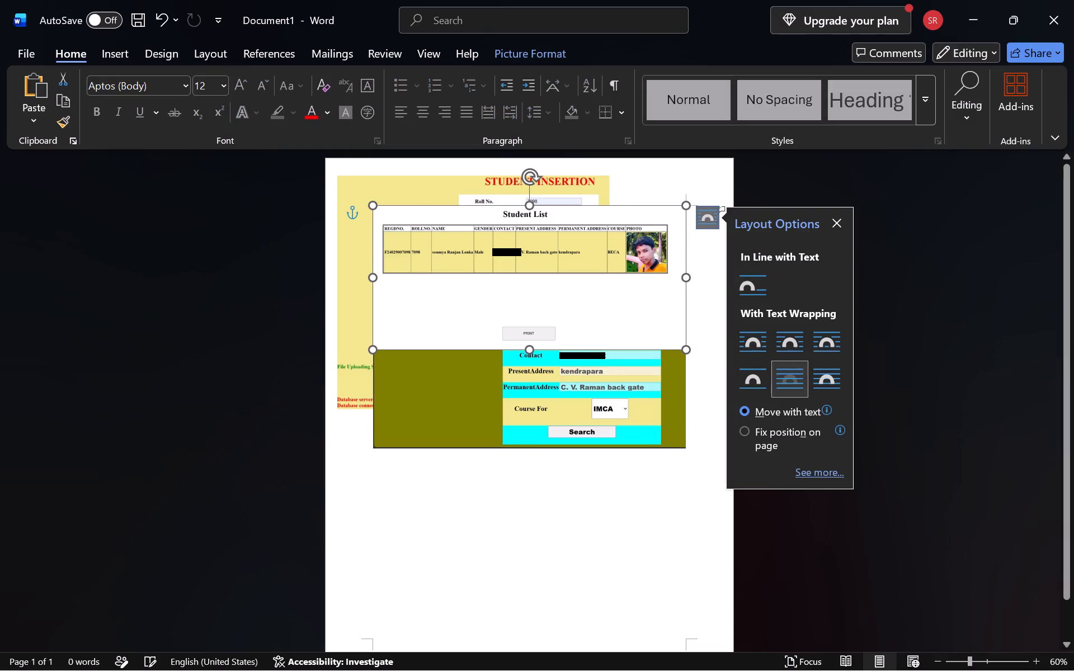
Move the Student List picture and the SEARCH PROGRAM picture down into the lower part of the page.
drag(584, 304, 529, 526)
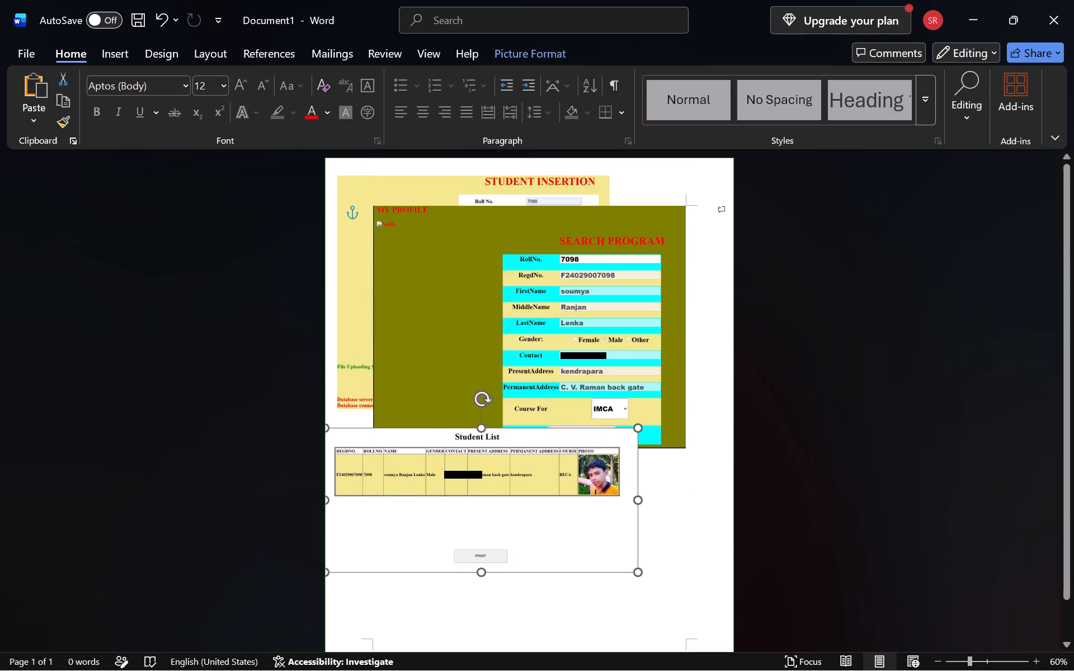
drag(529, 526, 544, 509)
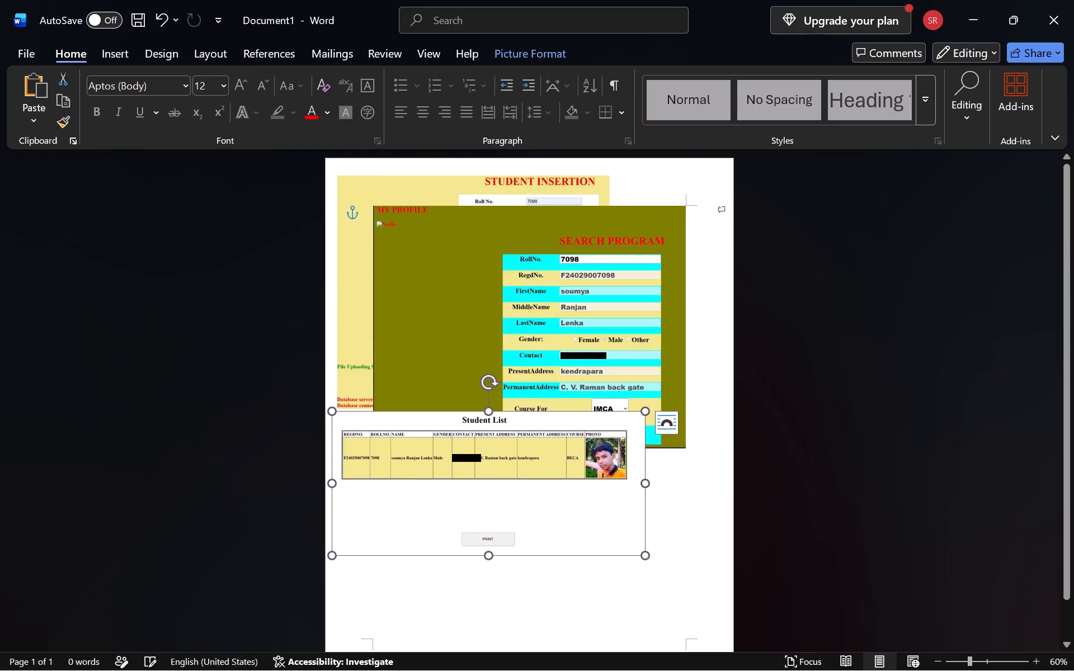
drag(547, 347, 561, 544)
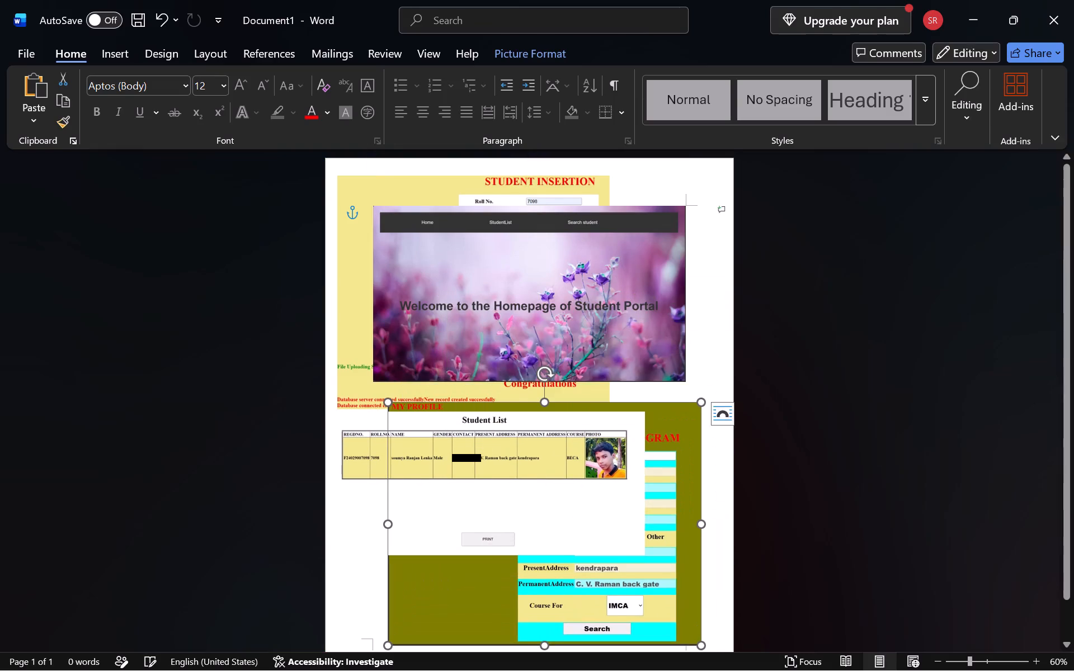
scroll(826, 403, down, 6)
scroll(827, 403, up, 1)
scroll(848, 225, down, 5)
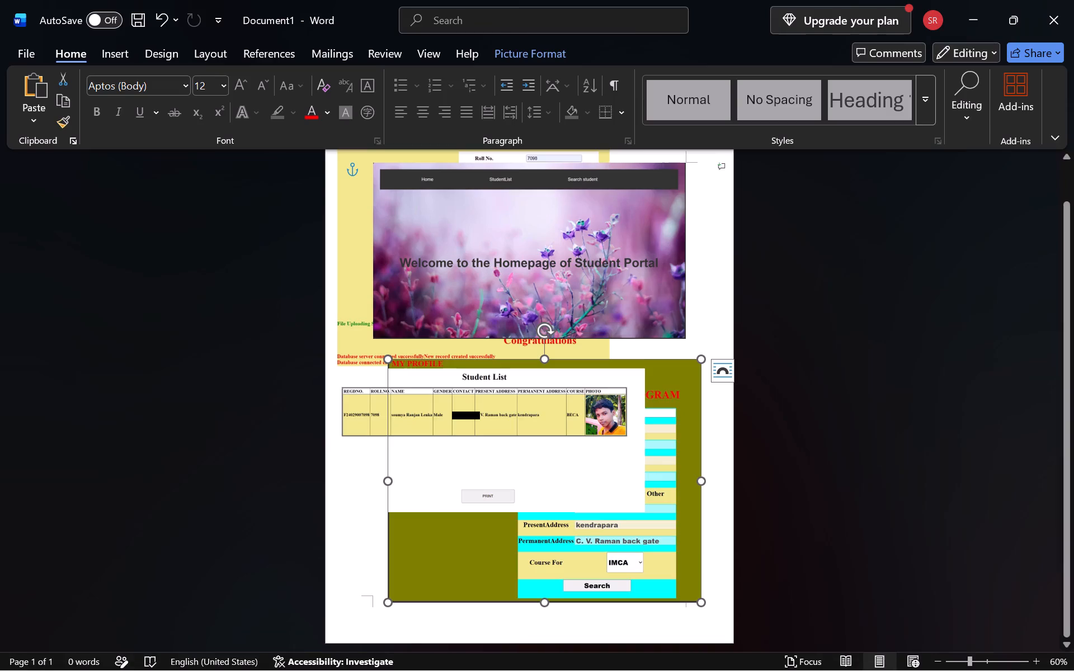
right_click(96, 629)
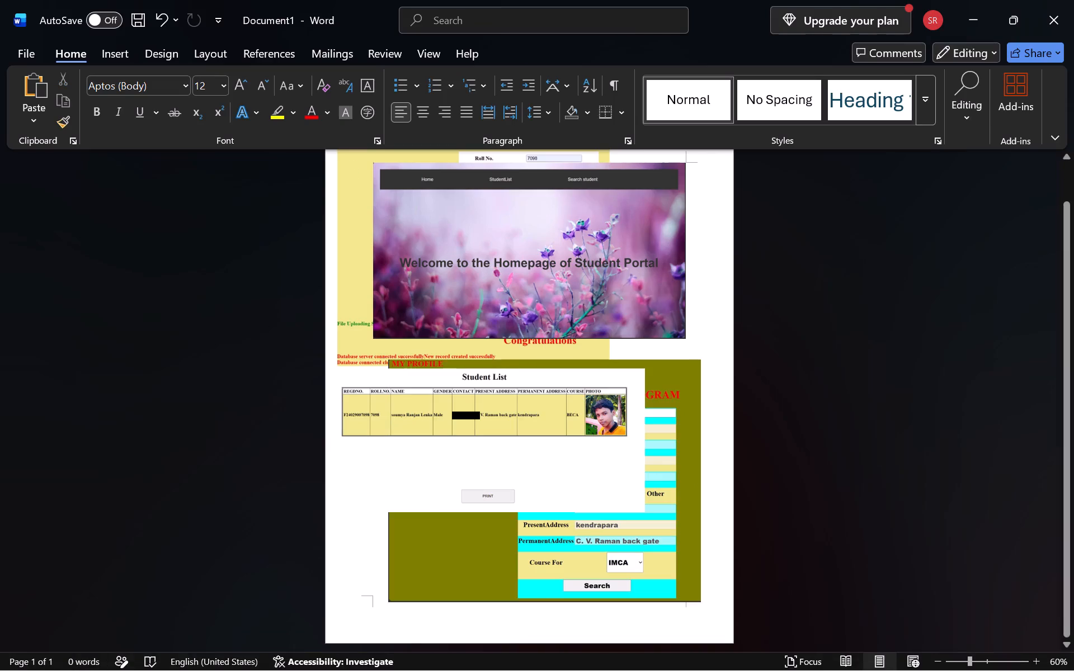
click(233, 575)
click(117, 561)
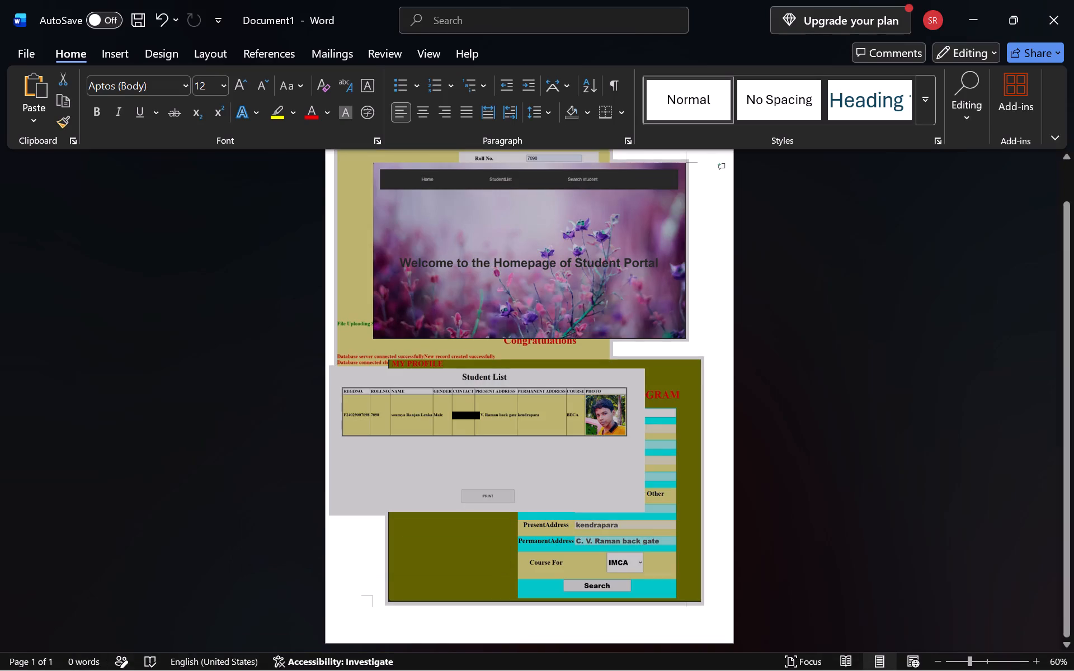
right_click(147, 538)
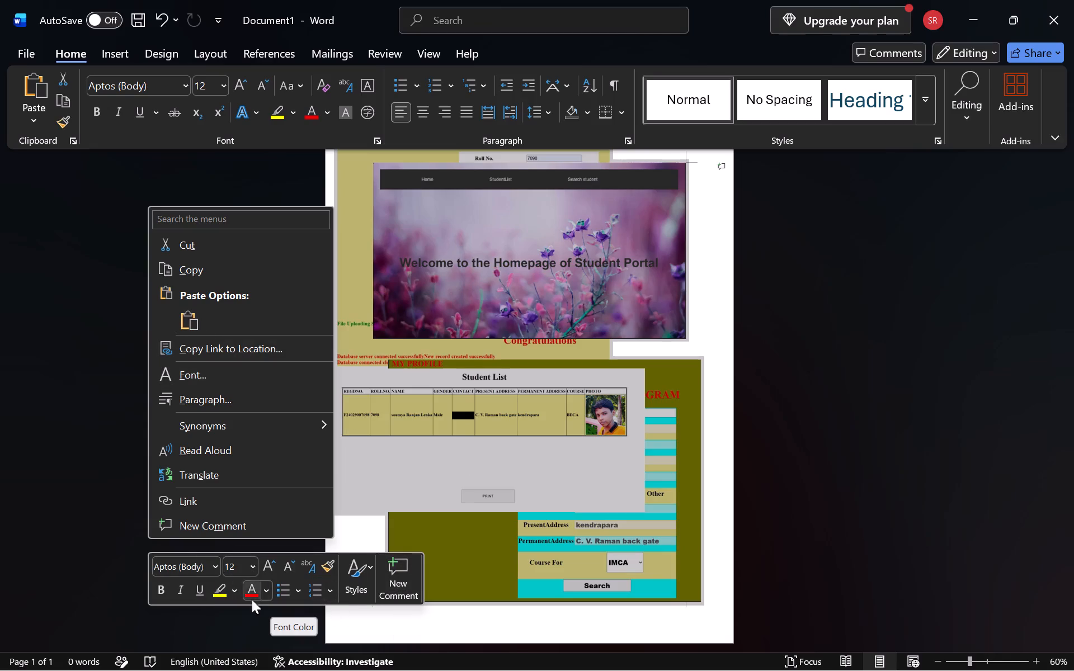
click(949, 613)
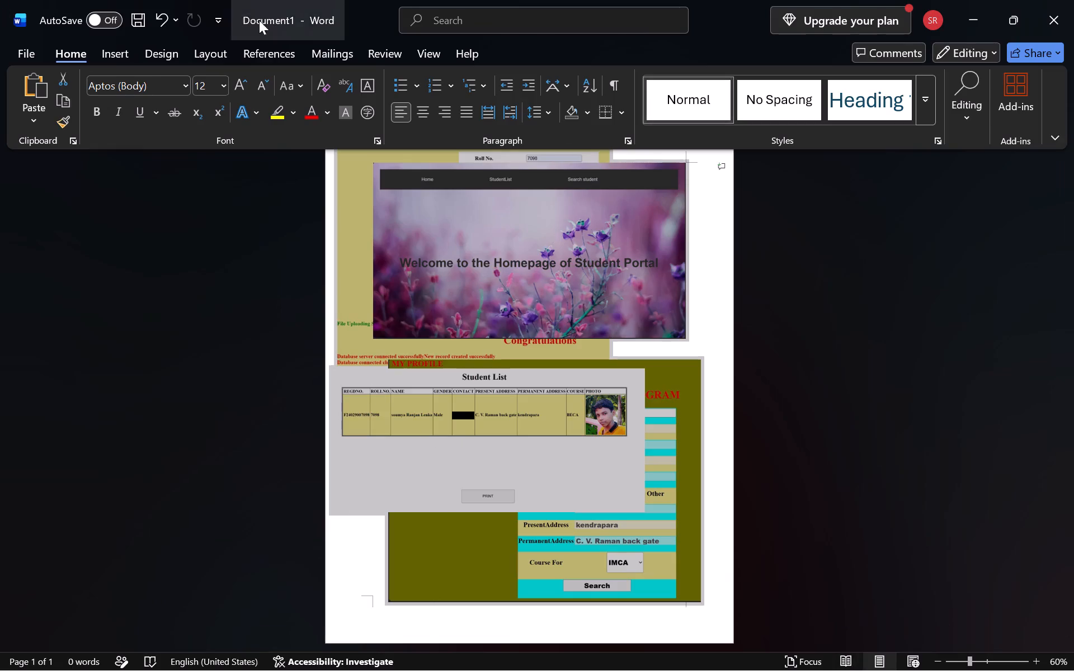
Insert a blank page ahead of the page holding the pictures.
click(116, 55)
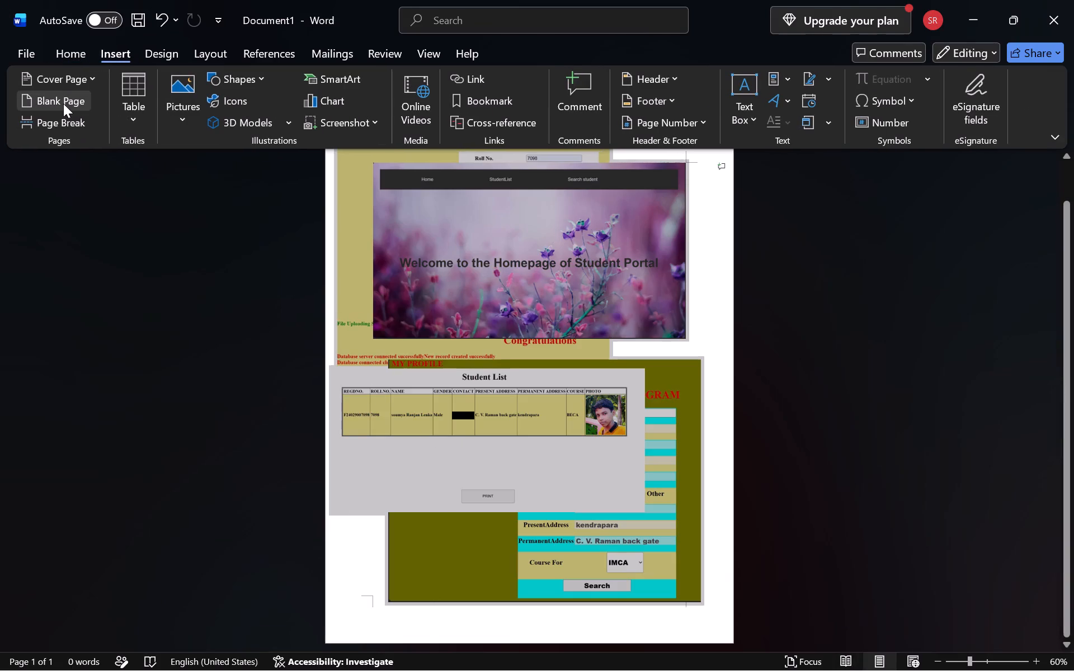
click(63, 103)
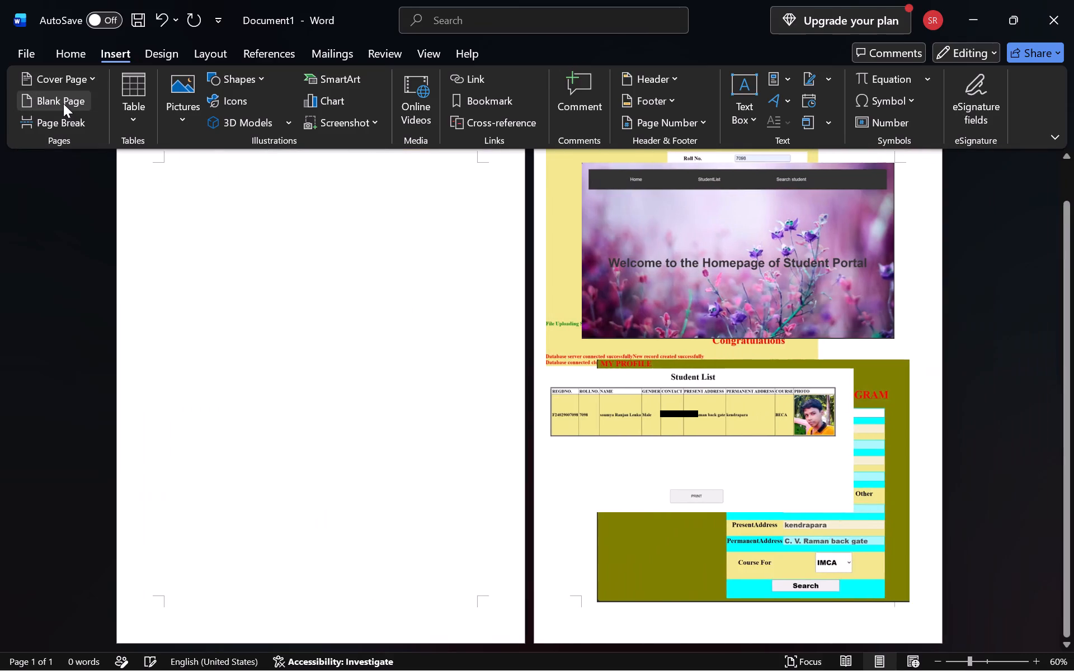
Move the Student Portal homepage picture onto the new blank first page, near its upper-left corner.
drag(696, 306, 379, 309)
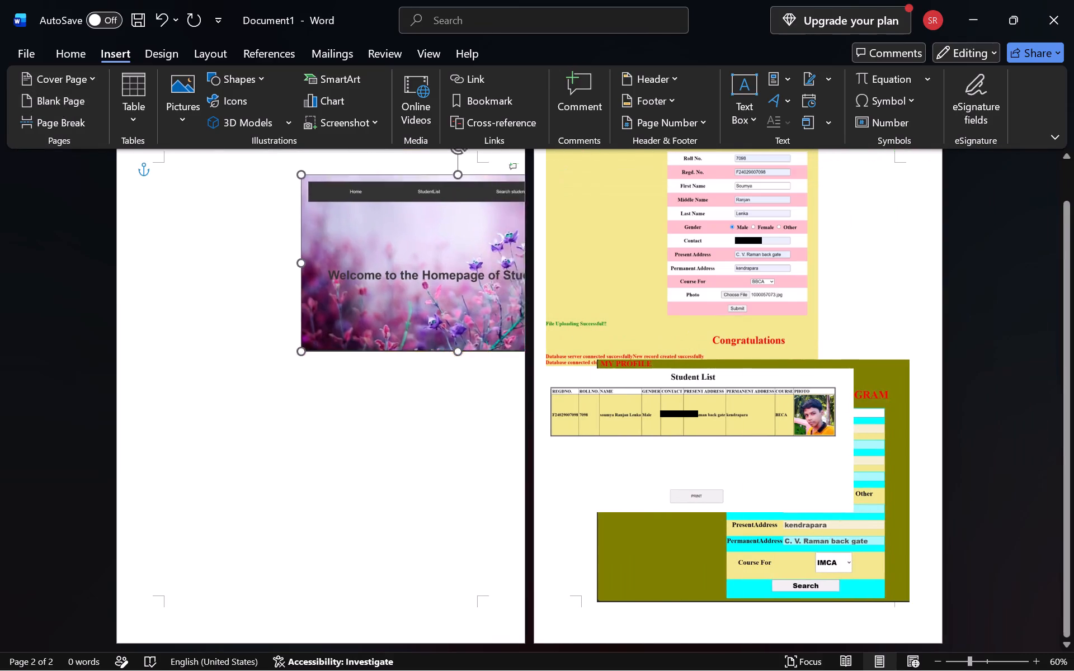
drag(379, 309, 247, 301)
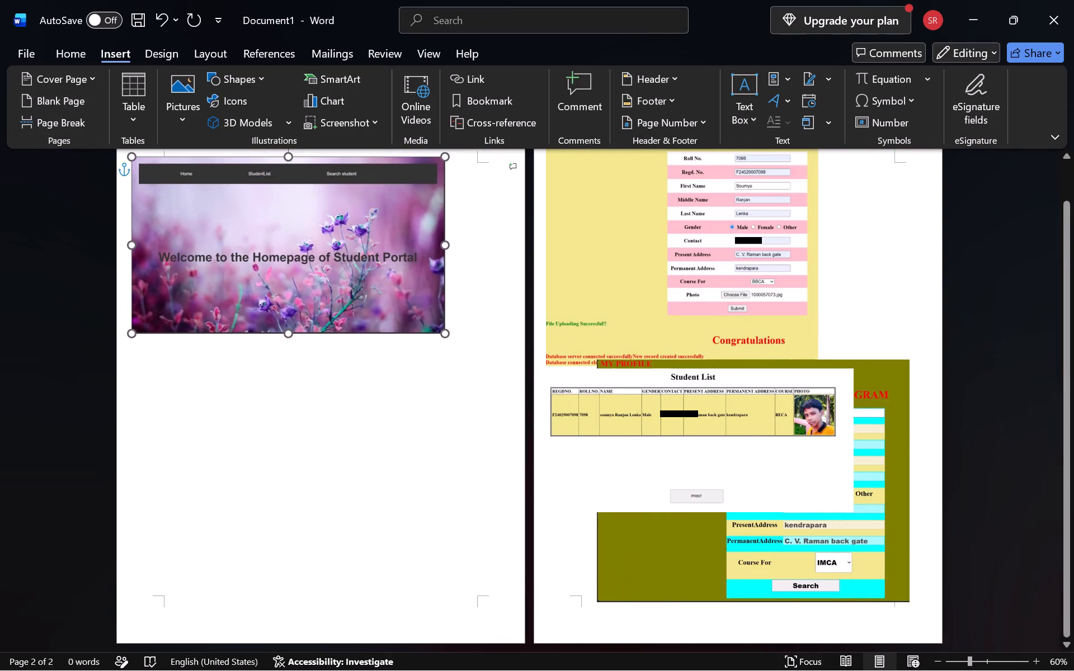
drag(247, 301, 246, 302)
scroll(373, 399, up, 3)
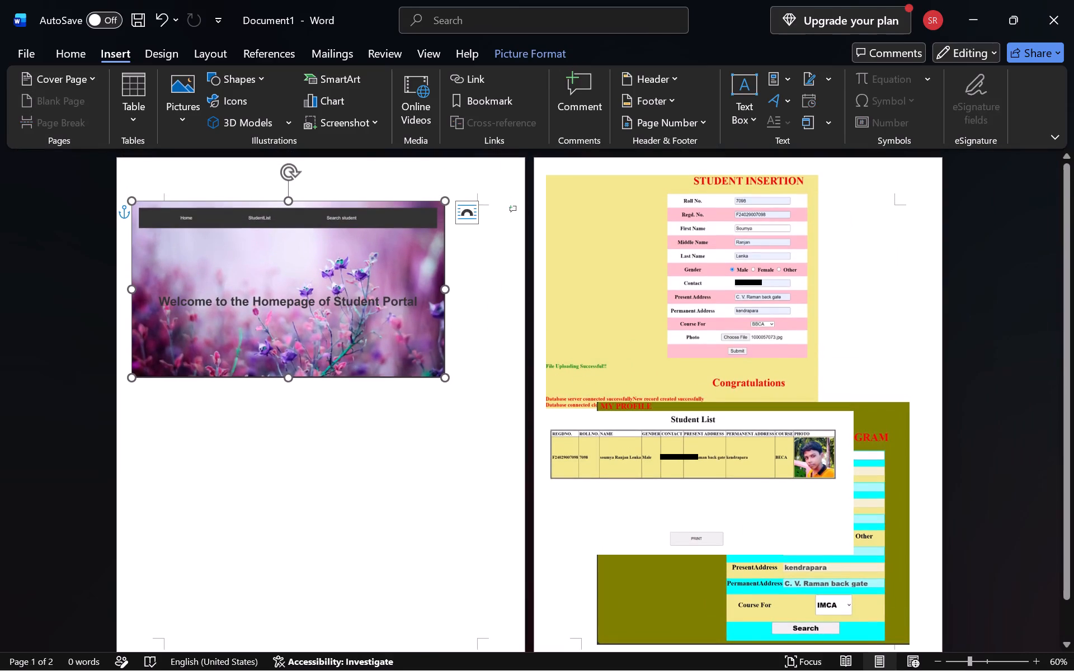
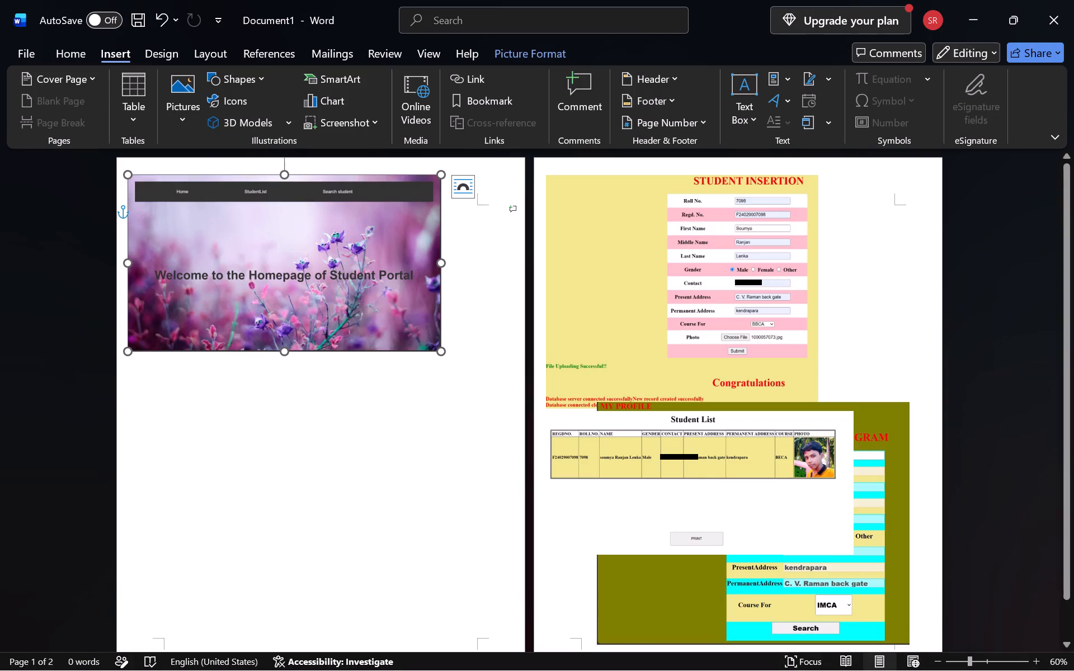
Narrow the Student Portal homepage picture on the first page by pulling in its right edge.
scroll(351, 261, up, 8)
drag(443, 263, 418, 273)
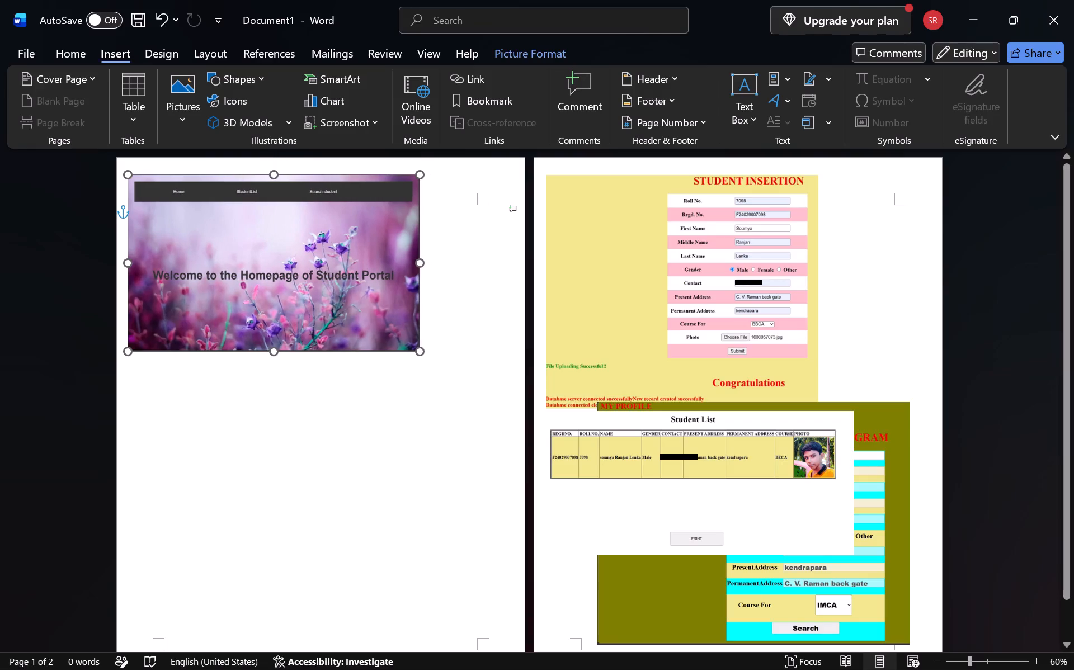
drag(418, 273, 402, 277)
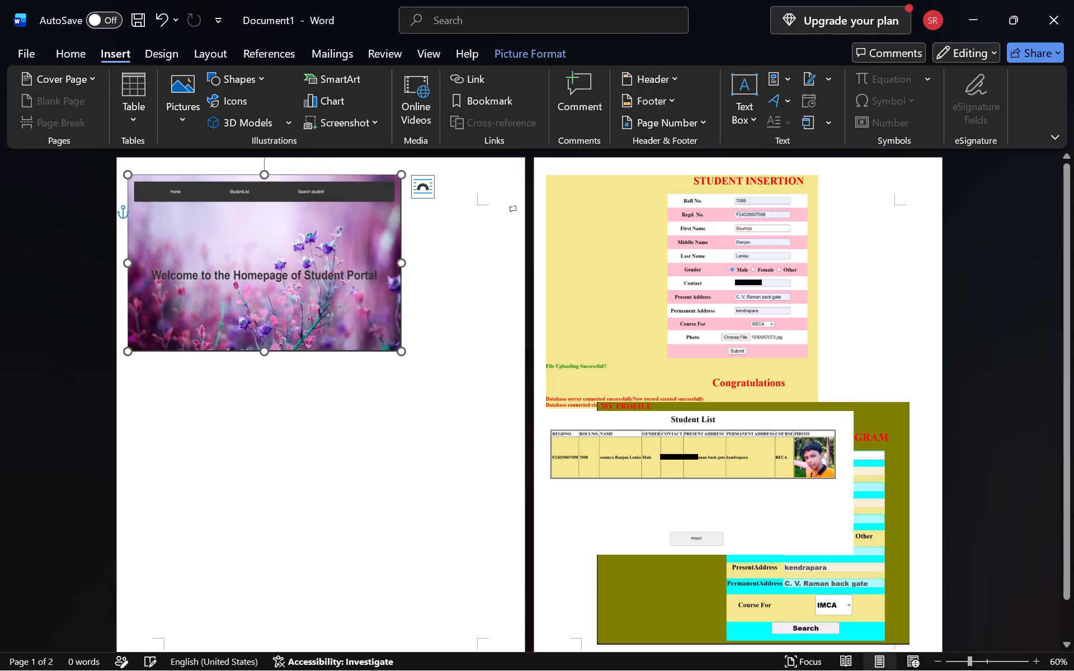
Move the Student List picture onto the first page, just below the homepage picture, and reduce its height slightly.
drag(634, 465, 220, 408)
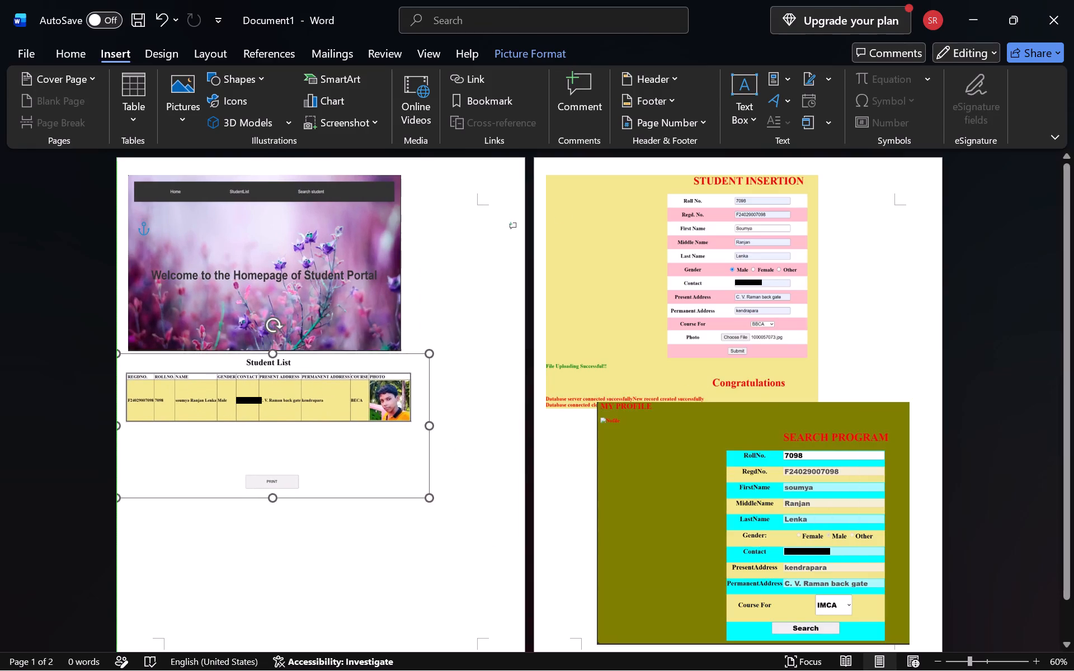
drag(220, 408, 225, 416)
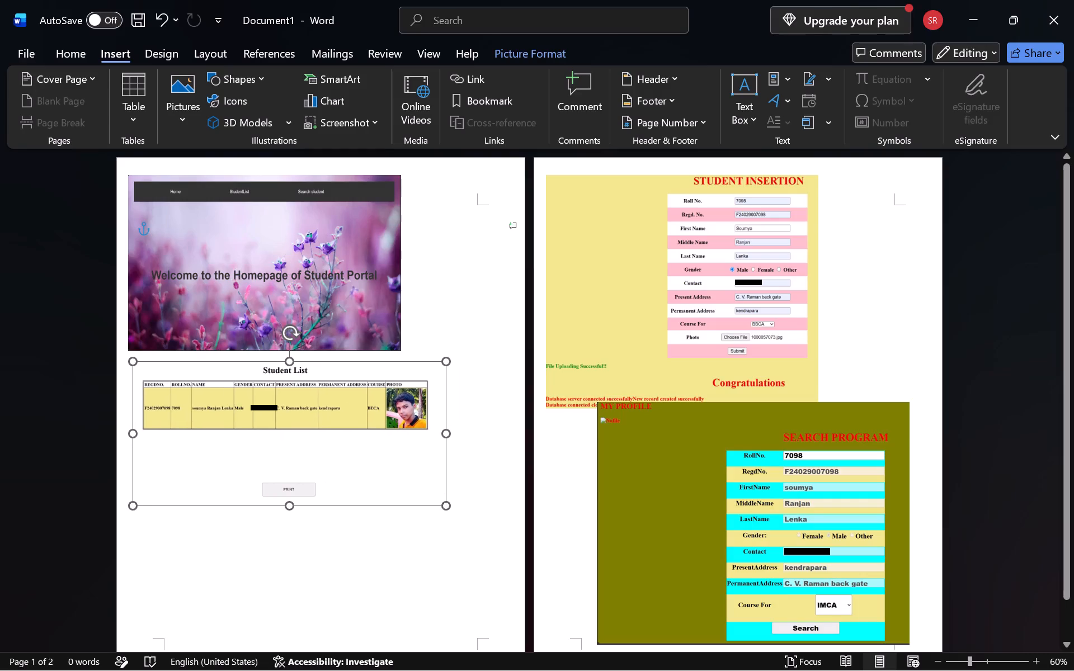
drag(225, 416, 224, 416)
drag(289, 503, 290, 486)
drag(291, 448, 324, 459)
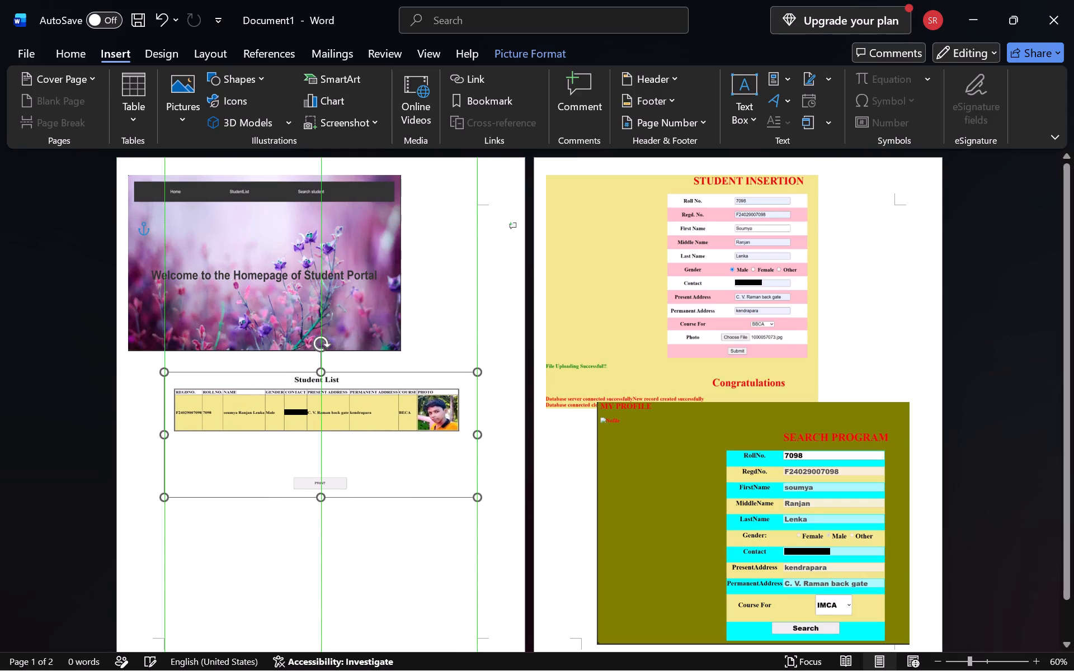
drag(324, 459, 290, 447)
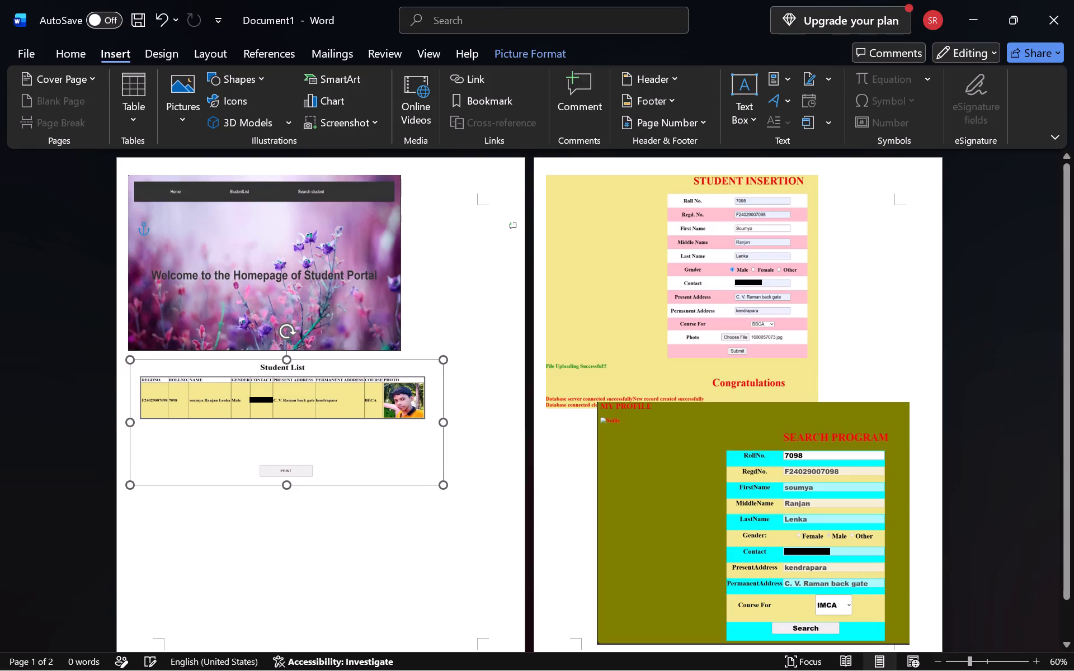
drag(290, 447, 289, 450)
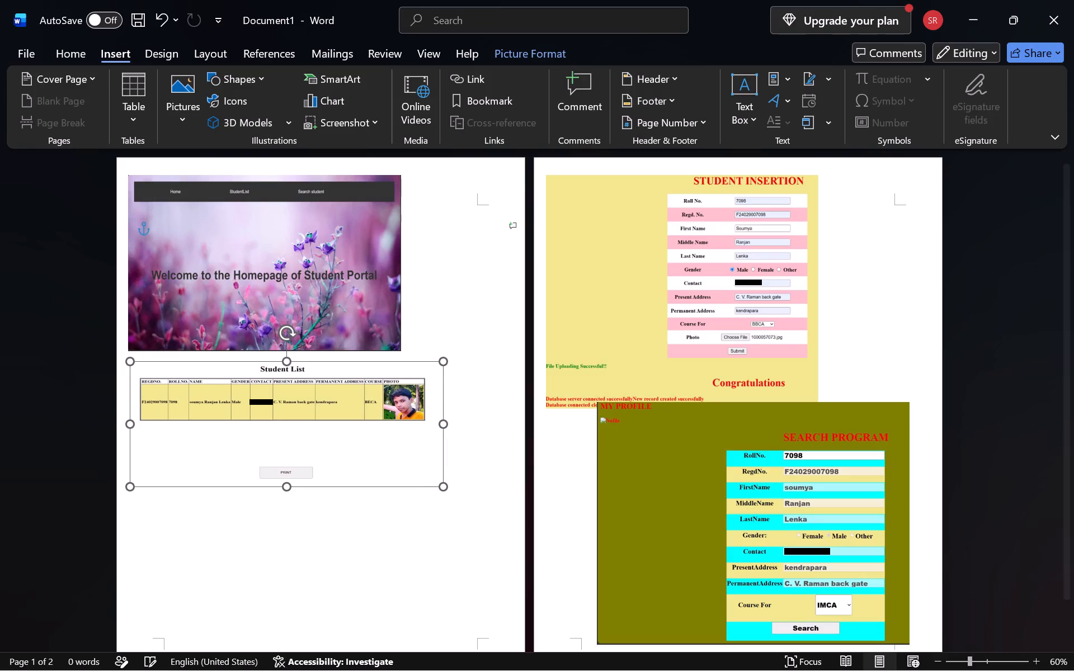
drag(289, 450, 300, 446)
Shift the STUDENT INSERTION picture nearer the top of the second page and reduce its height slightly.
drag(705, 309, 695, 300)
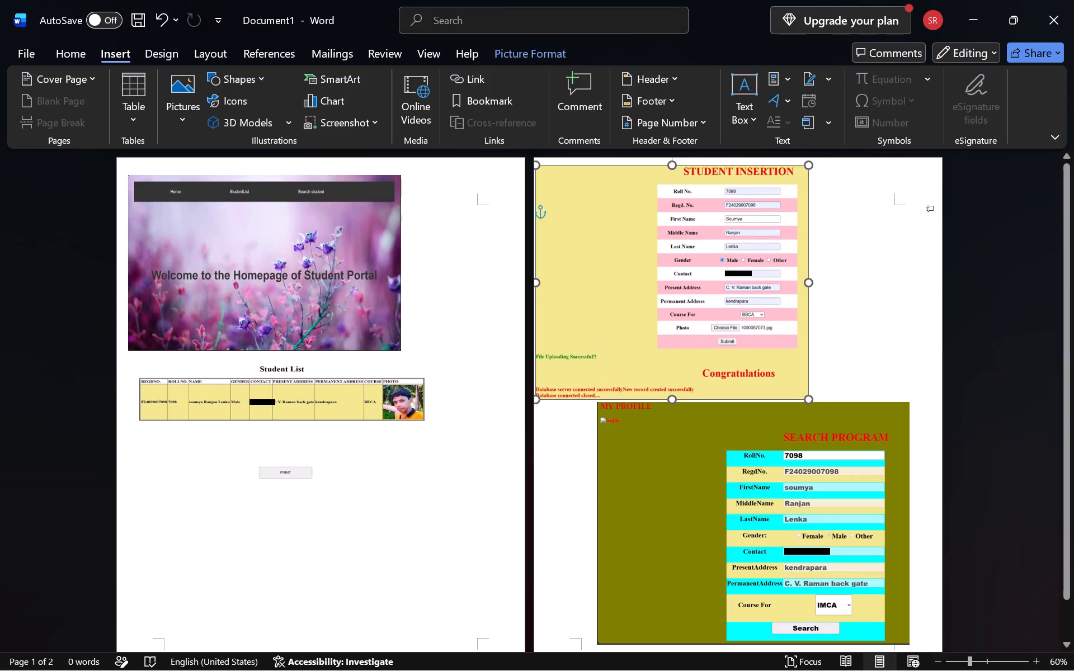
drag(695, 300, 713, 303)
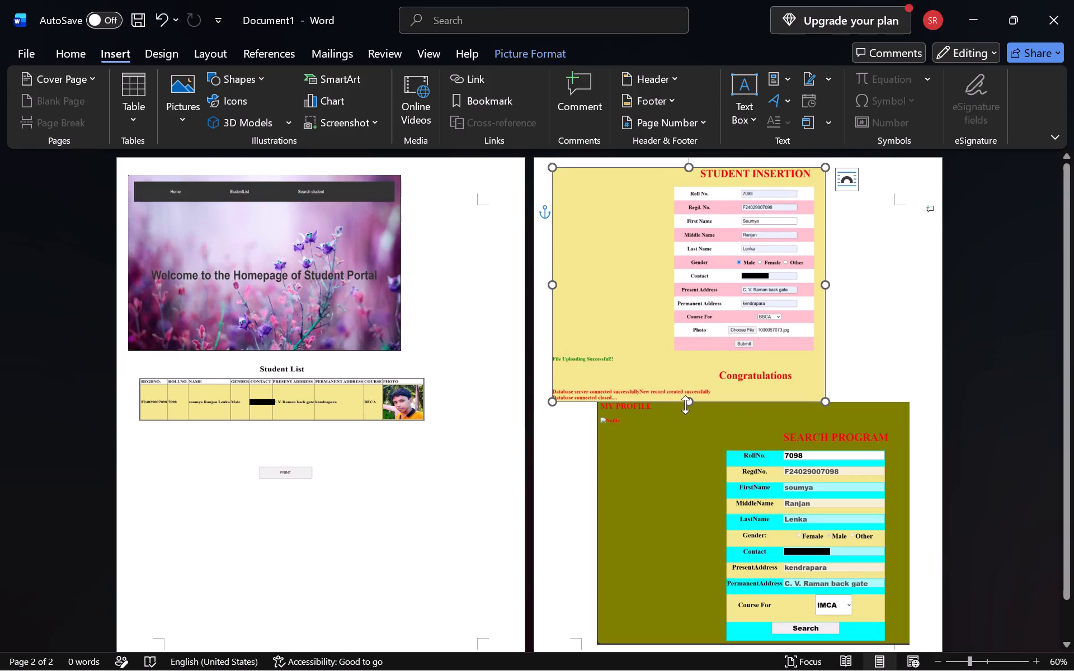
drag(687, 402, 689, 397)
Place the SEARCH PROGRAM picture below the STUDENT INSERTION picture near the left page edge, lowering its top edge to leave a gap.
drag(712, 442, 662, 434)
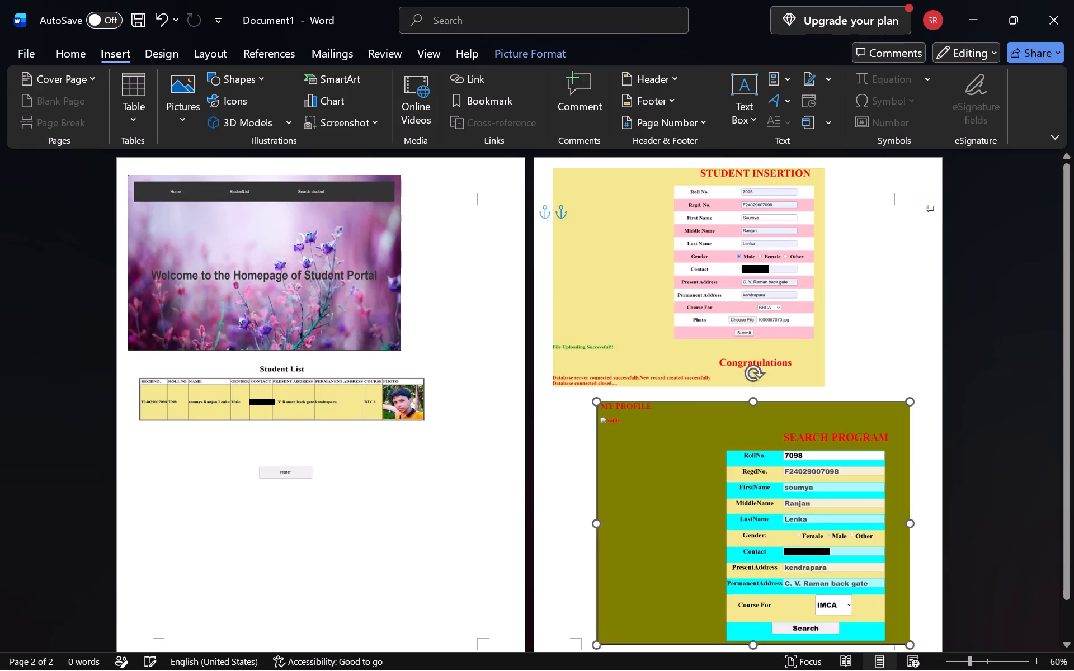
drag(662, 434, 668, 446)
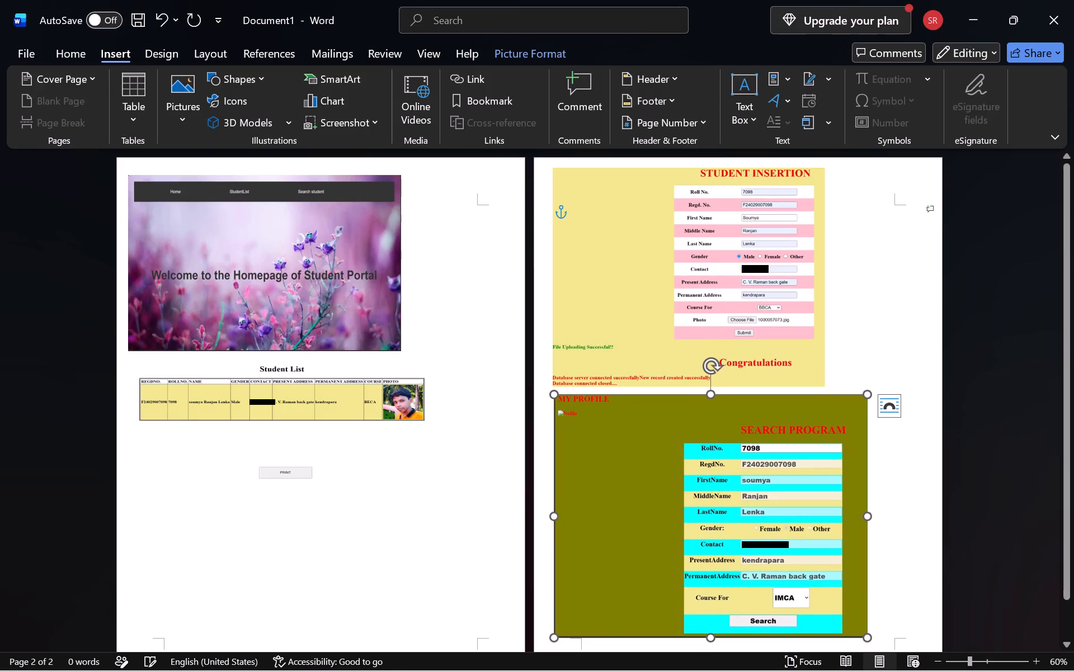
click(893, 418)
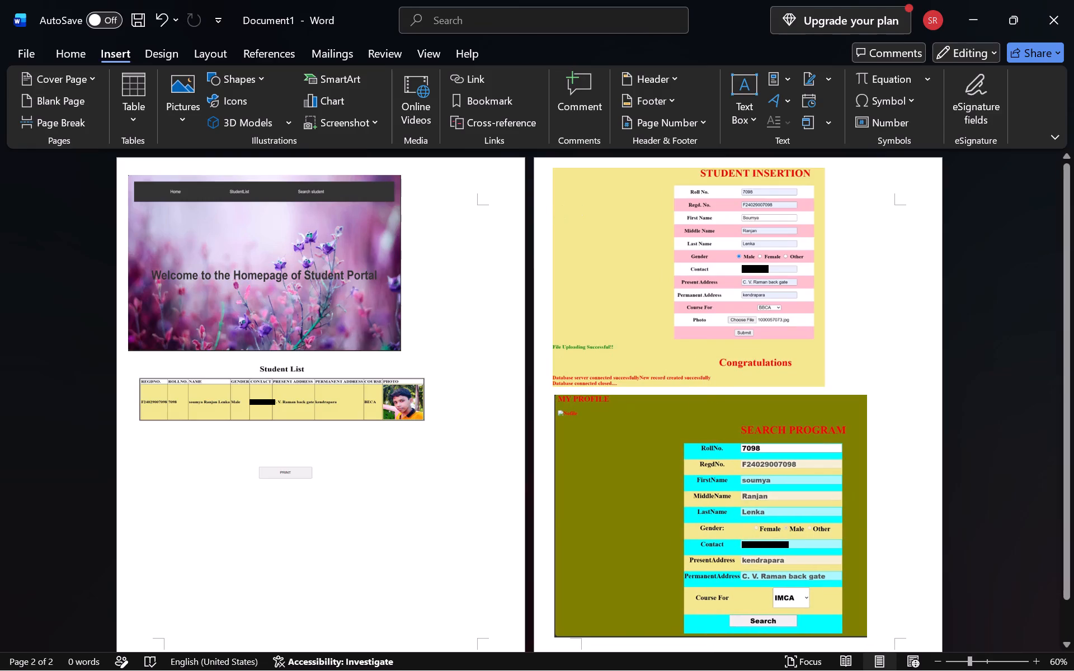
click(799, 409)
click(882, 408)
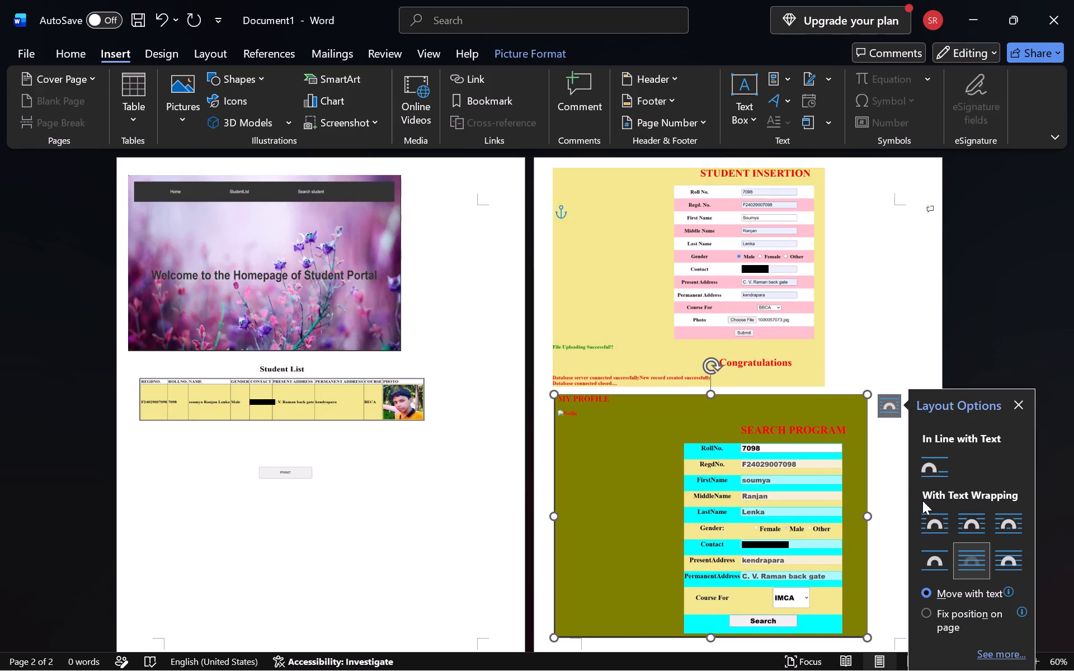
click(793, 456)
click(797, 498)
click(844, 341)
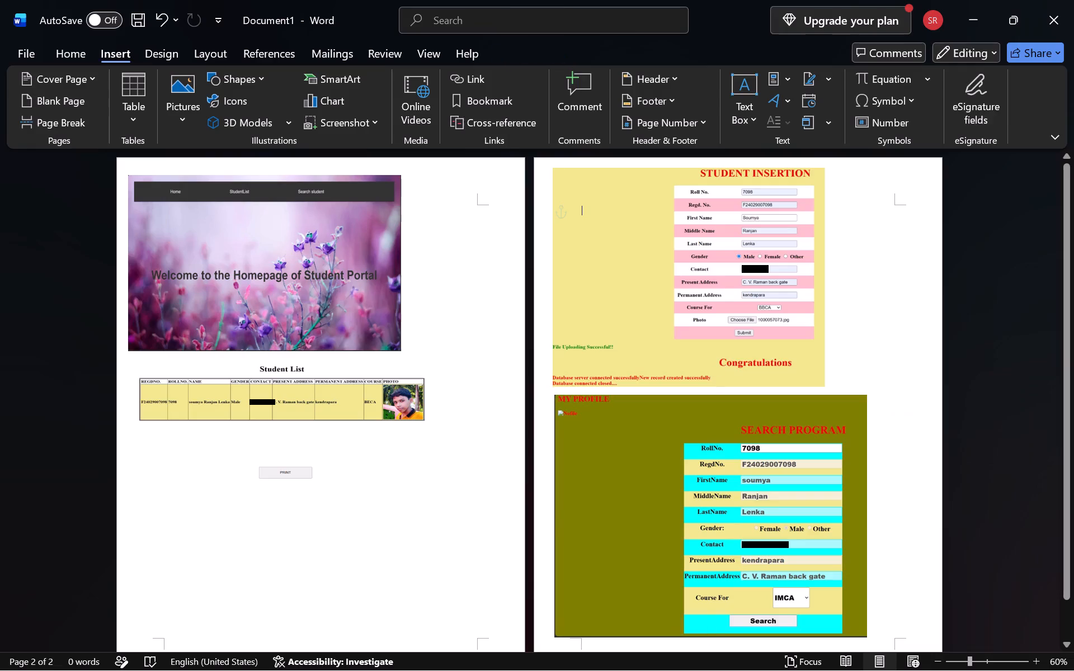
click(759, 496)
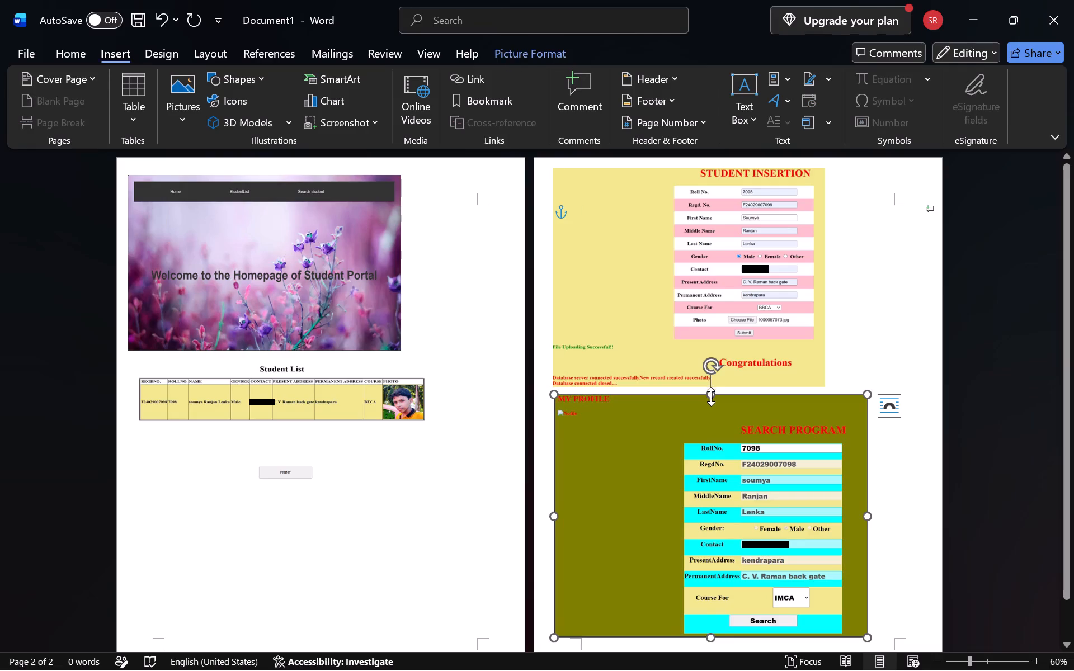
drag(711, 393, 714, 391)
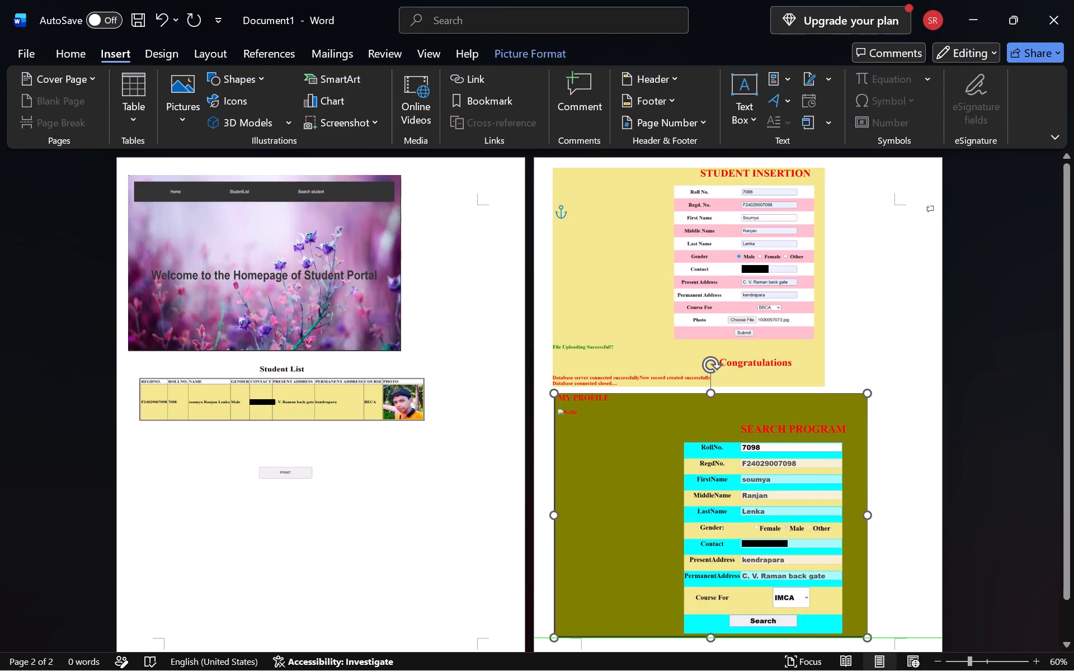
drag(714, 391, 714, 408)
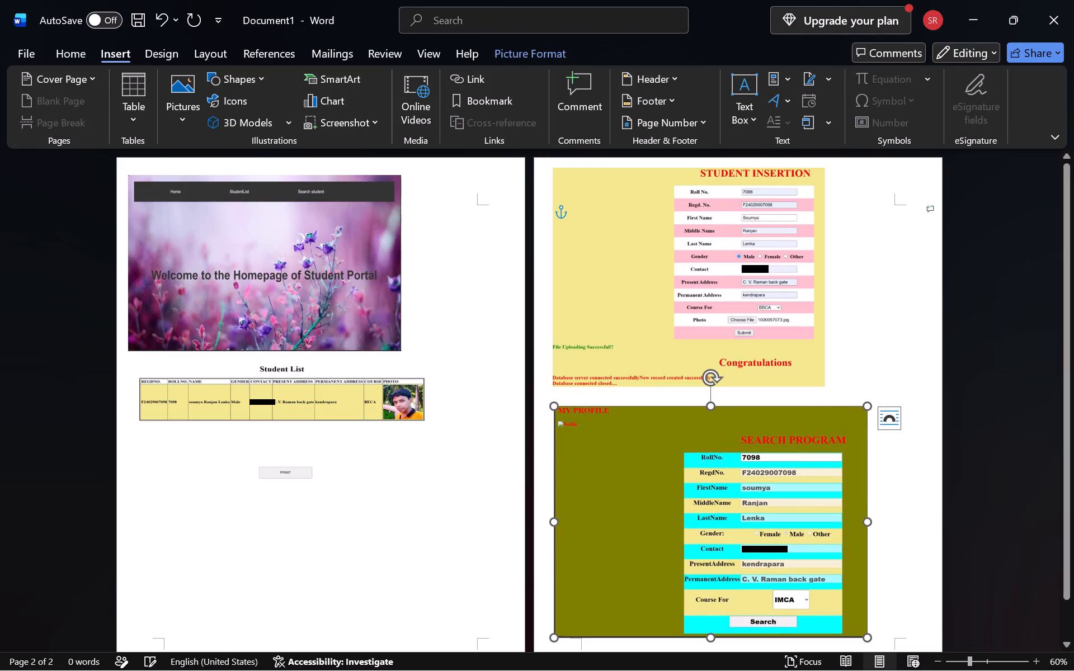
drag(727, 471, 719, 460)
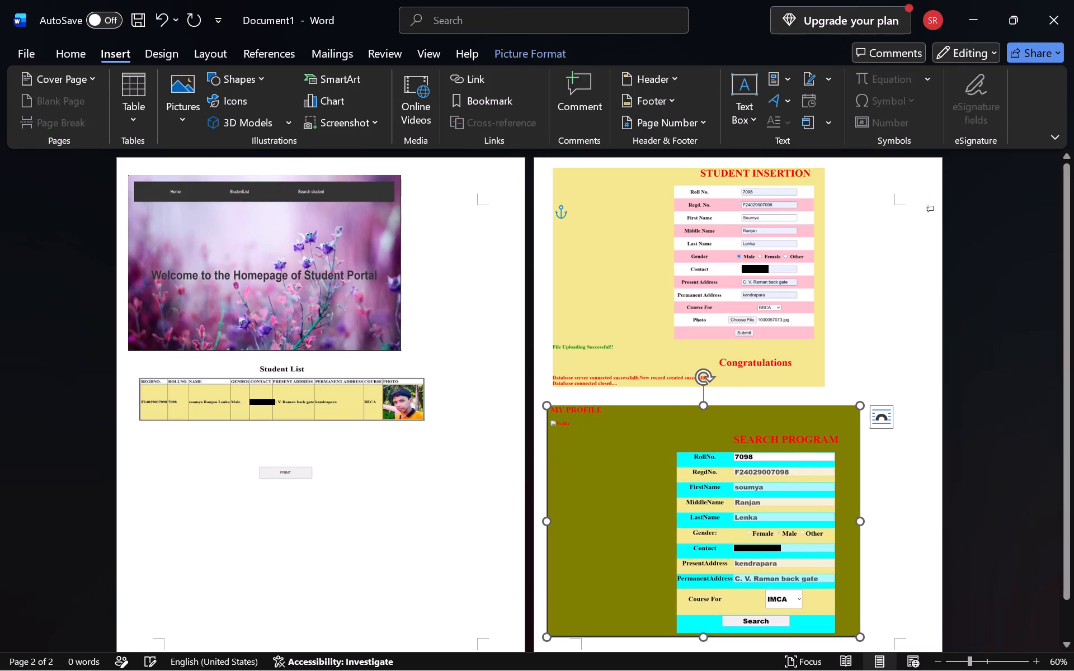
Widen the STUDENT INSERTION picture until its right edge nearly reaches the second page's right margin.
click(746, 359)
click(690, 387)
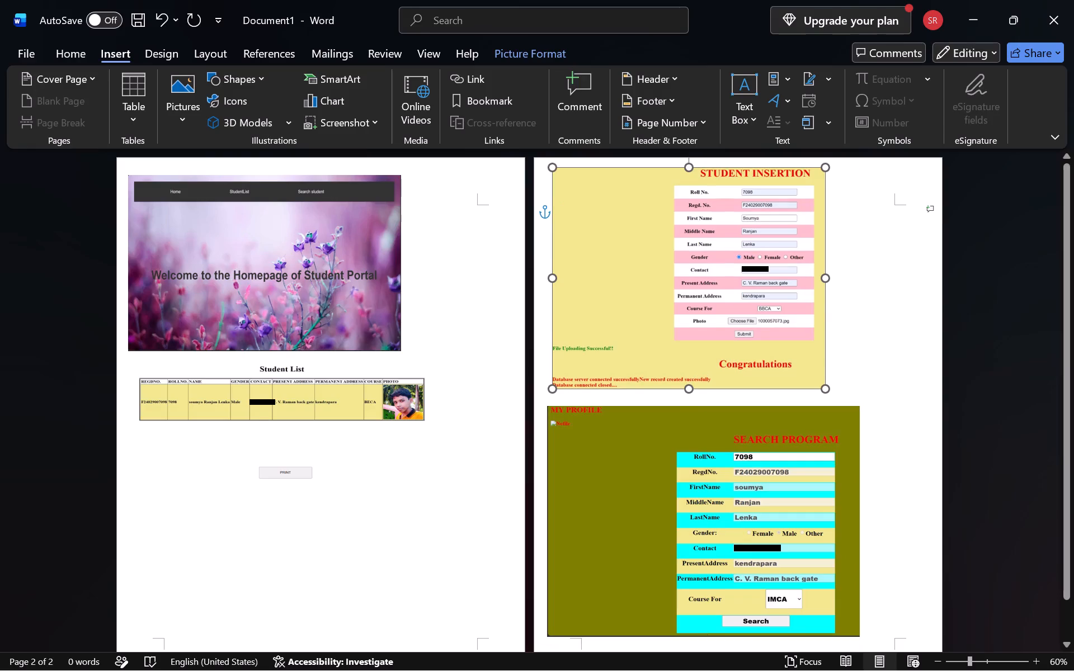
drag(827, 277, 888, 284)
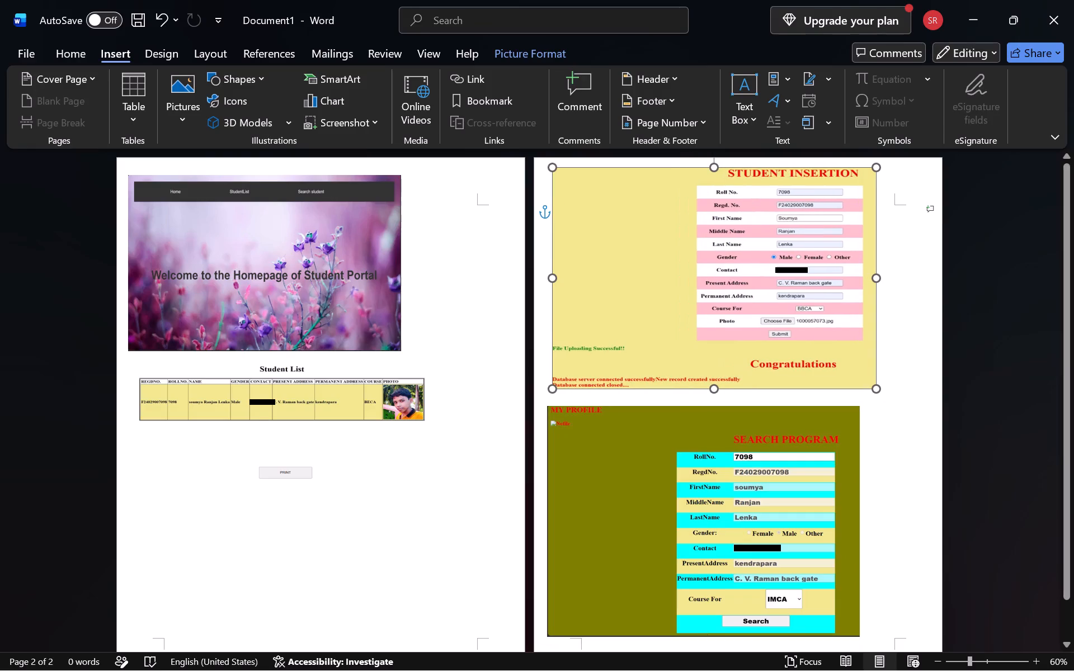
drag(888, 284, 888, 285)
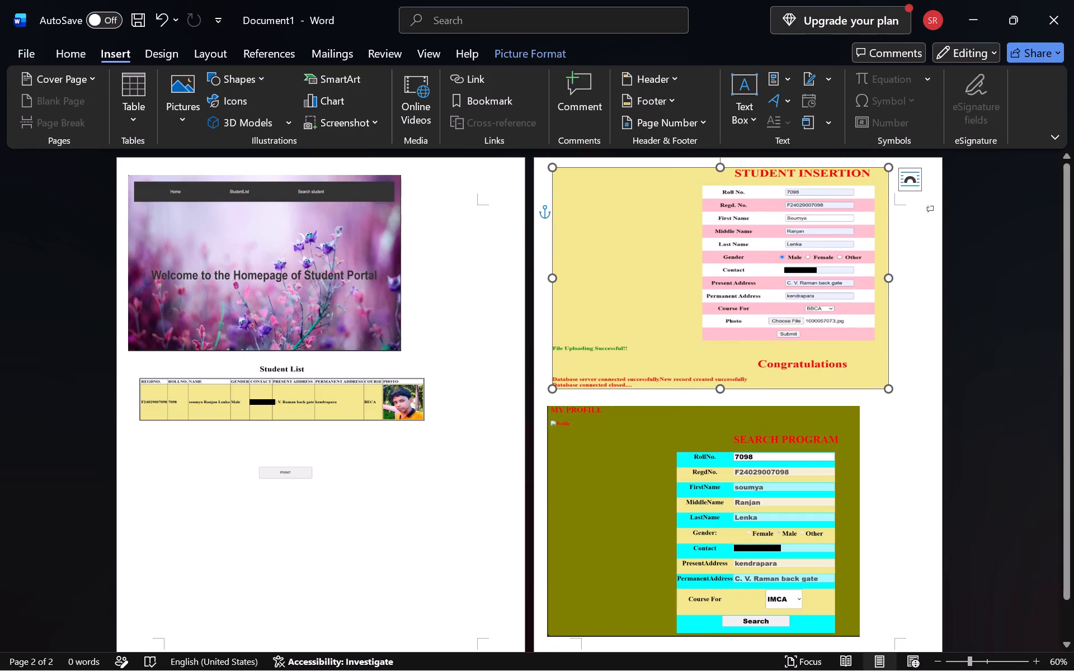
drag(892, 281, 883, 282)
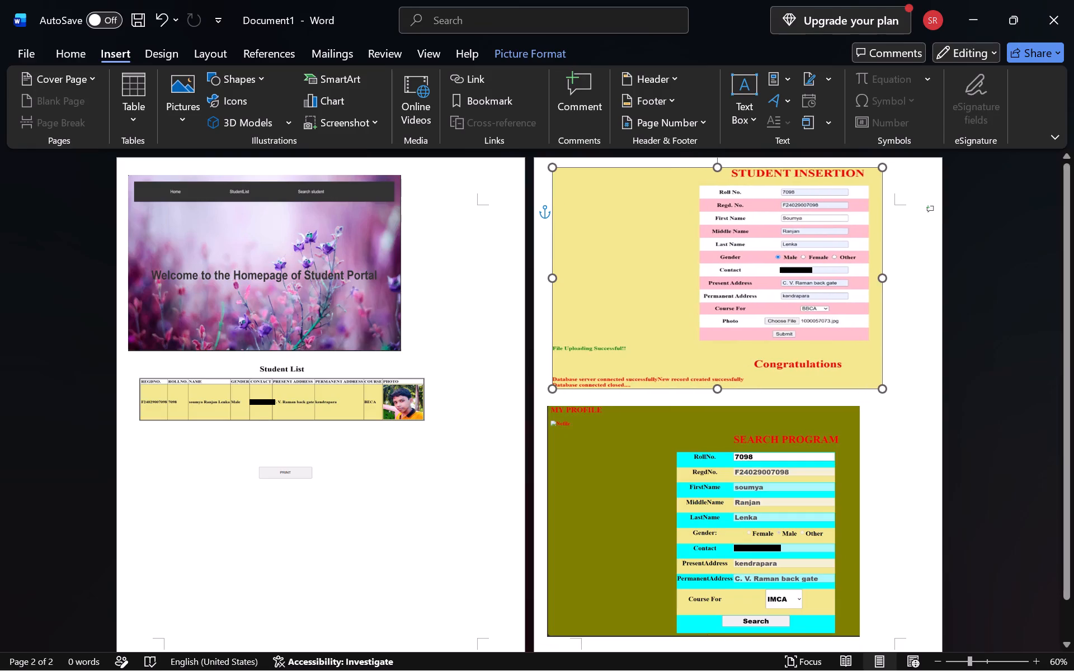
drag(883, 282, 891, 287)
Widen the SEARCH PROGRAM picture so its right edge roughly lines up with the STUDENT INSERTION picture above.
click(813, 491)
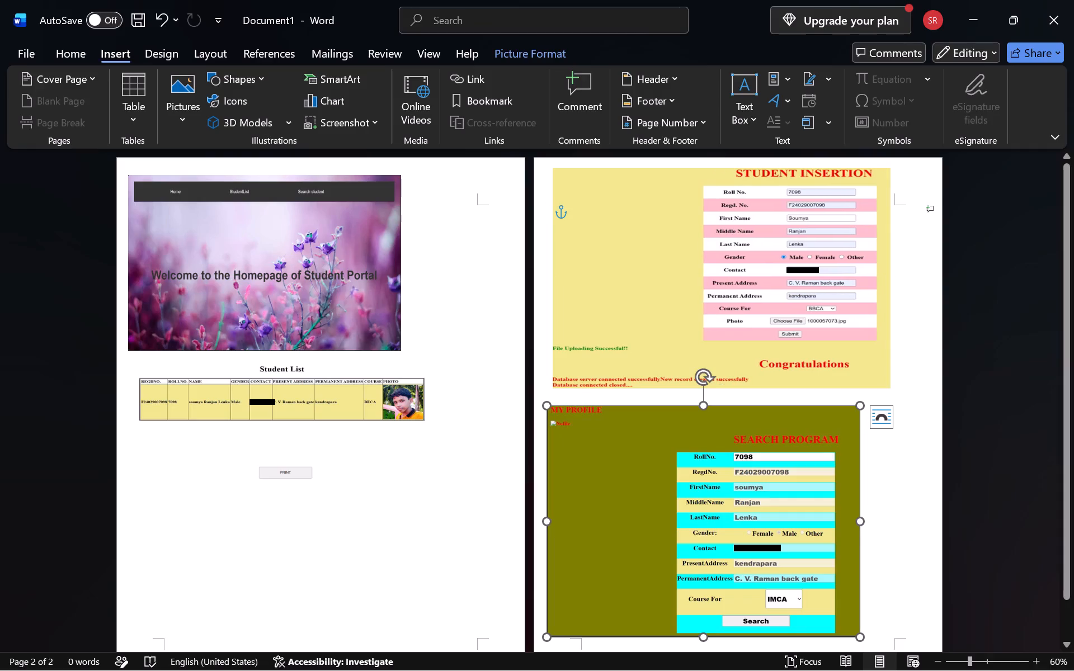
drag(864, 521, 873, 521)
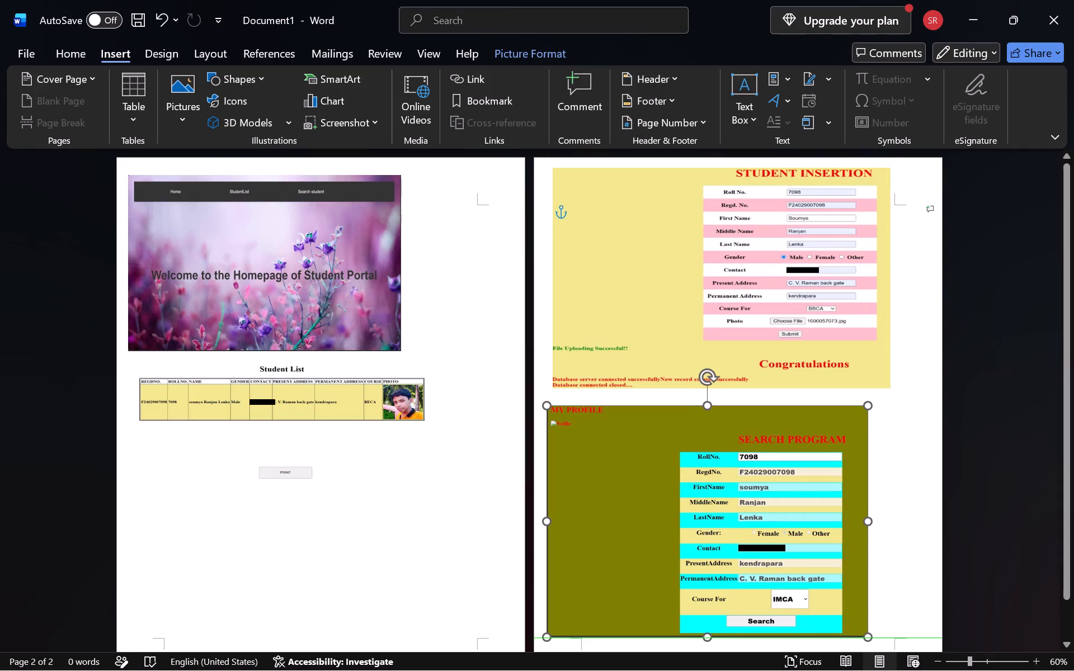
drag(873, 521, 908, 514)
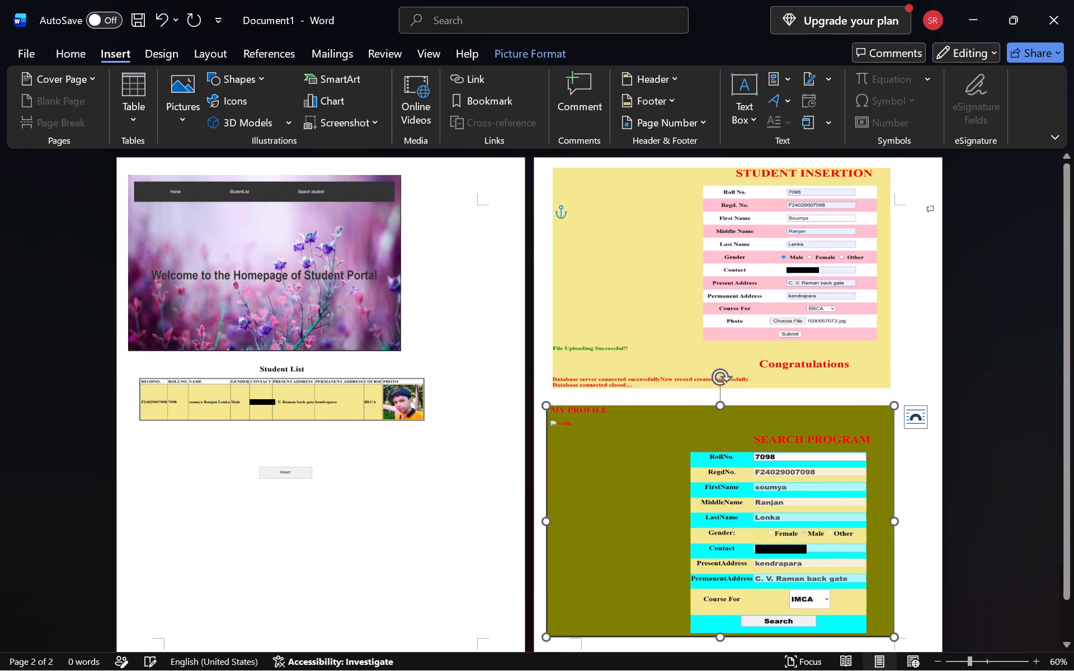
Move the Student List picture further down the first page and stretch it on both sides to reach the right margin.
click(267, 415)
drag(322, 427, 342, 494)
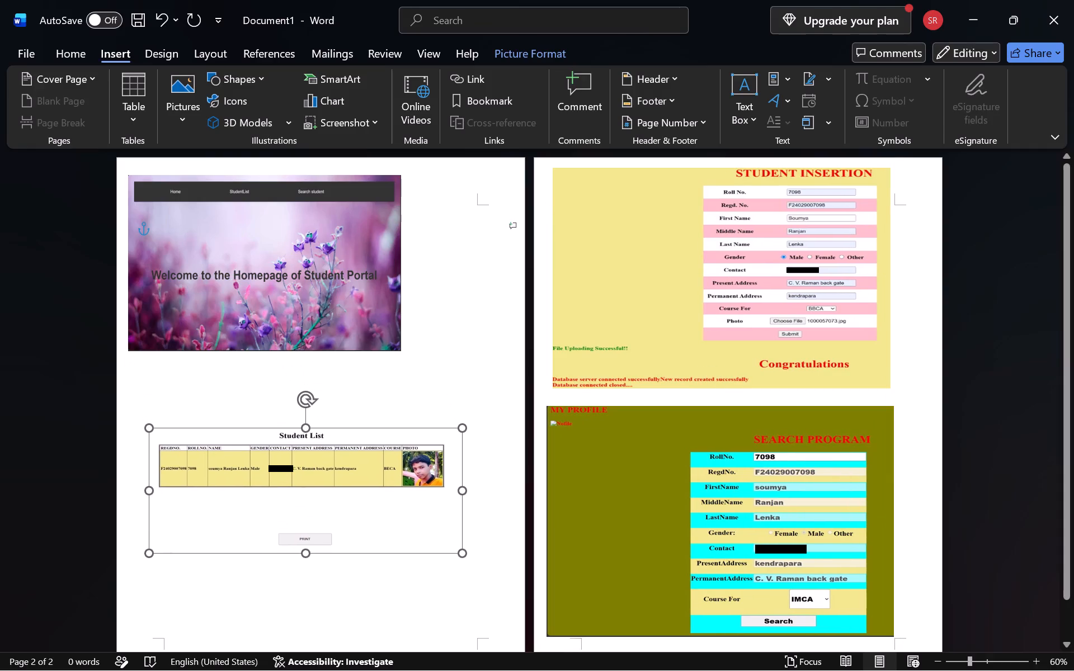
drag(342, 494, 345, 490)
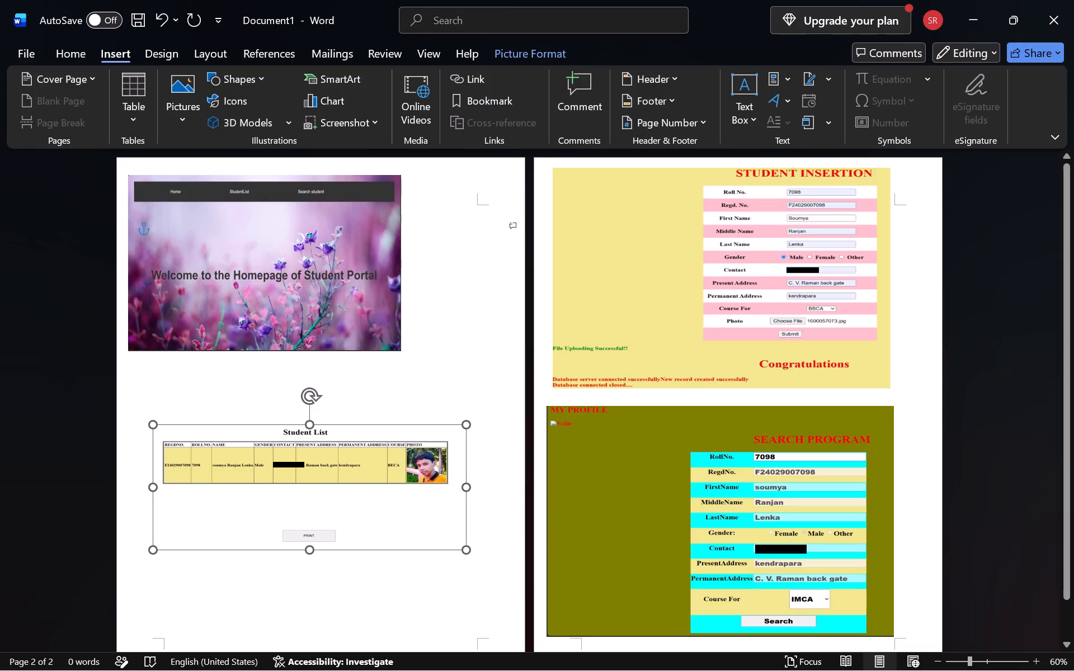
drag(345, 490, 341, 493)
drag(151, 490, 147, 491)
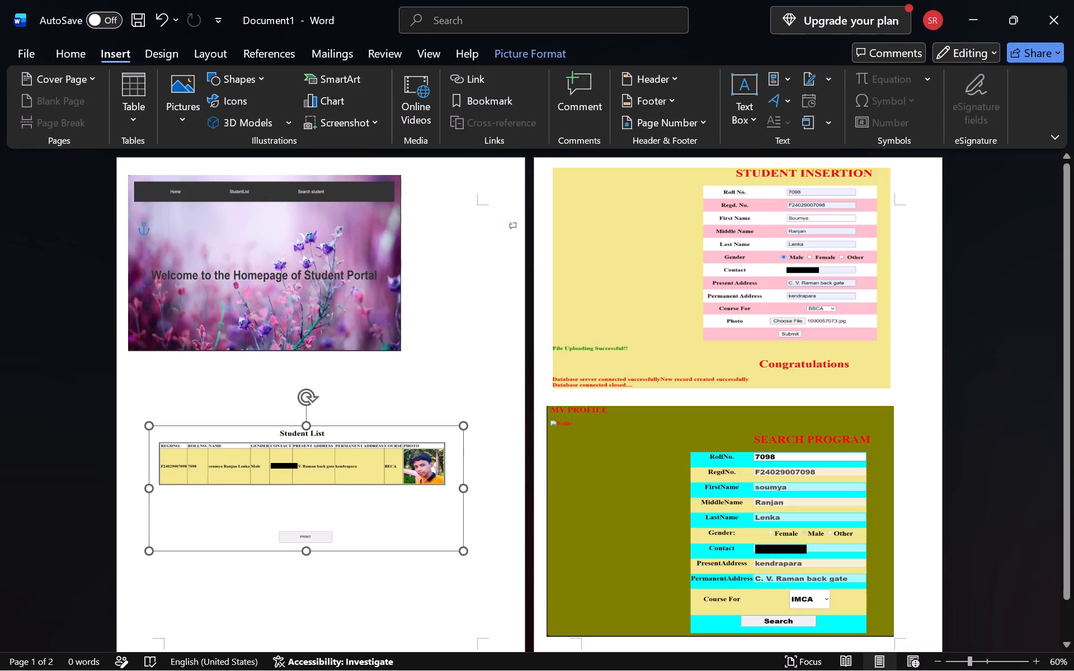
drag(147, 491, 138, 489)
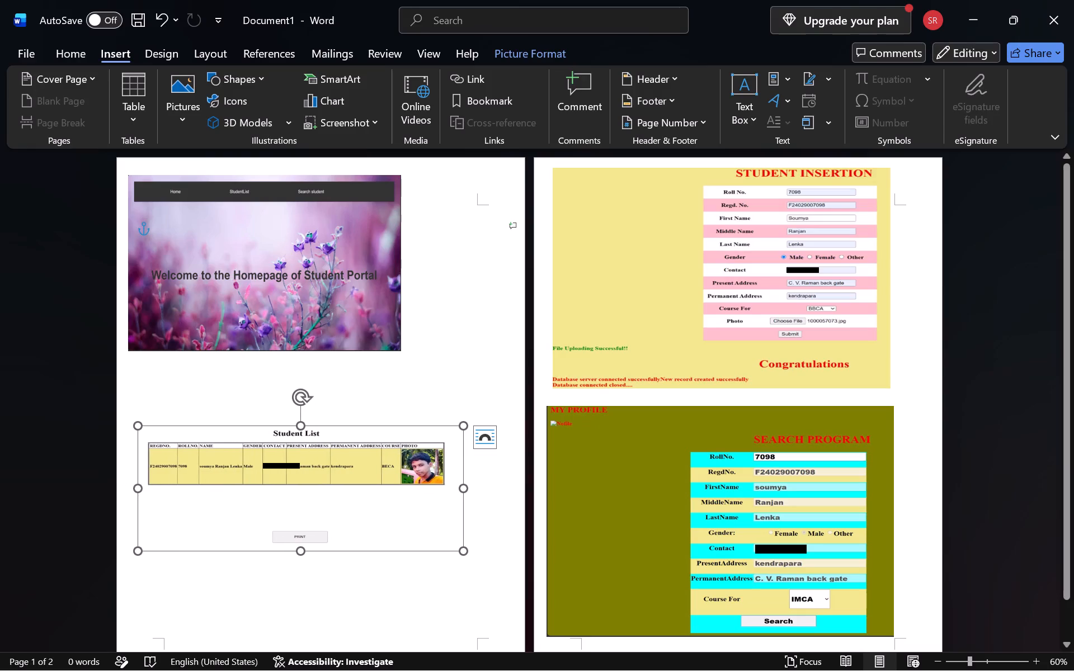
click(447, 499)
drag(465, 489, 470, 491)
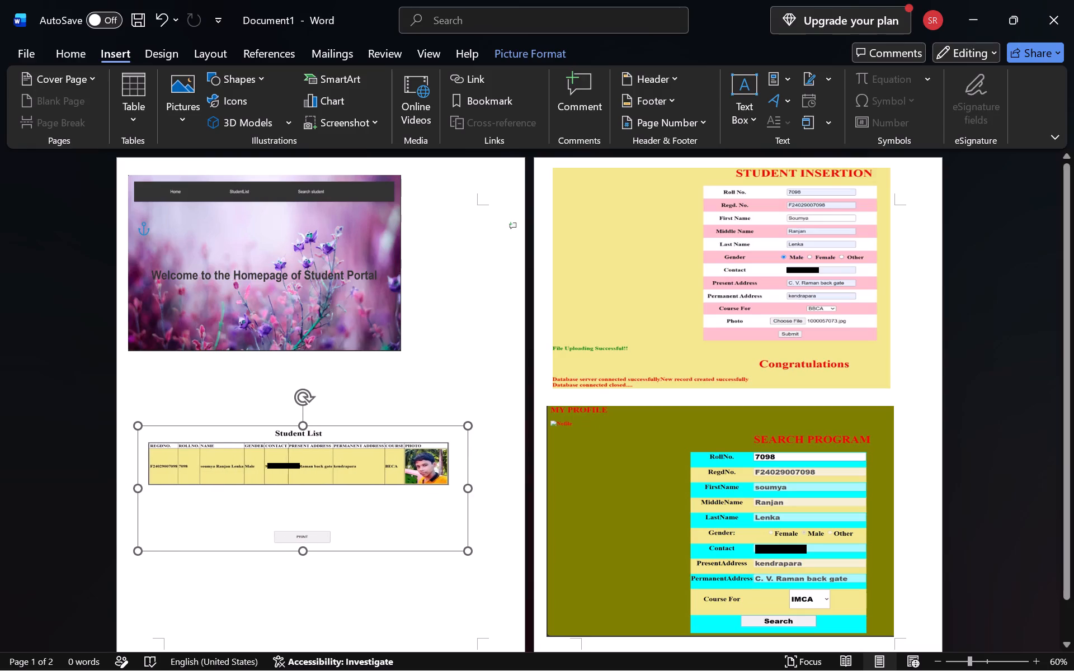
drag(470, 491, 474, 493)
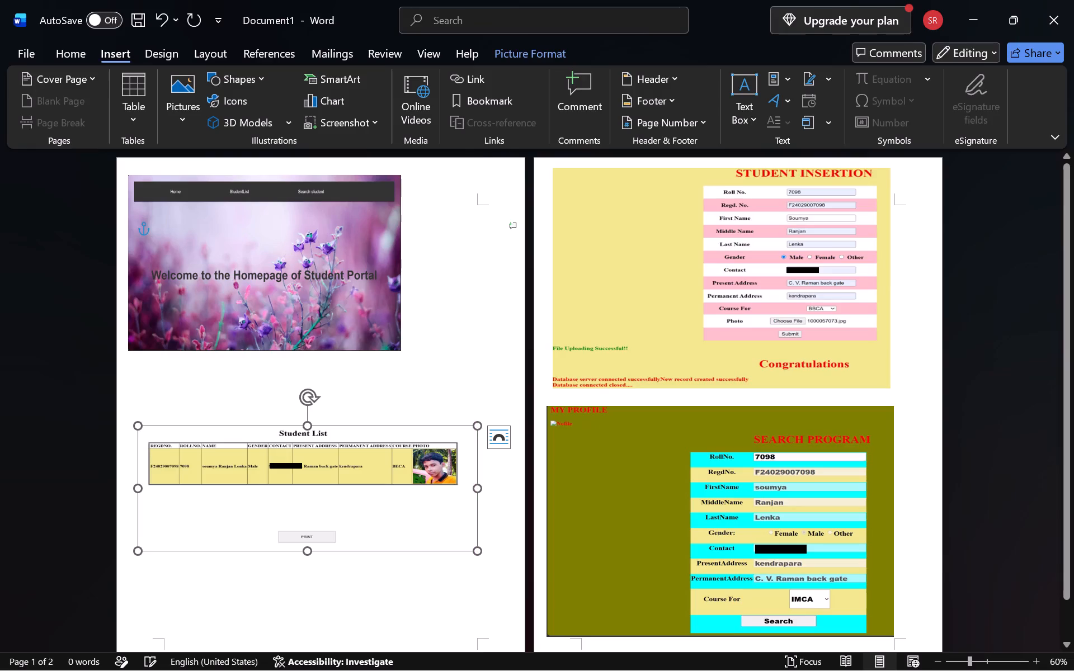
Widen the homepage picture until its right edge reaches the first page's right margin, in line with the Student List picture.
click(324, 322)
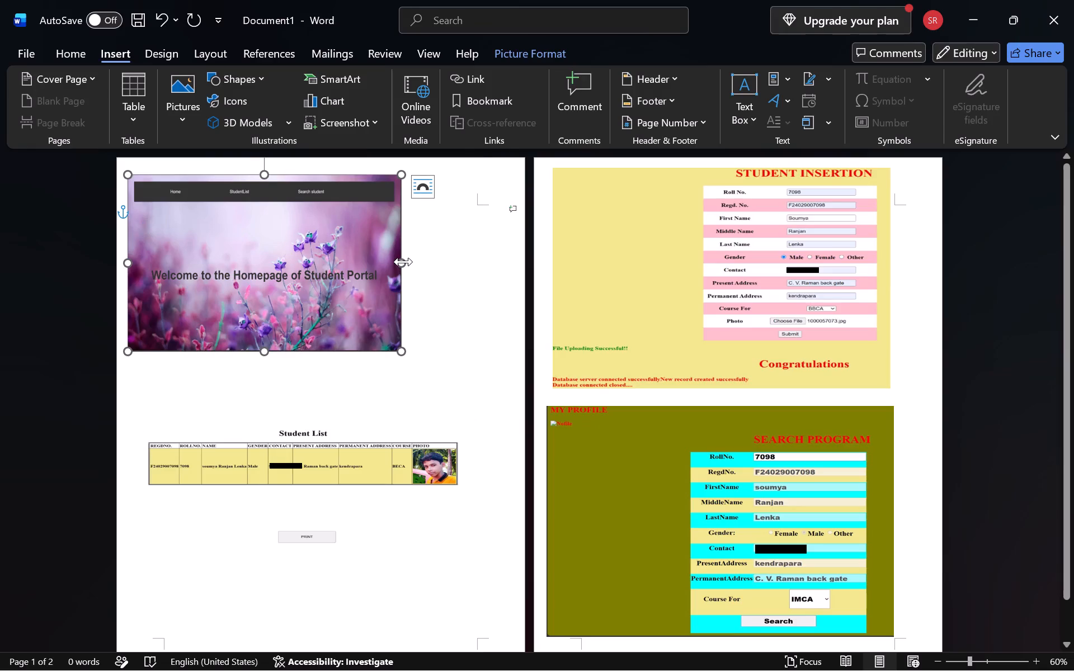
drag(403, 262, 481, 265)
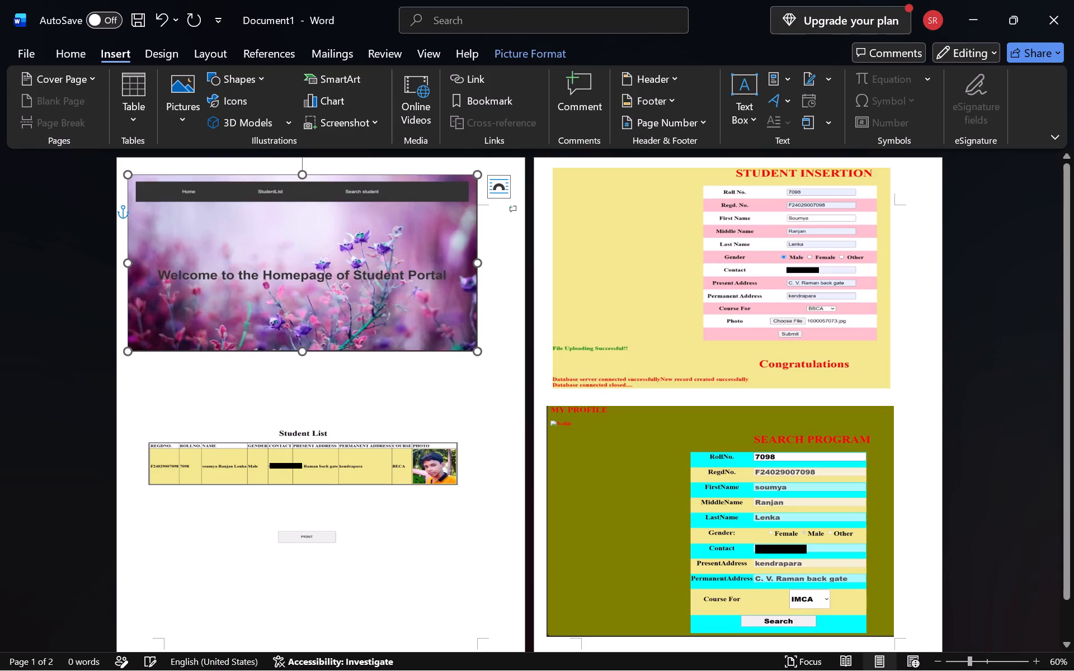
Move the Student List picture up directly beneath the homepage picture, keeping their right edges aligned.
drag(359, 448, 357, 370)
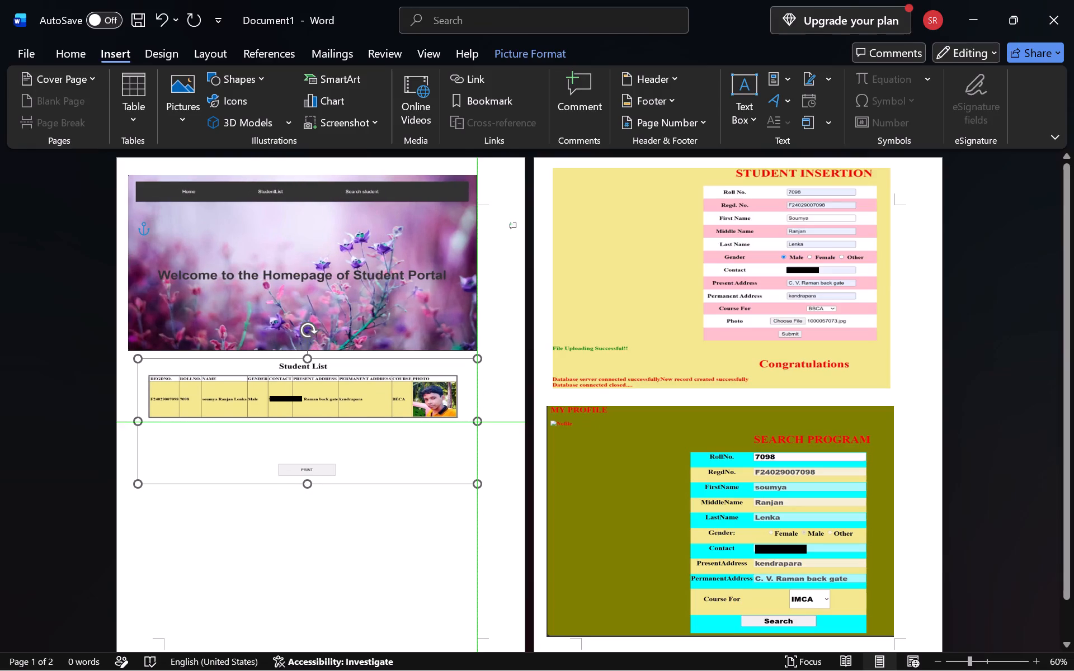
drag(357, 370, 354, 372)
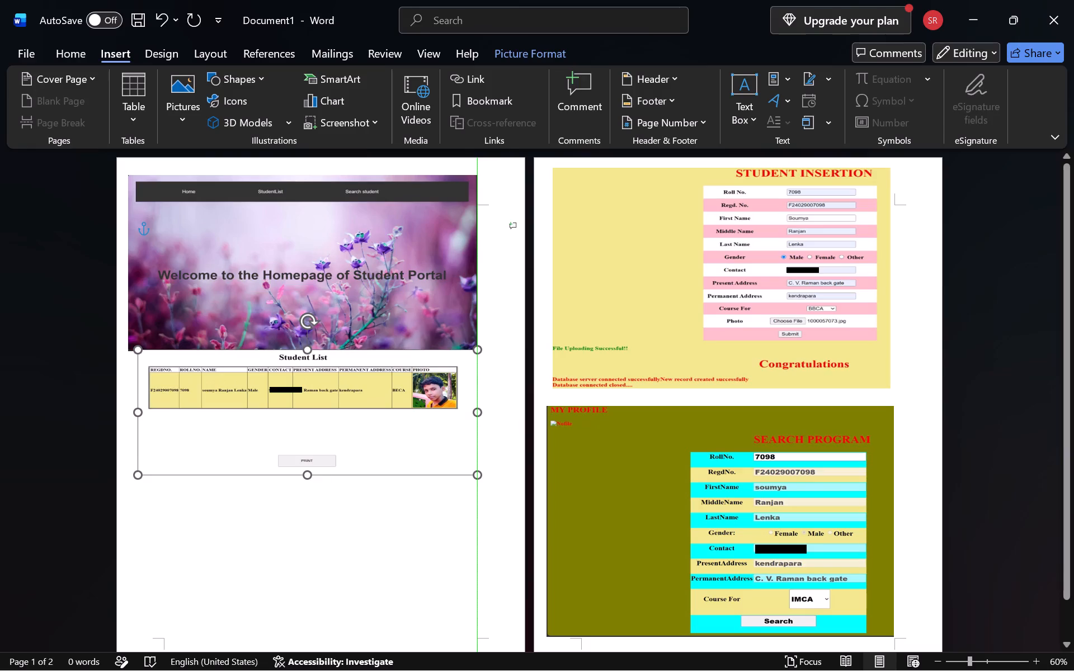
Nudge the Student List picture slightly down and widen it leftward to line up with the homepage picture's left edge.
drag(354, 372, 354, 375)
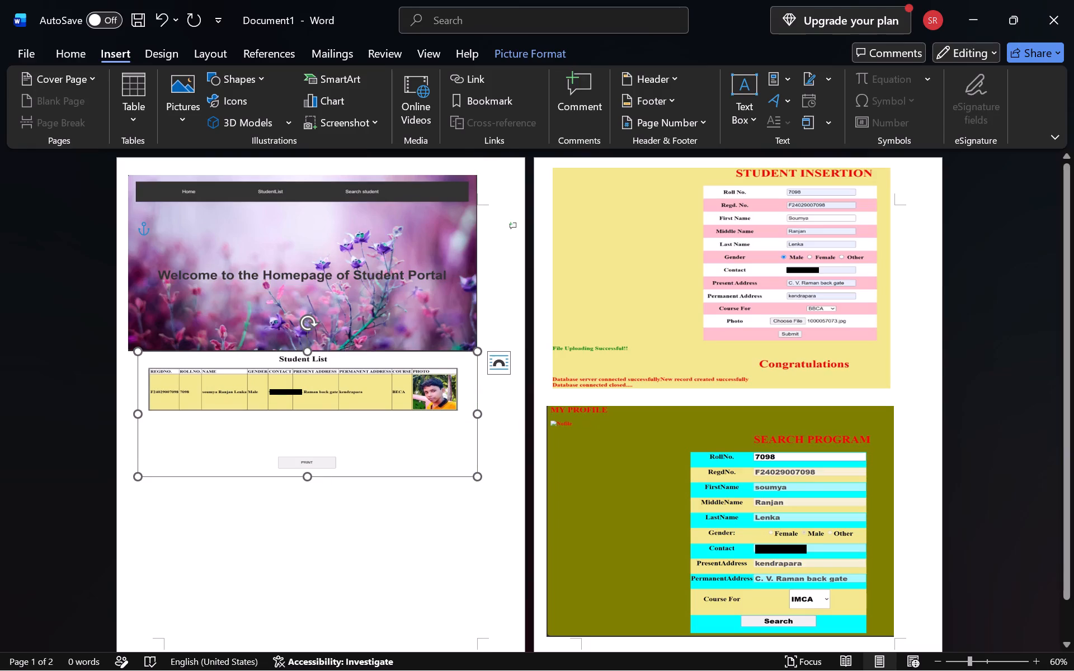
drag(138, 414, 129, 417)
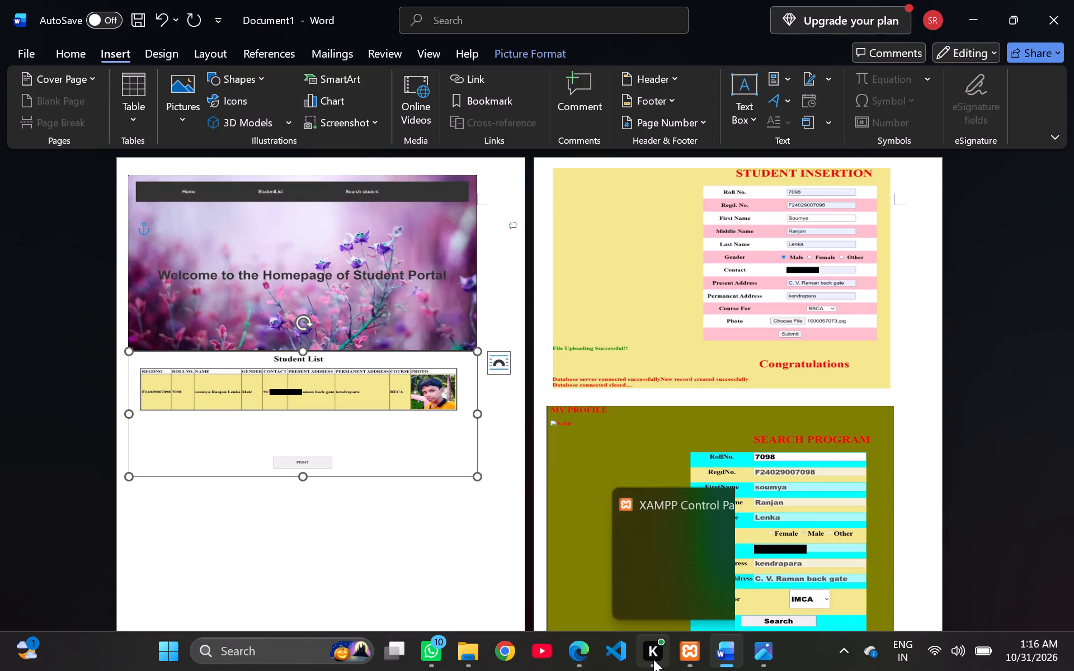
Switch to File Explorer and copy the two WhatsApp Image files dated 2026-10-13 from the Screenshots folder in Pictures.
click(468, 649)
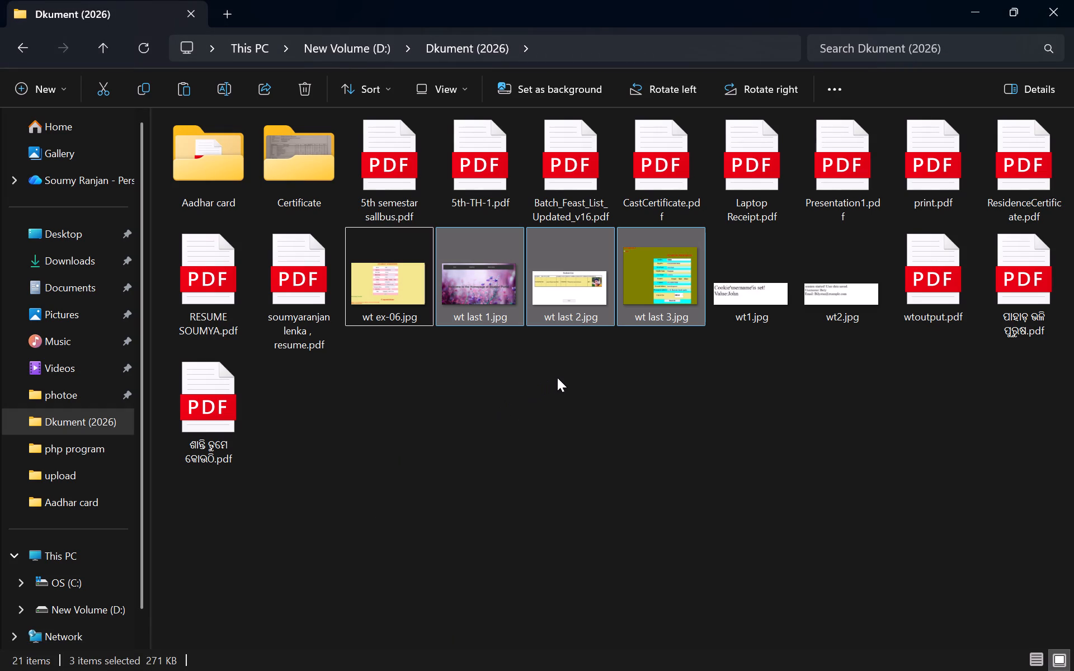
click(557, 377)
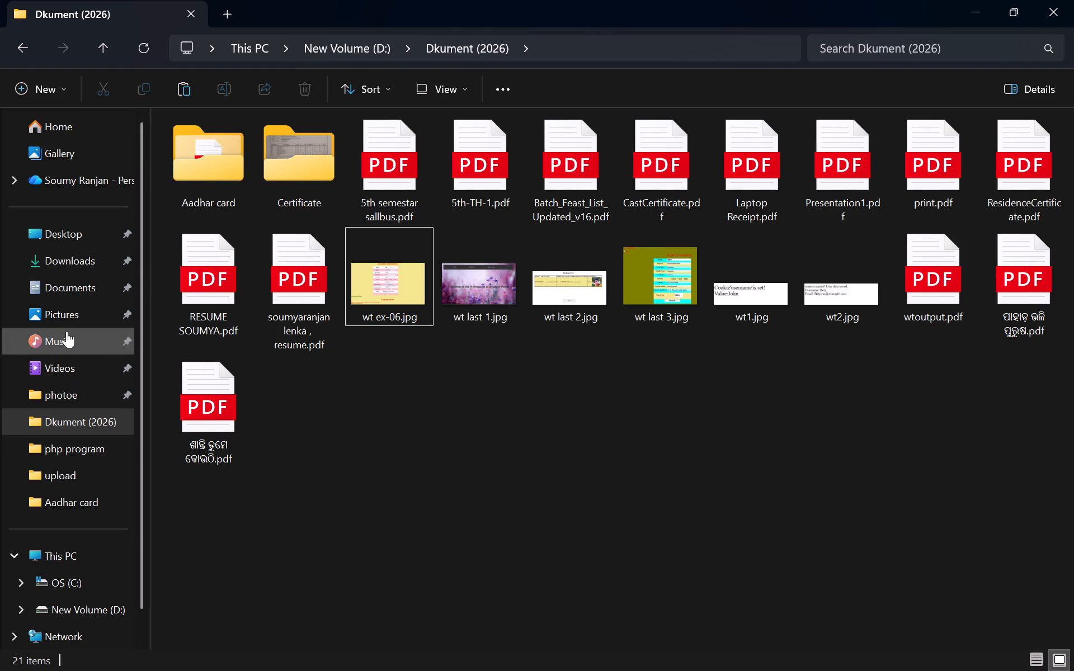
click(67, 460)
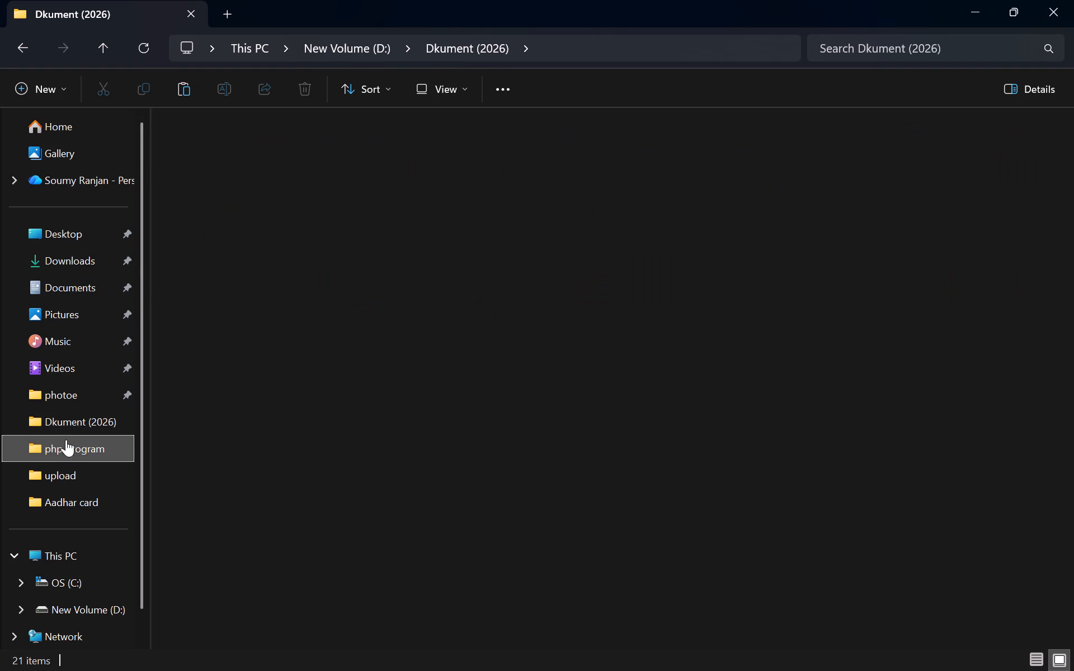
click(73, 377)
click(50, 318)
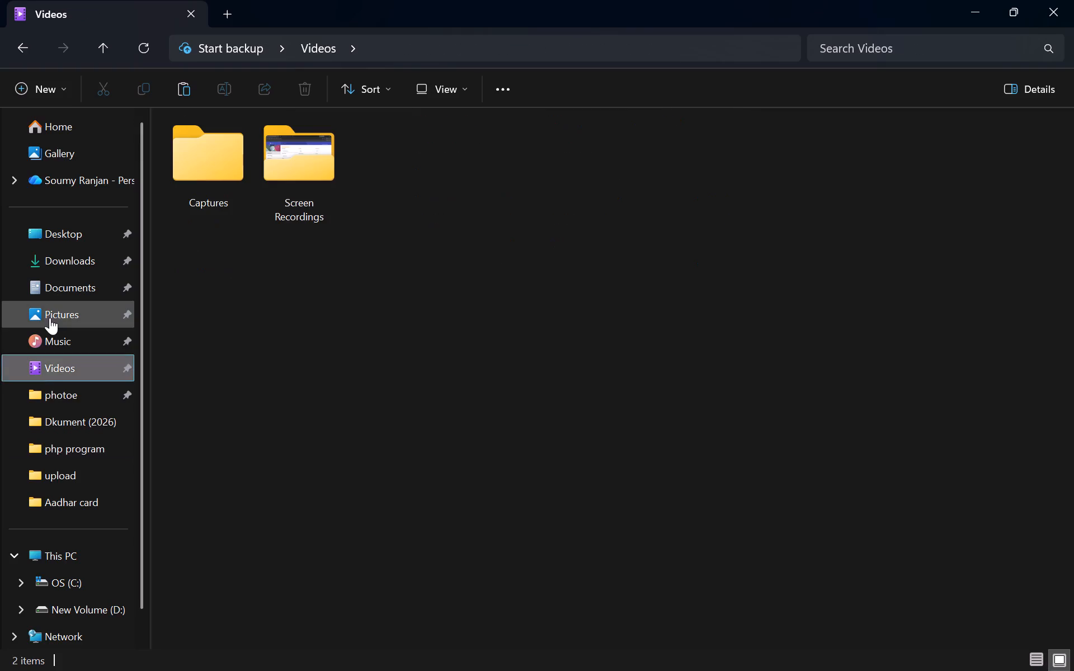
double_click(312, 152)
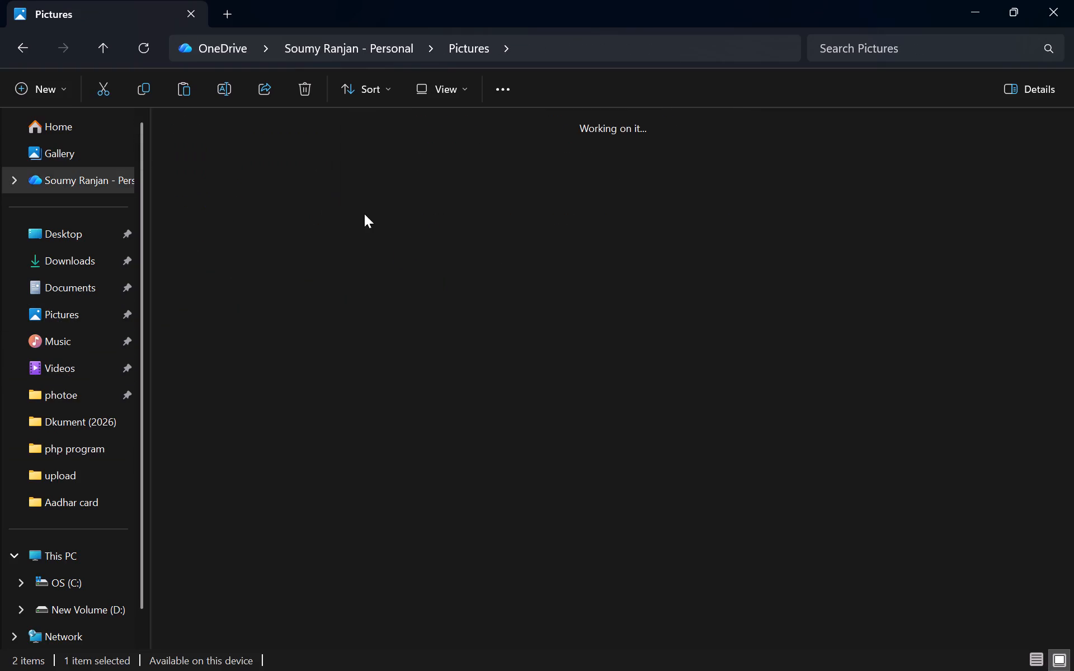
drag(295, 401, 295, 400)
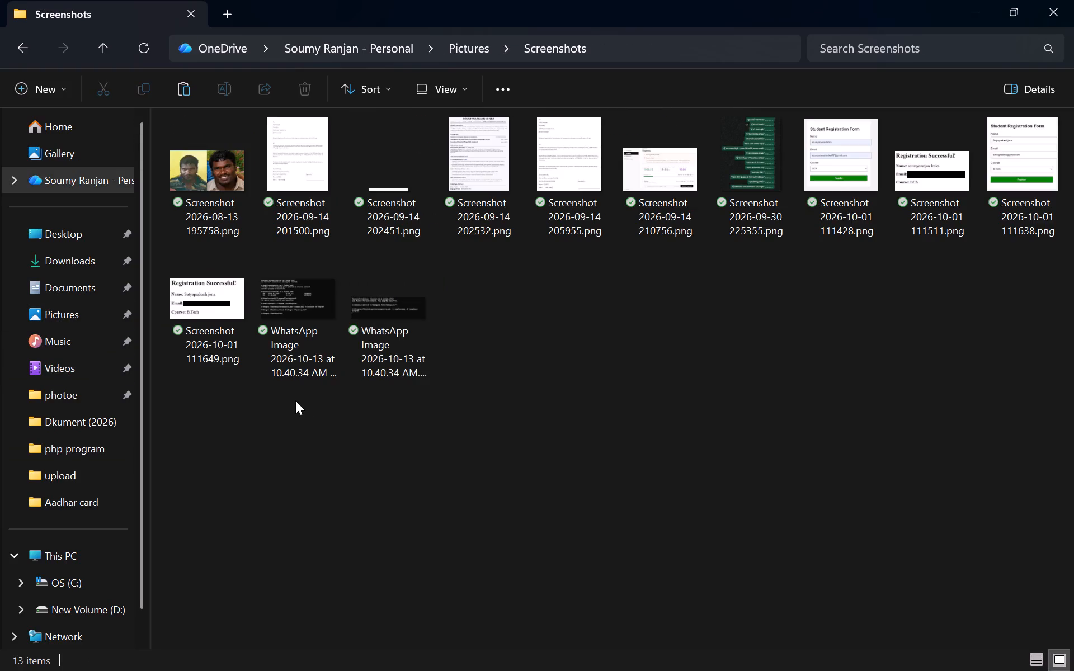
drag(295, 400, 352, 388)
drag(301, 416, 405, 388)
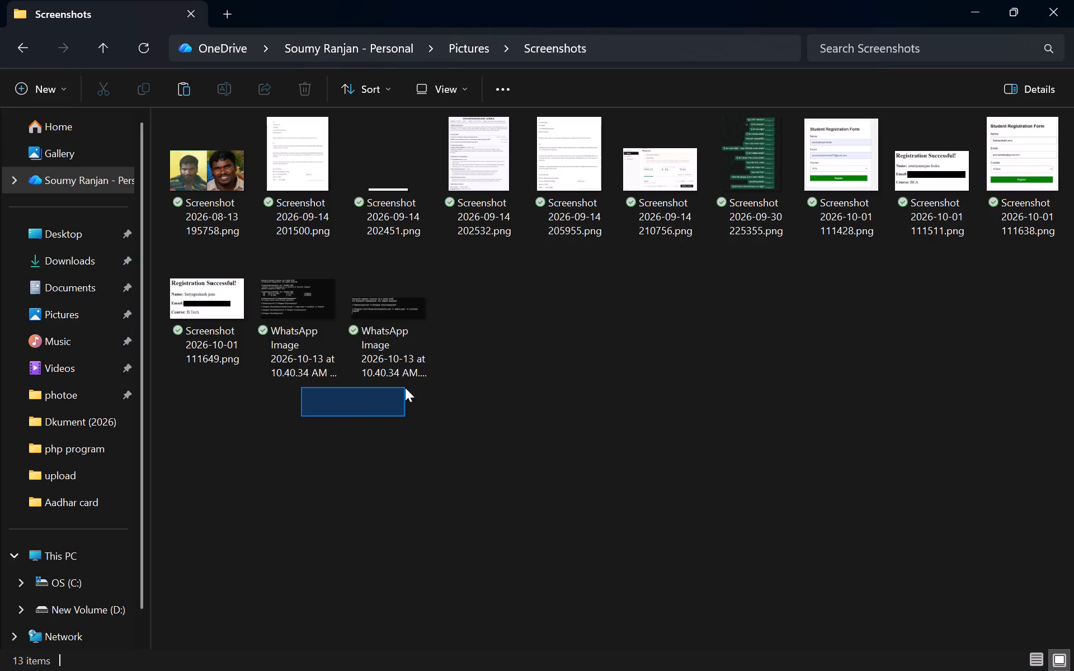
drag(405, 388, 401, 367)
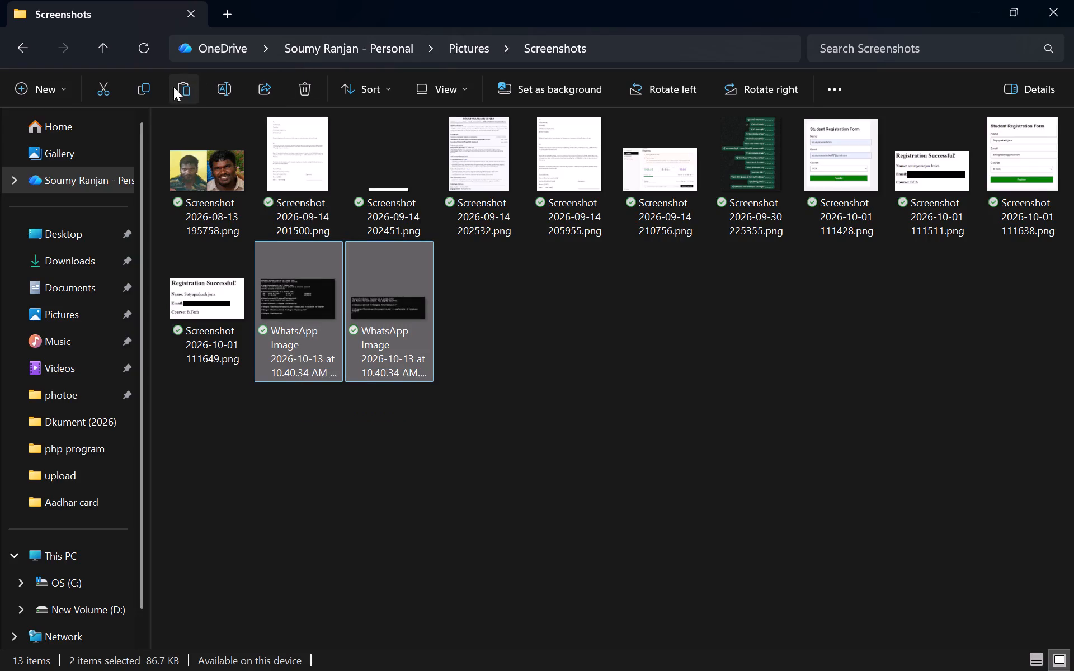
click(150, 93)
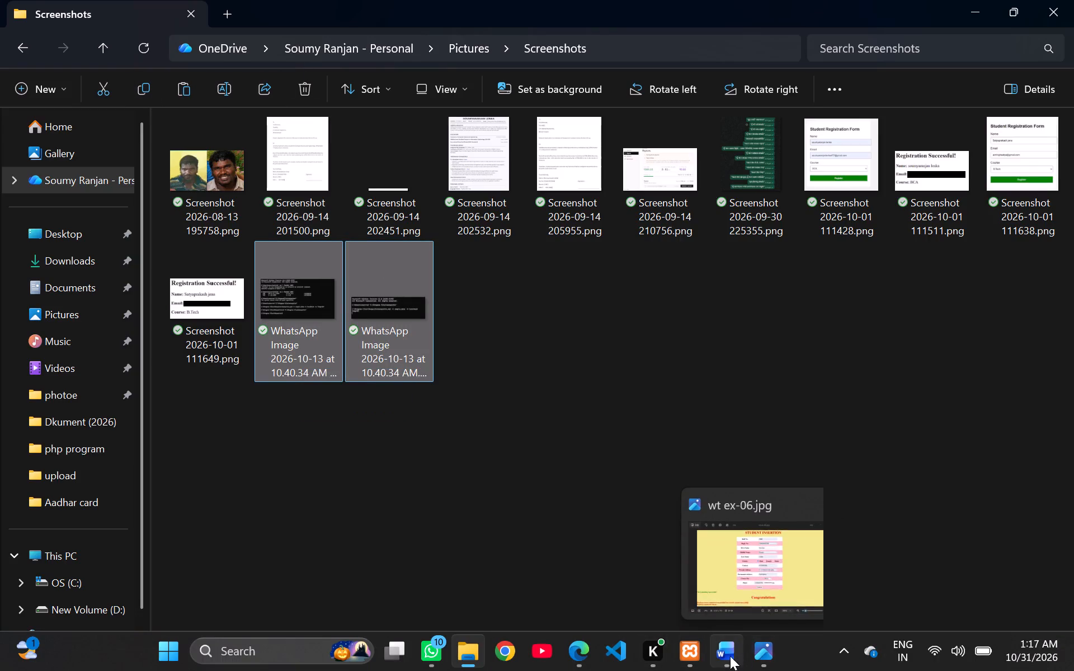
Switch back to Word and paste the two copied command prompt images into the document.
click(726, 656)
click(189, 524)
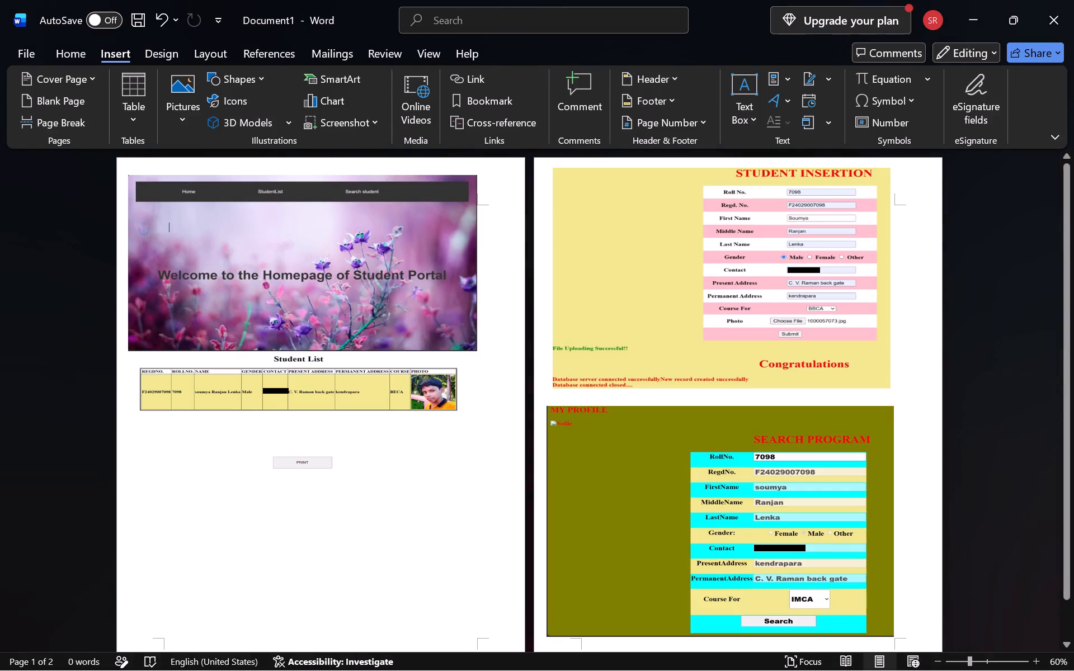
key(ctrl+v)
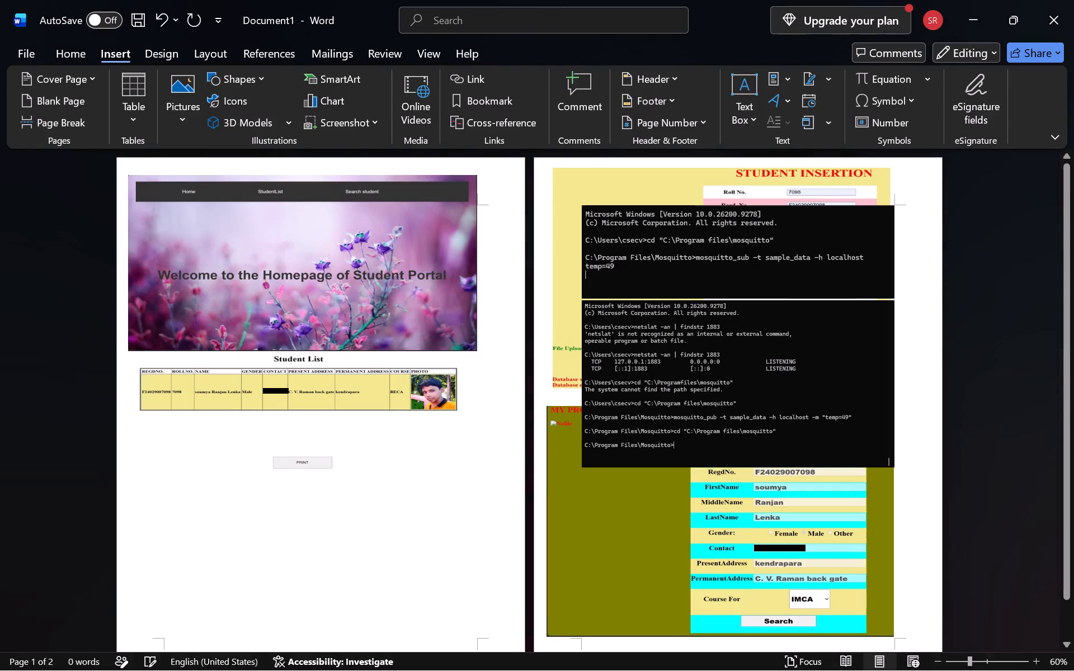
Set the text wrapping of both pasted command prompt pictures to Behind Text.
drag(683, 358, 619, 390)
click(740, 354)
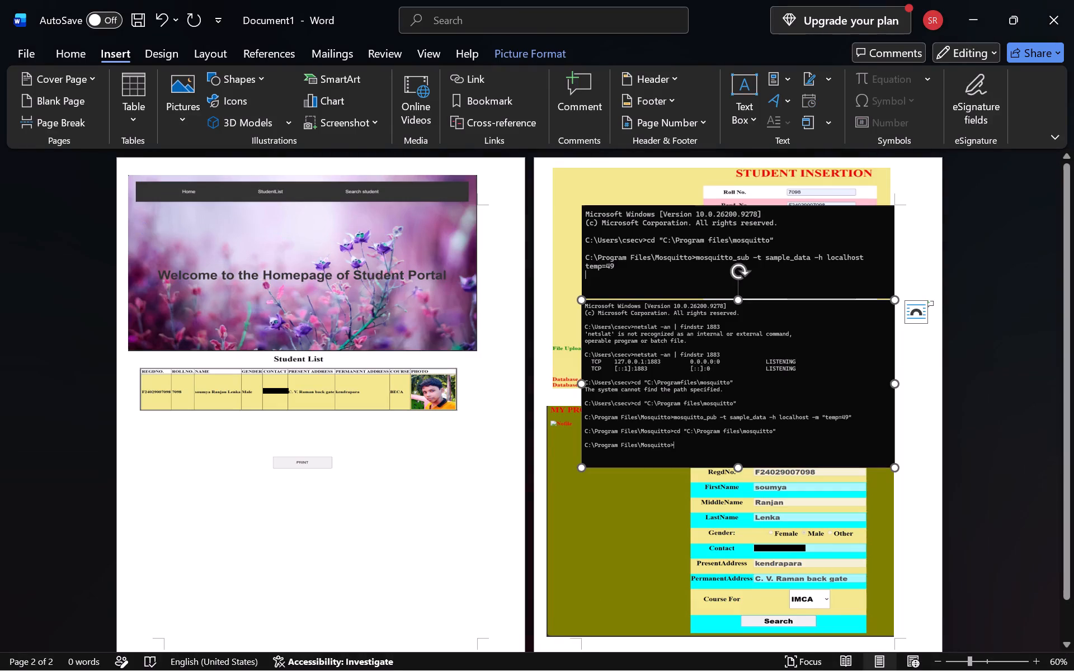
click(917, 316)
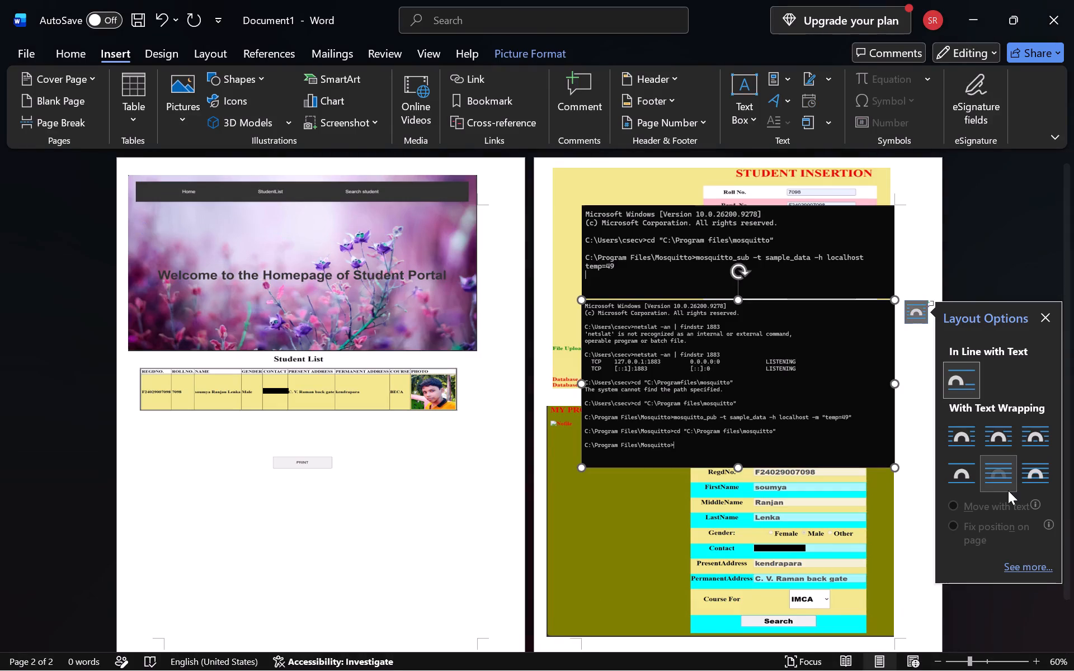
click(1007, 482)
click(861, 278)
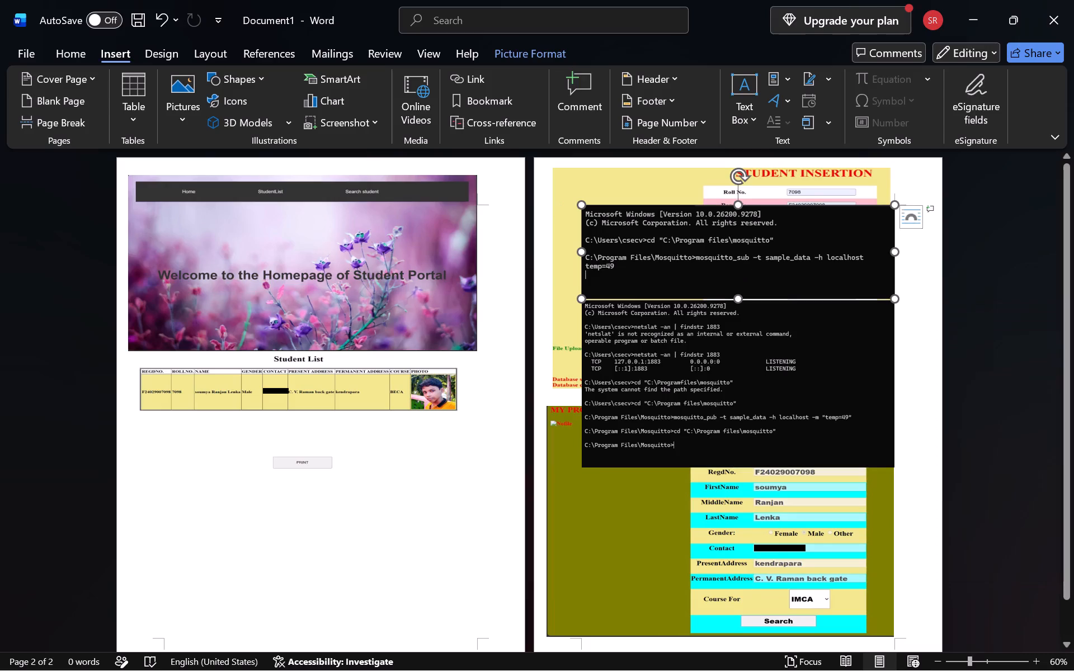
click(927, 214)
click(1003, 382)
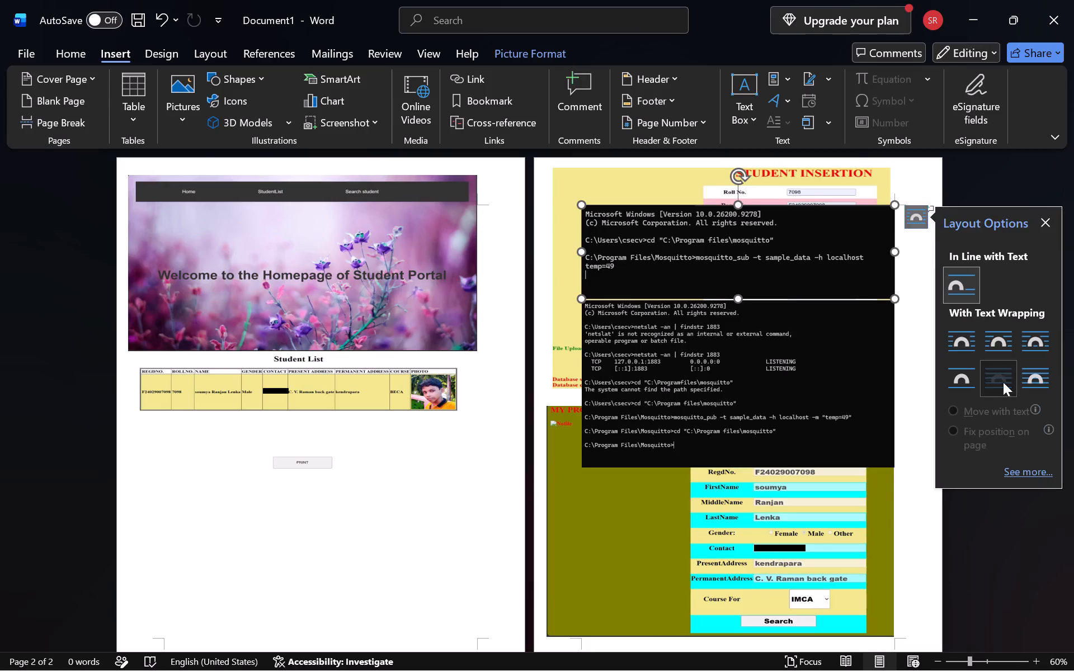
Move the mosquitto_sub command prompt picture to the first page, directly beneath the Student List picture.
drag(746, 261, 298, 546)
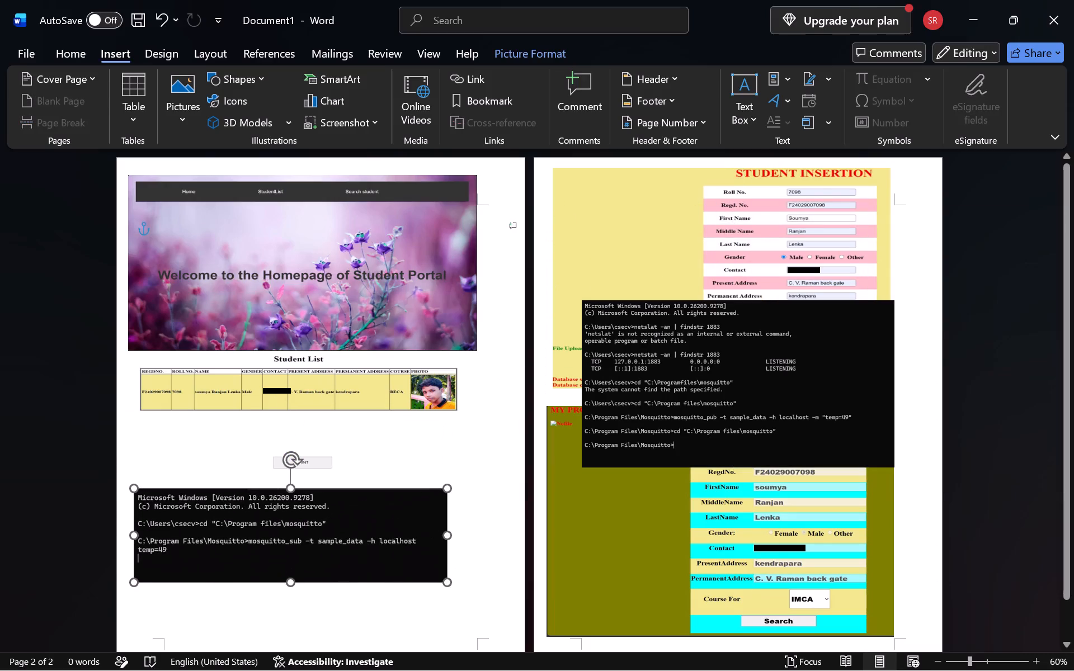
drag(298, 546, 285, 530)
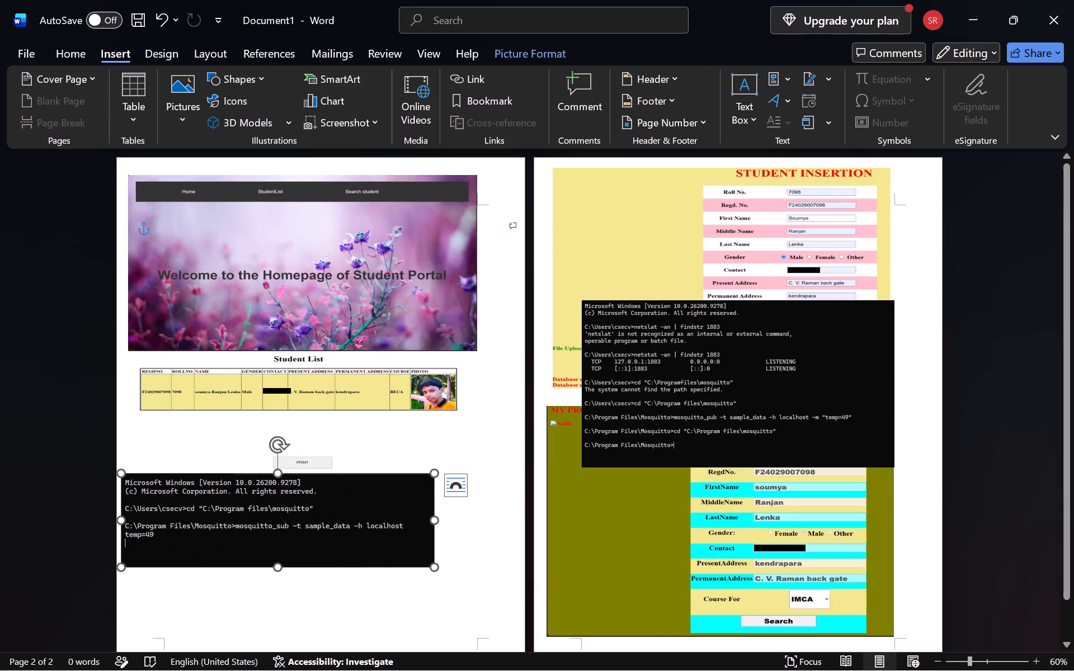
Narrow the homepage picture slightly so its right edge sits just inside the first page's right margin.
click(375, 326)
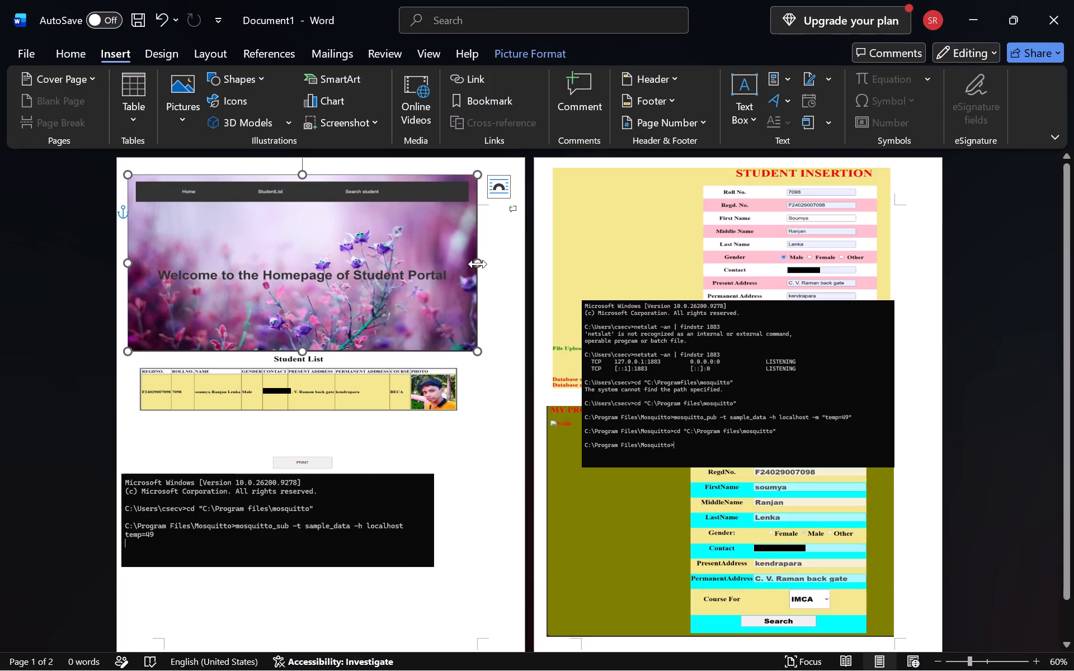
drag(478, 264, 458, 268)
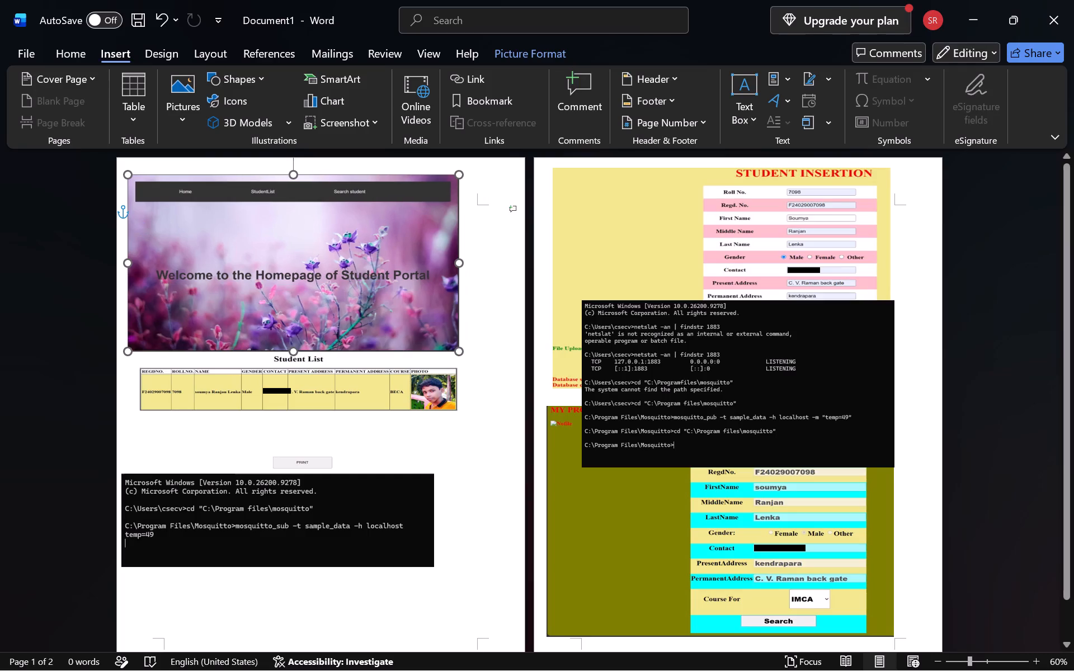
drag(458, 268, 469, 267)
Move the mosquitto_pub command prompt picture to the first page, over the lower homepage picture and the Student List.
drag(747, 390, 299, 299)
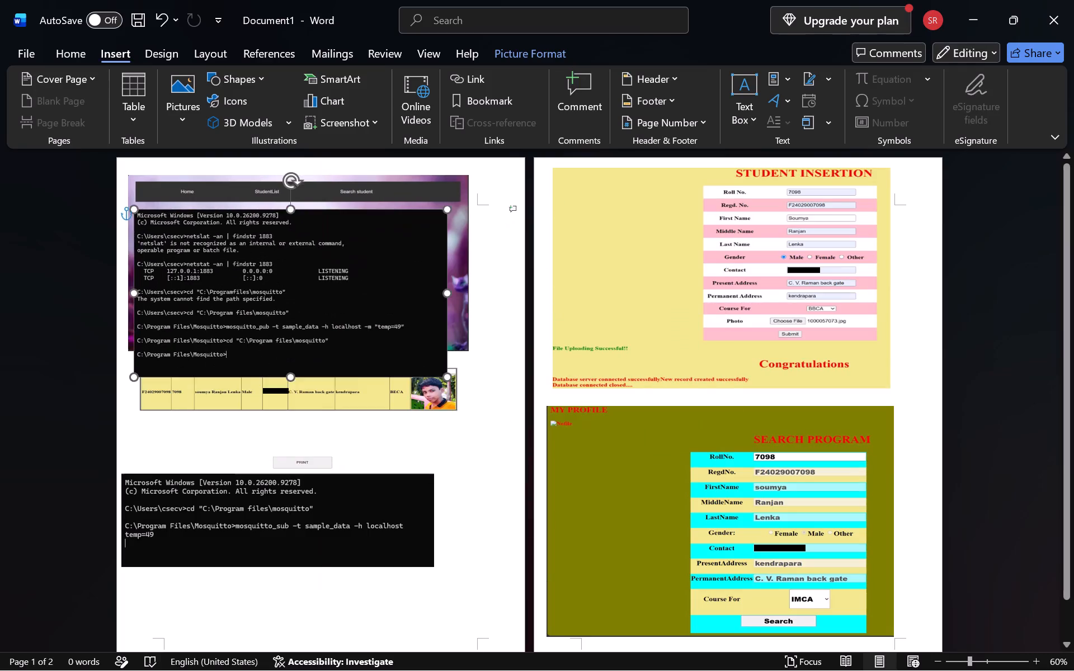
drag(299, 299, 324, 346)
Narrow the STUDENT INSERTION picture from its right edge to free a strip along the second page's right side.
click(854, 333)
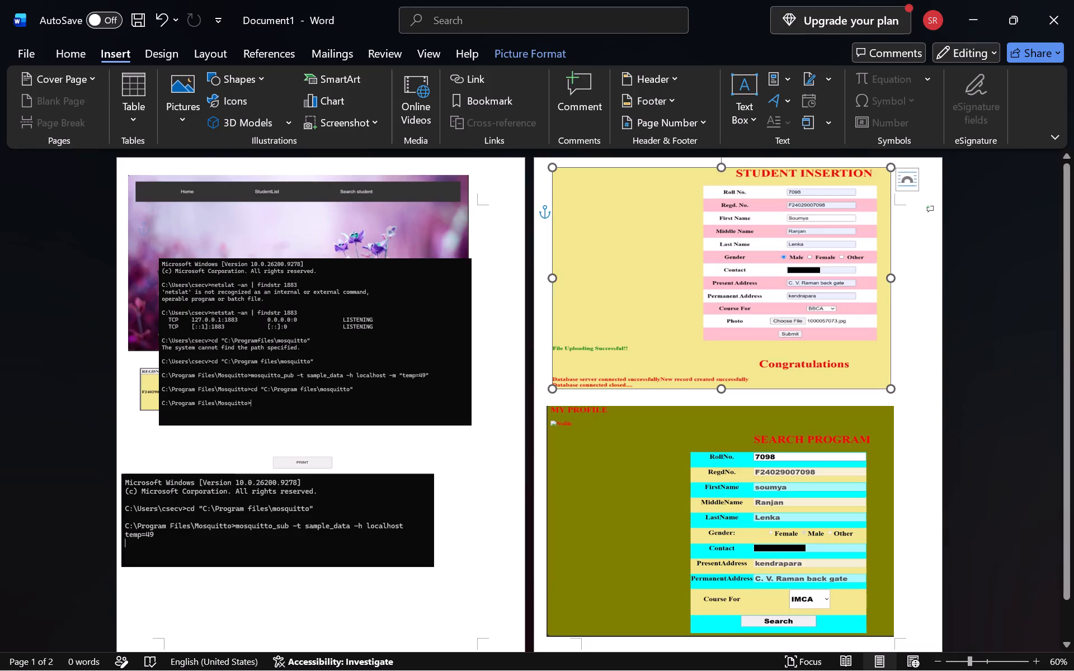
drag(889, 276, 836, 282)
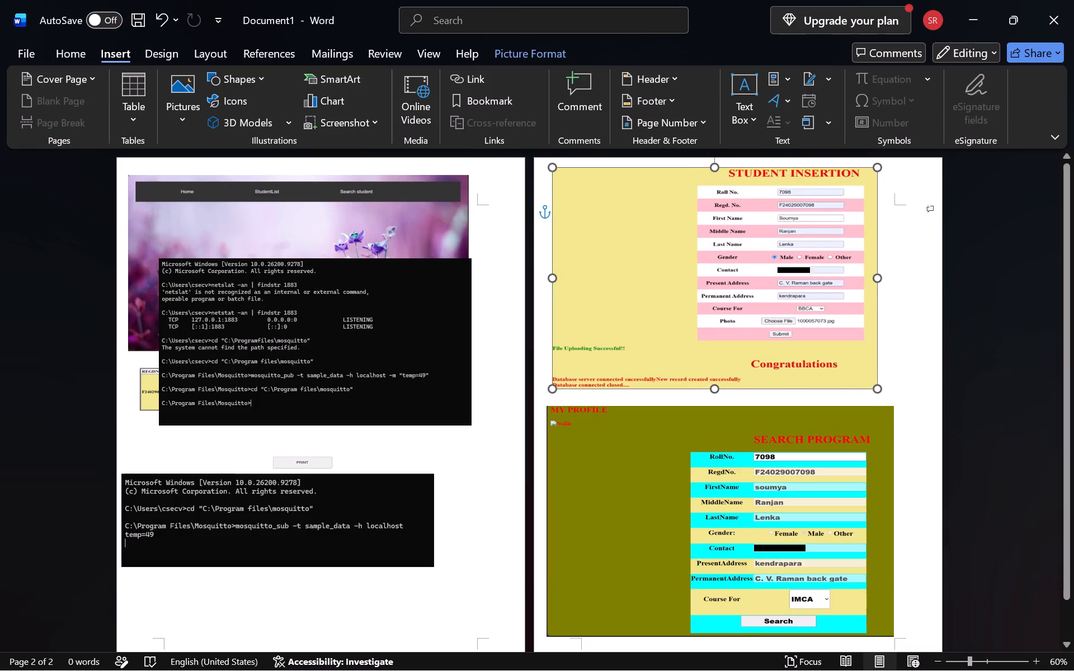
drag(836, 282, 816, 292)
Narrow the SEARCH PROGRAM picture so its right edge roughly lines up with the STUDENT INSERTION picture above.
click(835, 465)
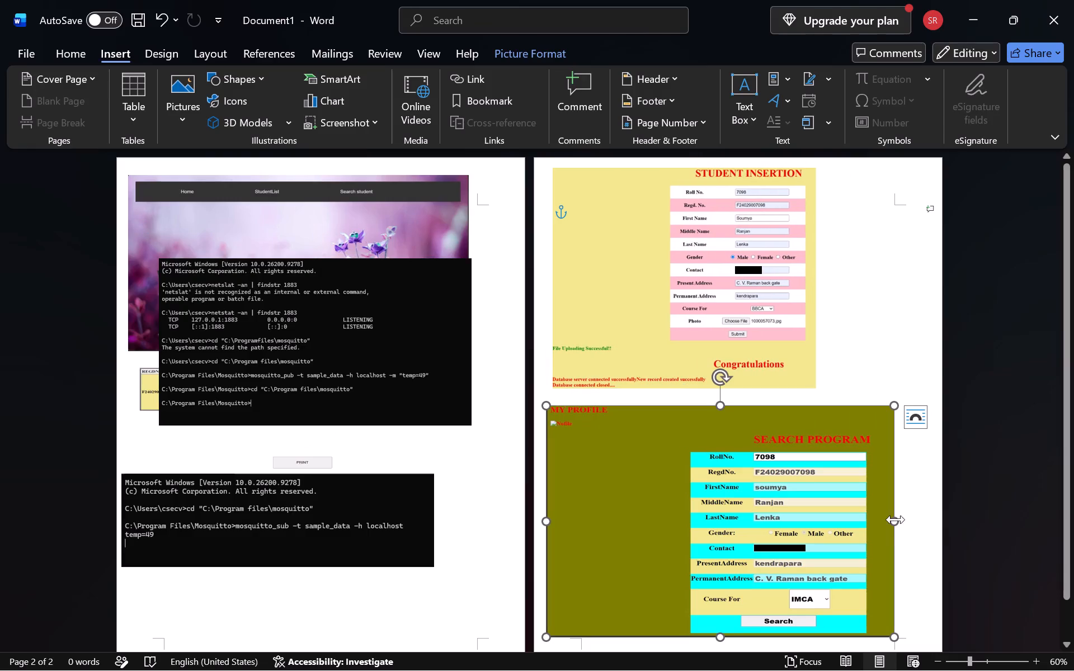
drag(894, 519, 821, 526)
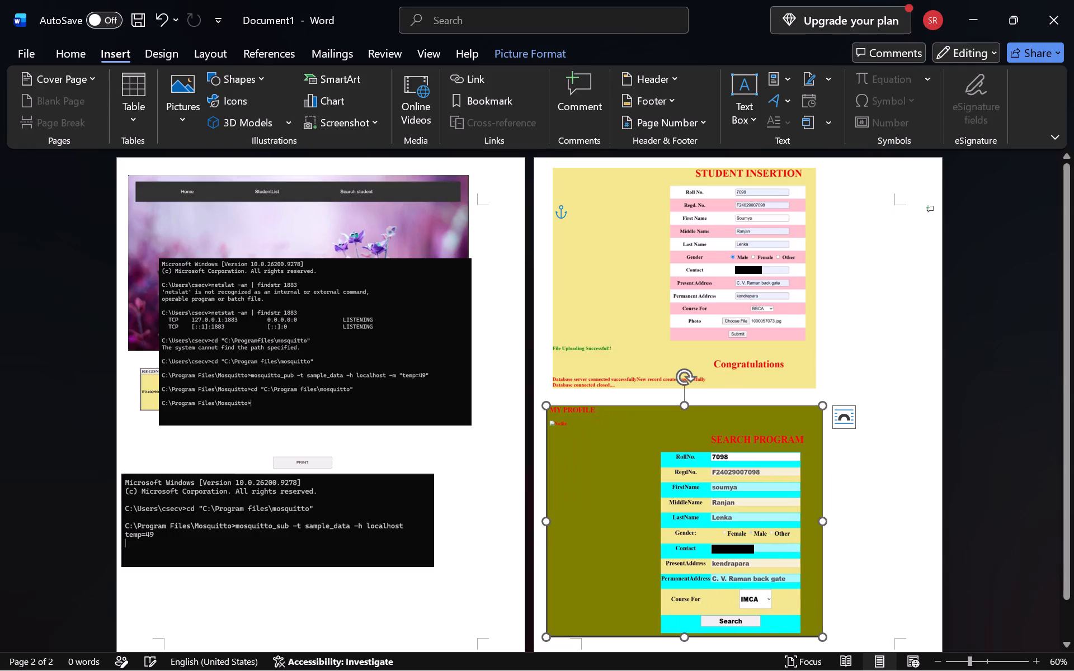
Move the mosquitto_sub command prompt picture to the second page and rotate it 90° counterclockwise.
drag(420, 501, 926, 351)
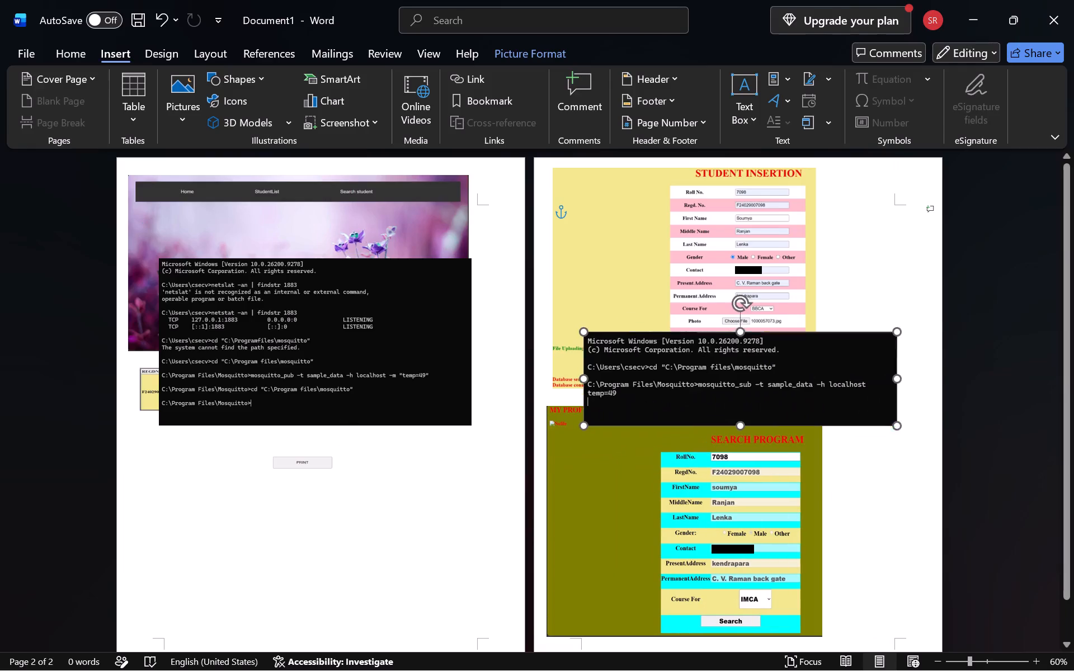
drag(926, 351, 859, 355)
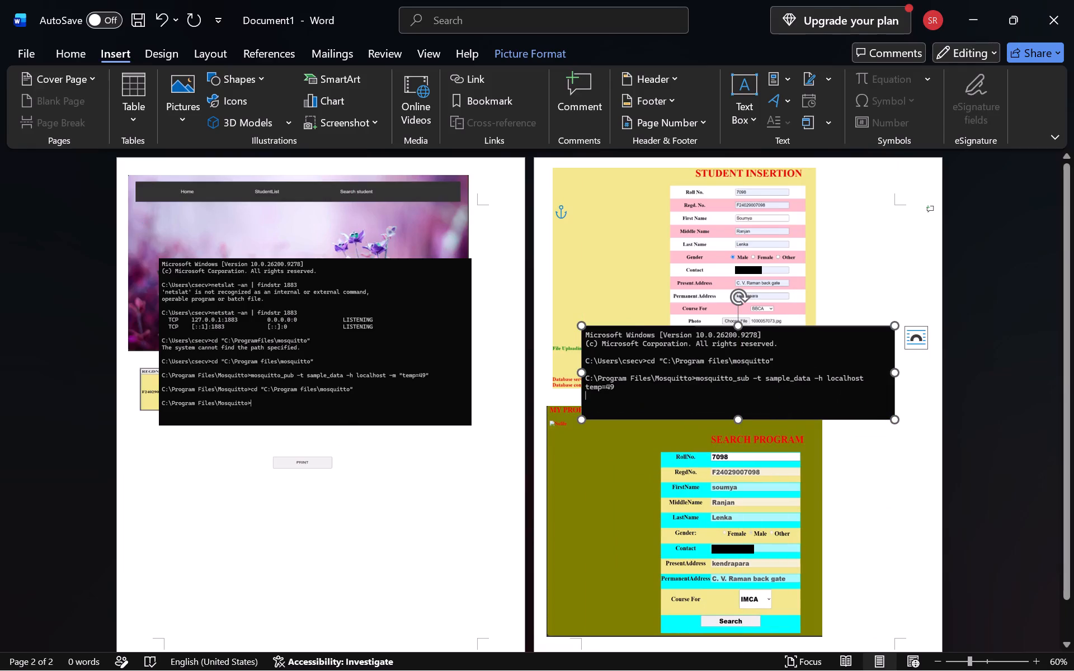
drag(734, 297, 670, 372)
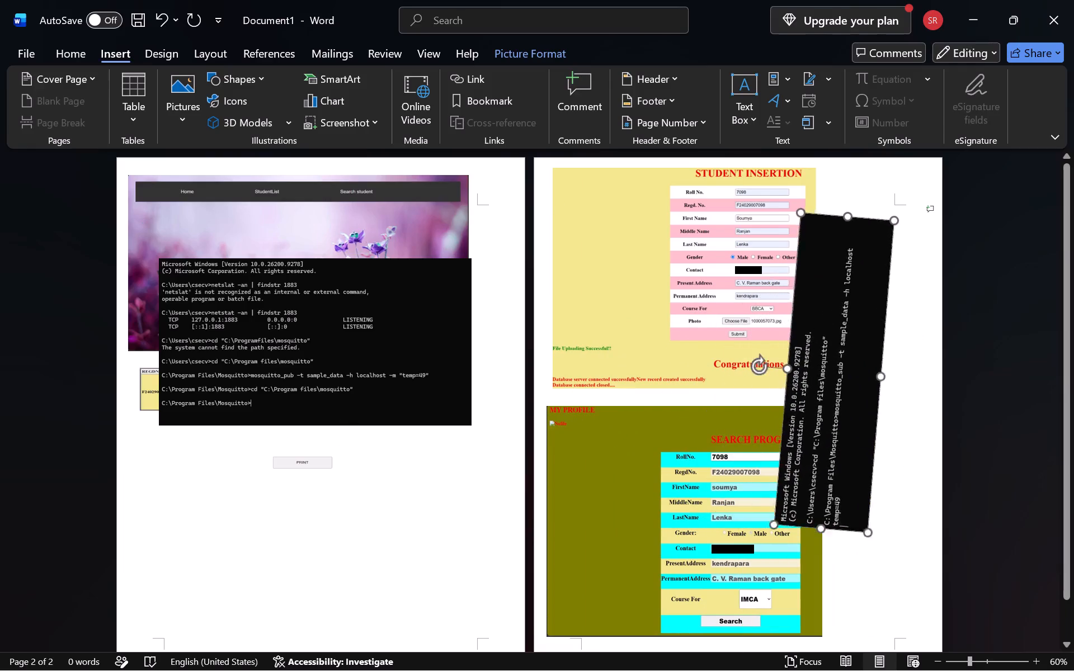
drag(670, 372, 670, 377)
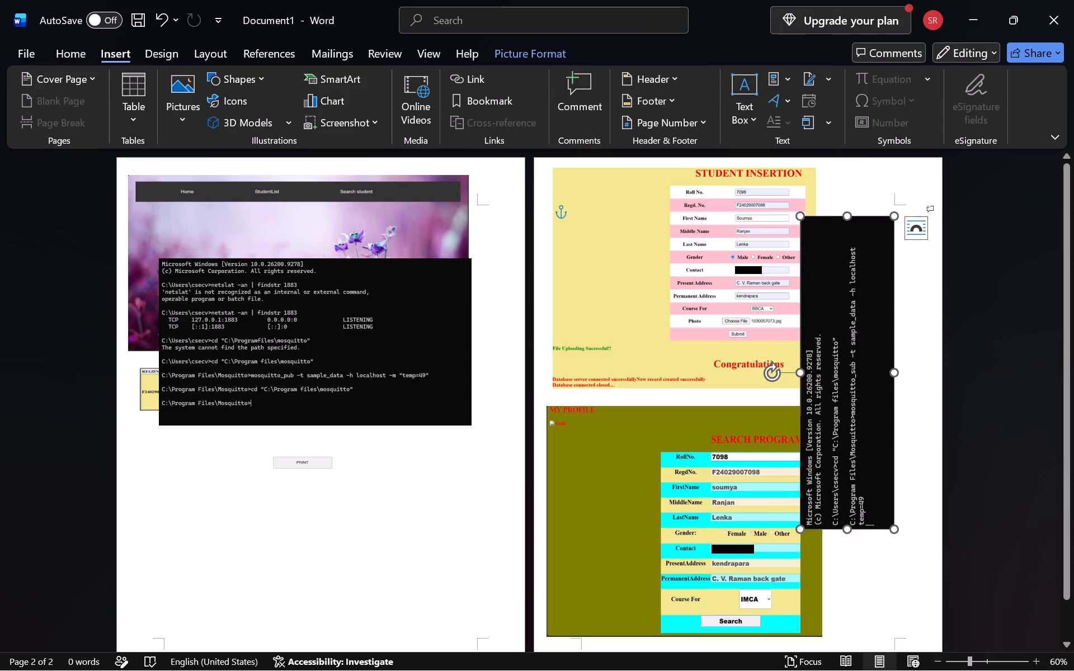
Place the rotated mosquitto_sub picture in the free strip beside the second page's two portal pictures and stretch it lengthwise.
drag(847, 356, 878, 310)
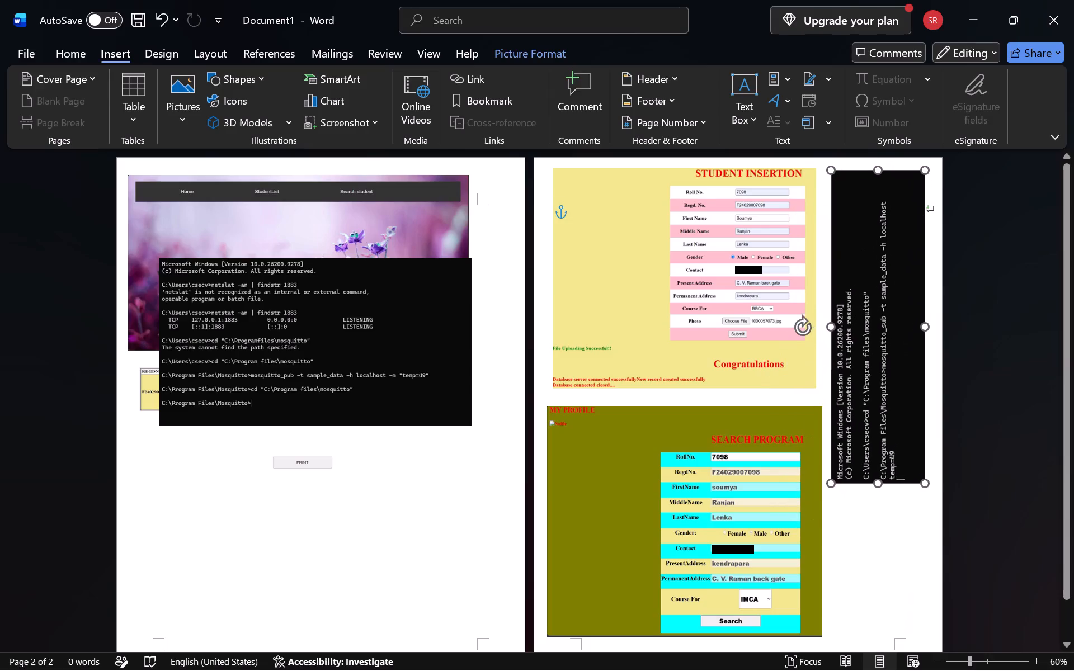
drag(878, 310, 878, 322)
drag(877, 490, 877, 491)
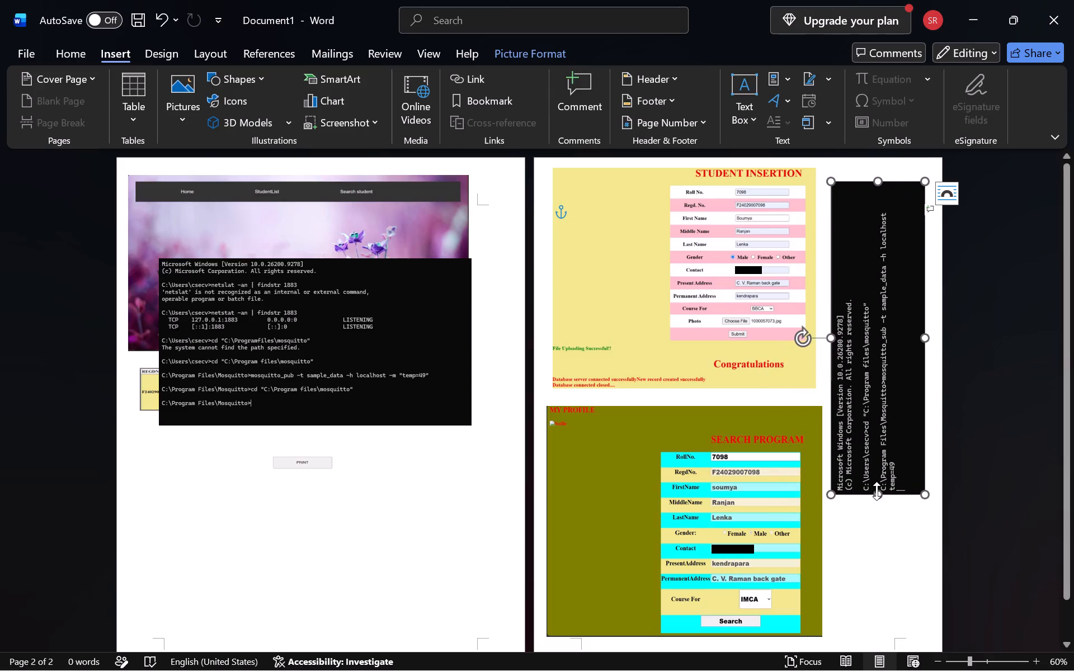
drag(877, 491, 874, 526)
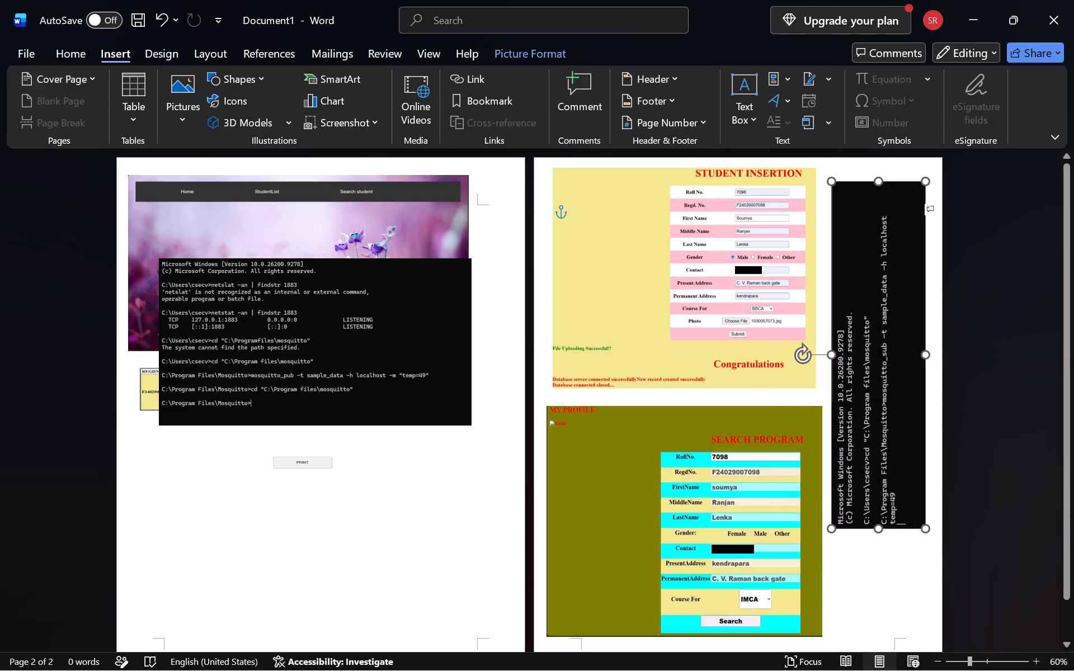
drag(874, 526, 878, 538)
drag(871, 421, 877, 411)
Widen the STUDENT INSERTION and SEARCH PROGRAM pictures so their right edges meet the rotated mosquitto_sub picture.
click(764, 309)
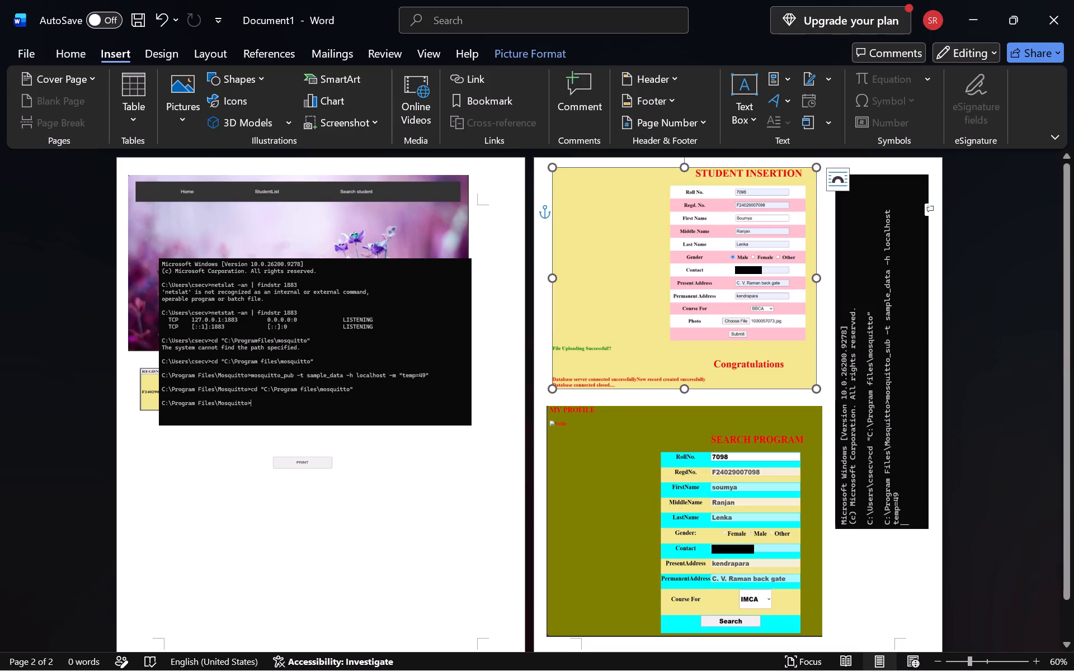
drag(815, 277, 847, 286)
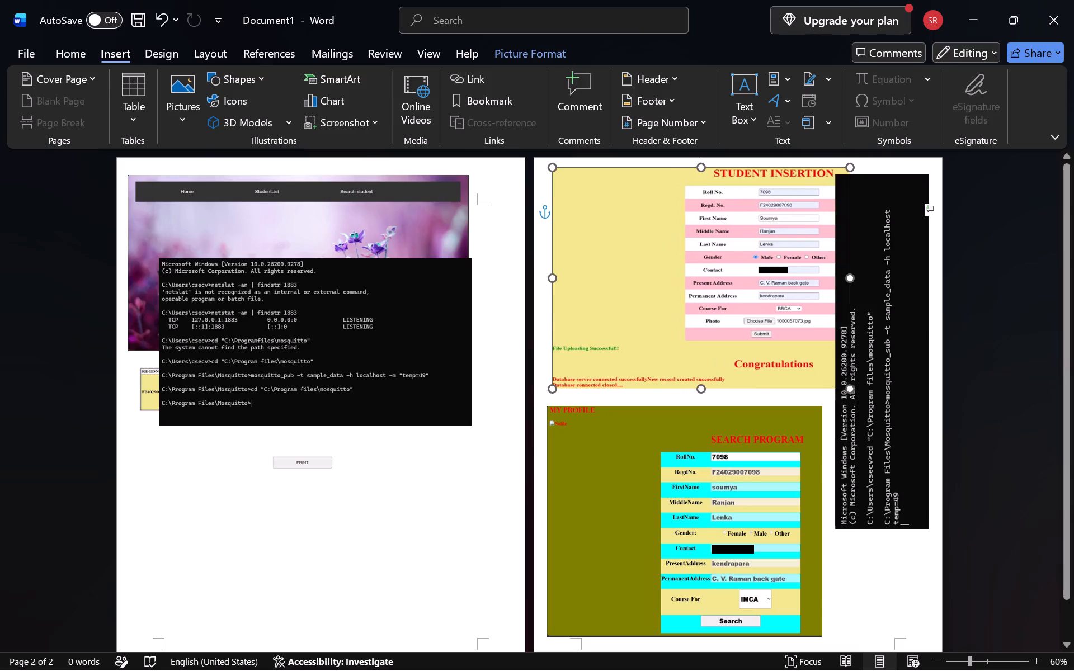
drag(847, 286, 833, 291)
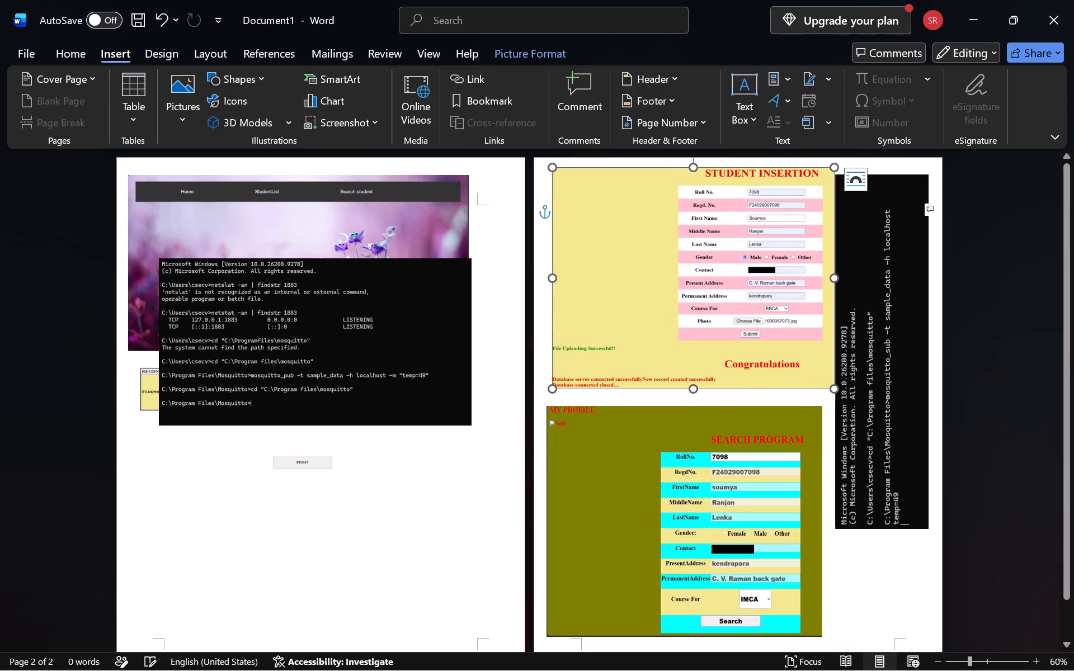
click(759, 516)
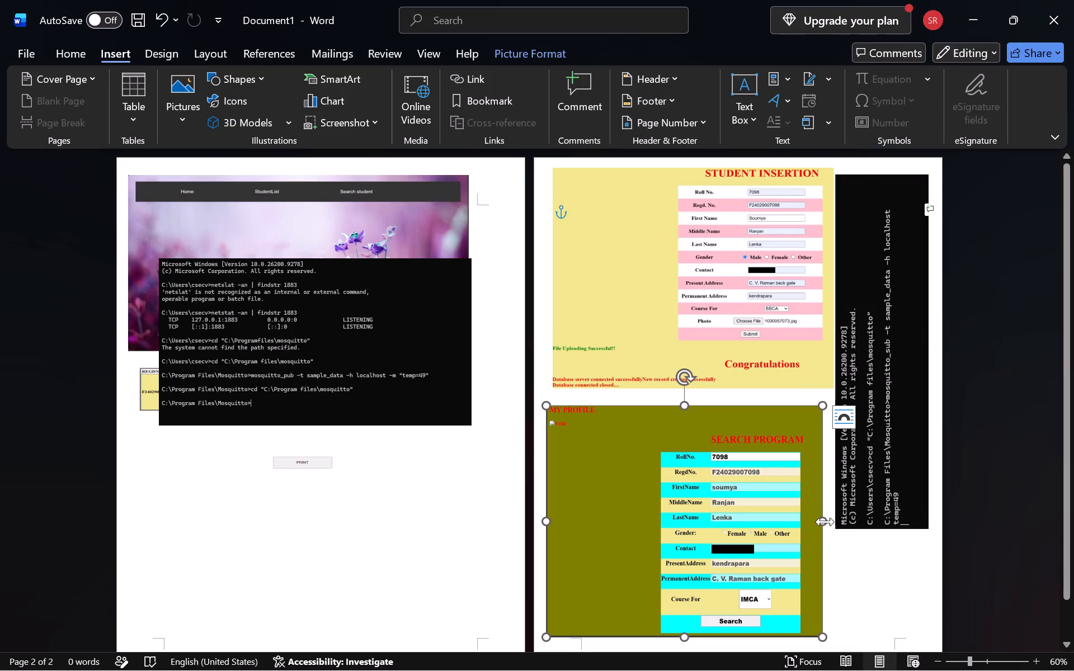
drag(825, 522, 833, 512)
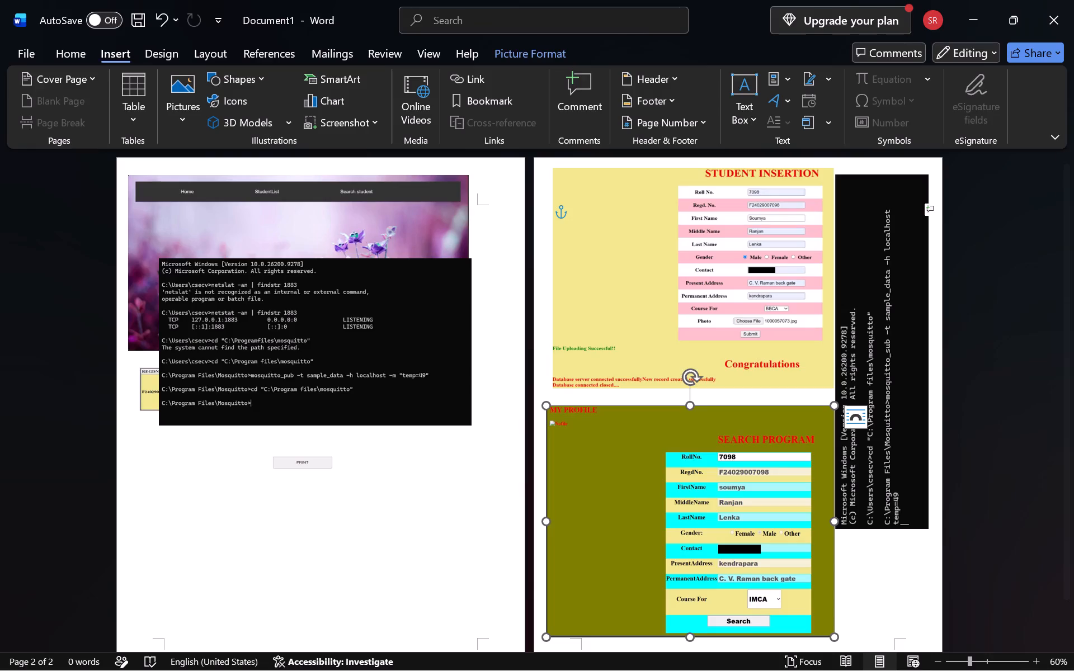
Move the mosquitto_pub command prompt picture below the Student List at the bottom of the first page and widen it to roughly match the pictures above.
drag(280, 335, 278, 424)
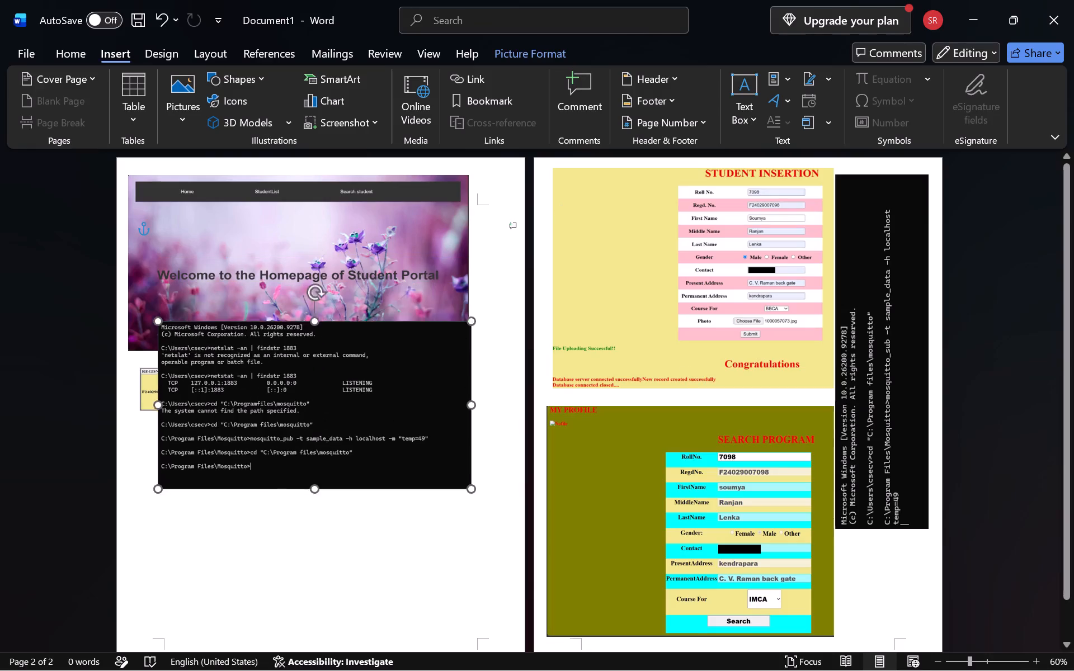
drag(278, 424, 246, 549)
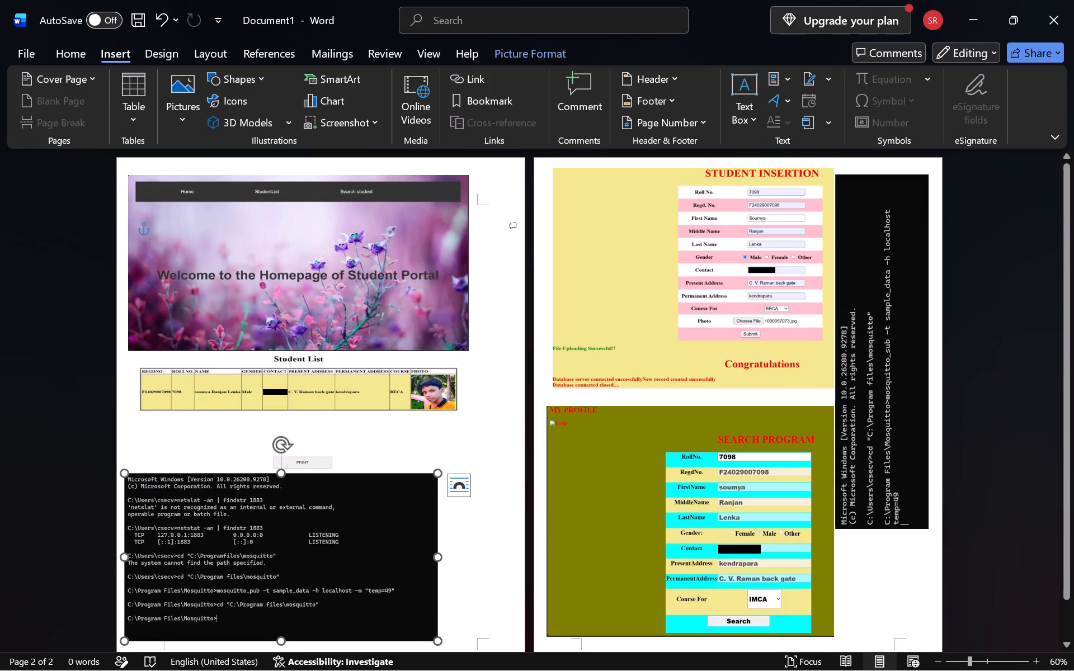
drag(435, 559, 465, 561)
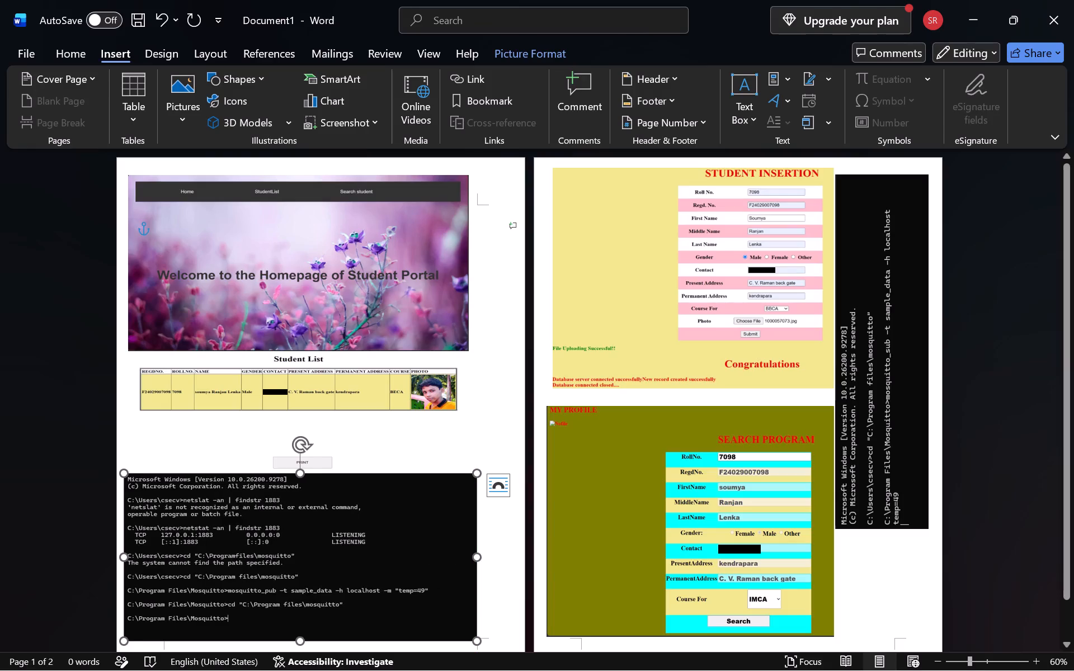
drag(126, 556, 135, 561)
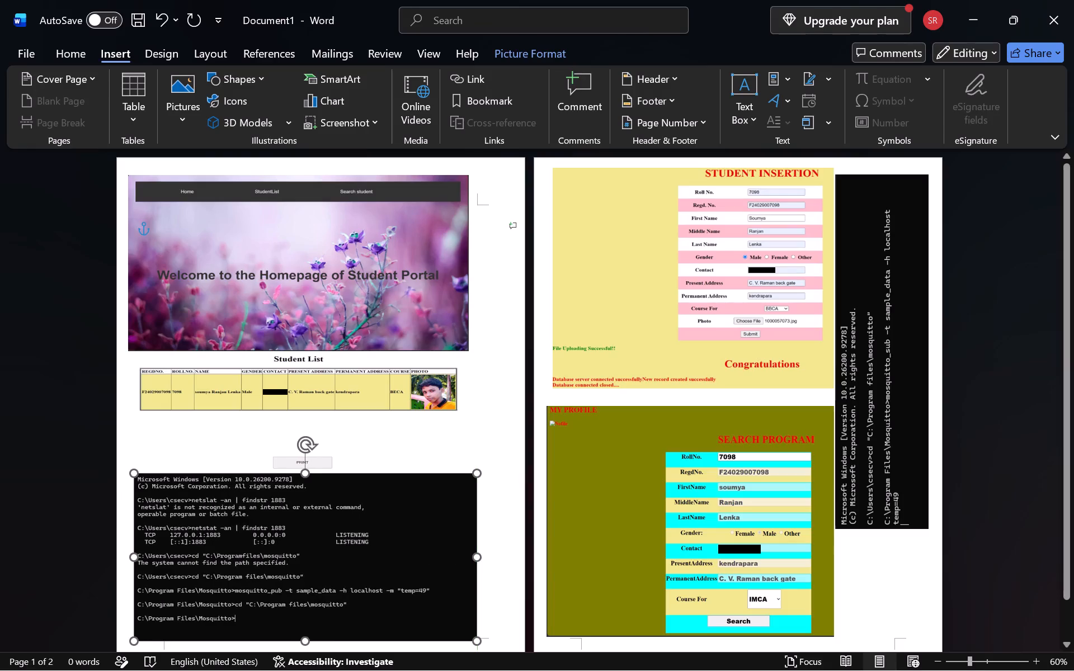
drag(135, 561, 137, 561)
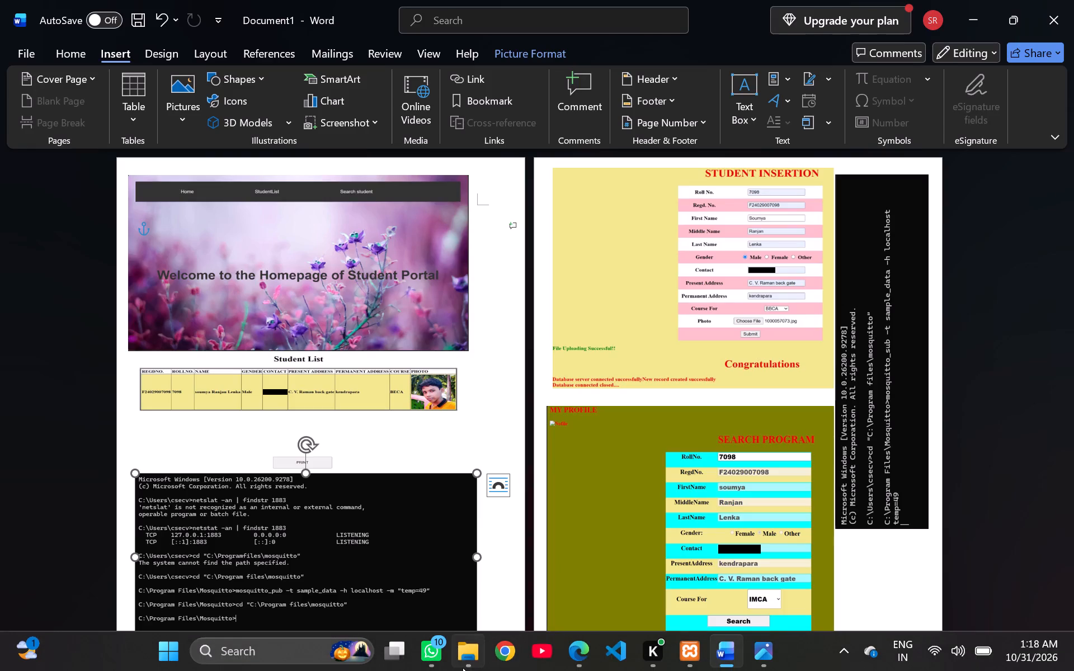
Switch to File Explorer and open the Dkument (2026) folder.
click(468, 665)
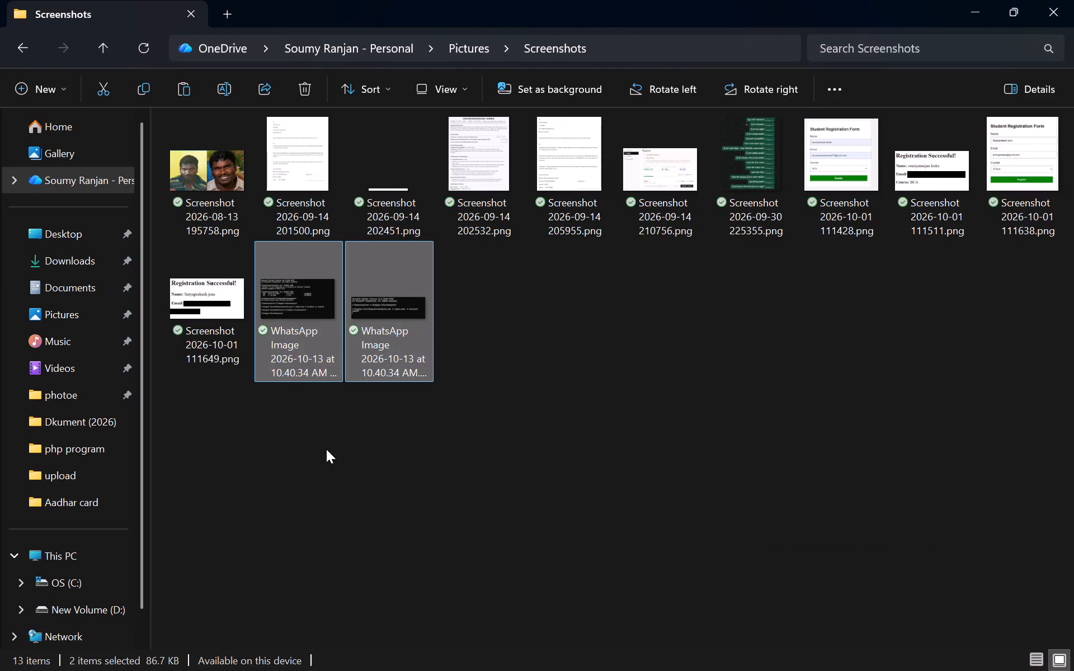
click(326, 449)
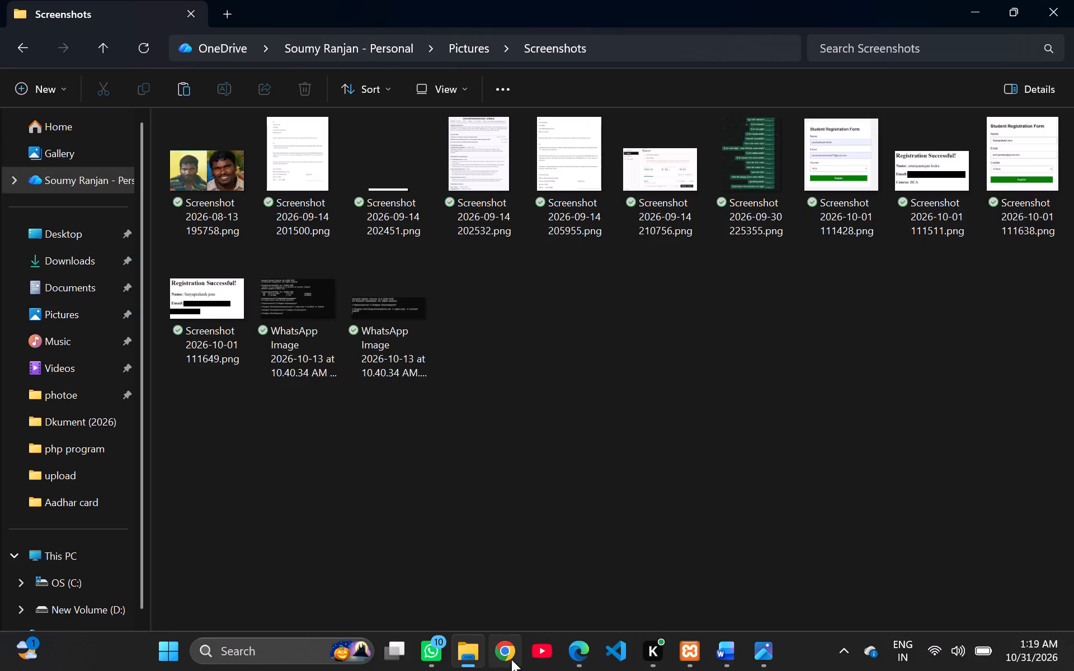
click(56, 426)
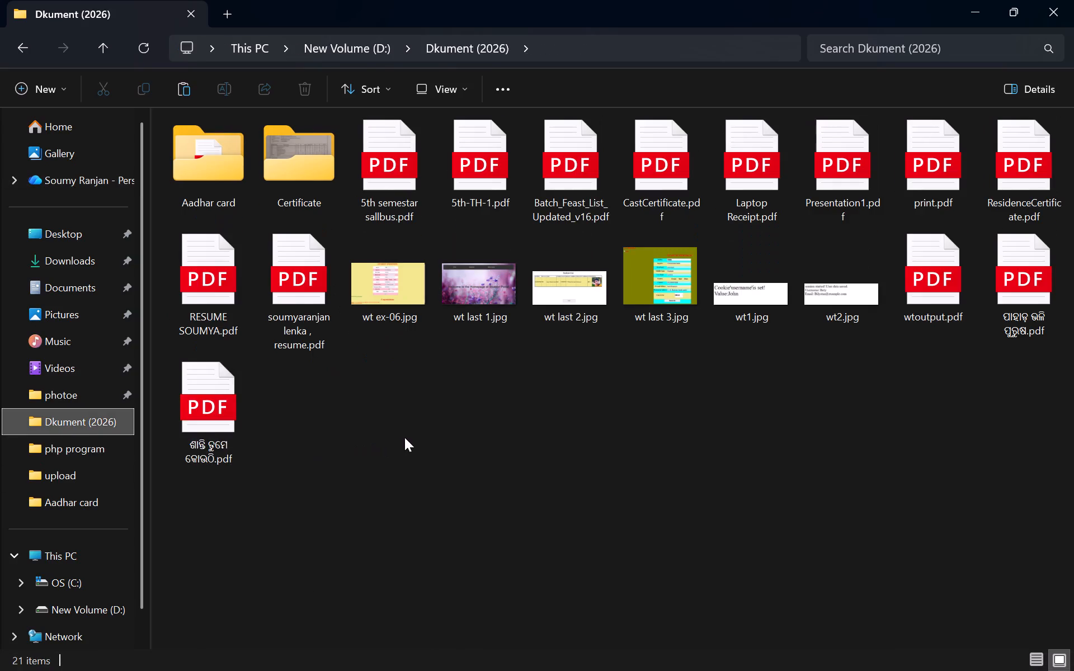
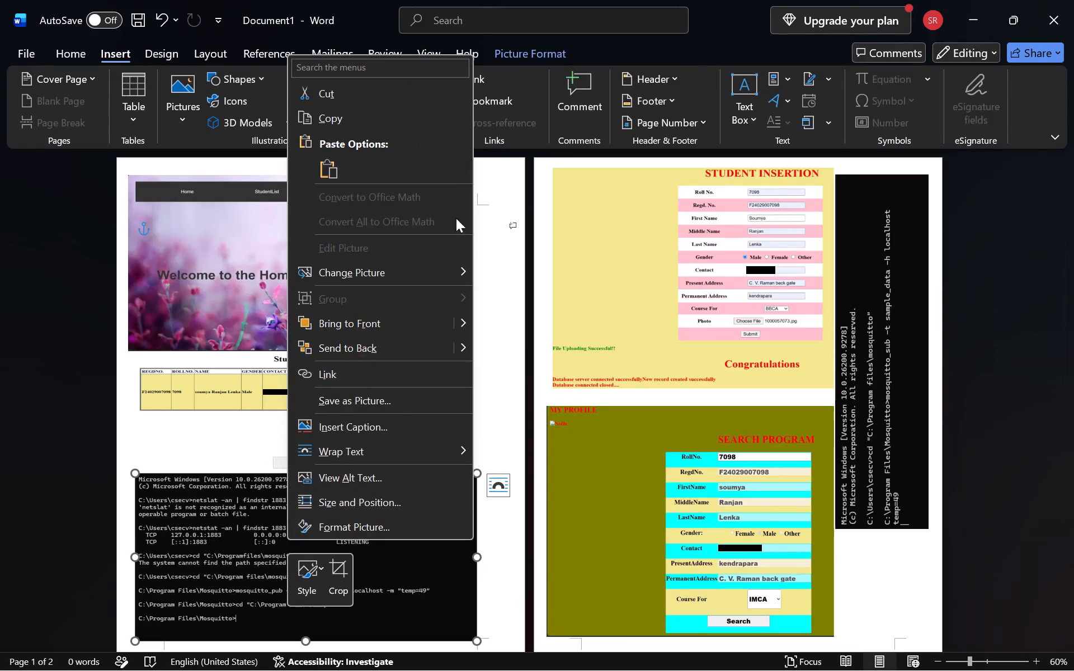
Cut the mosquitto_pub picture at the bottom of the first page and the rotated mosquitto_sub picture on the second page.
click(336, 99)
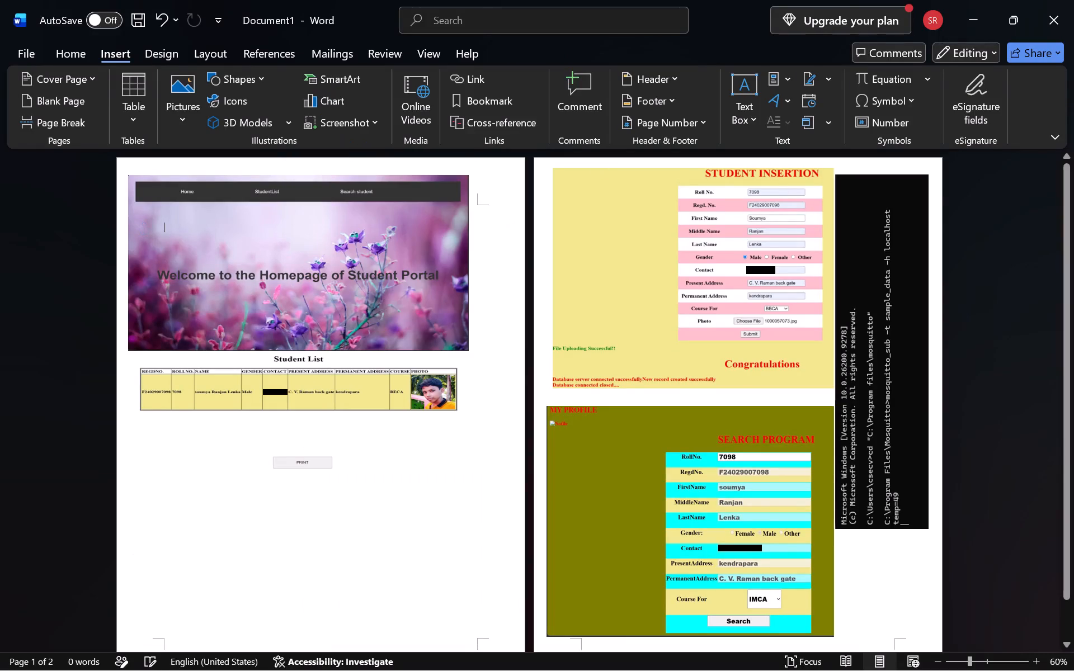
right_click(896, 332)
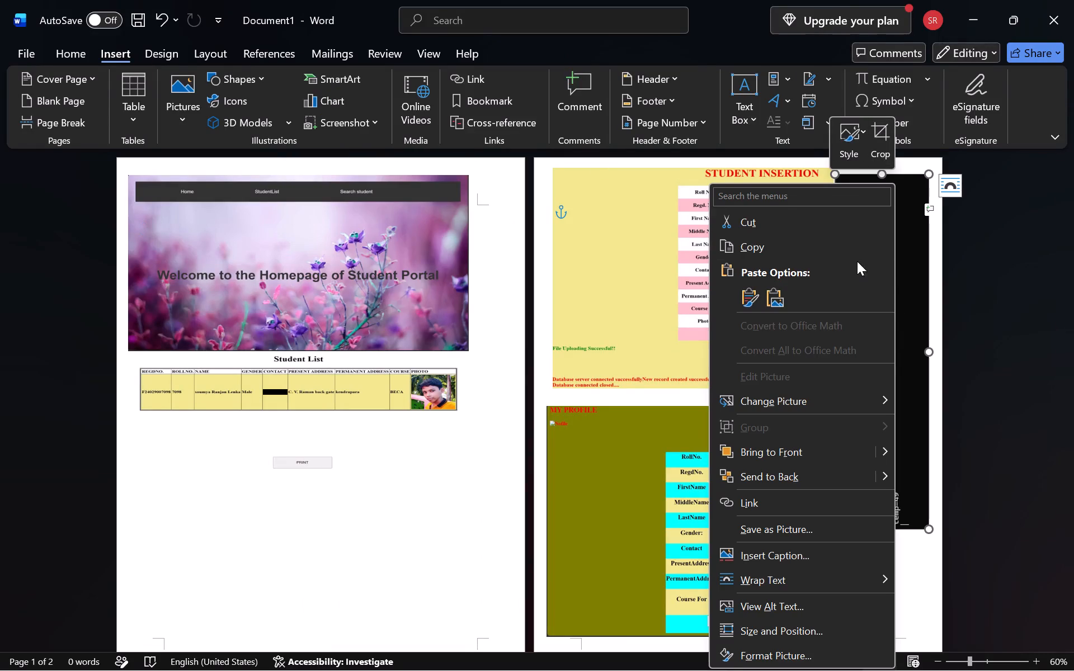
click(803, 223)
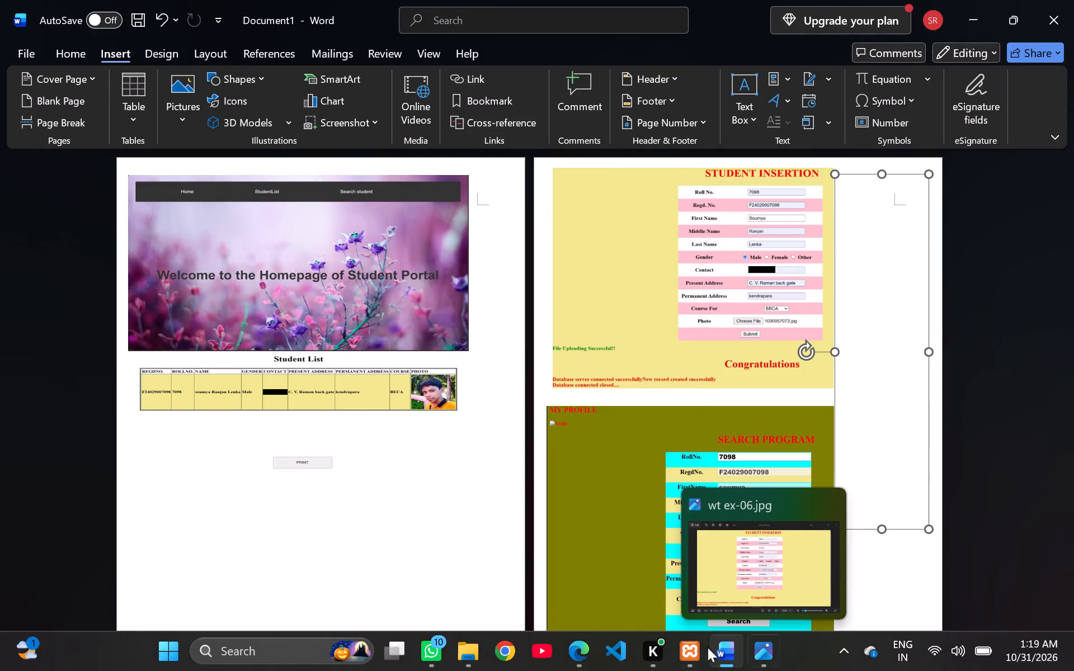
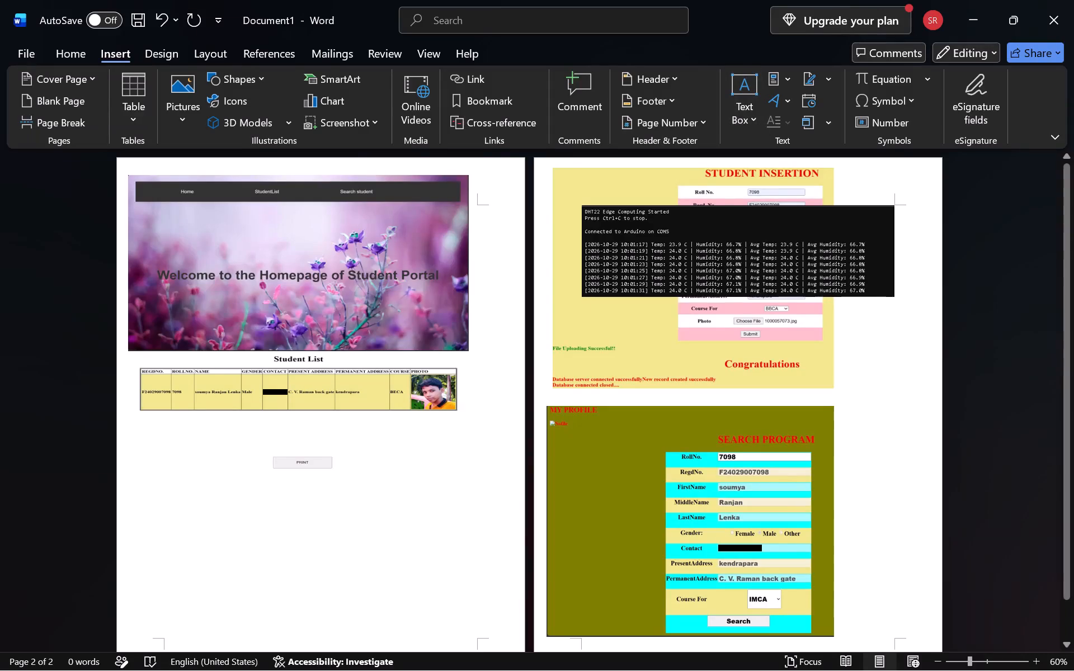
Set the DHT22 Edge Computing console picture on the second page to Behind Text wrapping.
click(759, 249)
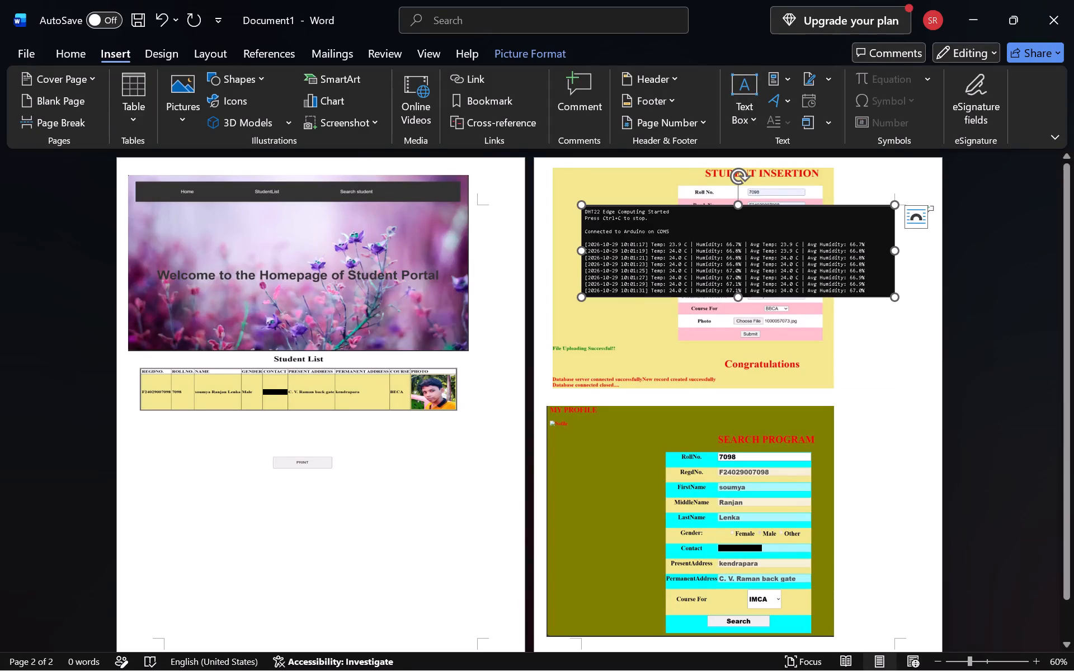
click(924, 216)
click(988, 376)
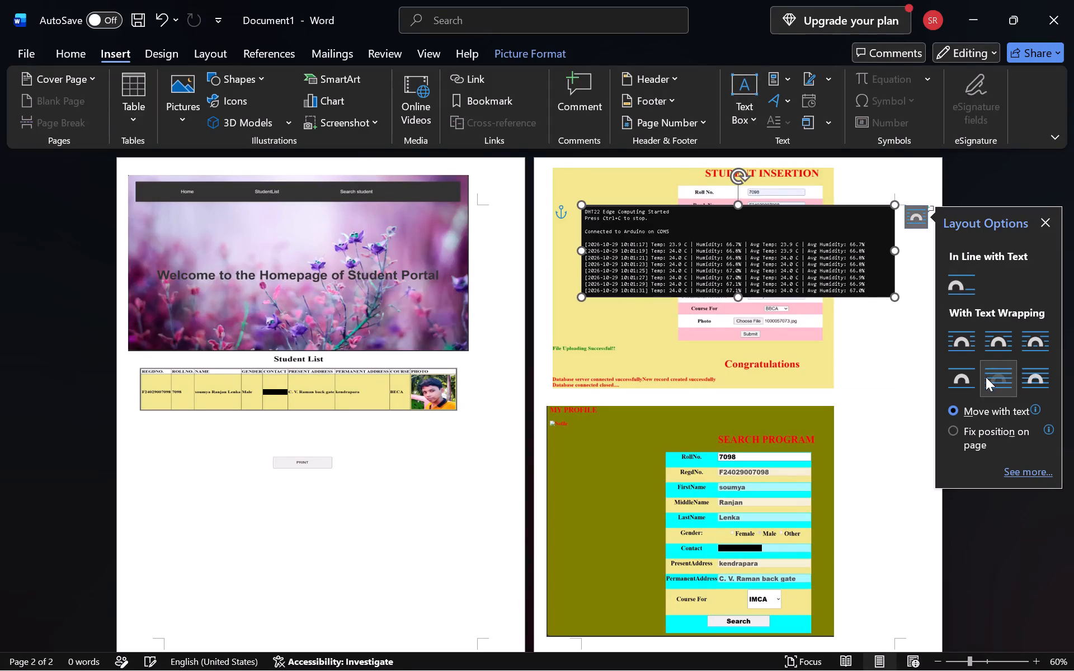
Rotate the DHT22 console picture a quarter turn counterclockwise and place it upright in the second page's right margin, beside the student forms.
drag(741, 177, 739, 177)
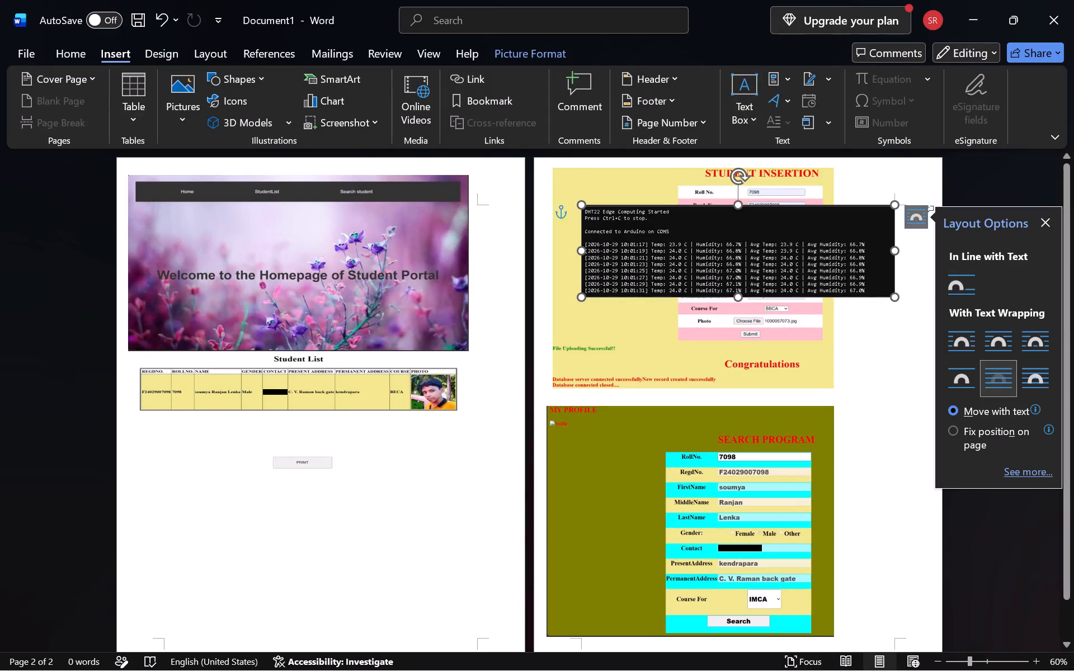
drag(739, 177, 706, 248)
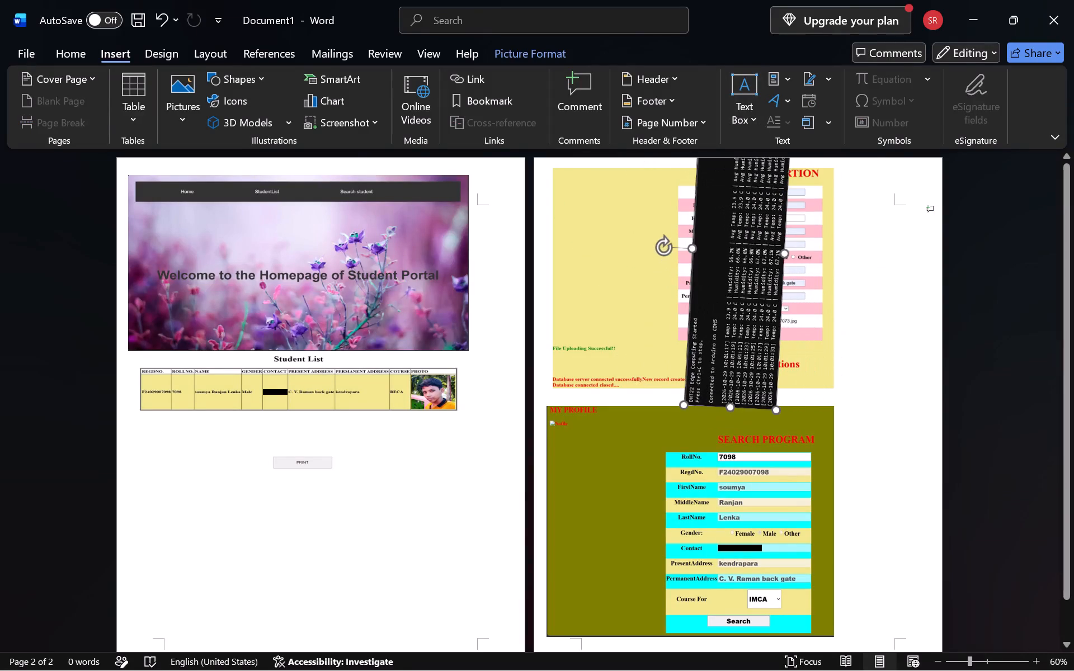
drag(750, 256, 892, 328)
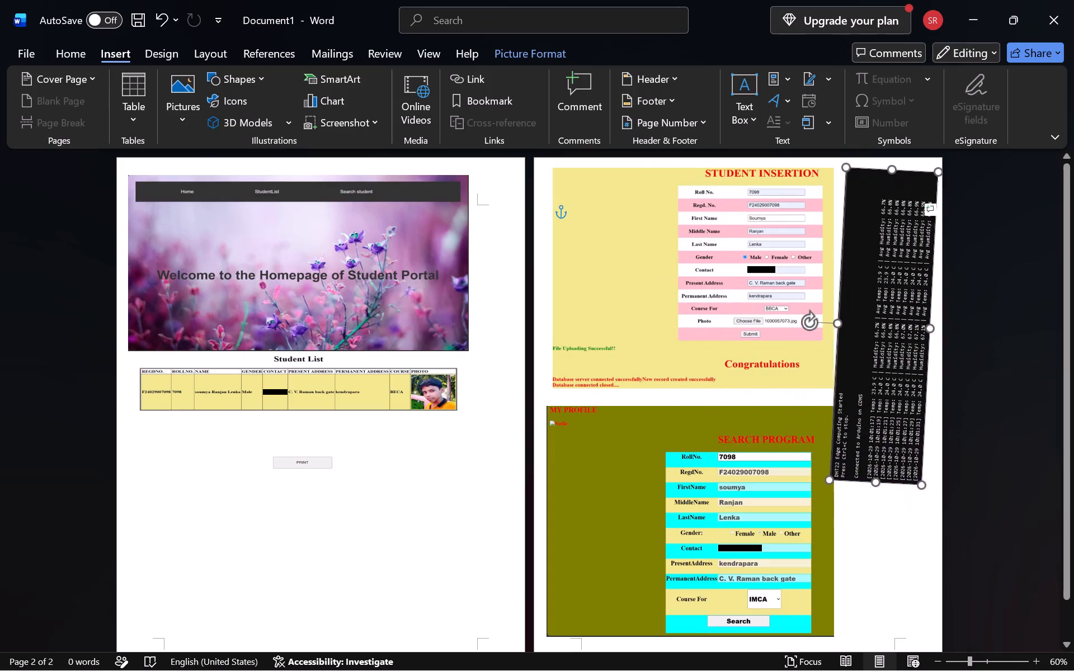
drag(892, 328, 891, 327)
click(805, 316)
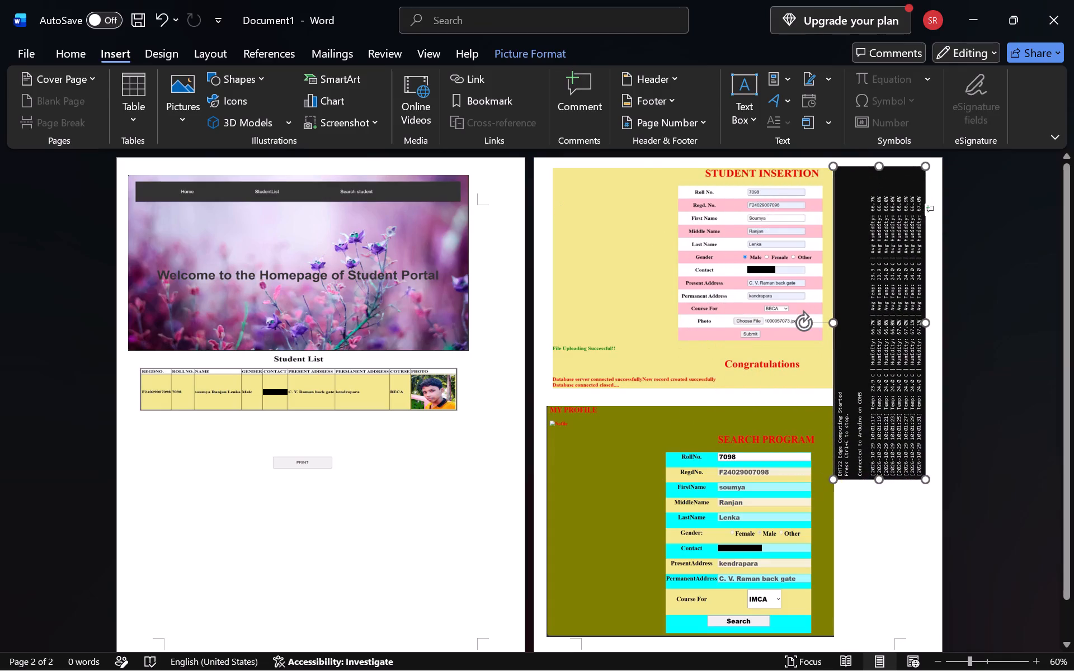
click(877, 303)
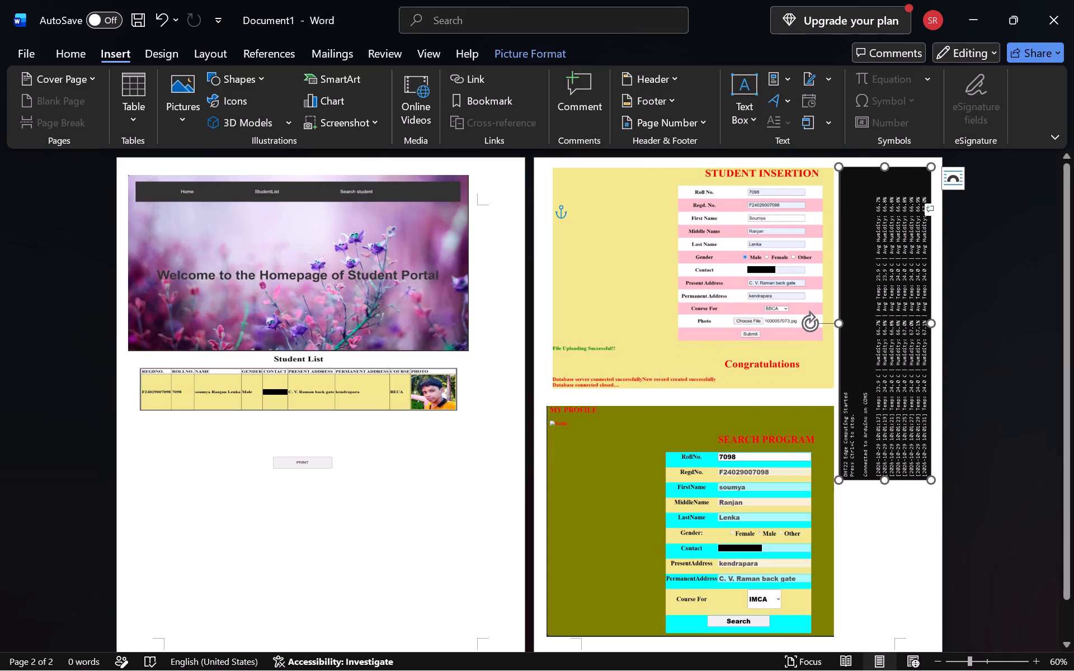
Stretch the upright DHT22 console picture downward so it extends partway alongside the Search Program form.
drag(882, 479, 882, 519)
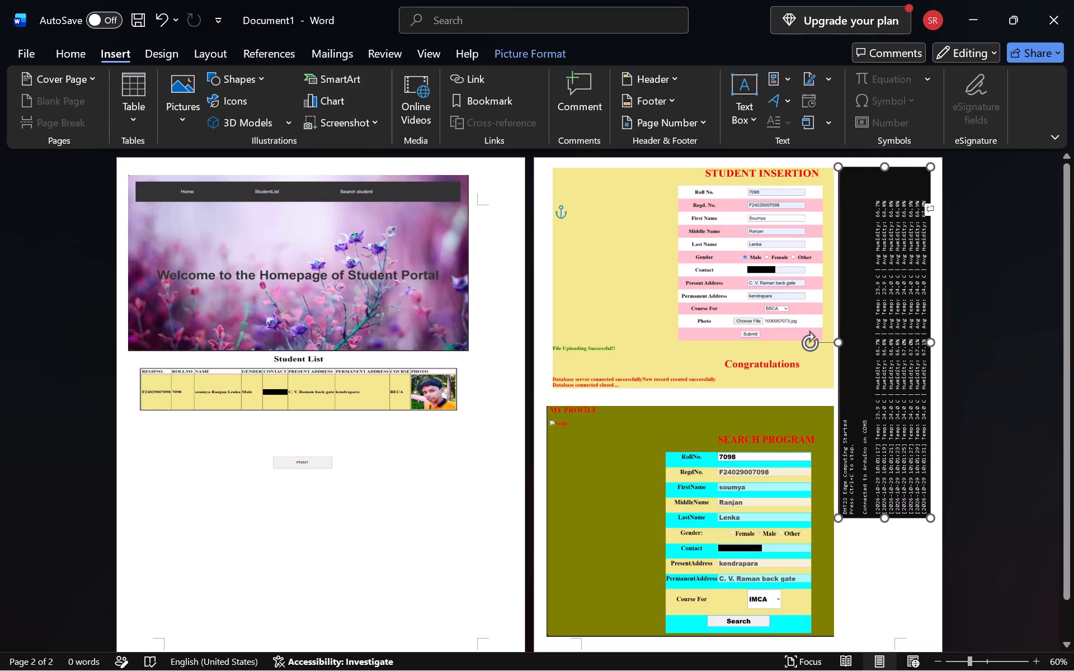
drag(882, 519, 882, 521)
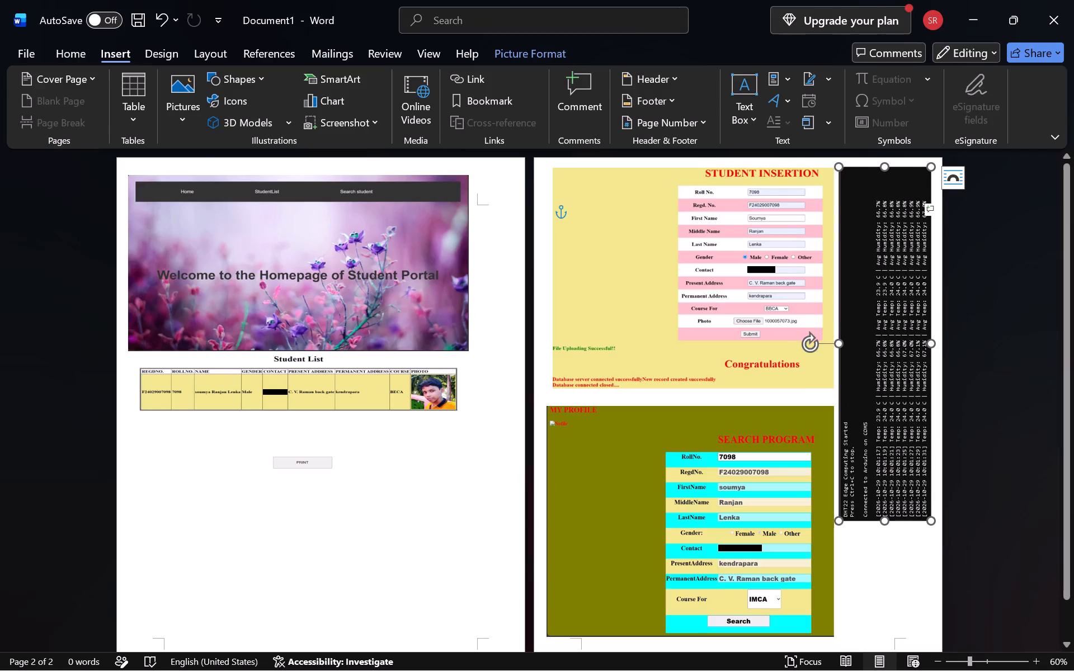
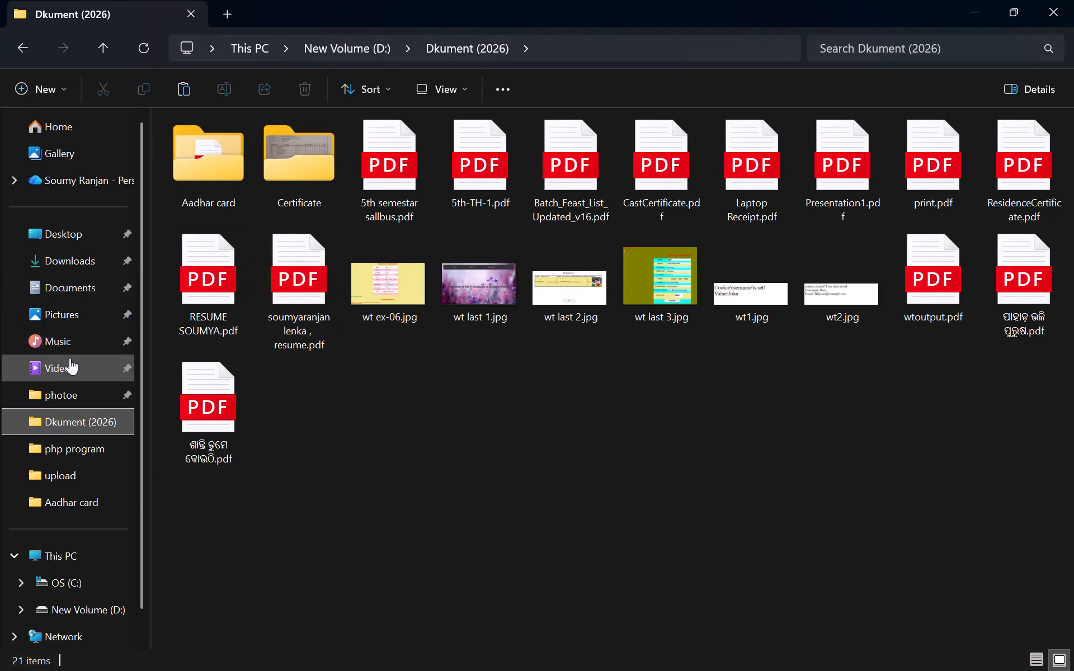
Look through the Documents, Pictures, Screenshots and Dkument (2026) folders in File Explorer to check their saved images and PDFs.
click(81, 296)
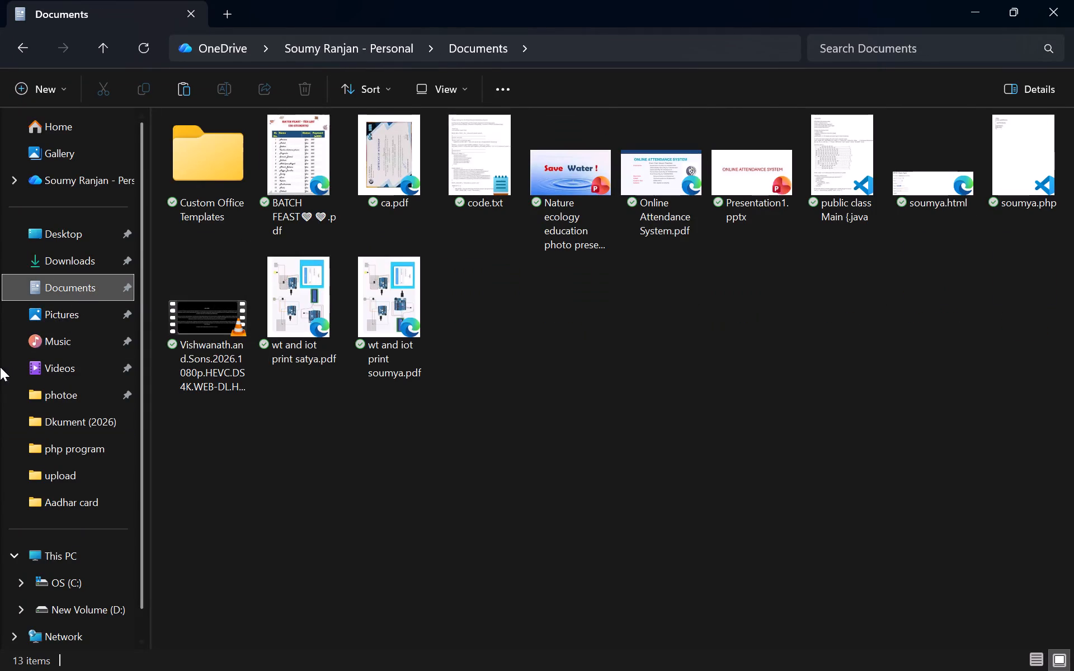
click(37, 315)
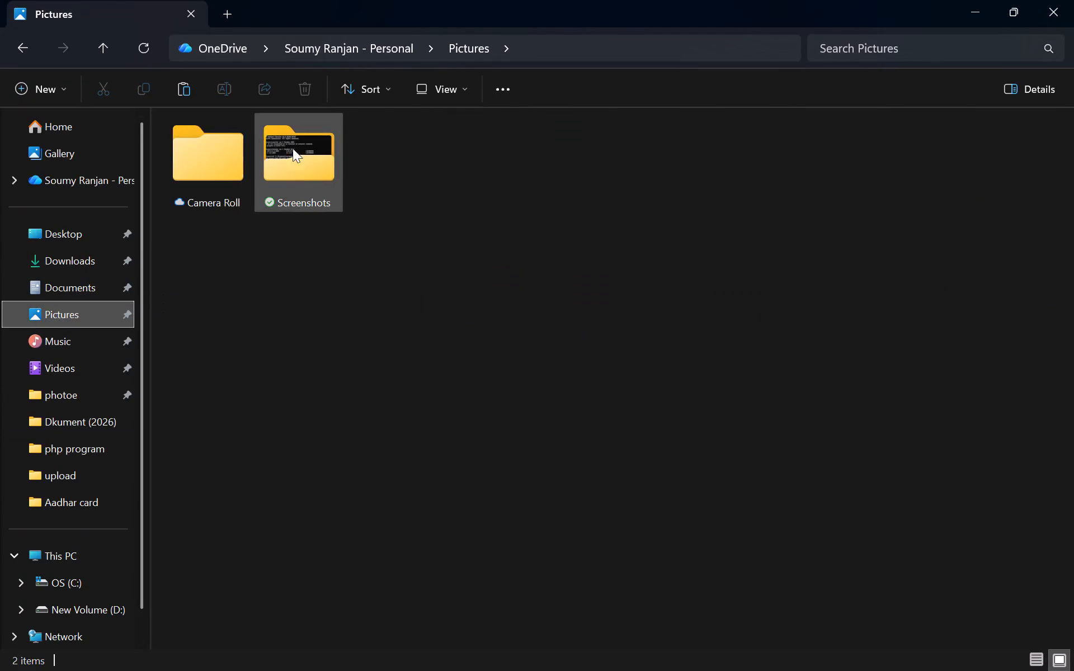
double_click(314, 150)
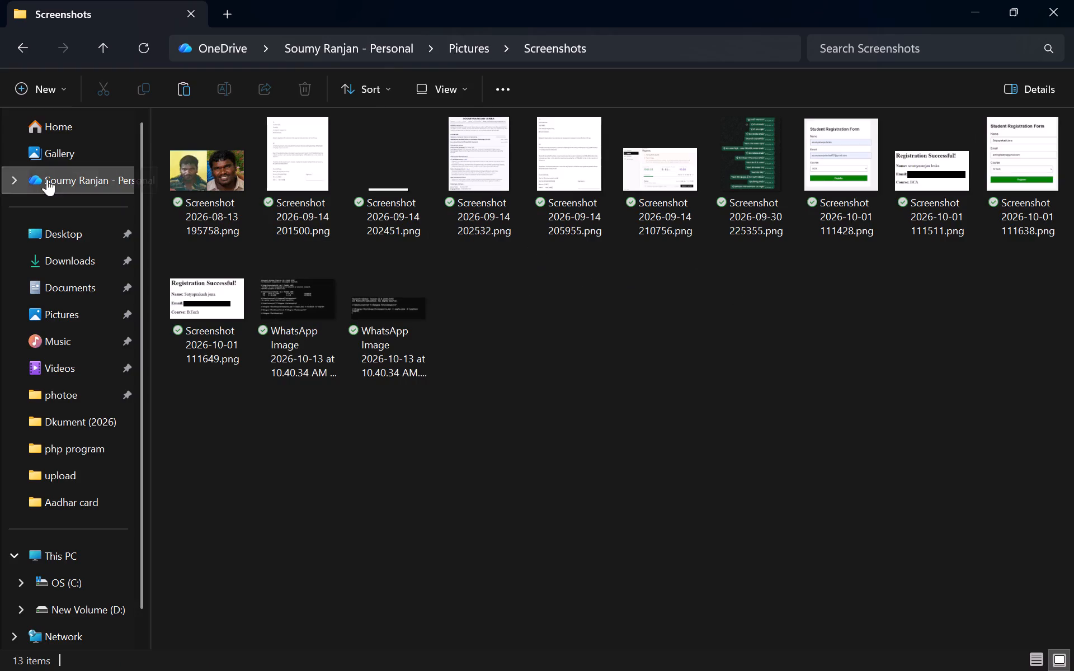
click(64, 294)
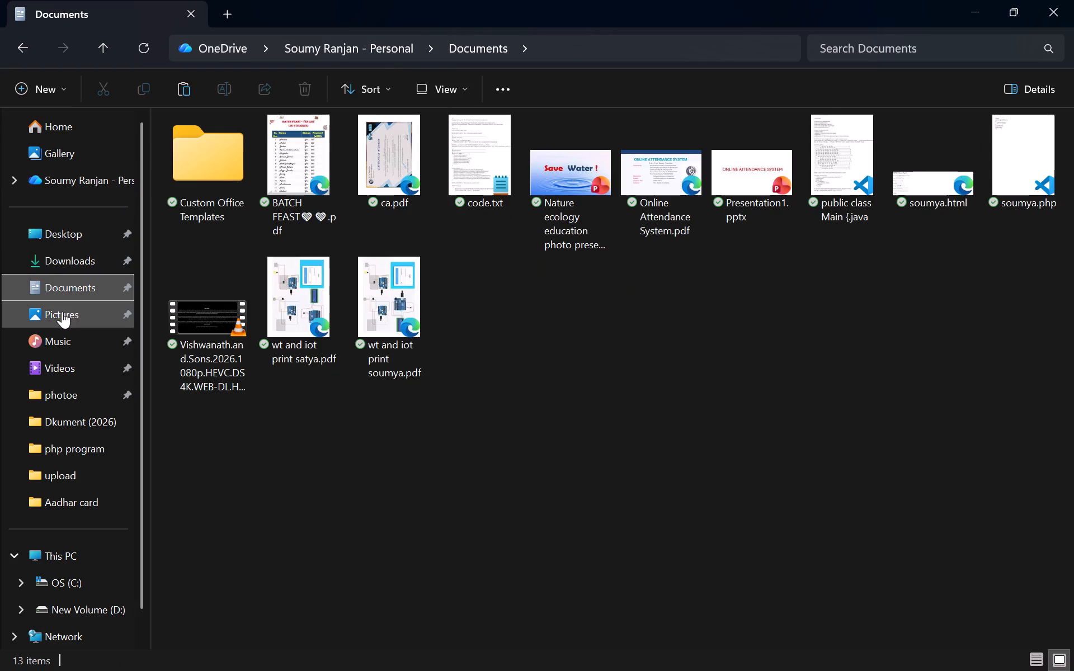
click(65, 326)
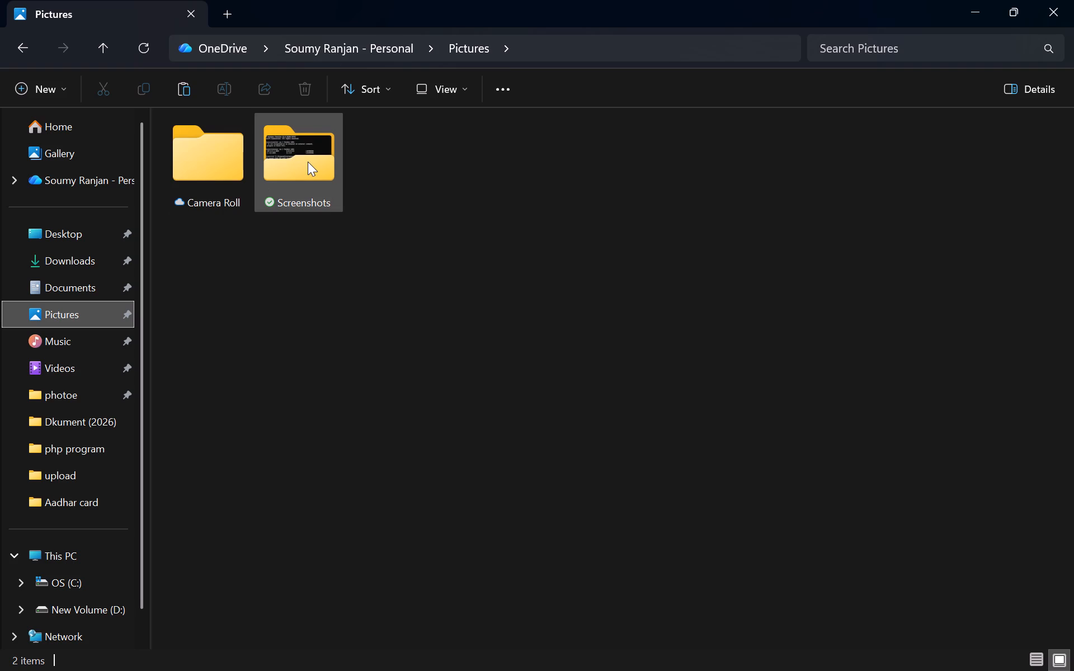
click(47, 419)
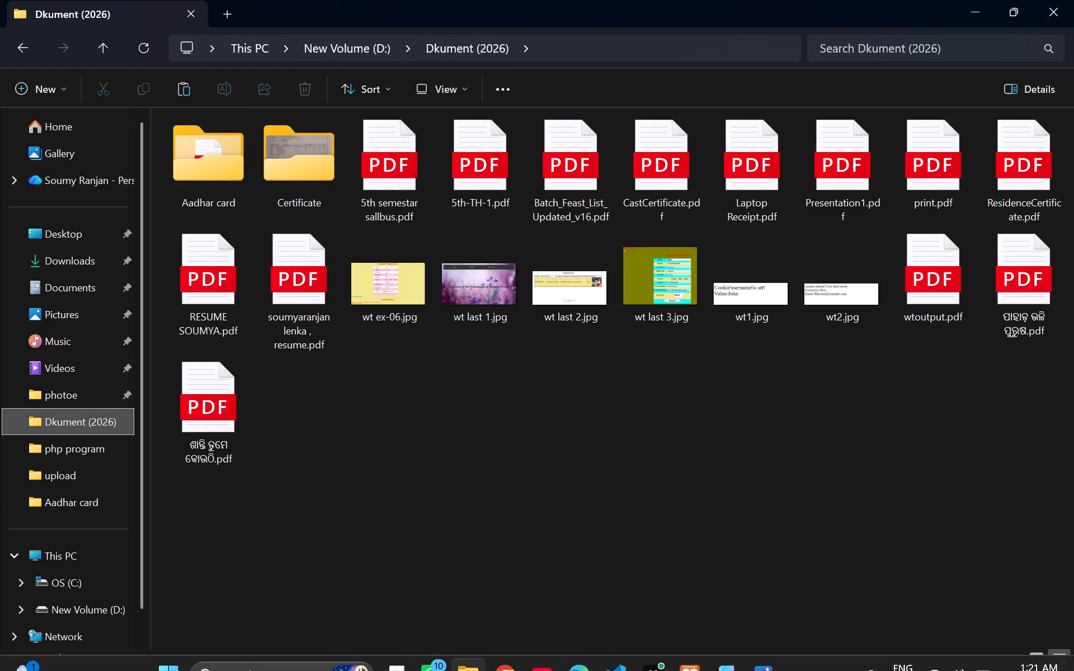
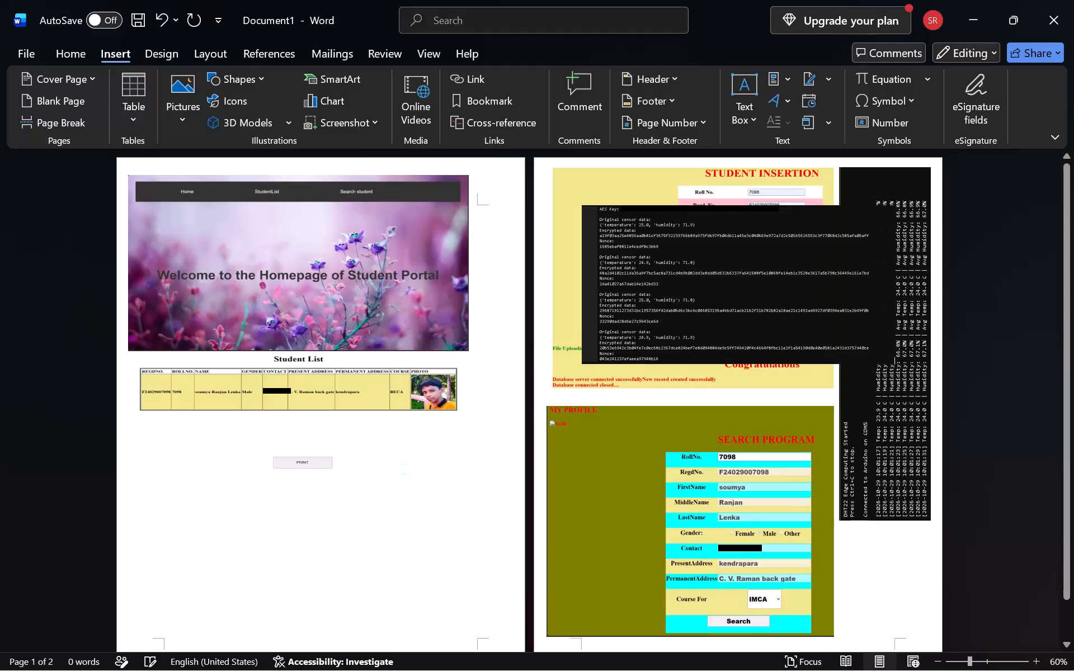
Set the AES key console picture to Behind Text wrapping and move it below the Student List on page 1.
drag(691, 285, 404, 476)
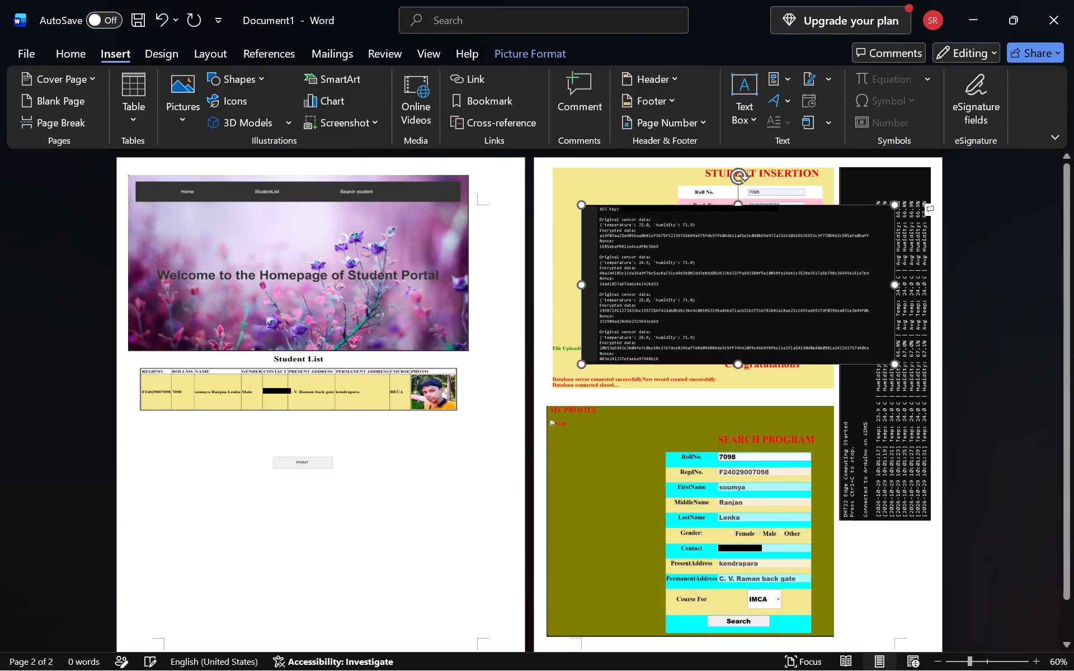
drag(732, 247, 599, 394)
drag(767, 268, 651, 315)
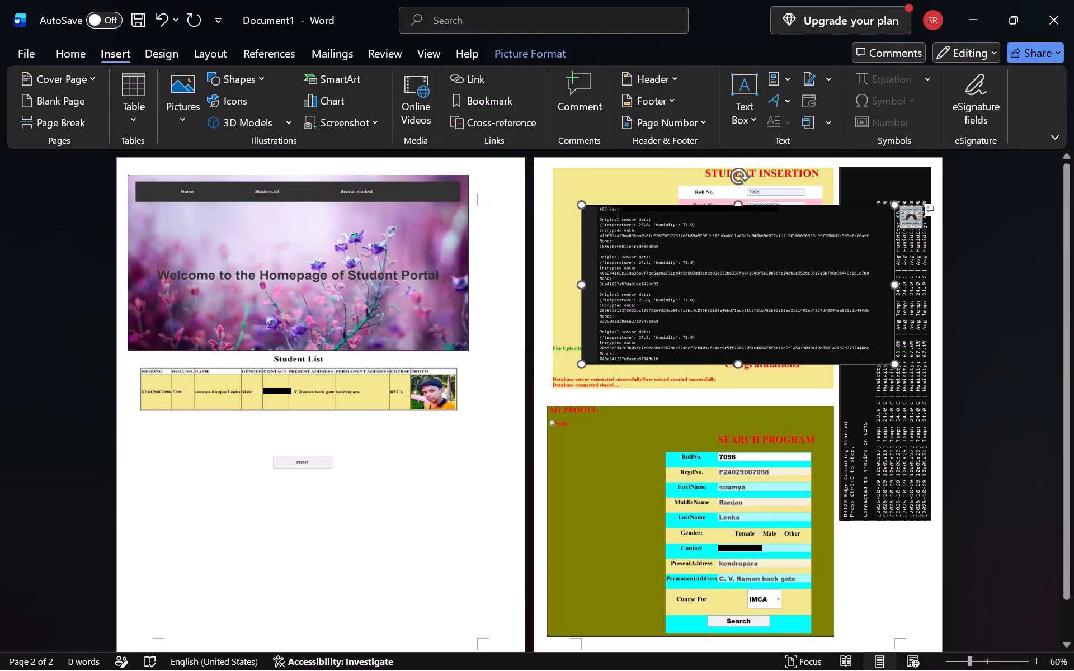
drag(903, 214, 908, 215)
click(915, 215)
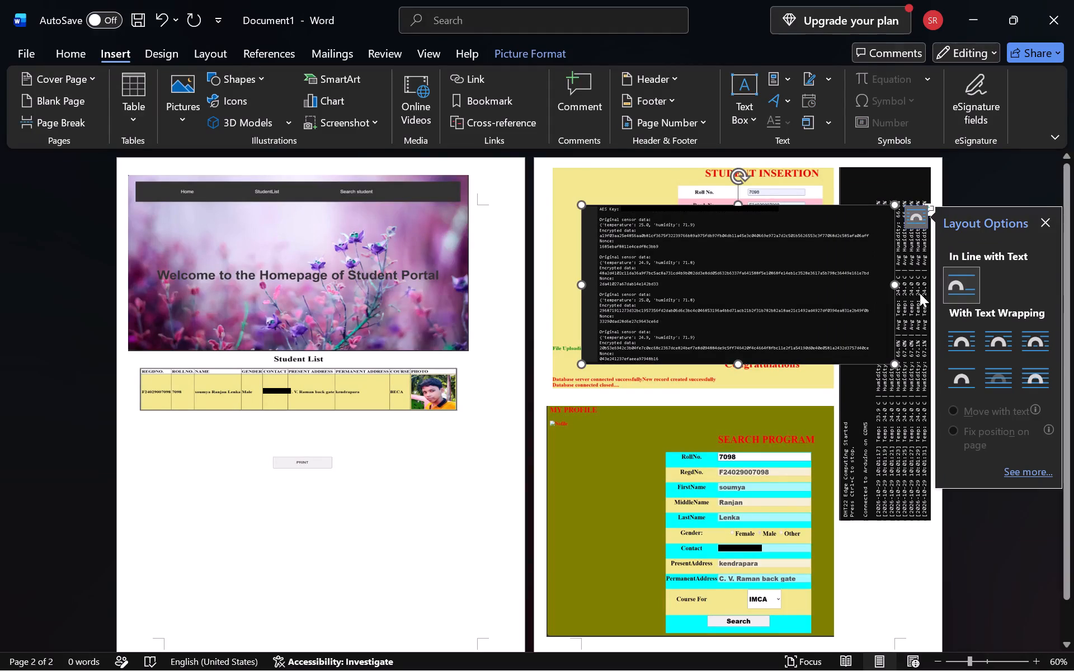
click(989, 372)
drag(784, 281, 514, 455)
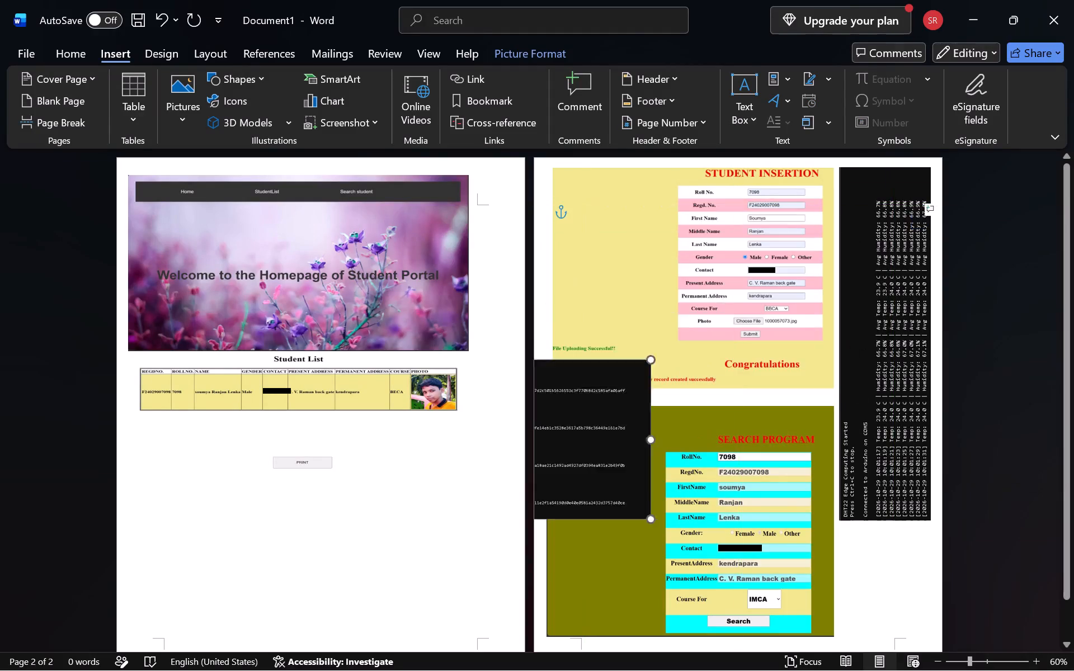
drag(514, 455, 336, 555)
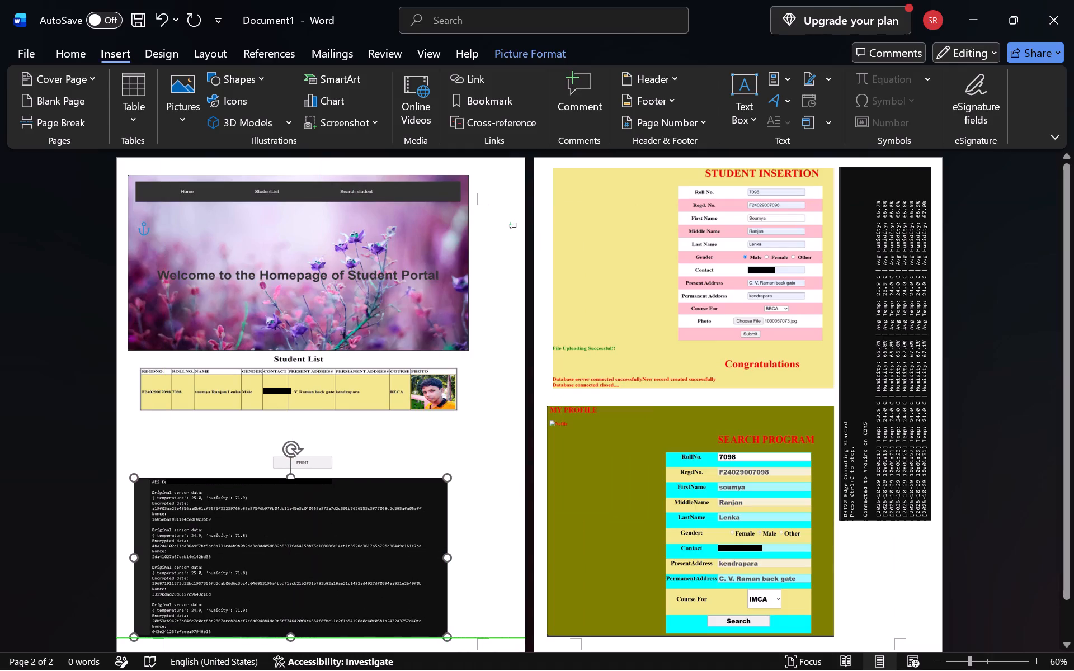
drag(336, 555, 329, 559)
Widen the AES key console picture towards the page edge and stretch it further down page 1.
drag(442, 559, 498, 562)
scroll(557, 505, down, 3)
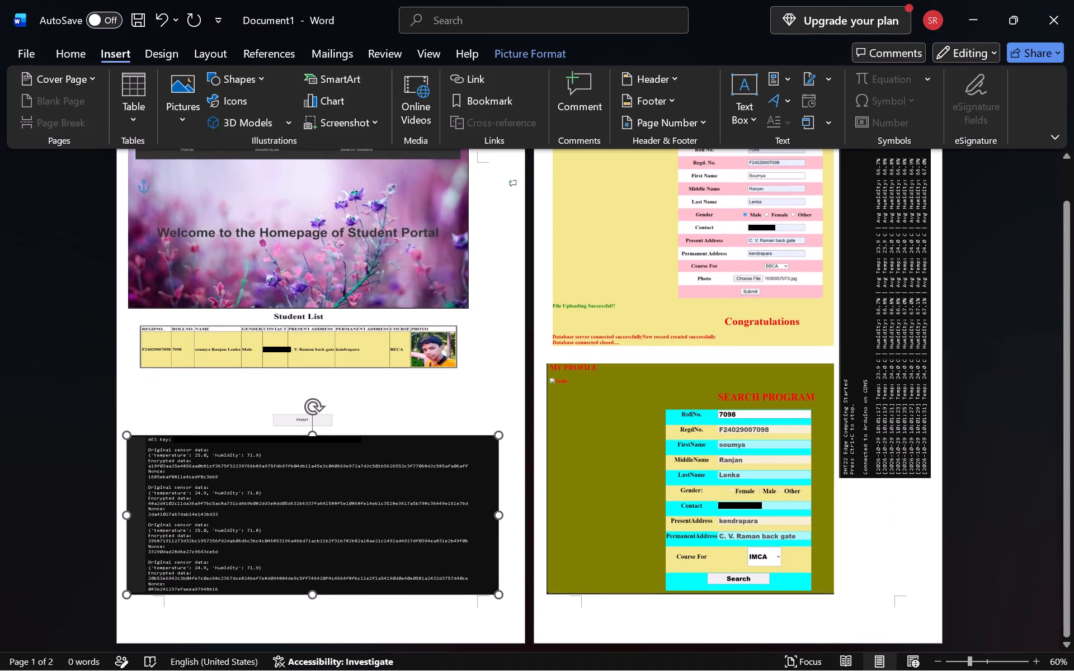
drag(312, 597, 310, 613)
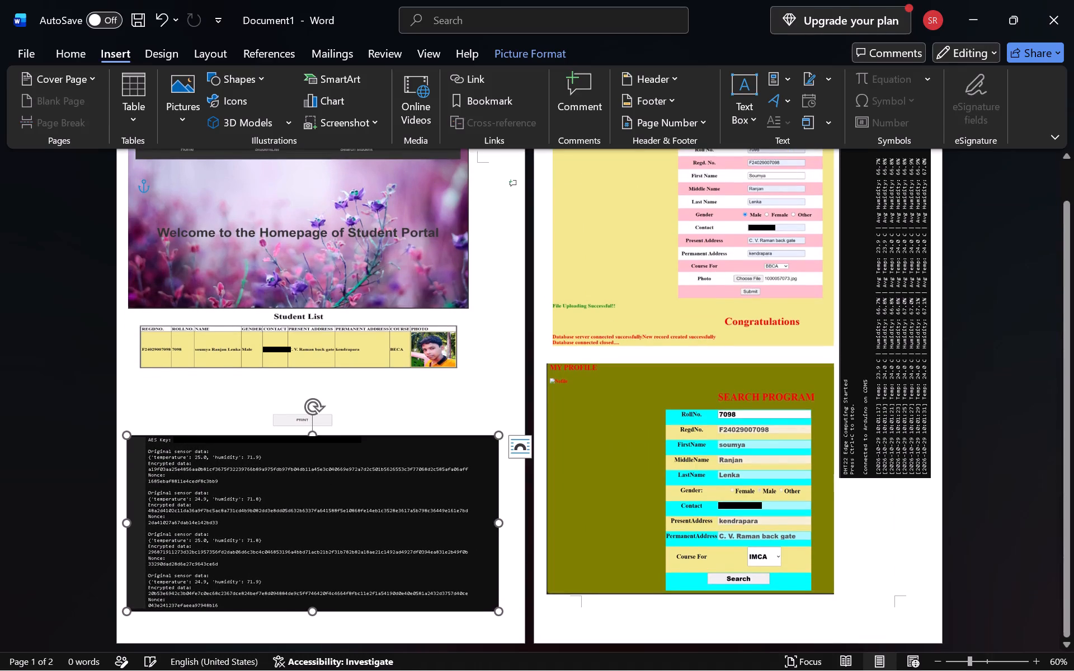
Stretch the Student Insertion and Search Program pictures downward to close the gap between them and fill page 2.
click(743, 571)
drag(689, 597, 689, 607)
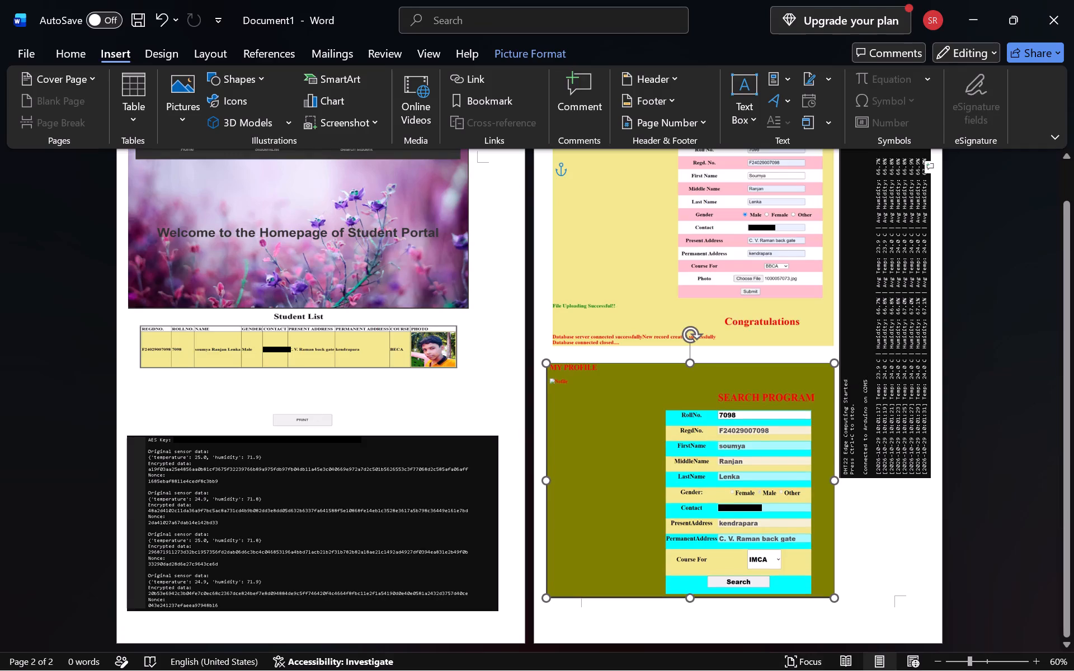
drag(689, 607, 689, 609)
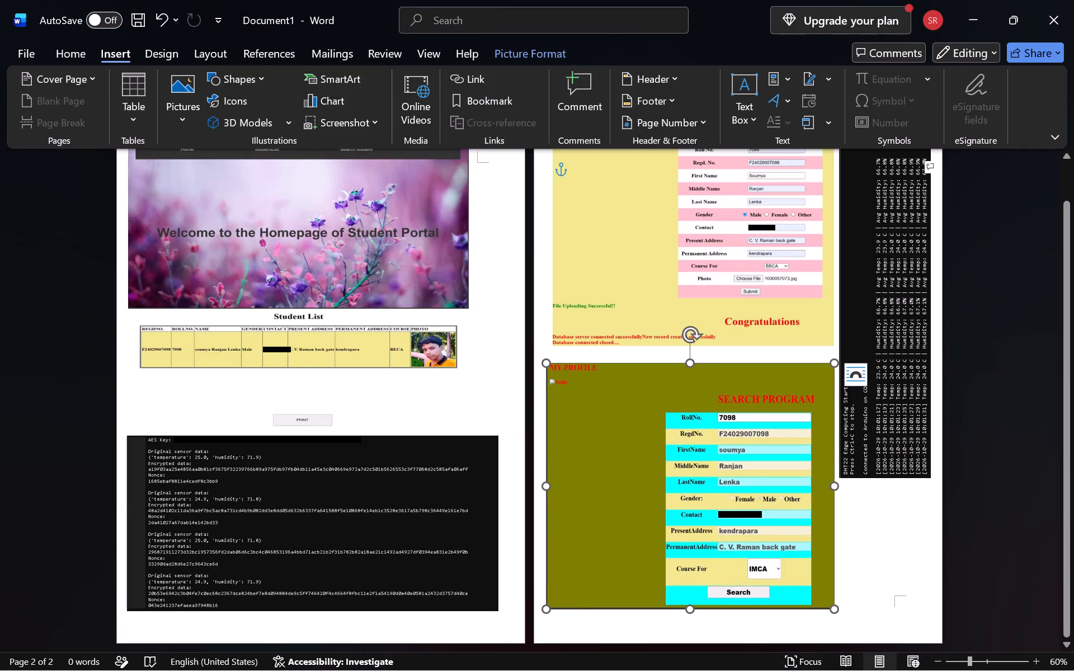
click(732, 306)
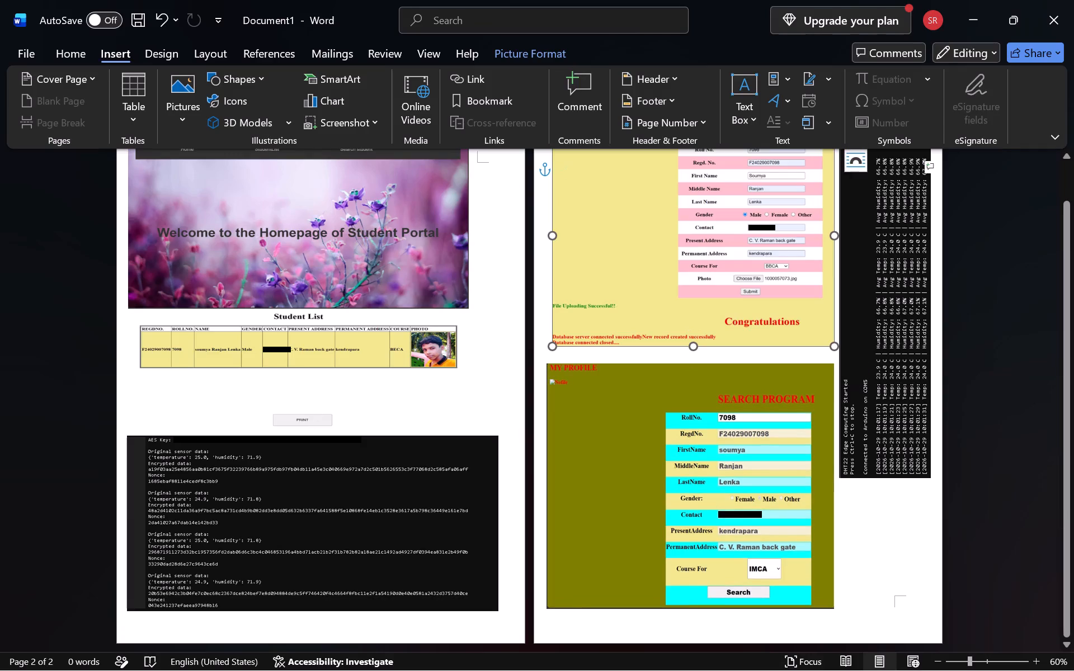
scroll(720, 305, up, 1)
scroll(718, 376, up, 2)
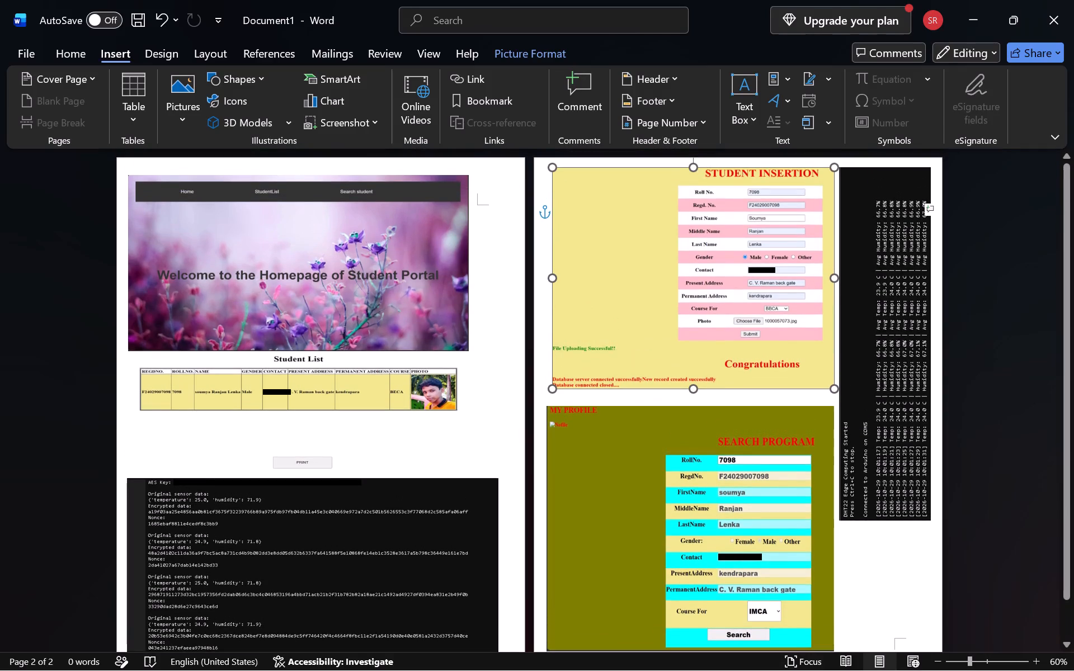
drag(698, 387, 696, 398)
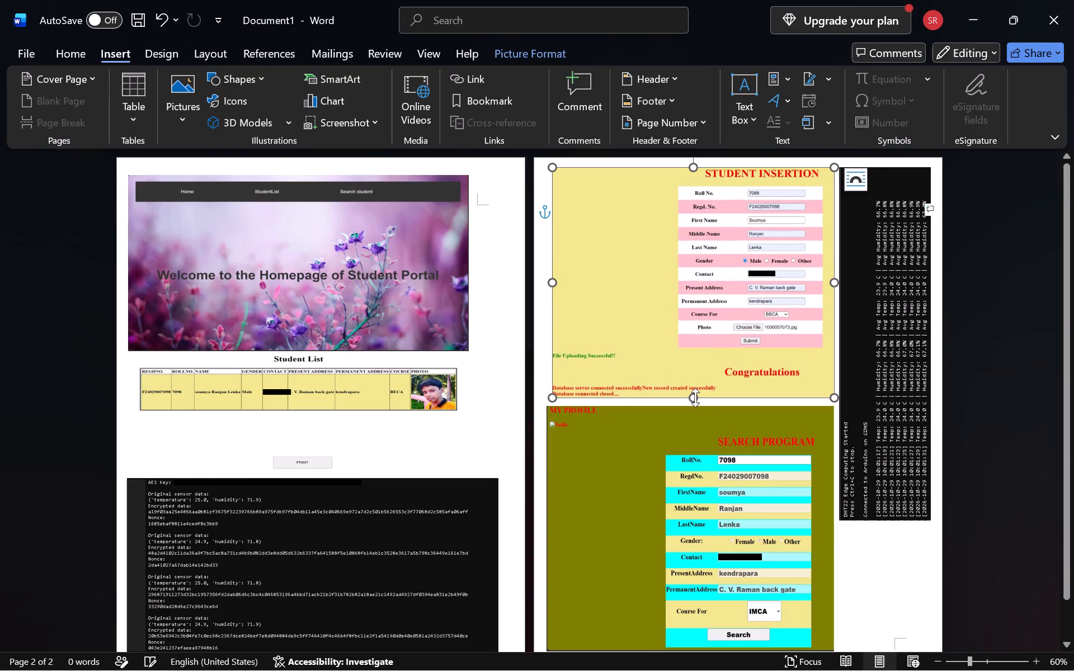
scroll(783, 456, down, 6)
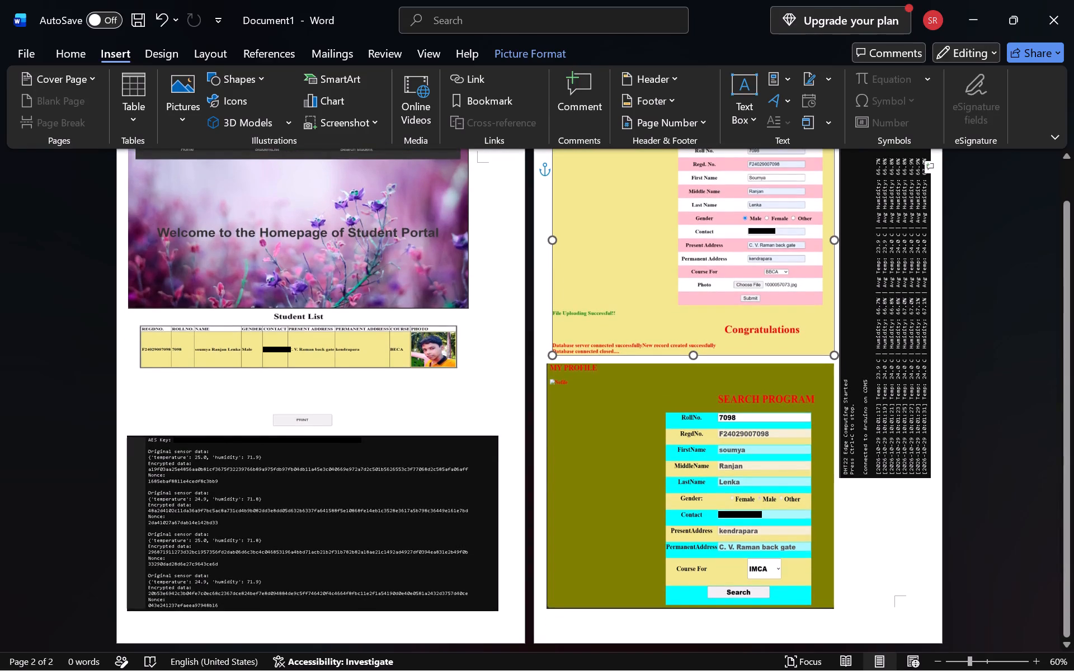
click(692, 575)
drag(686, 607, 687, 615)
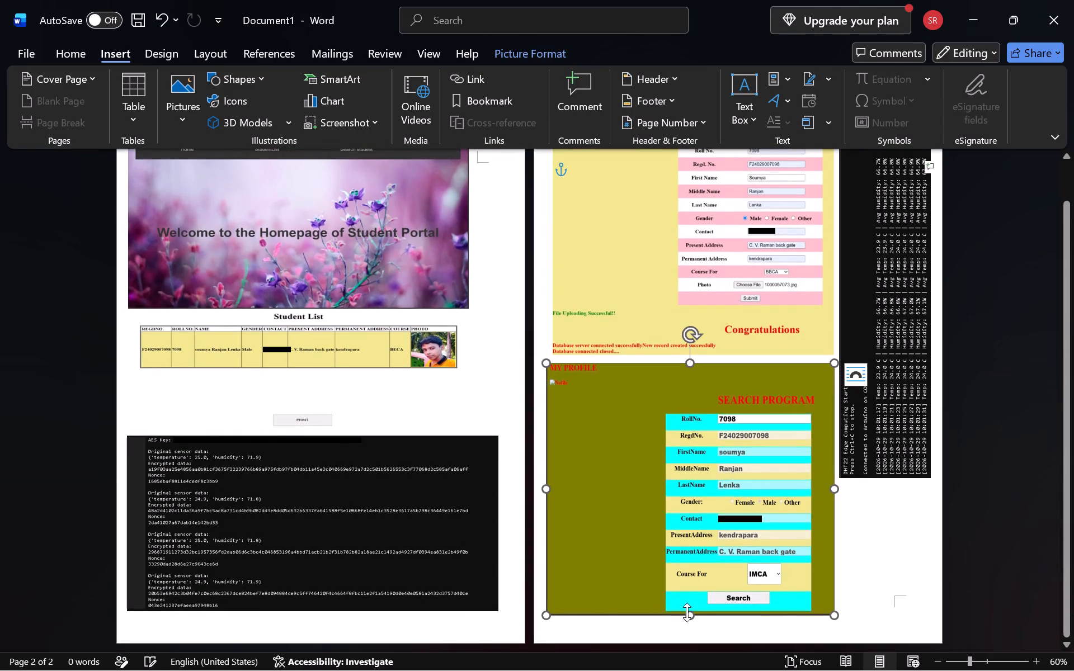
Add the label 1 in the blank margin beside the portal homepage picture on page 1.
scroll(824, 555, up, 1)
scroll(825, 555, down, 2)
scroll(827, 532, up, 10)
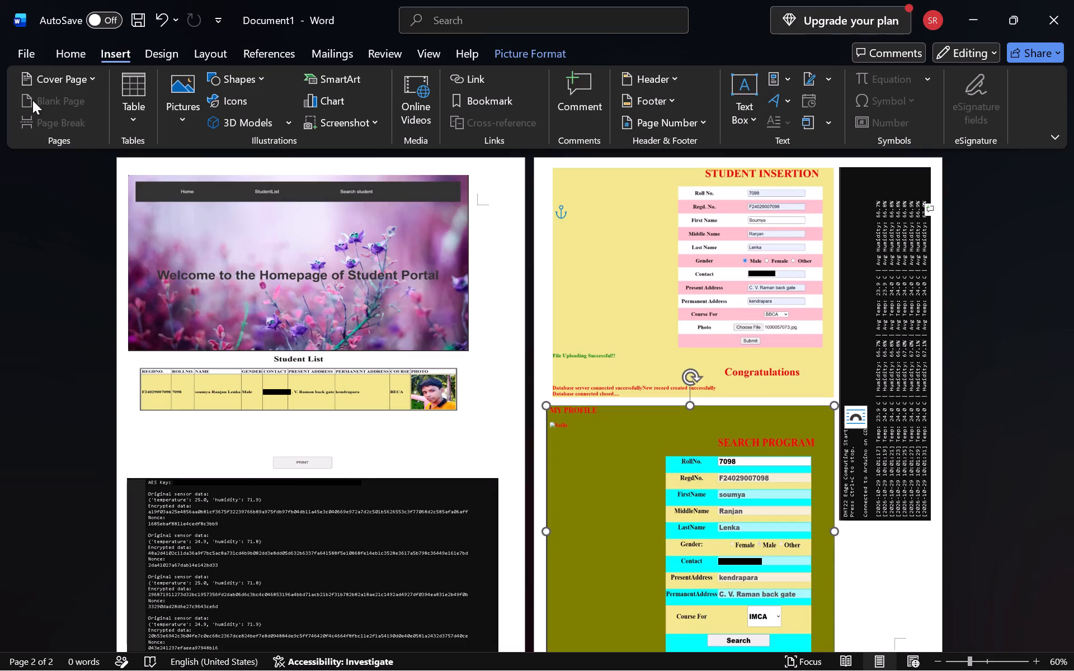
click(481, 243)
double_click(482, 242)
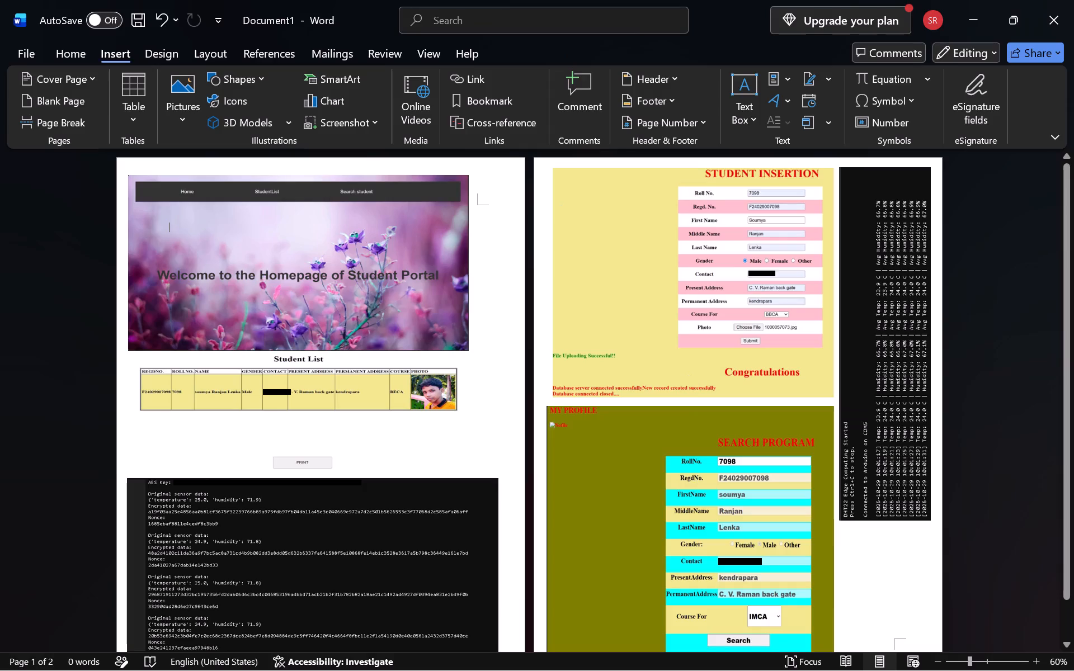
triple_click(487, 242)
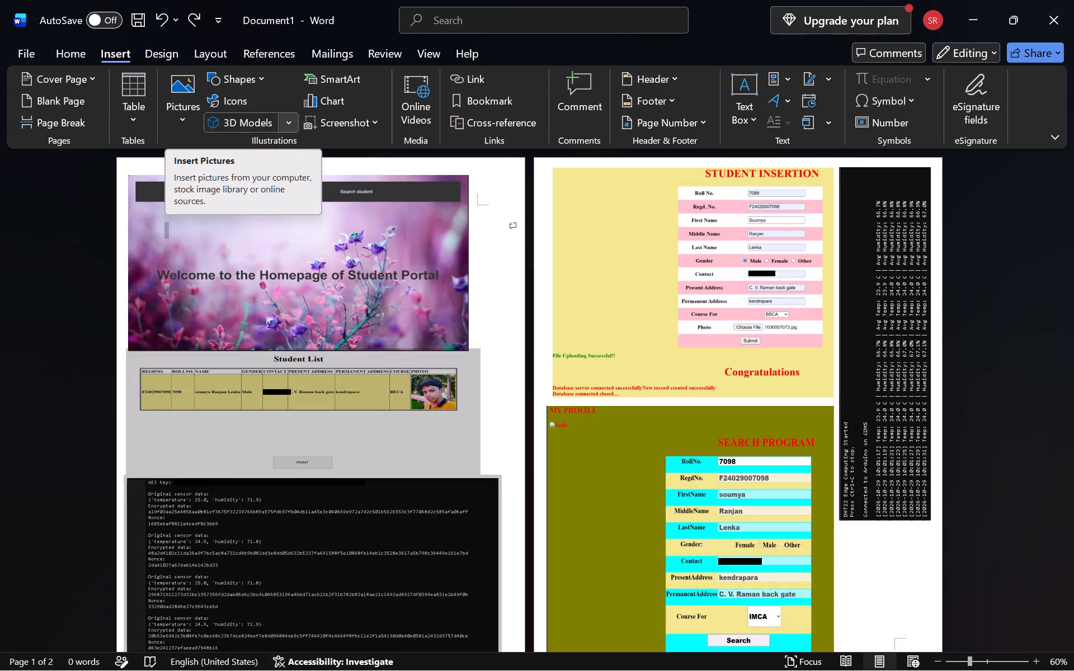
click(483, 261)
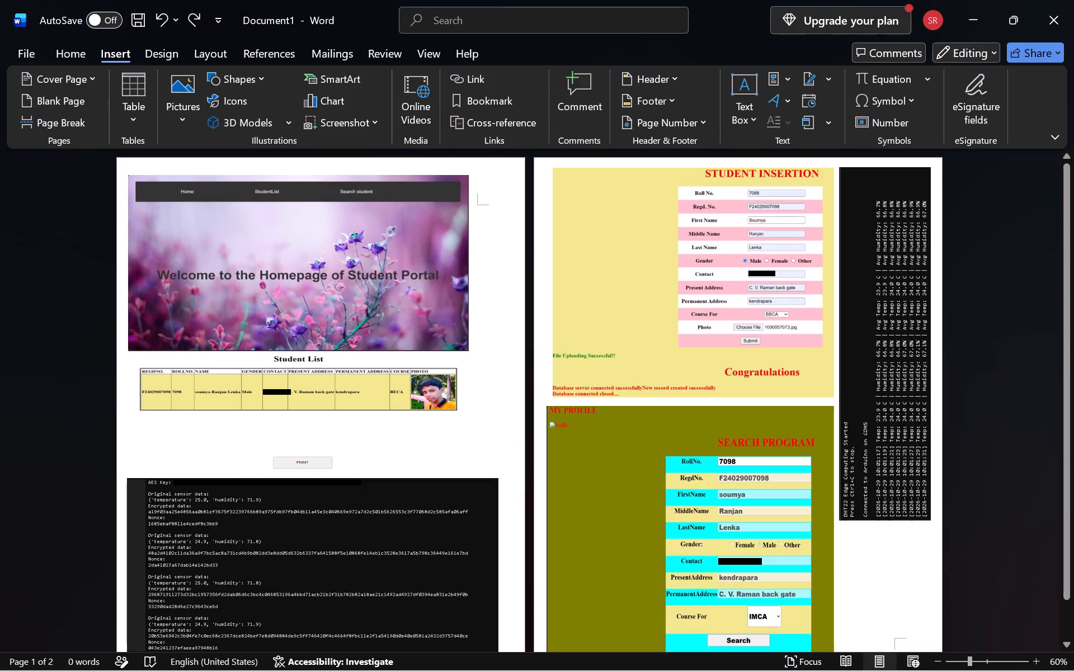
double_click(481, 223)
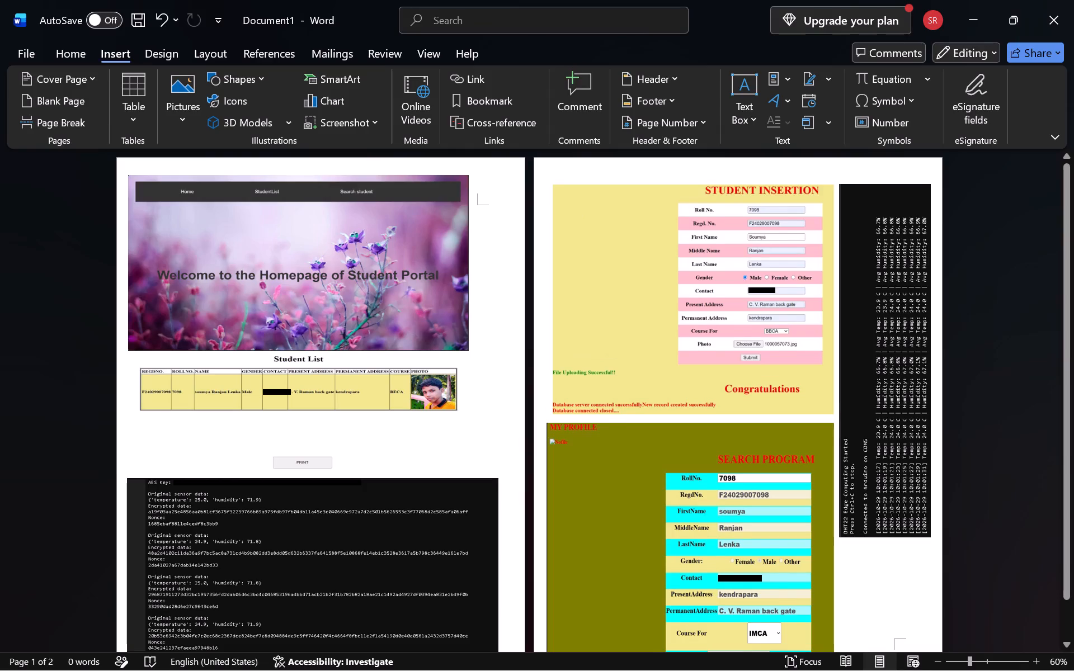
double_click(481, 238)
key(2)
key(BackSpace)
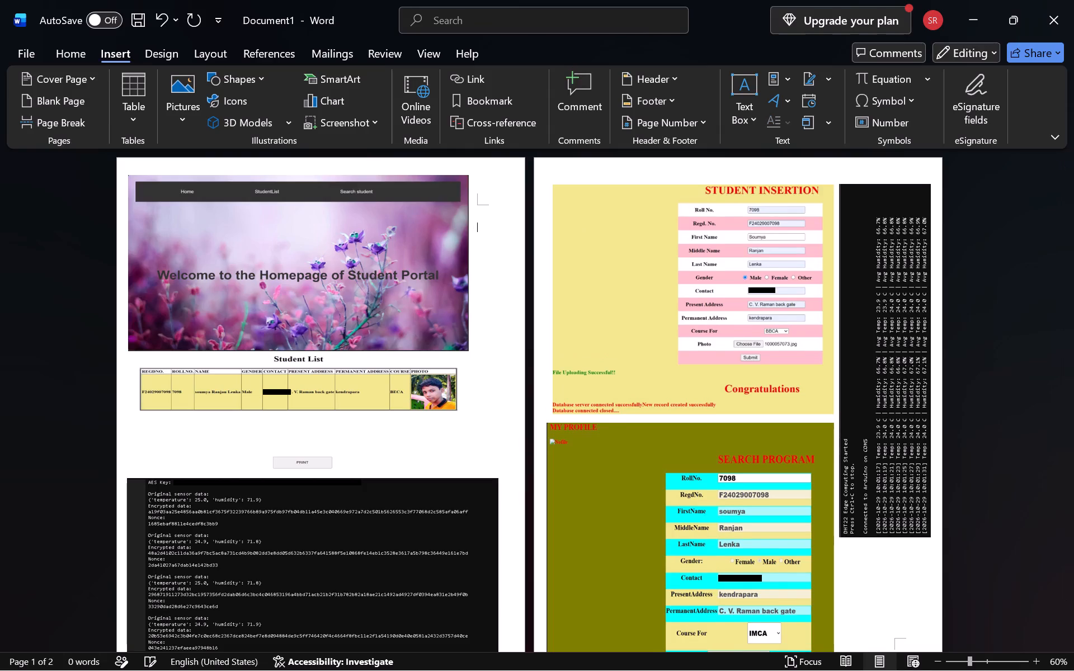
key(1)
Add the label 2 in the blank margin beside the Student List table on page 1.
click(482, 385)
double_click(488, 383)
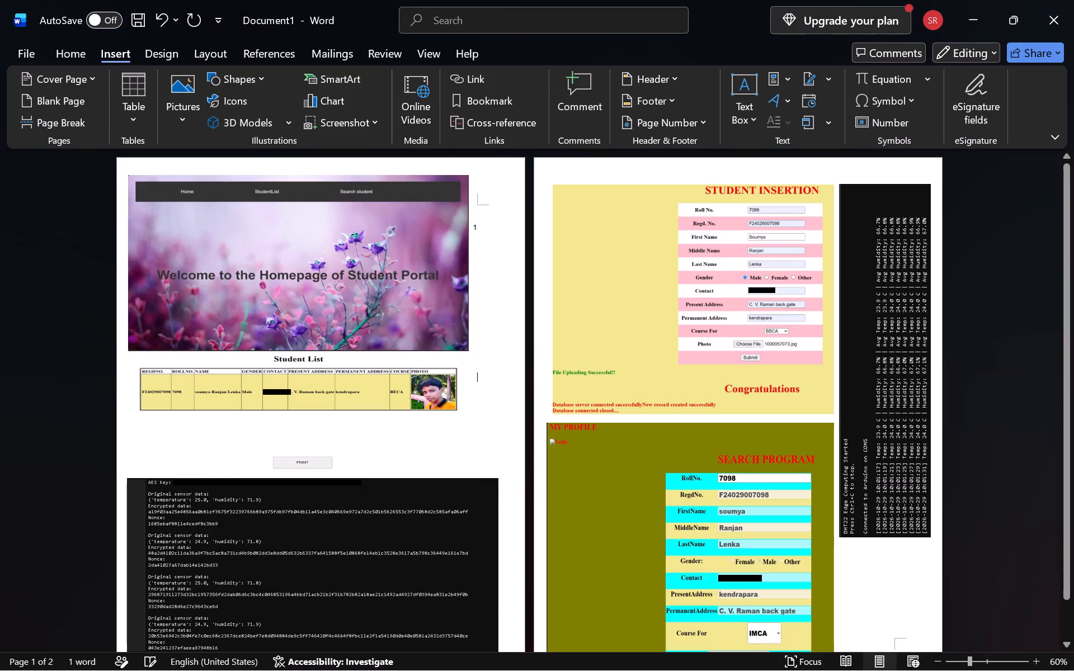
key(2)
Add the label 2 just below the upright DHT22 console picture on page 2.
double_click(843, 566)
key(2)
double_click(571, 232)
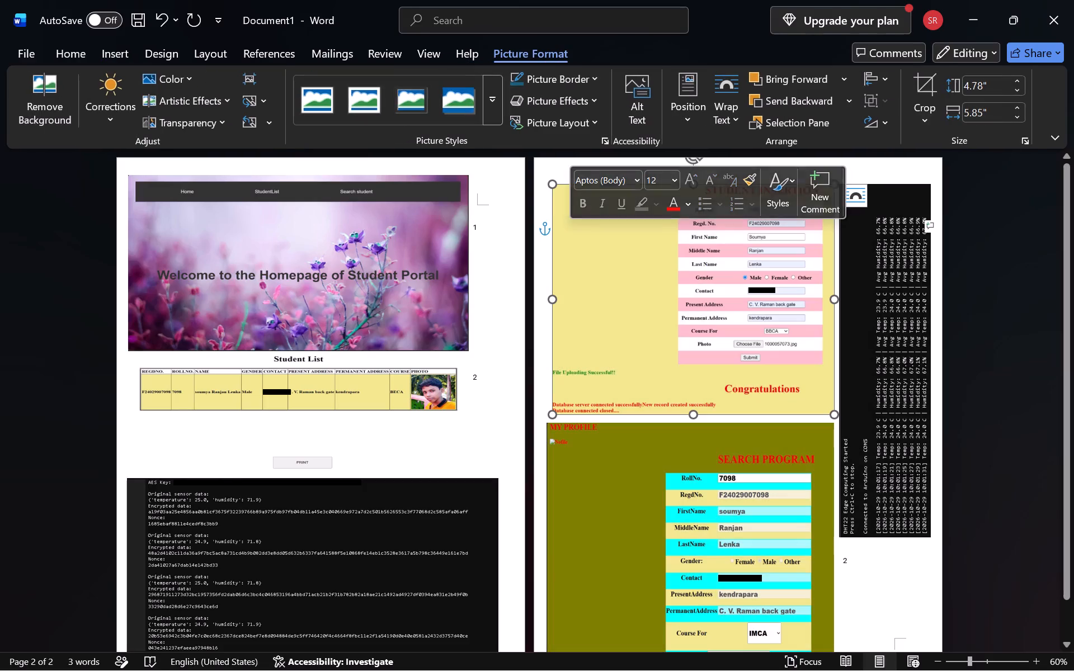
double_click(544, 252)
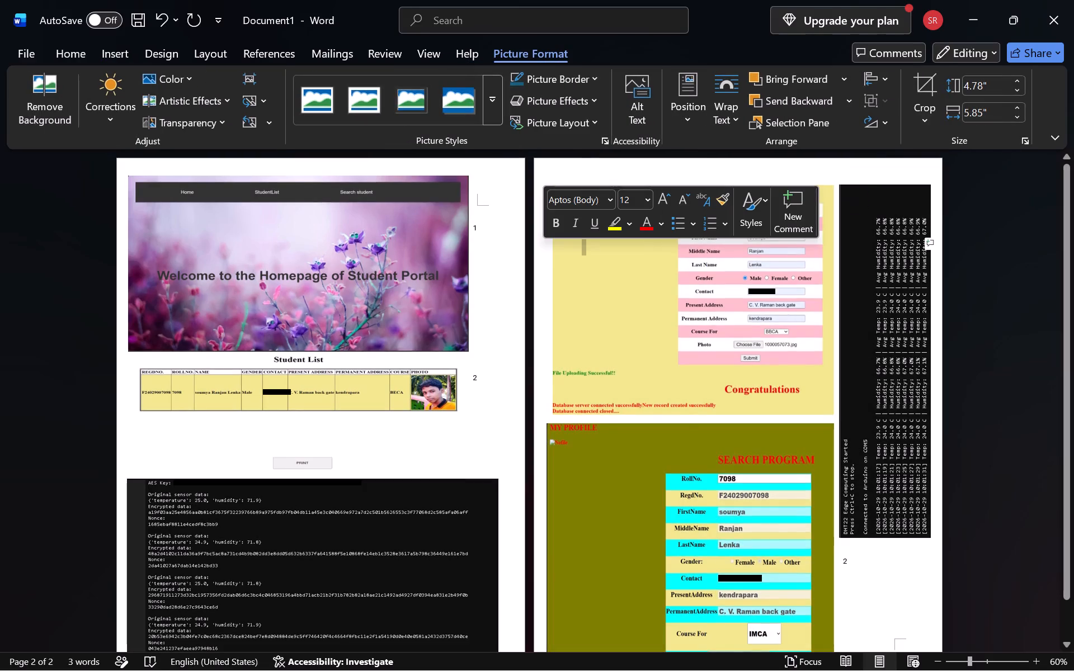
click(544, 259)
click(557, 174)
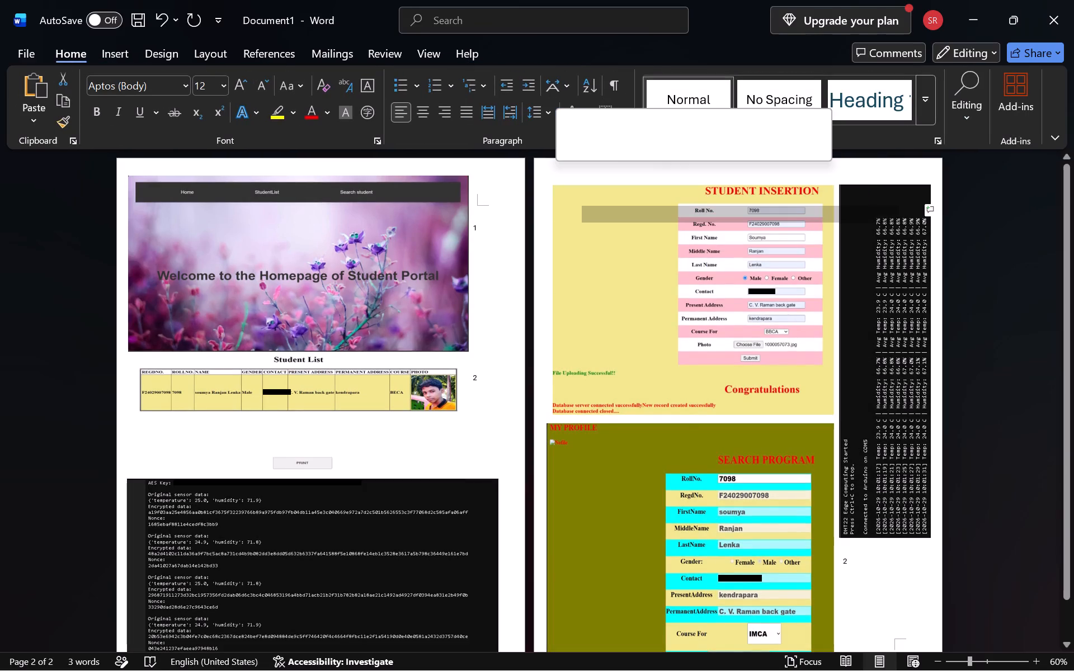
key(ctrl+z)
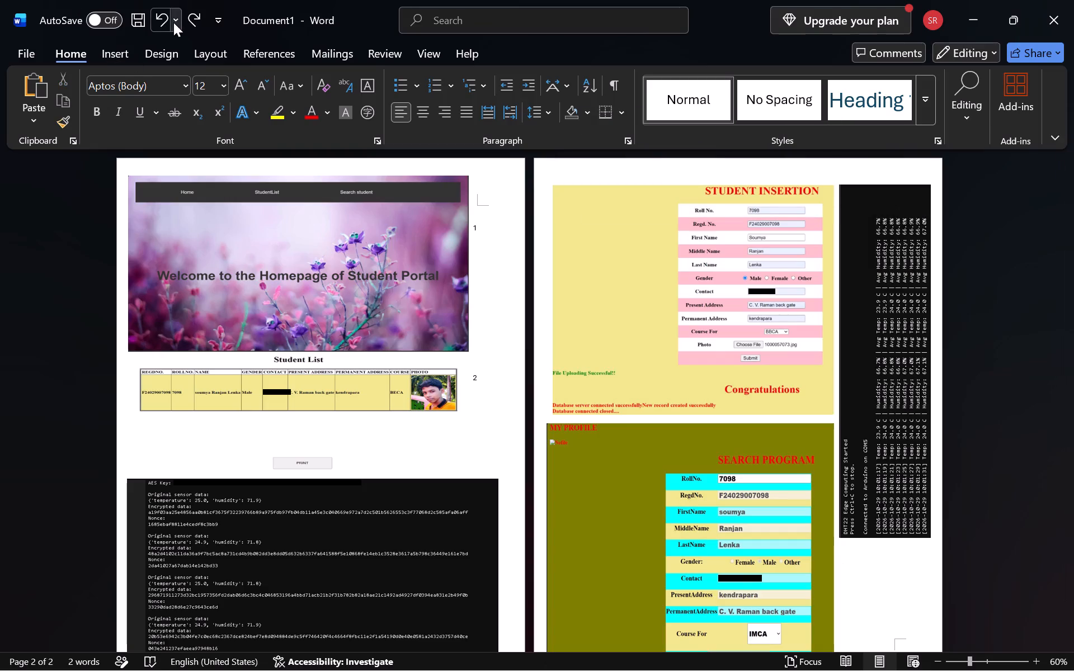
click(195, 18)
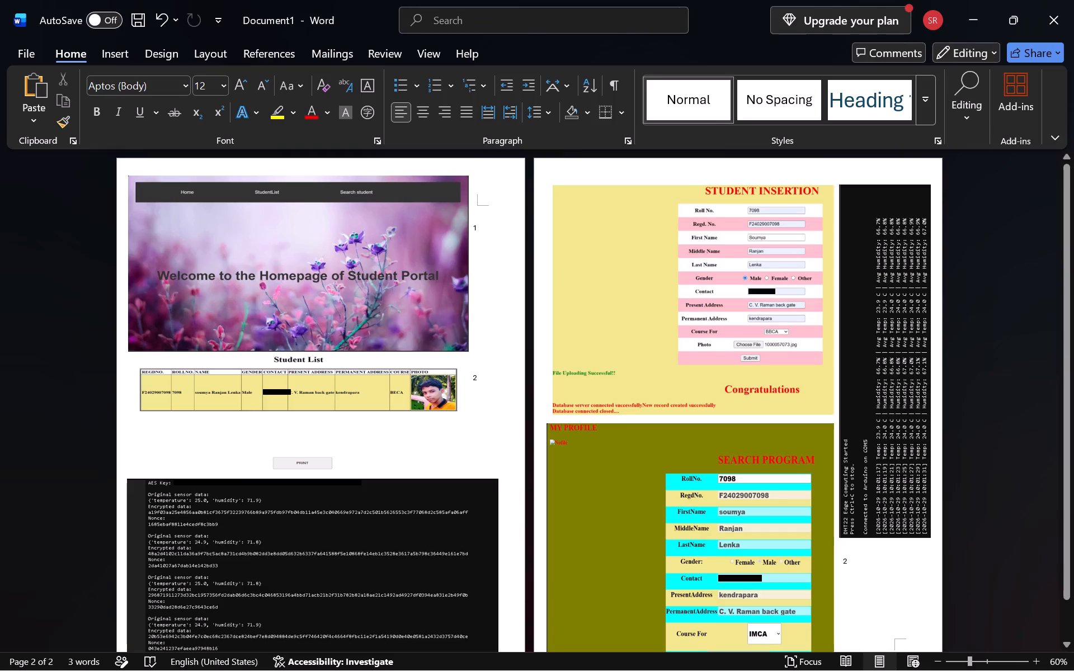
Move the Student Insertion picture up on page 2 to leave a gap above the Search Program picture.
drag(602, 356, 603, 337)
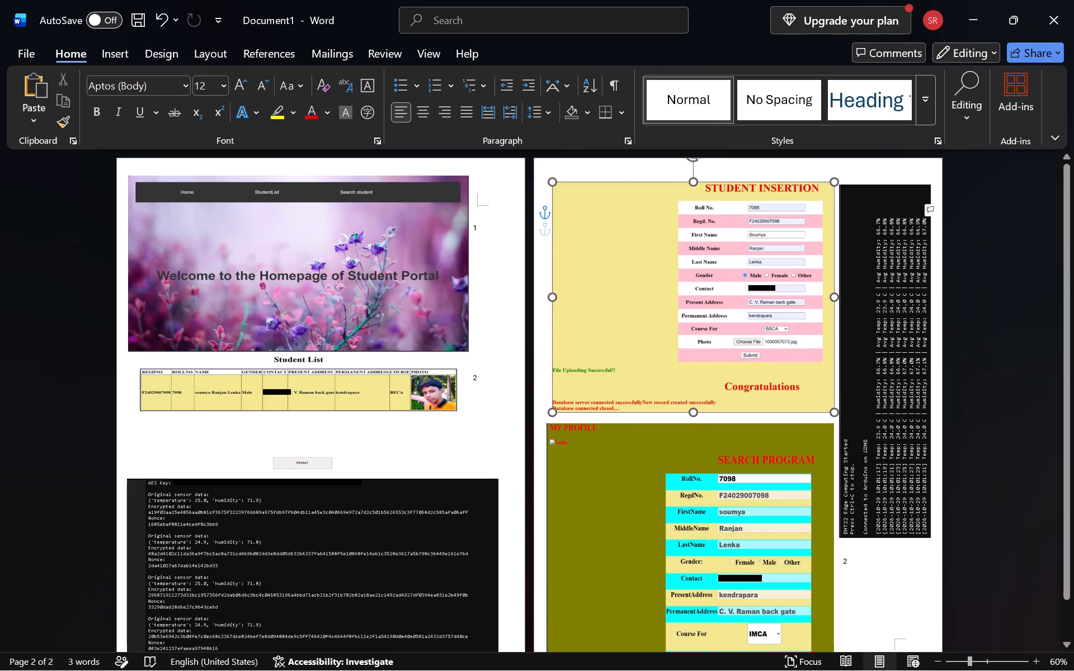
drag(603, 337, 600, 342)
Add the label Wt-6 in the gap between the Student Insertion and Search Program pictures.
double_click(587, 412)
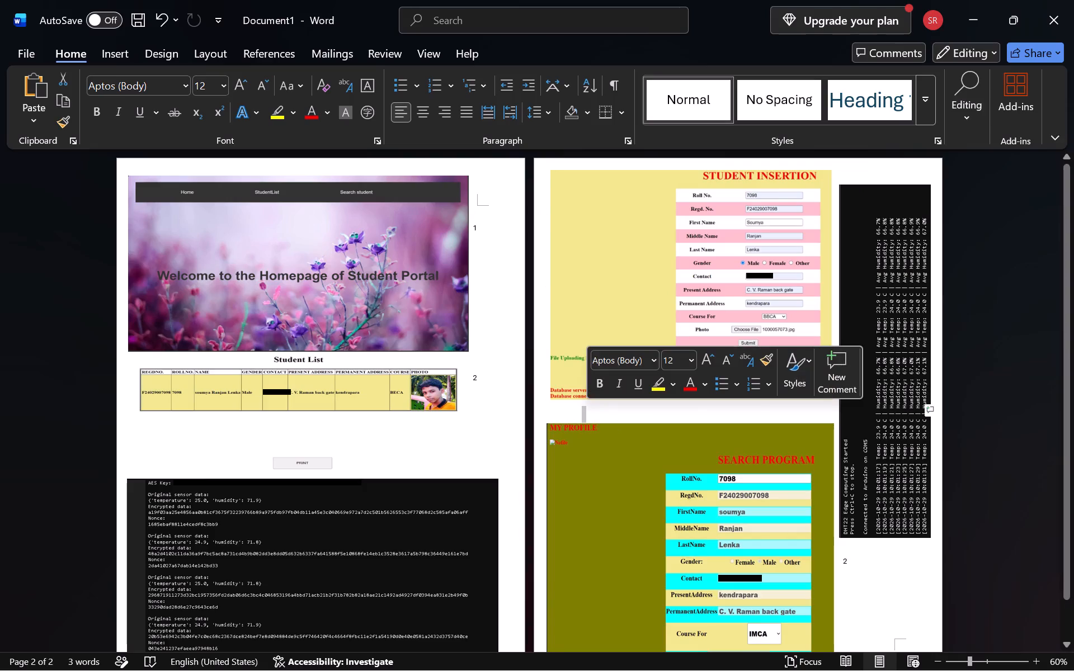
text(wt)
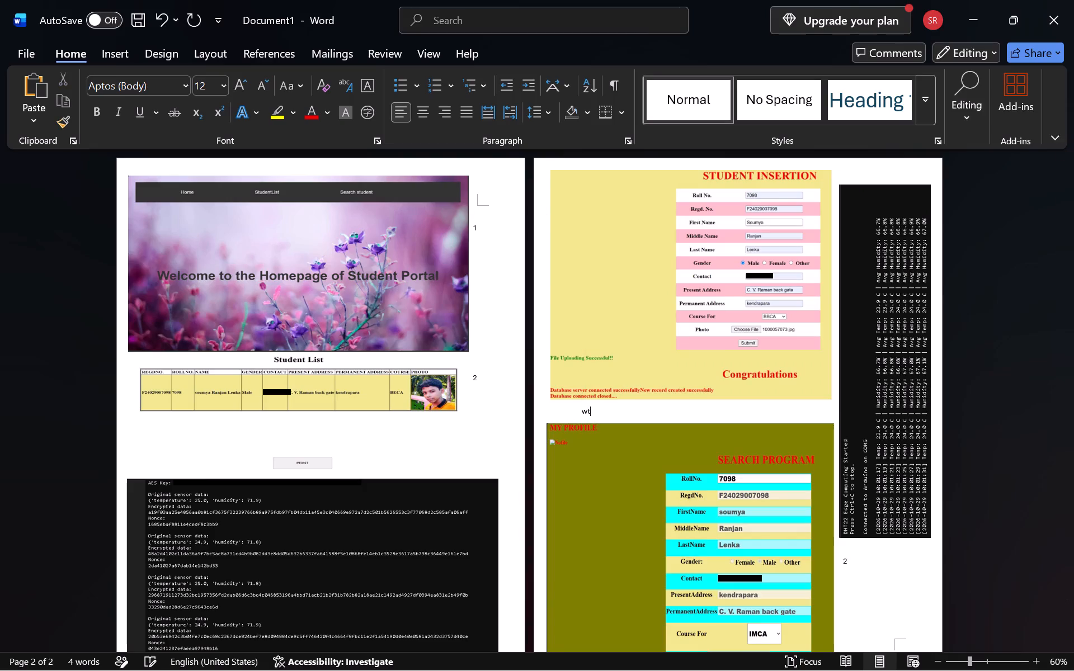
key(minus)
key(6)
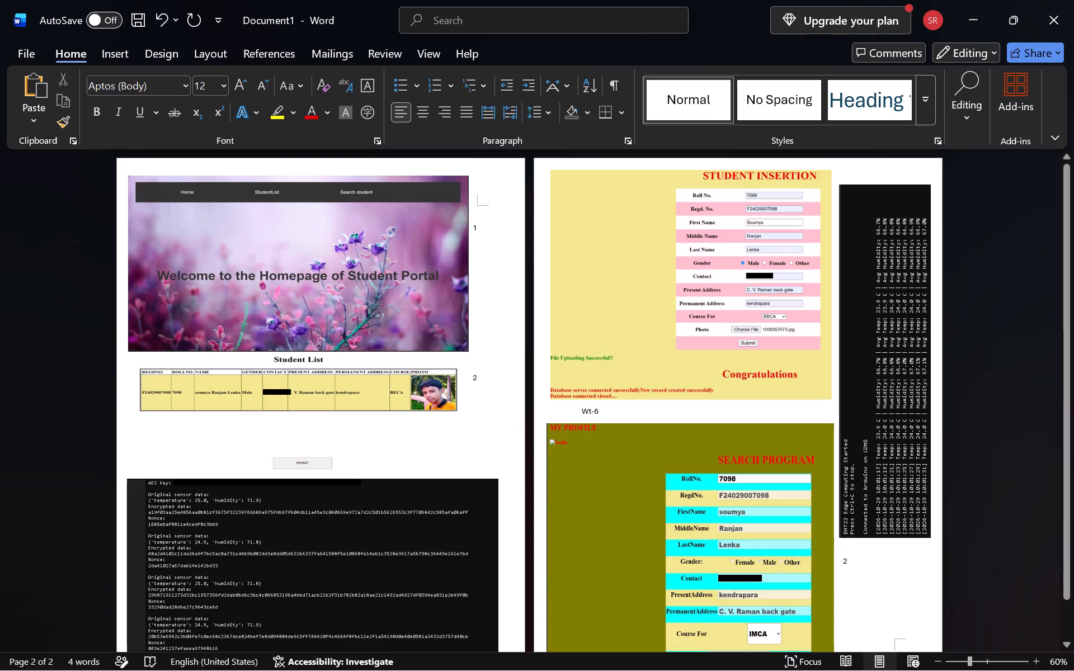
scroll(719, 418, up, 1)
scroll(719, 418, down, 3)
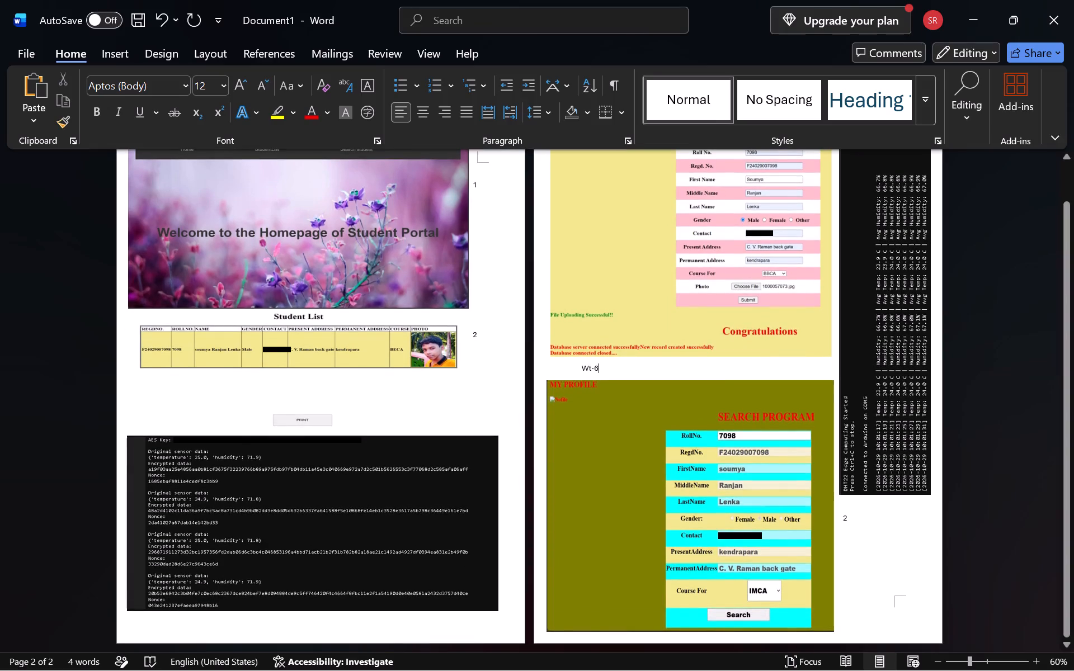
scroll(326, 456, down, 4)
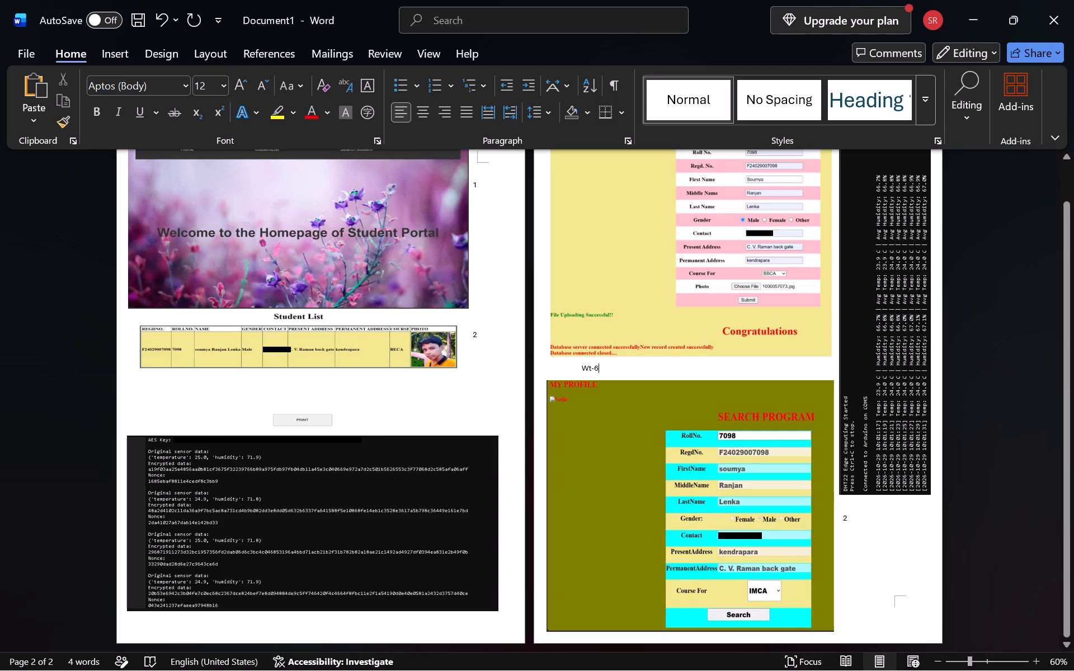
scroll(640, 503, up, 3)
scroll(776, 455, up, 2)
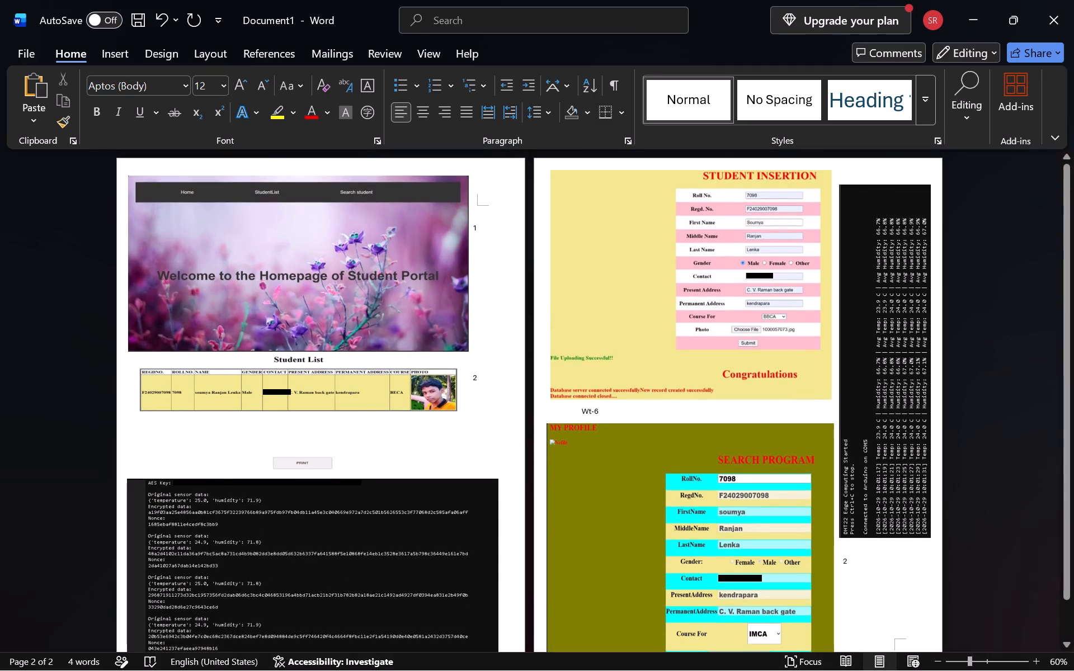
Add wt in front of the label 1 beside the homepage picture on page 1, with its line right-aligned.
click(477, 227)
key(Left)
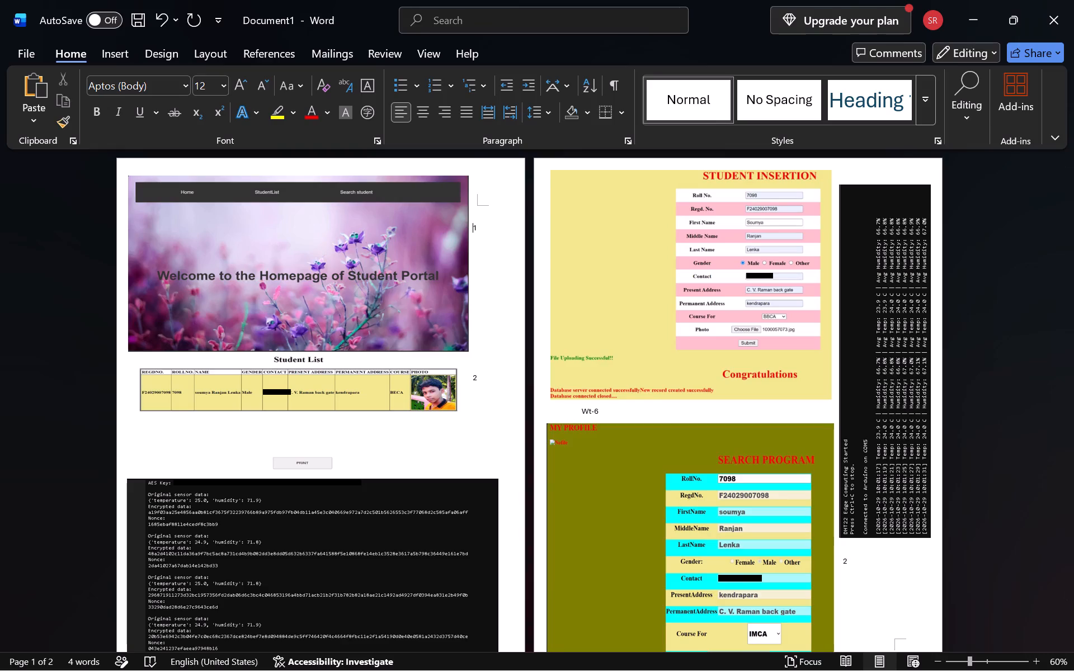
key(w)
key(t)
key(BackSpace)
key(BackSpace)
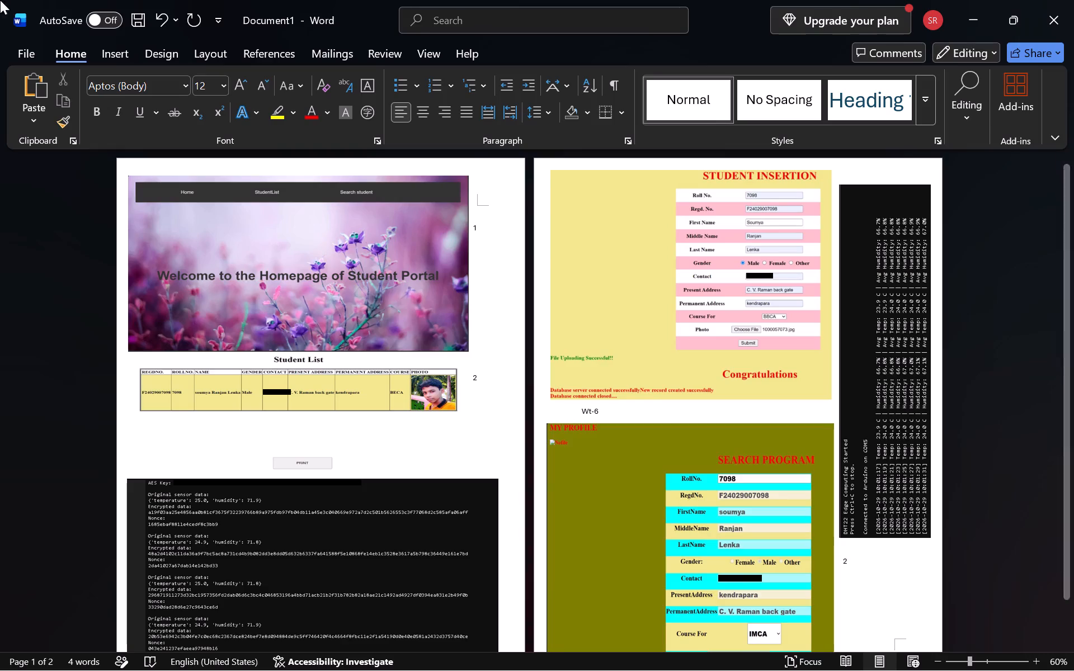
click(440, 110)
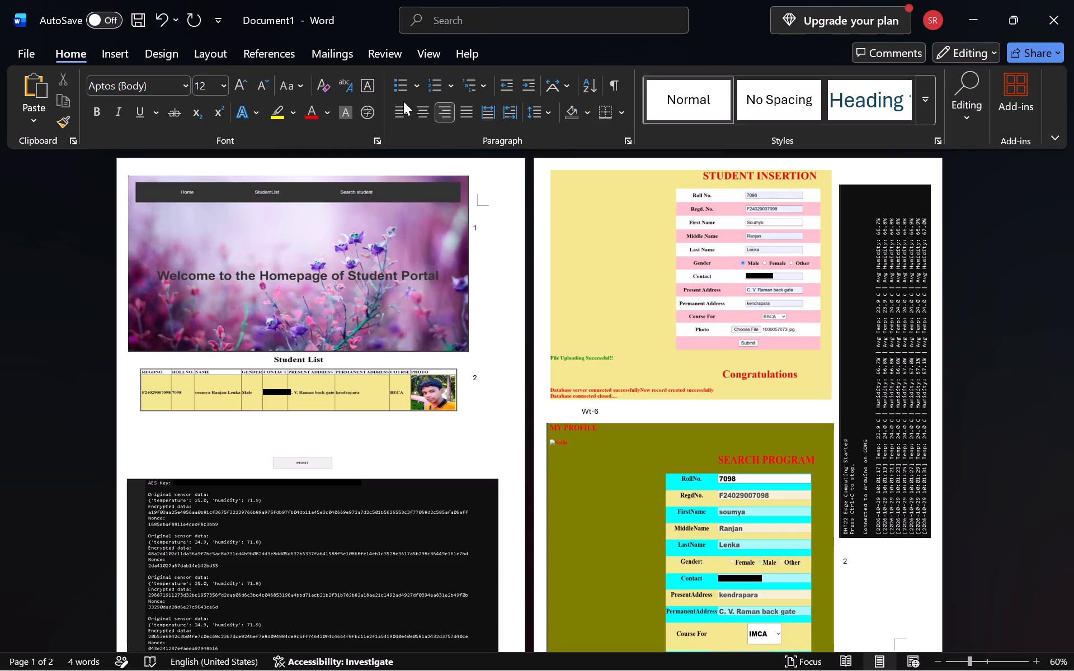
key(w)
key(t)
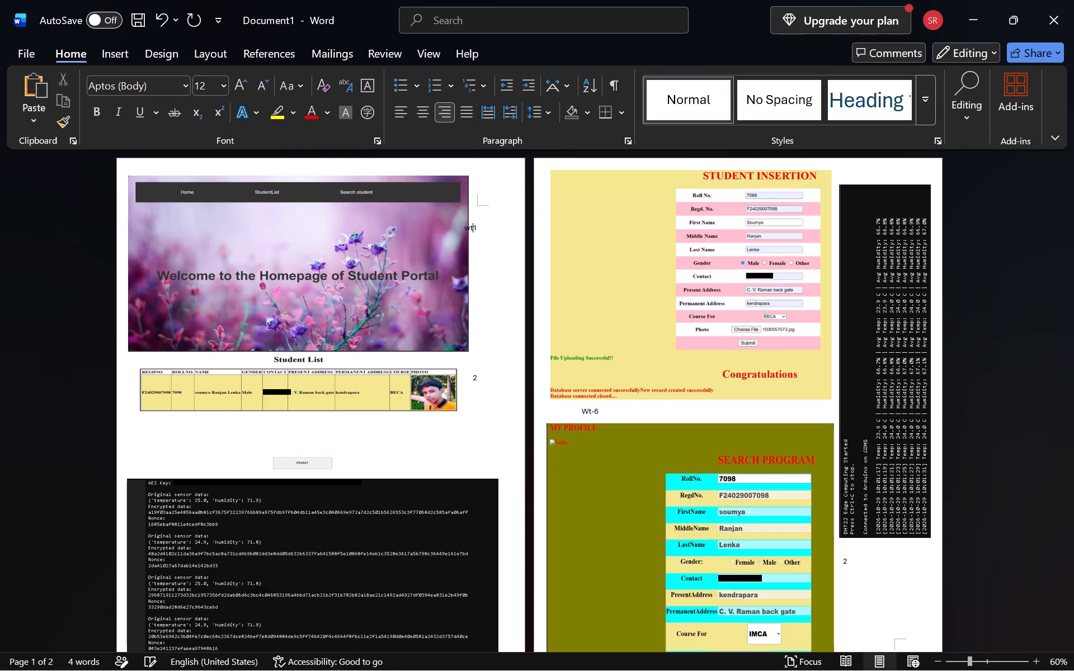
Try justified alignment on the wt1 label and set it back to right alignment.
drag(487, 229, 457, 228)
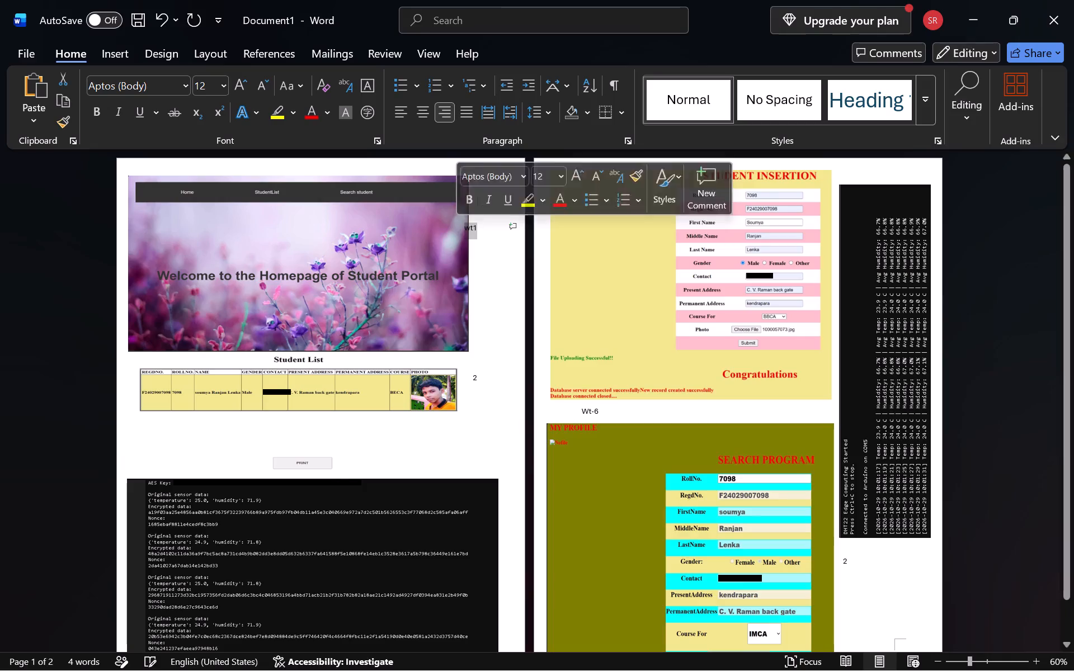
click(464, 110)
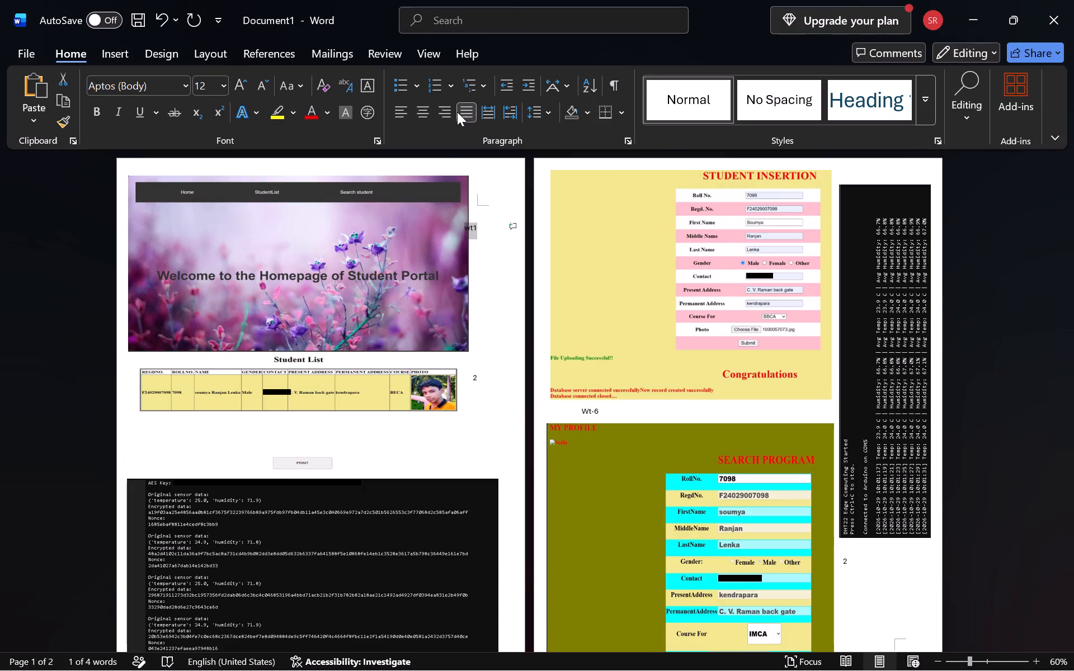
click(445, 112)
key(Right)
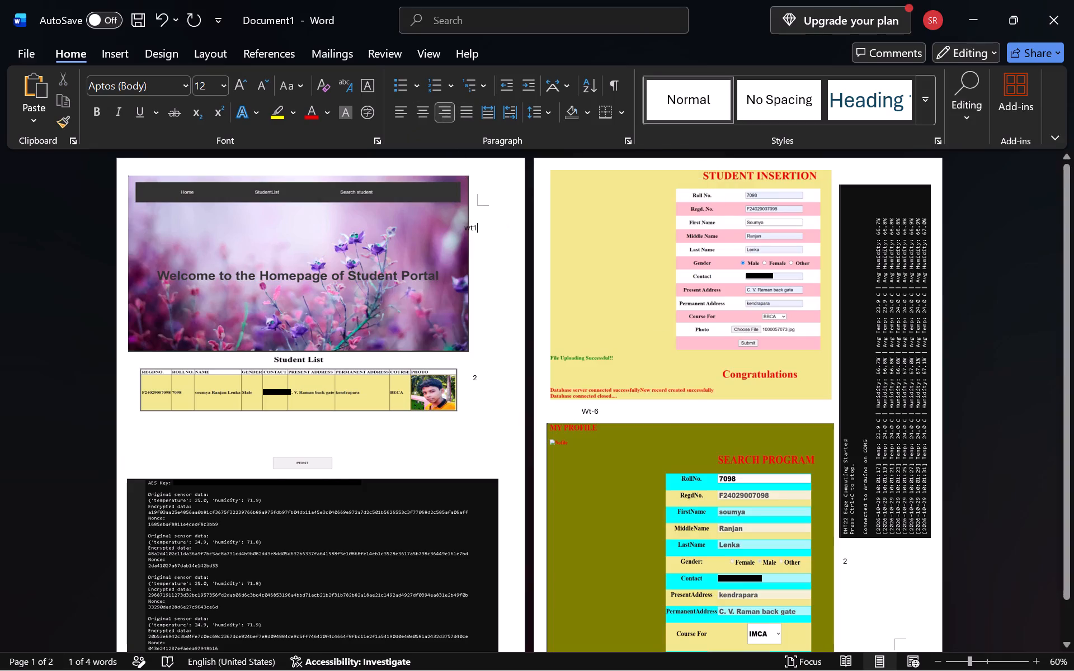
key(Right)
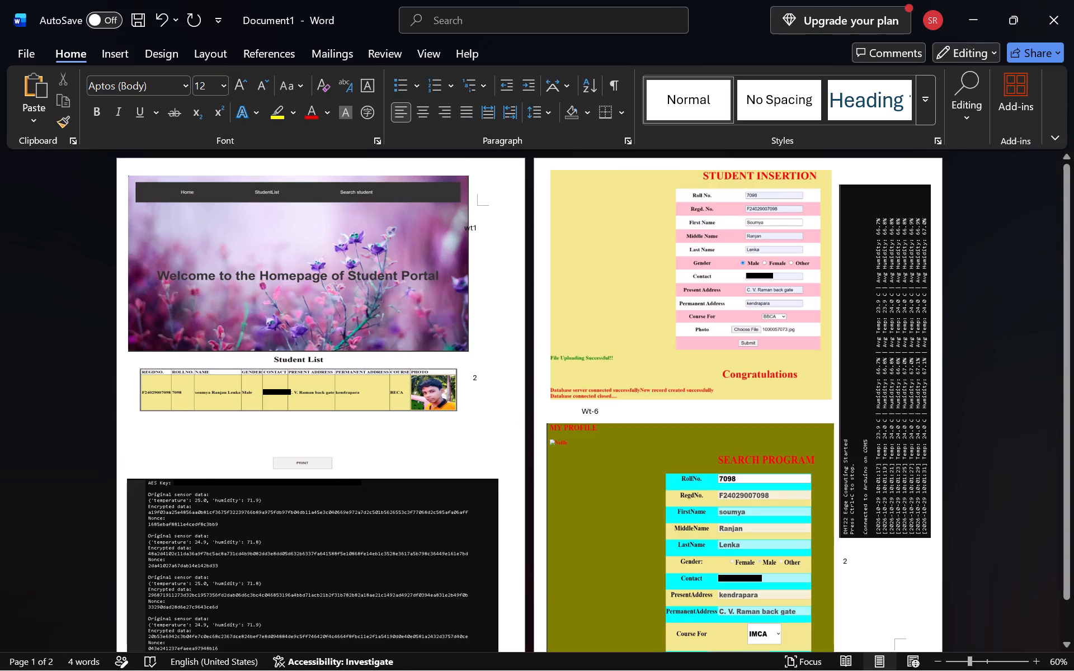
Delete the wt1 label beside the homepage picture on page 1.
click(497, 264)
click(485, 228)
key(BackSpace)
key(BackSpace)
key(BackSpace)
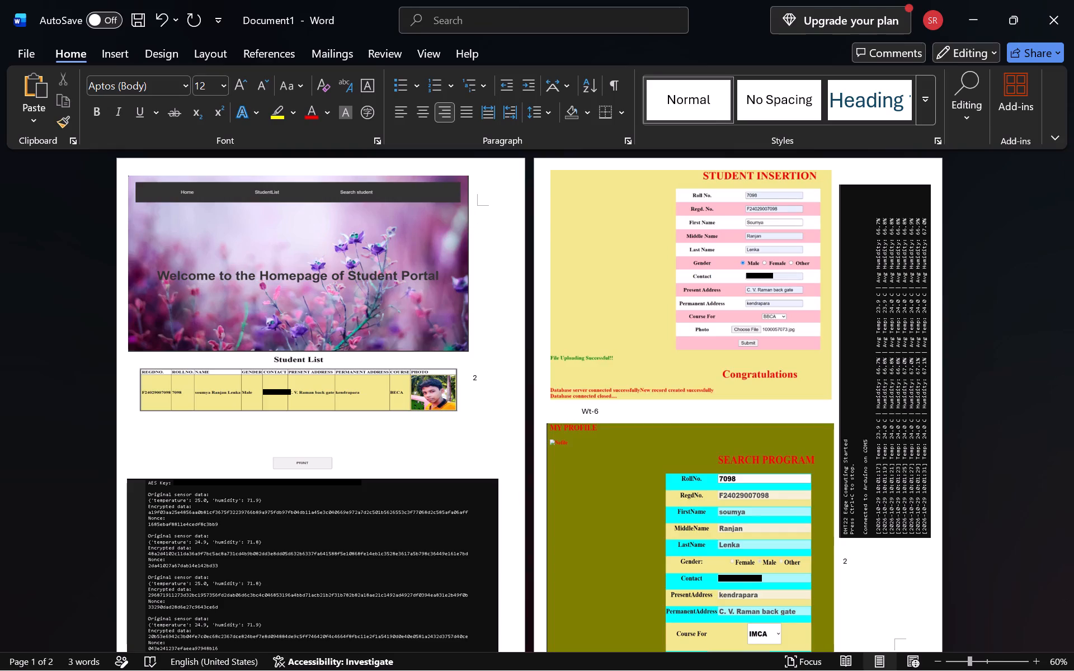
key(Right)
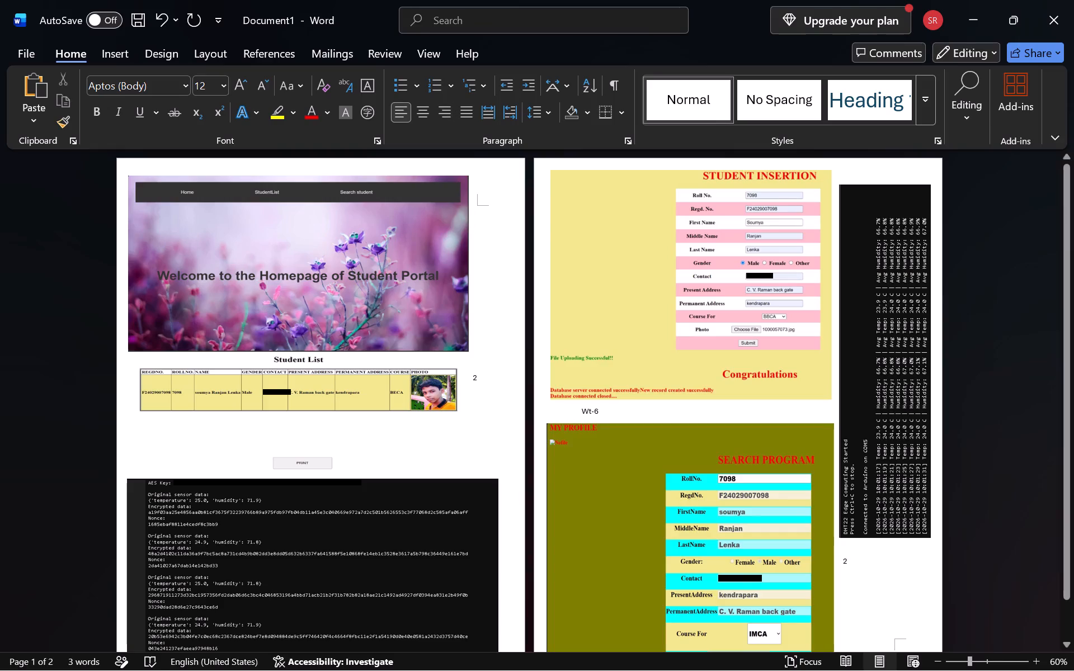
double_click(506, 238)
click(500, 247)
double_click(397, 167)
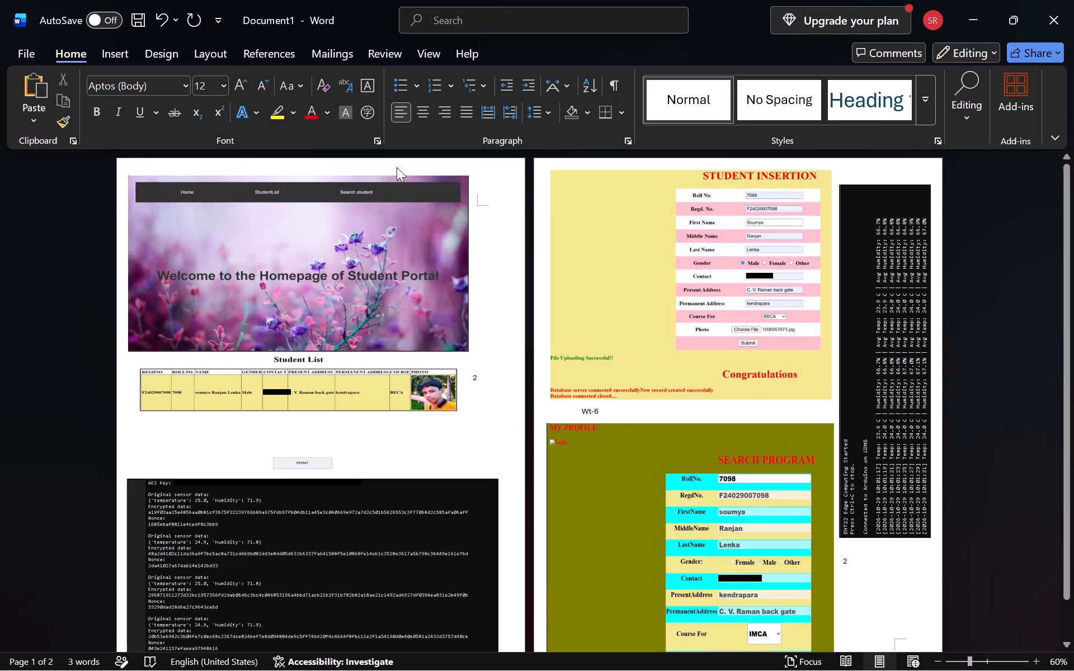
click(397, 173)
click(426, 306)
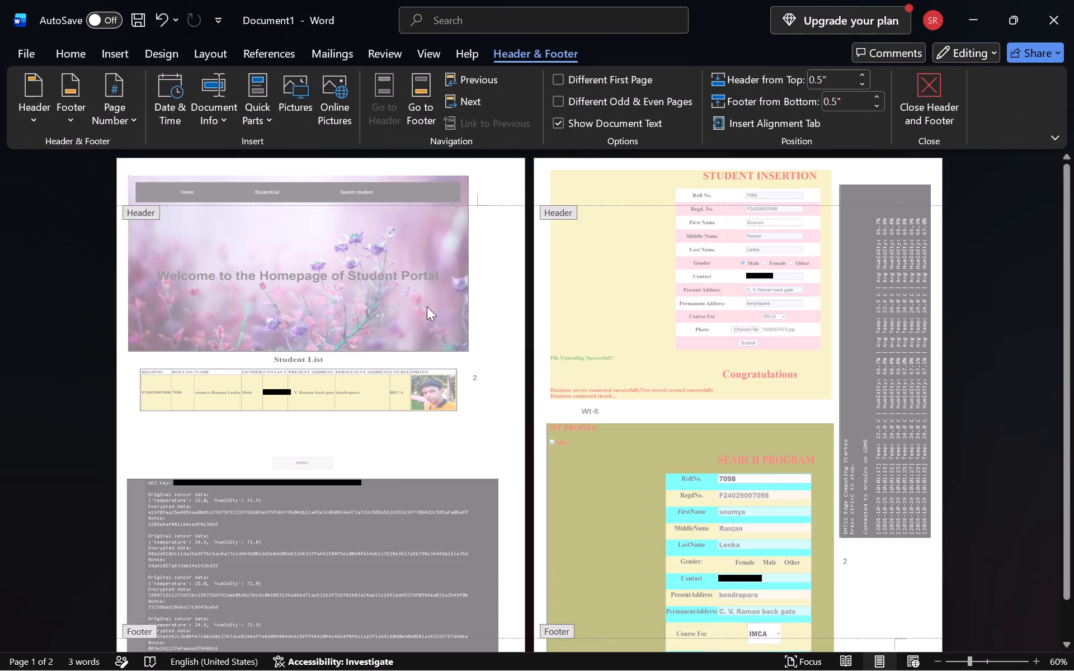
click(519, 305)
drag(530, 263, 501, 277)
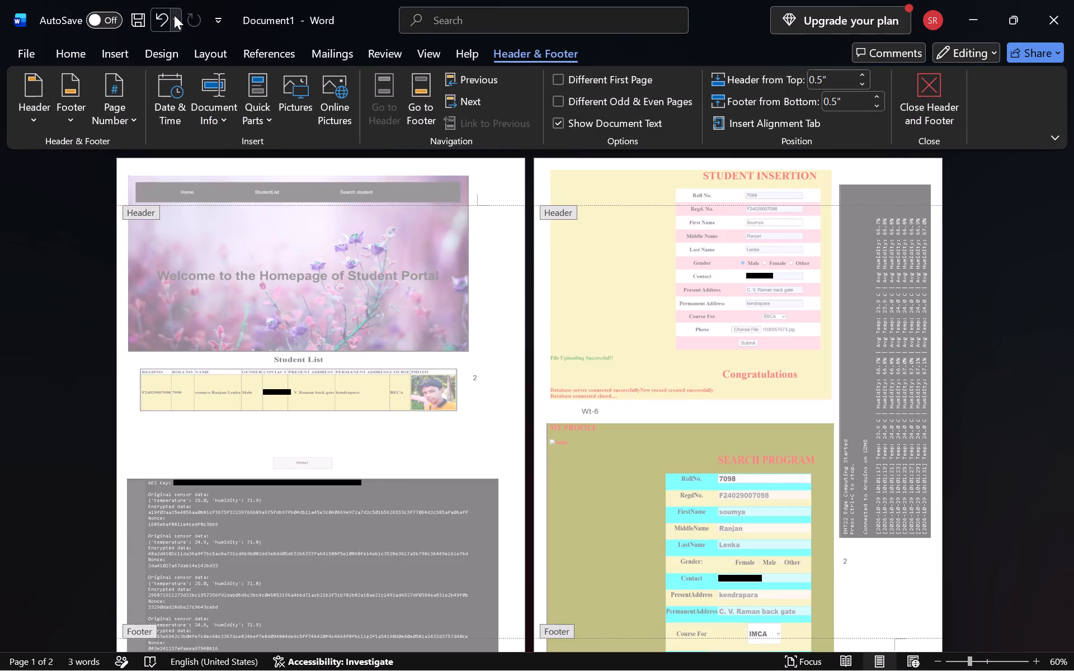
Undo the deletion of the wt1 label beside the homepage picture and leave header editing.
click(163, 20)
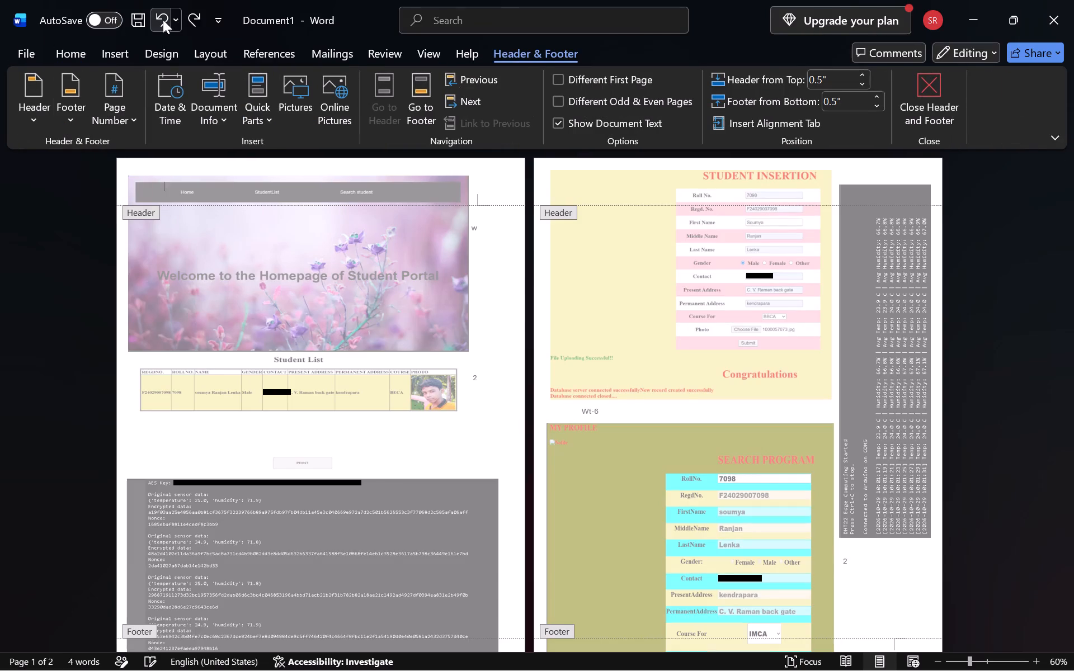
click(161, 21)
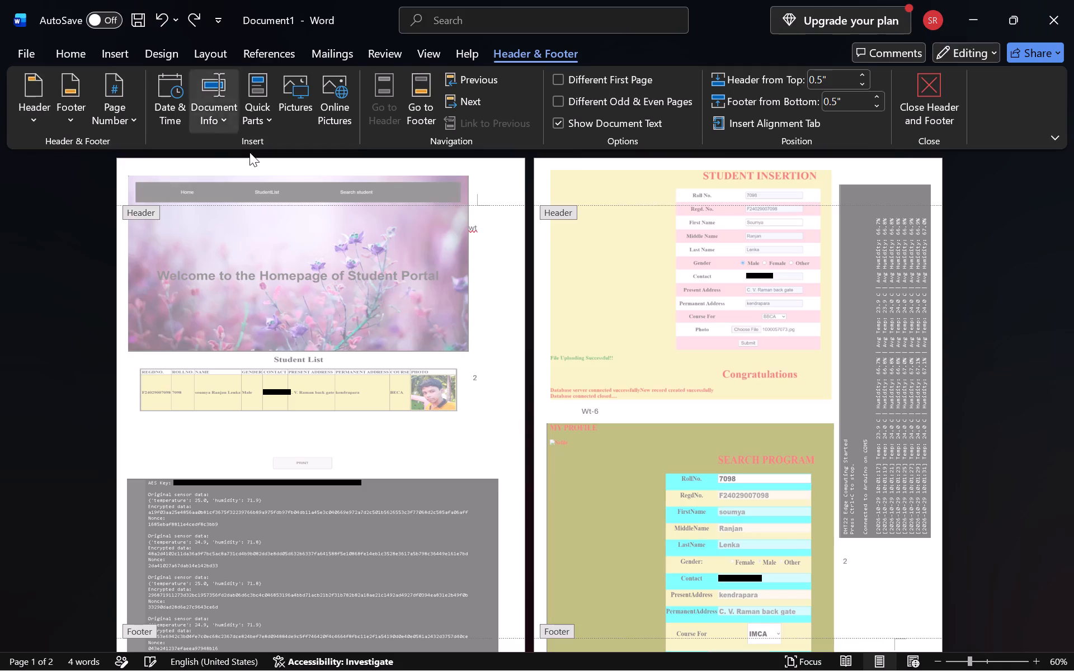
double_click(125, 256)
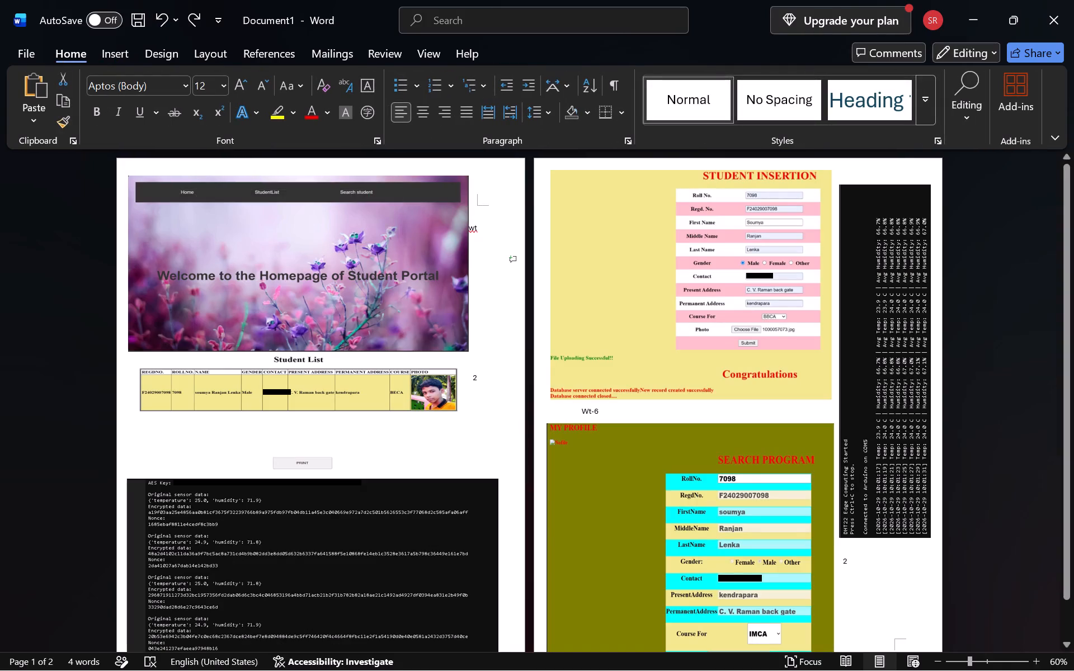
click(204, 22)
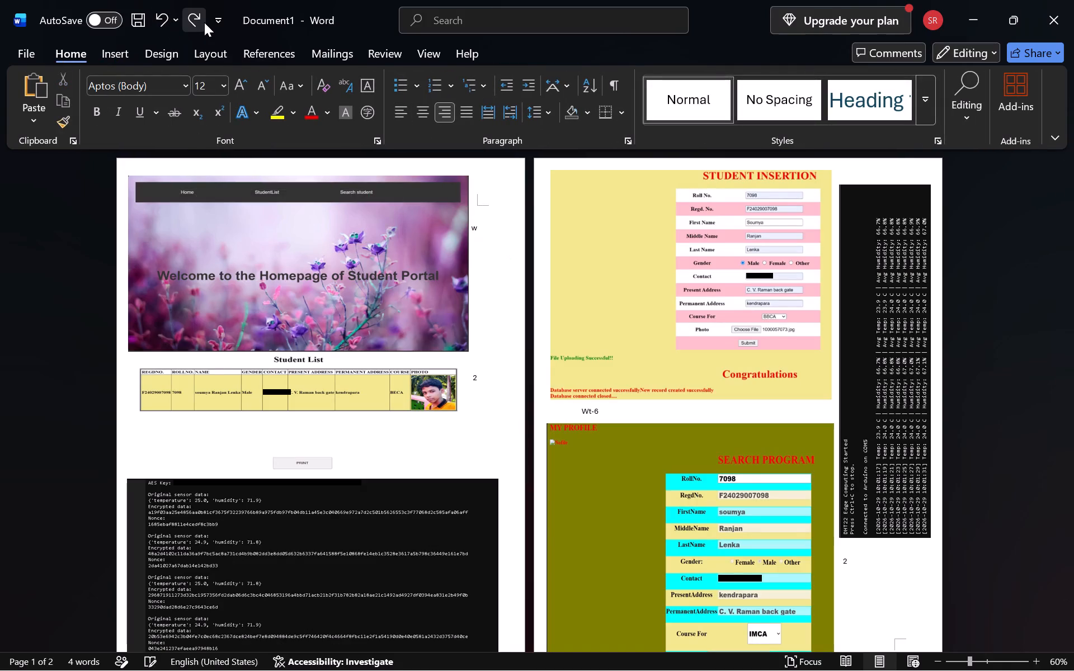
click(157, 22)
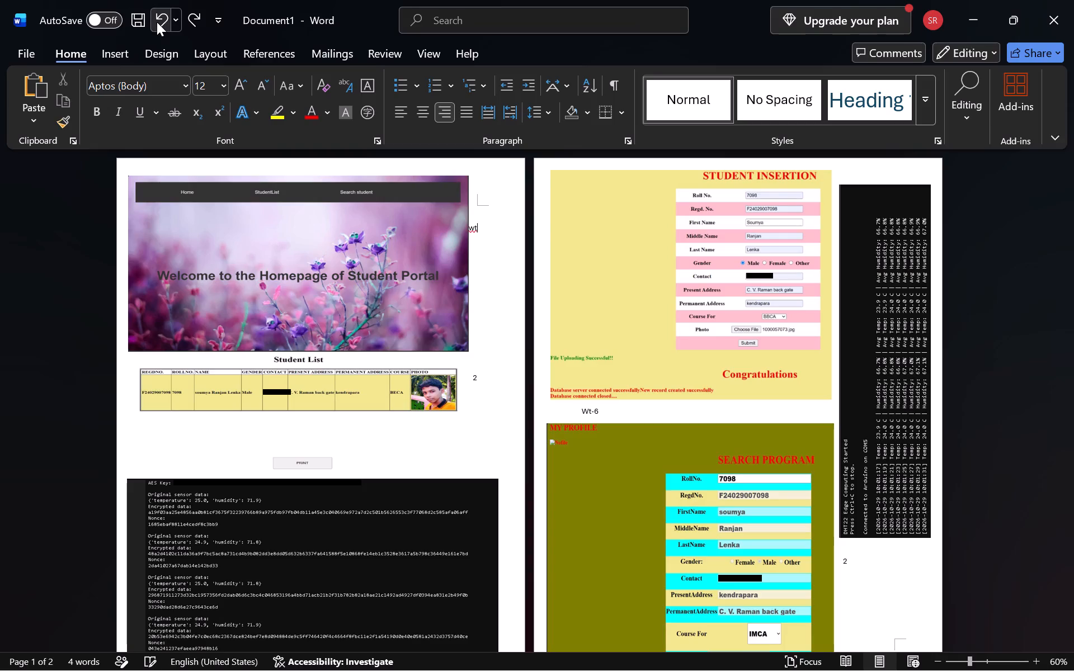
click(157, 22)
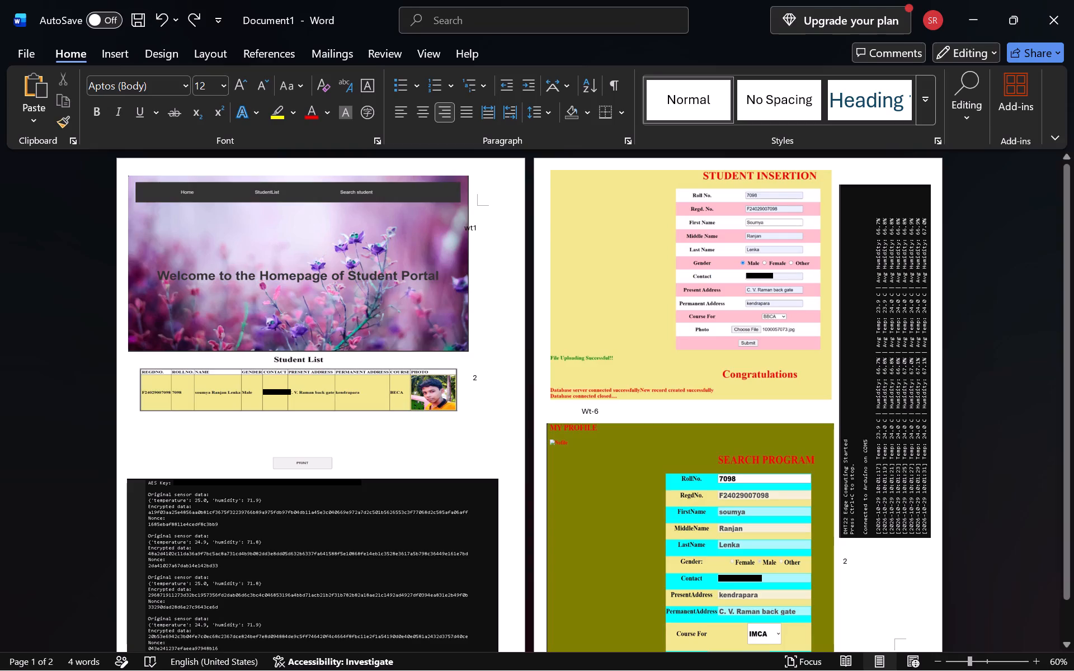
Narrow the homepage picture on page 1 slightly from its right edge to clear the wt1 label.
click(457, 298)
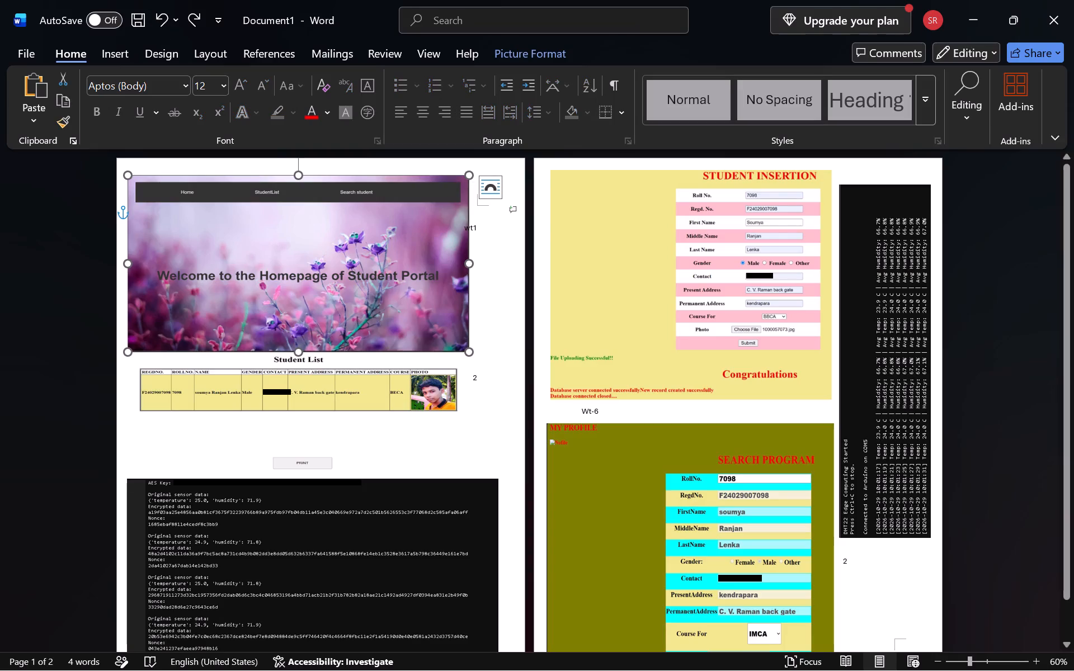
drag(469, 265, 464, 264)
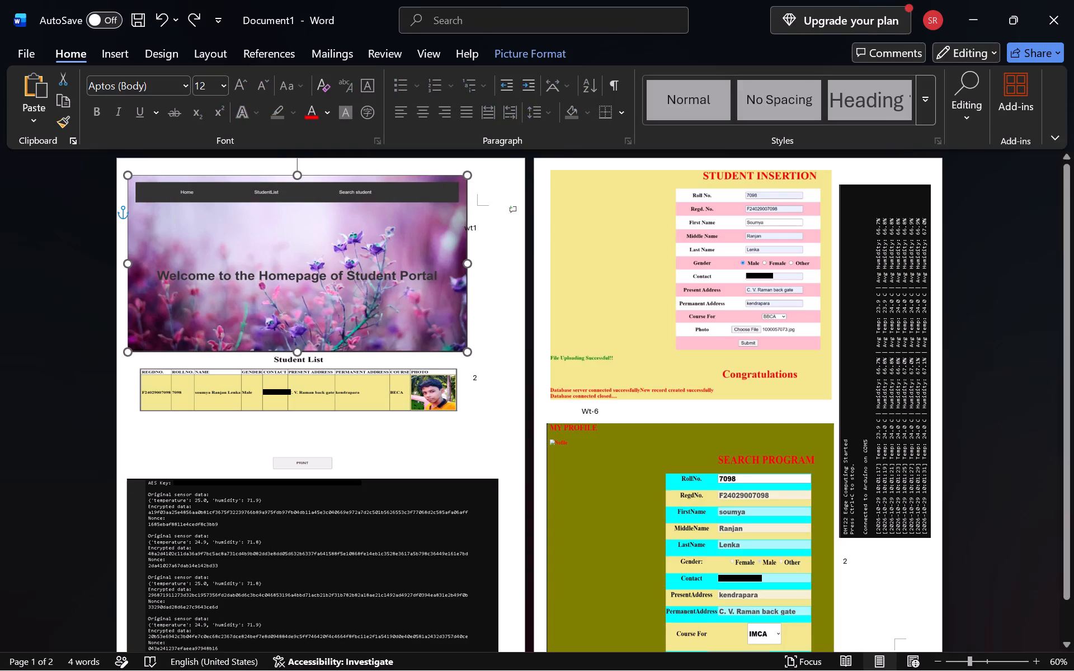
drag(464, 264, 463, 268)
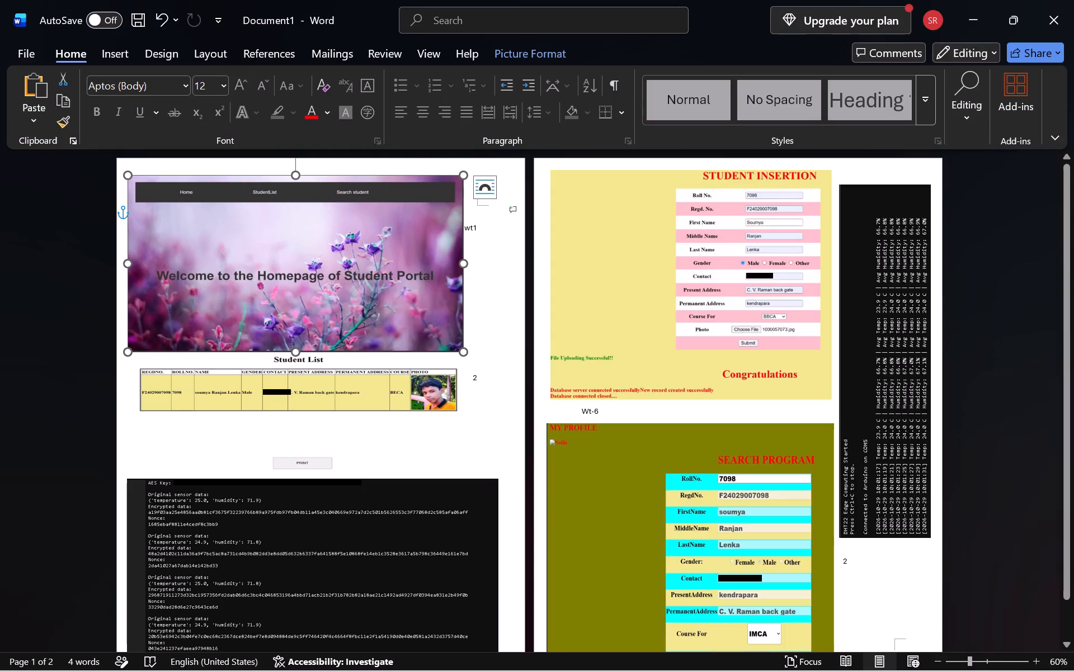
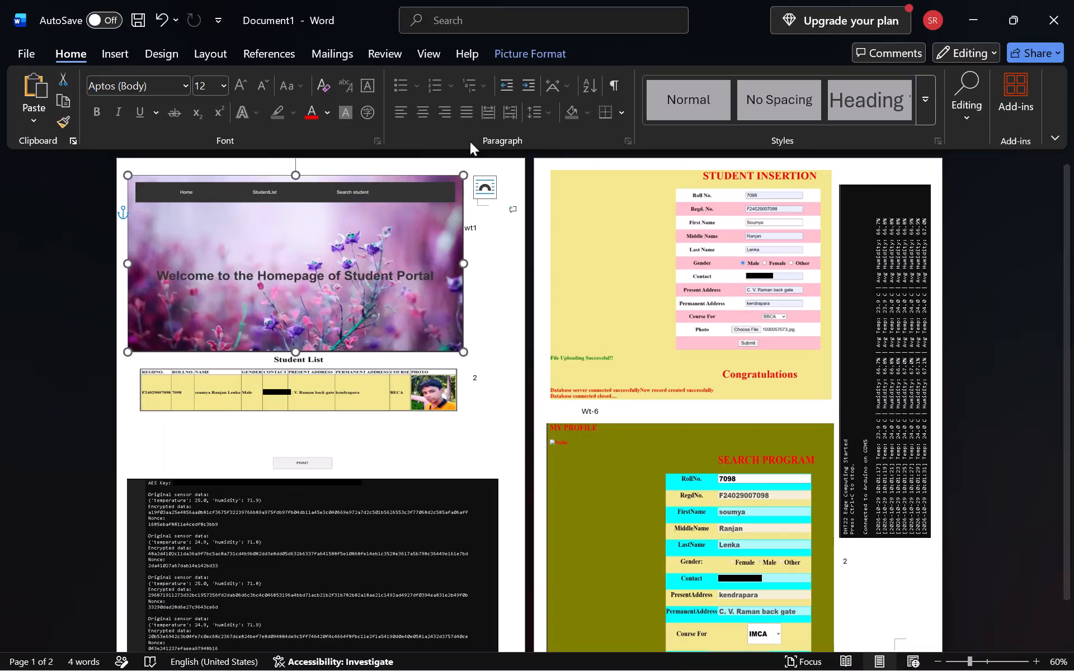
Change the wt1 label beside the homepage picture on page 1 to Wt7.
click(479, 227)
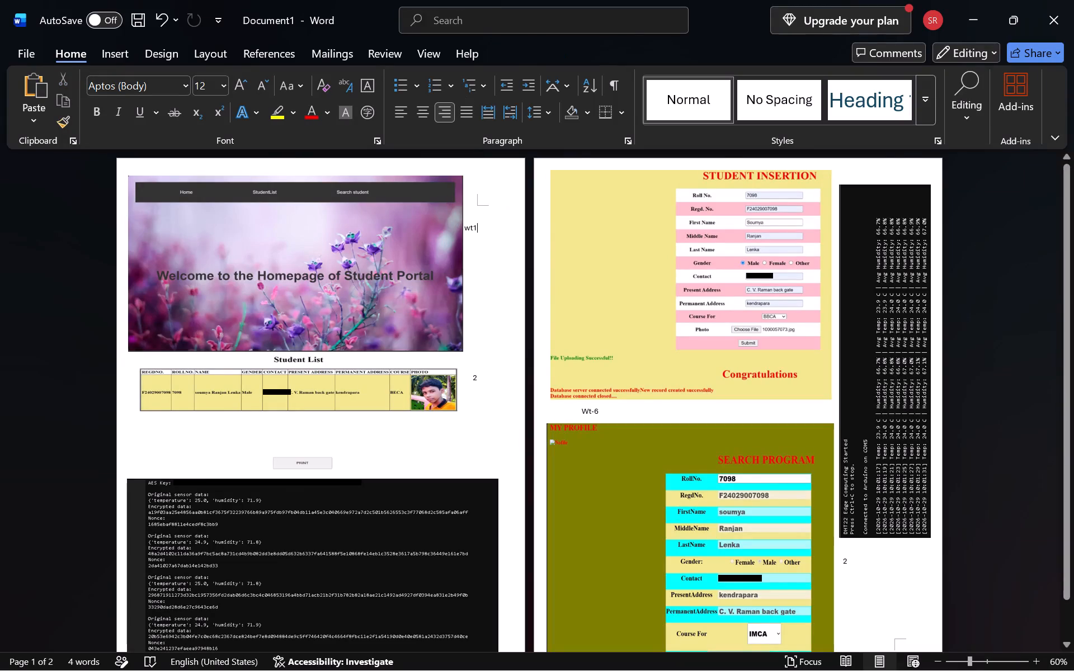
key(space)
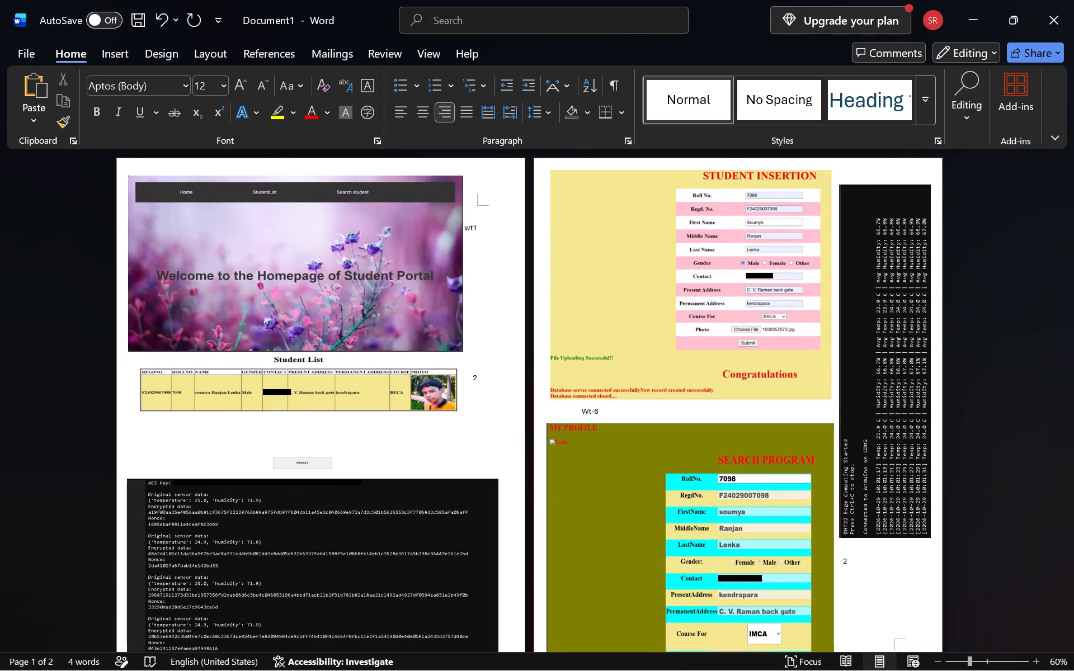
key(5)
key(BackSpace)
key(BackSpace)
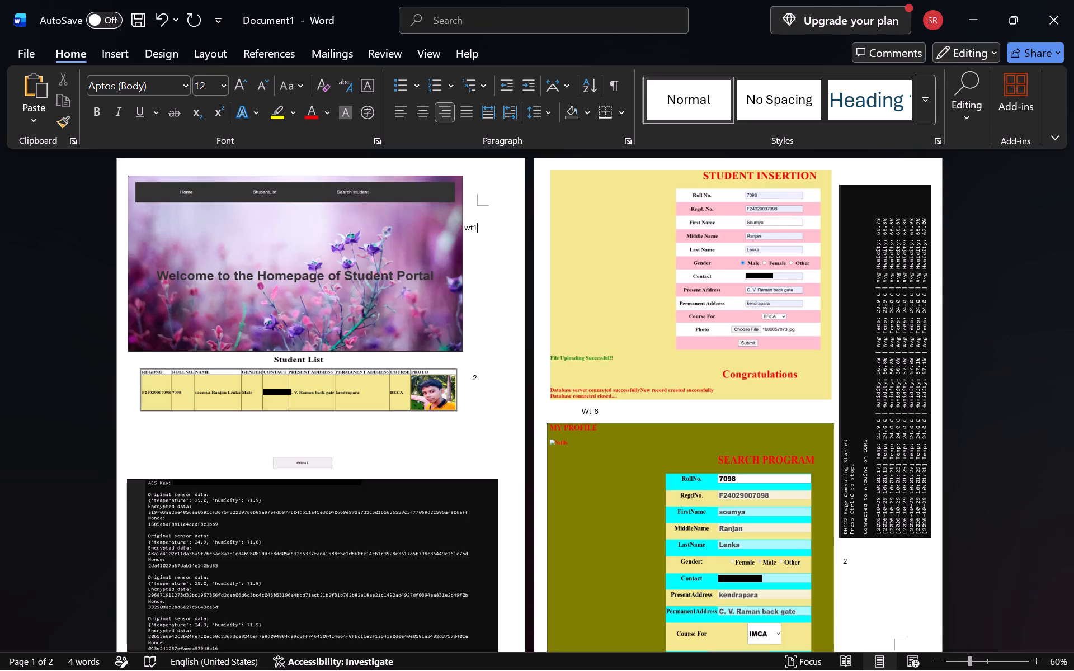
key(BackSpace)
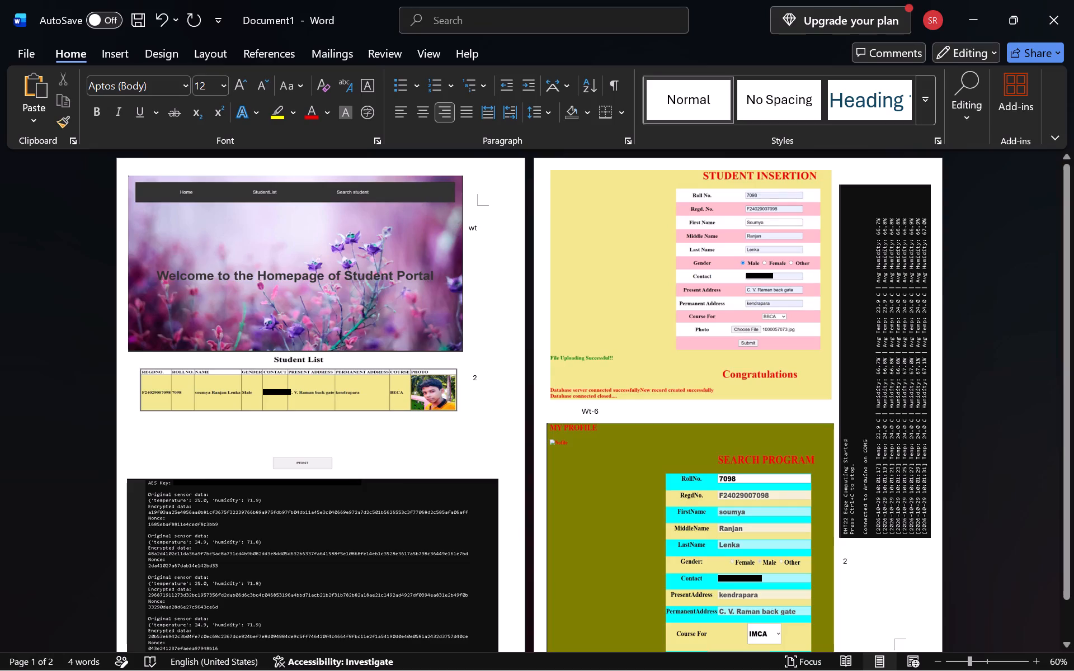
key(7)
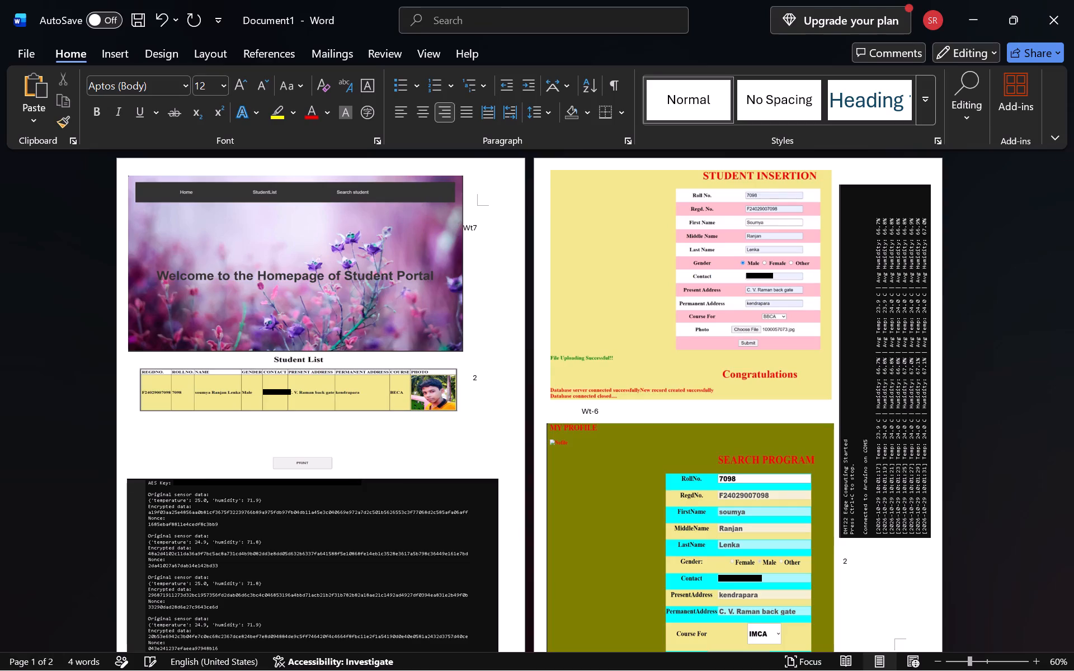
Replace the label 2 beside the Student List picture on page 1 with 7.1.
click(491, 376)
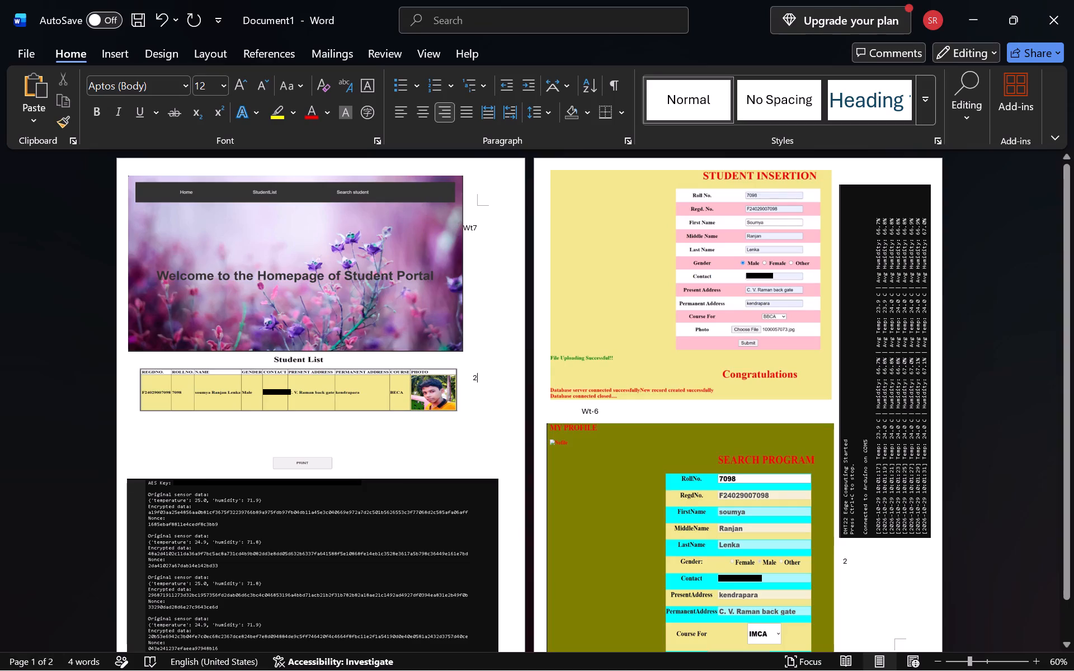
key(BackSpace)
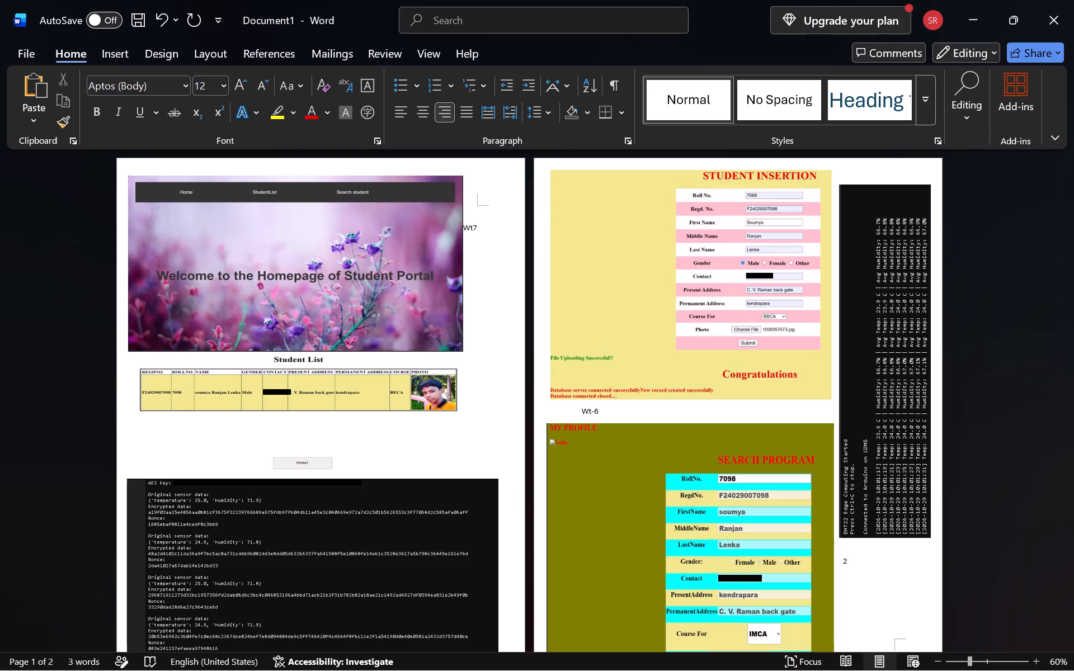
text(7.)
key(1)
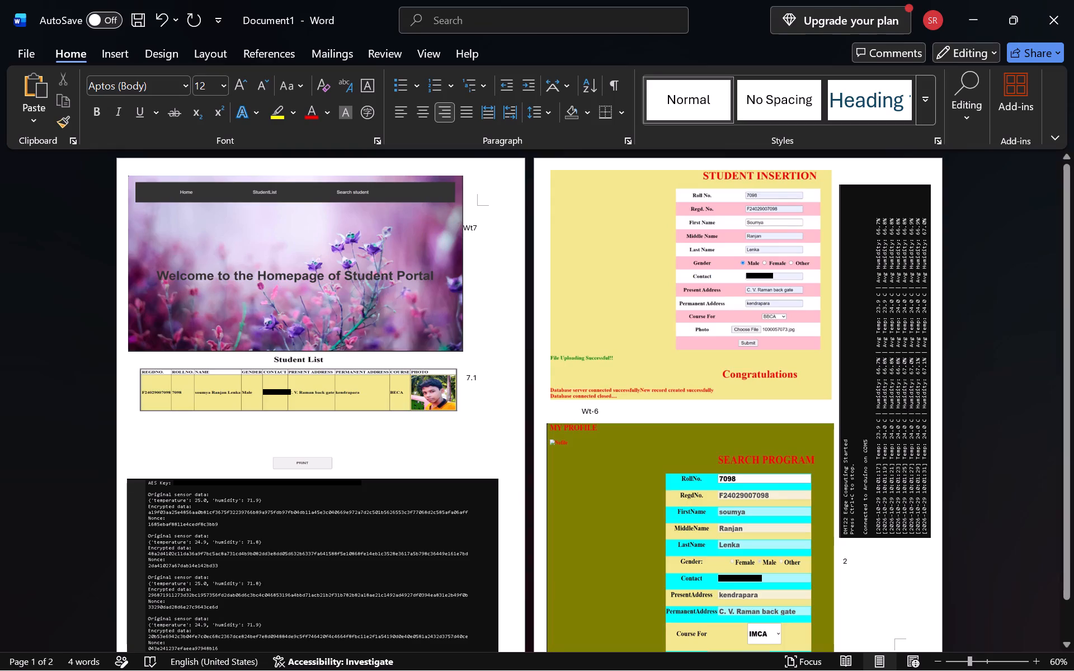
Replace the label 2 below the rotated console picture on page 2 with 7.2.
click(860, 561)
key(Delete)
key(BackSpace)
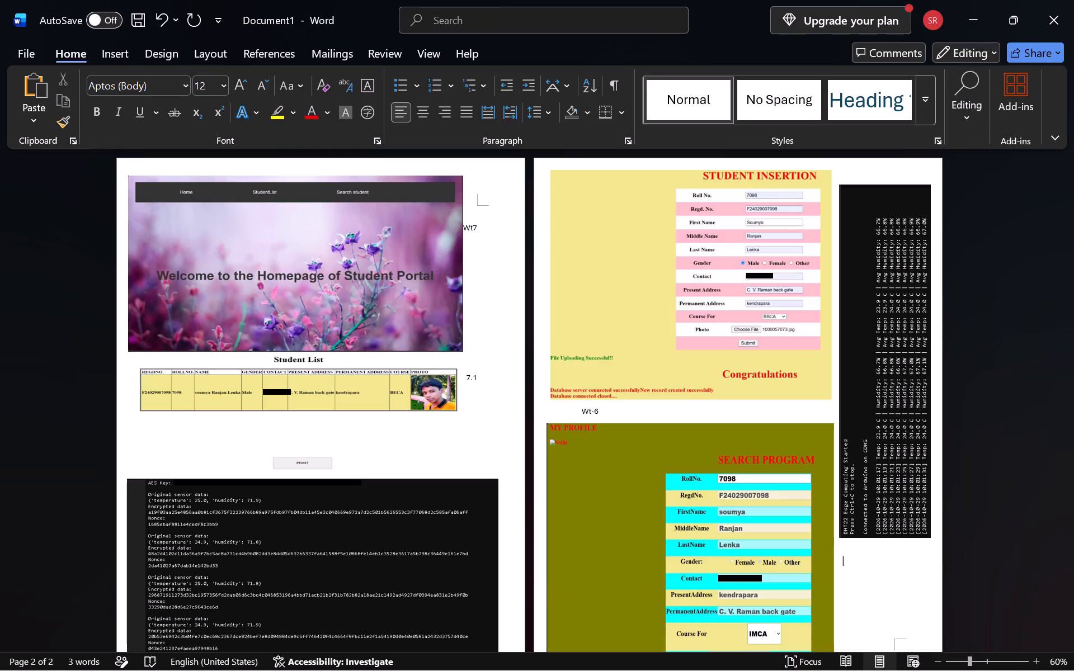
text(7.)
key(2)
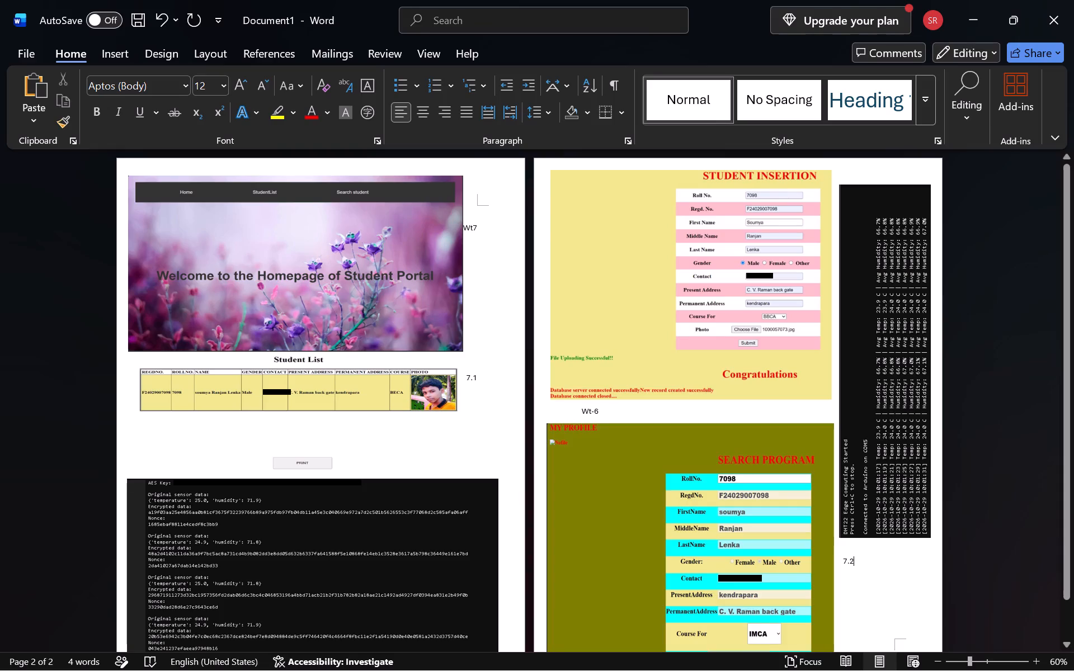
Start a new text position directly beneath the rotated console picture on page 2, just above the 7.2 label.
click(900, 554)
double_click(901, 549)
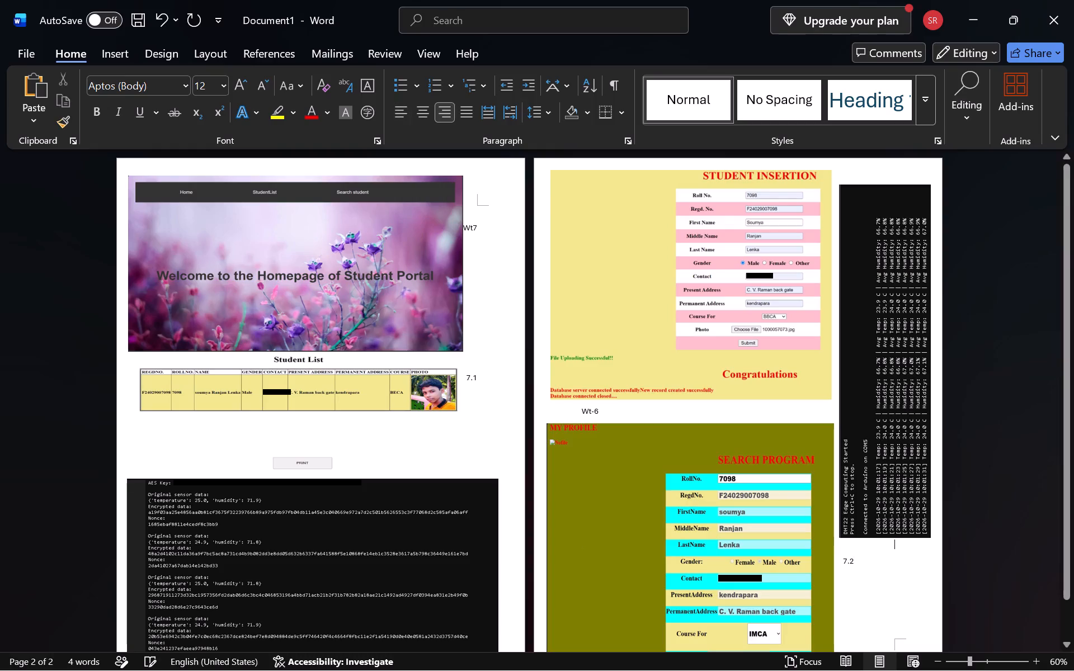
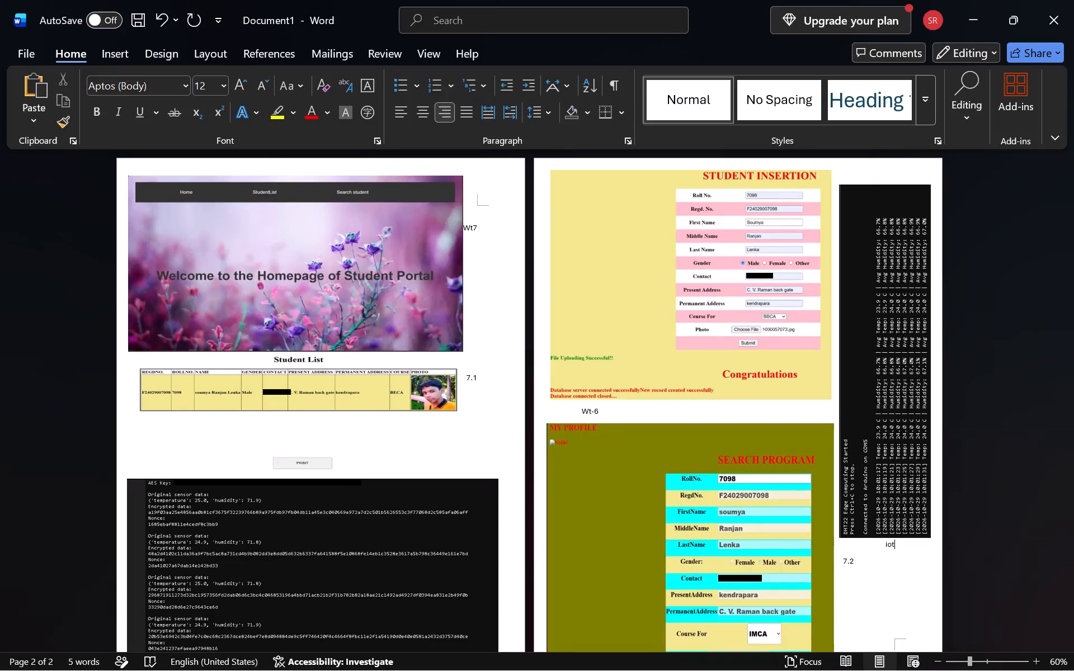
Complete the label under the rotated console picture on page 2 so it reads iot 7.
key(space)
text(7)
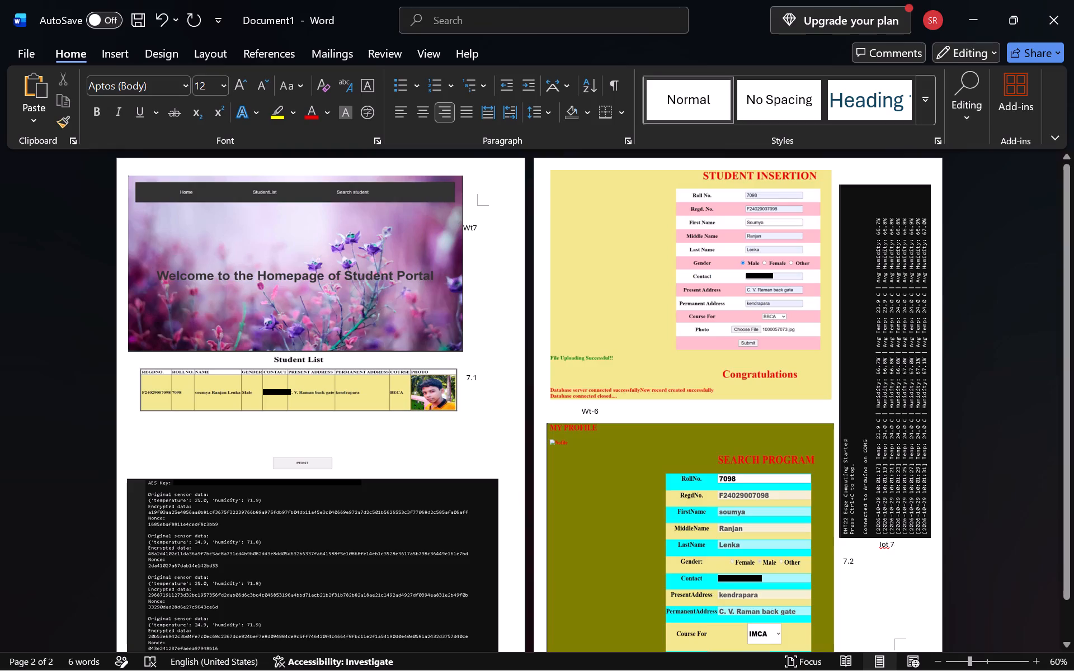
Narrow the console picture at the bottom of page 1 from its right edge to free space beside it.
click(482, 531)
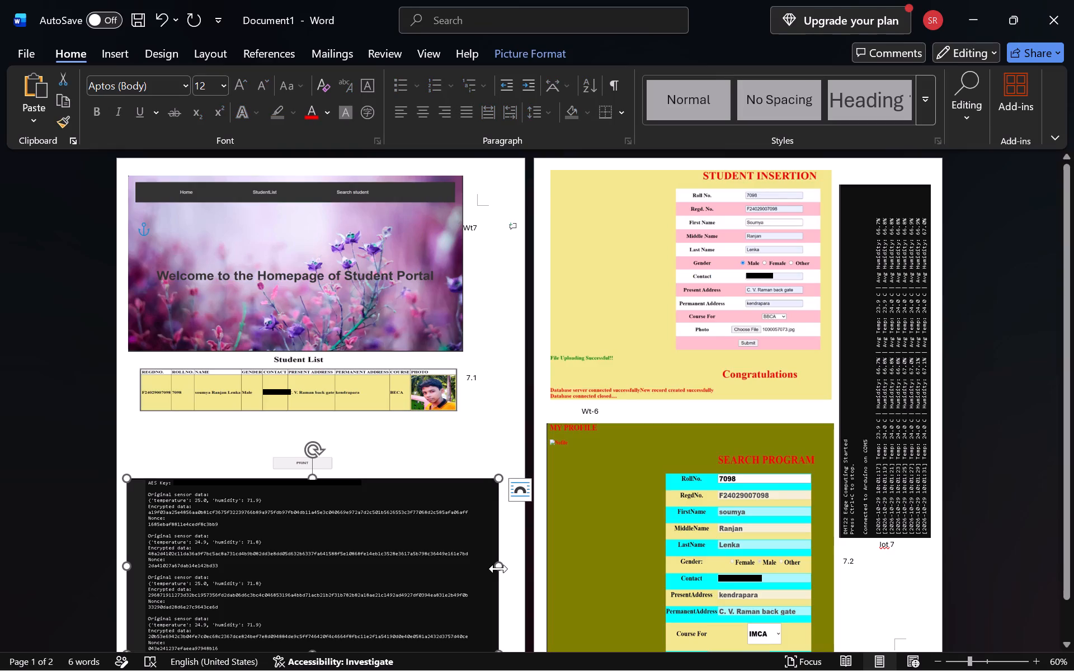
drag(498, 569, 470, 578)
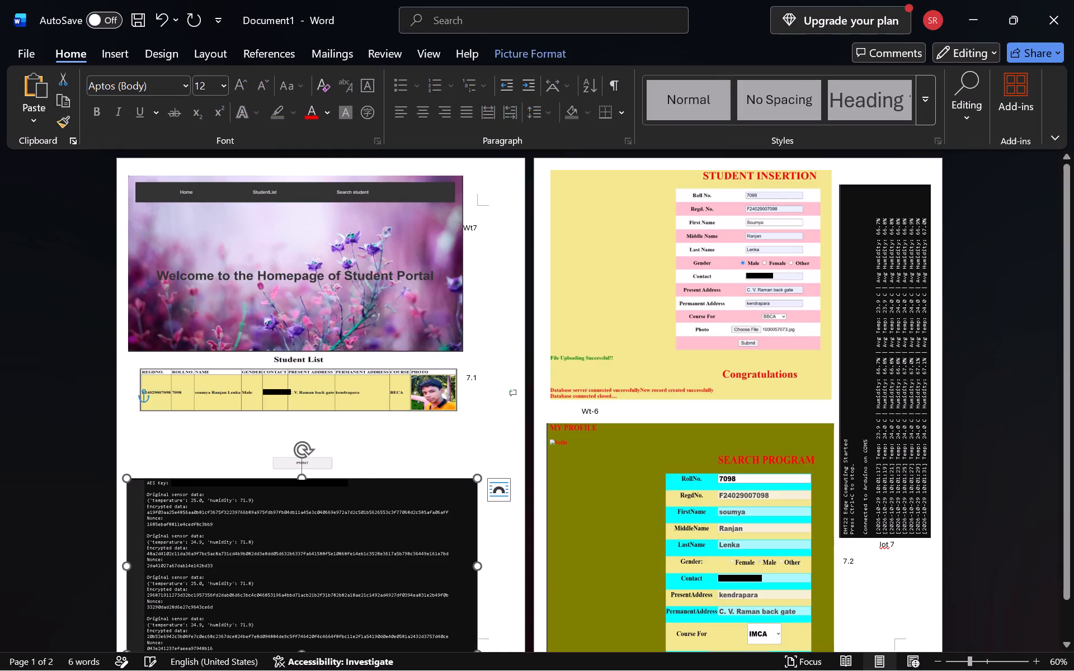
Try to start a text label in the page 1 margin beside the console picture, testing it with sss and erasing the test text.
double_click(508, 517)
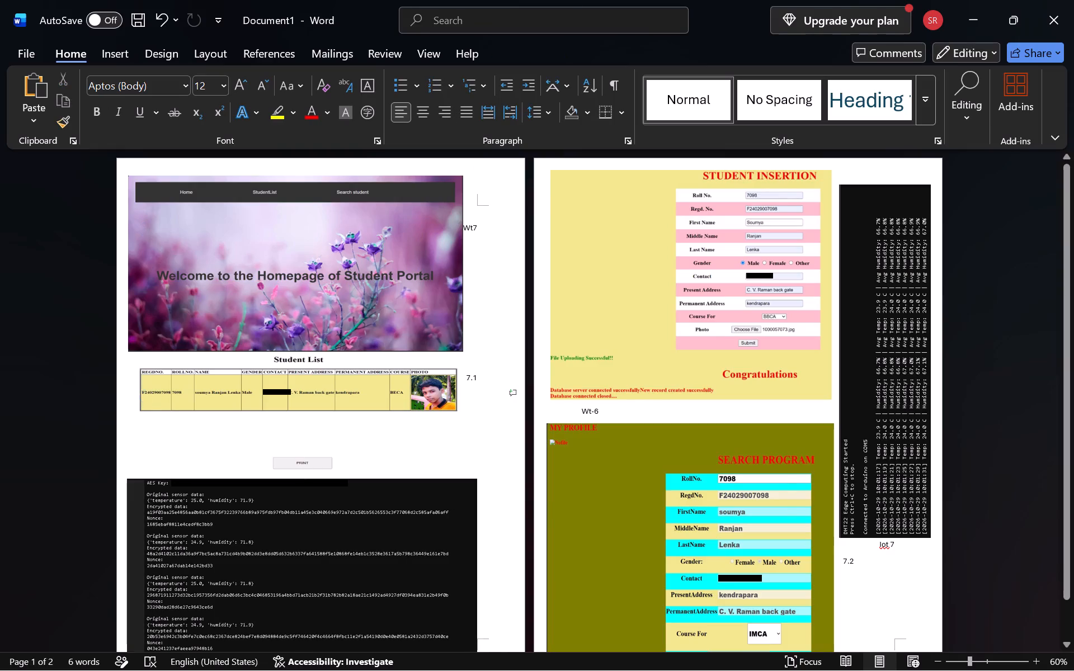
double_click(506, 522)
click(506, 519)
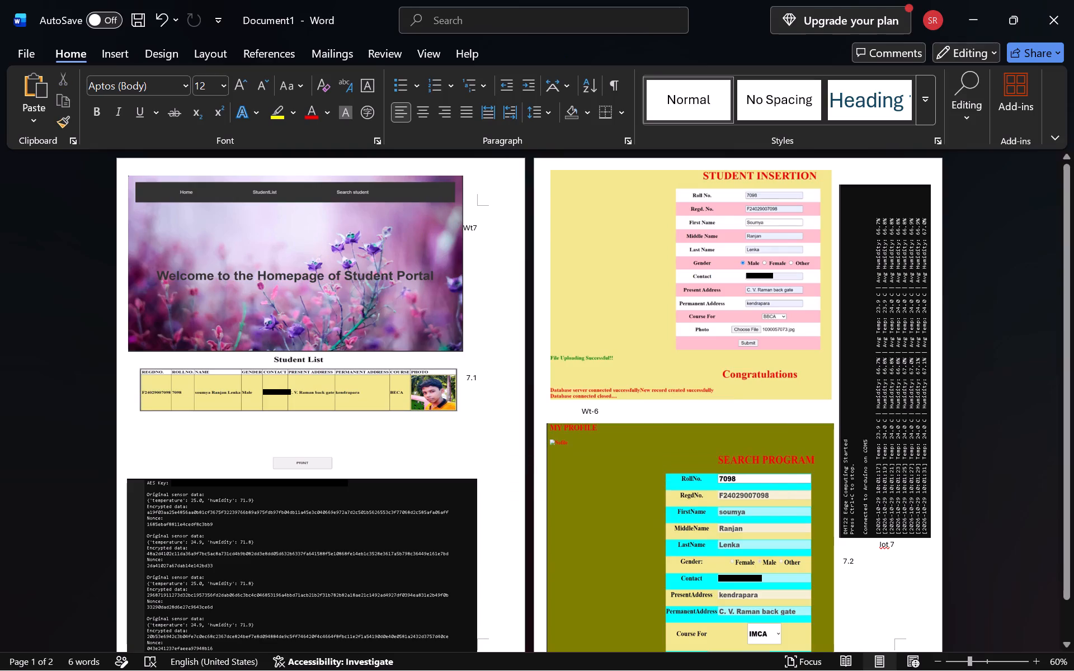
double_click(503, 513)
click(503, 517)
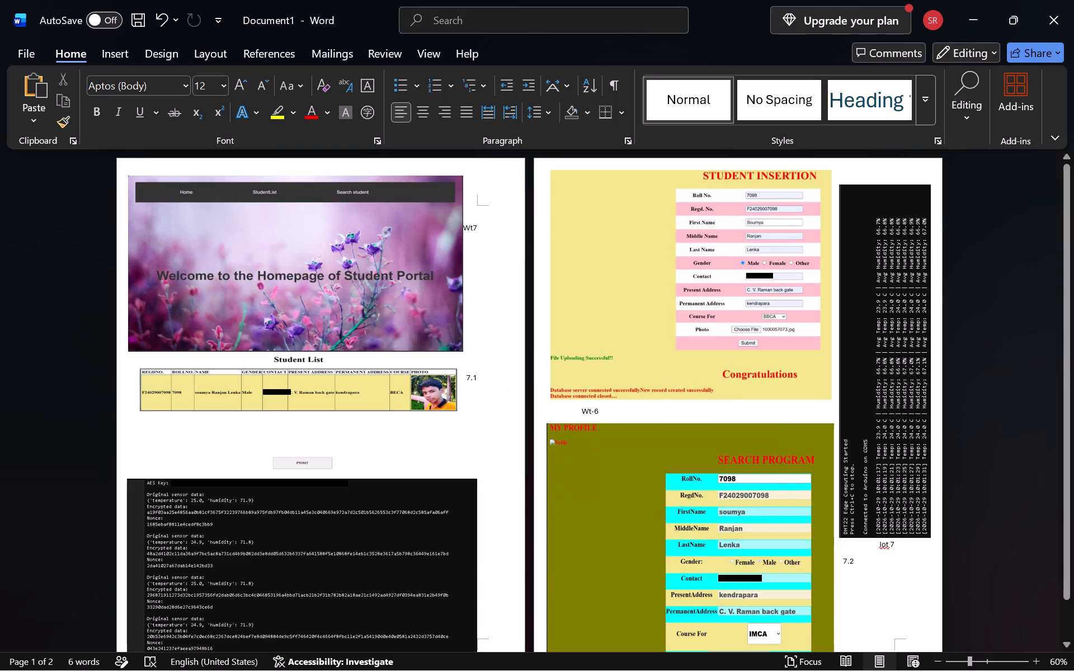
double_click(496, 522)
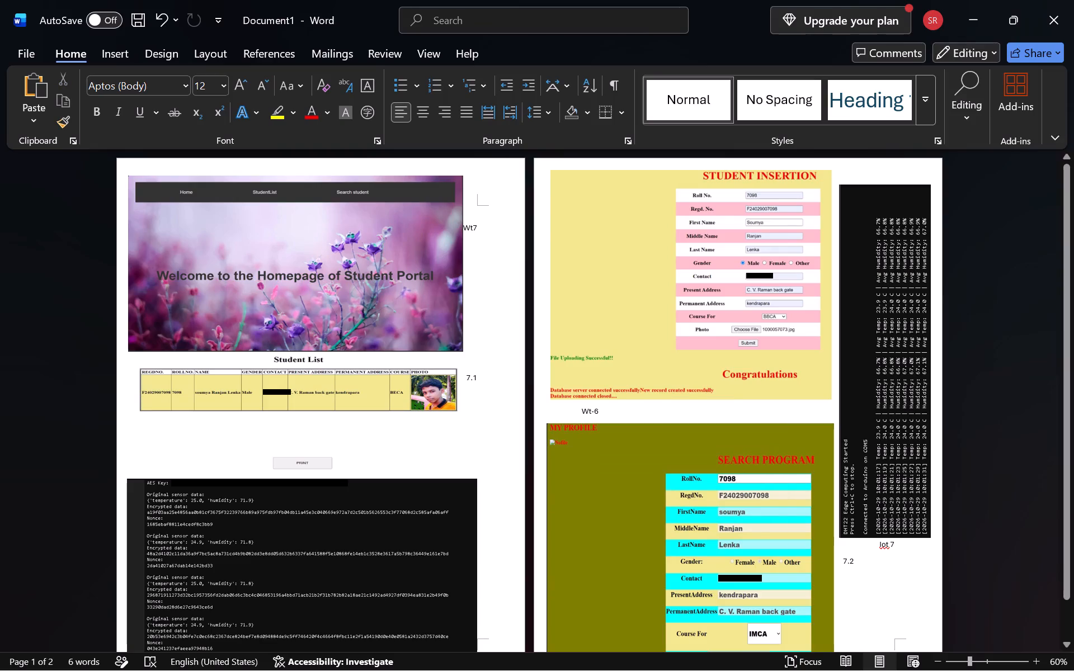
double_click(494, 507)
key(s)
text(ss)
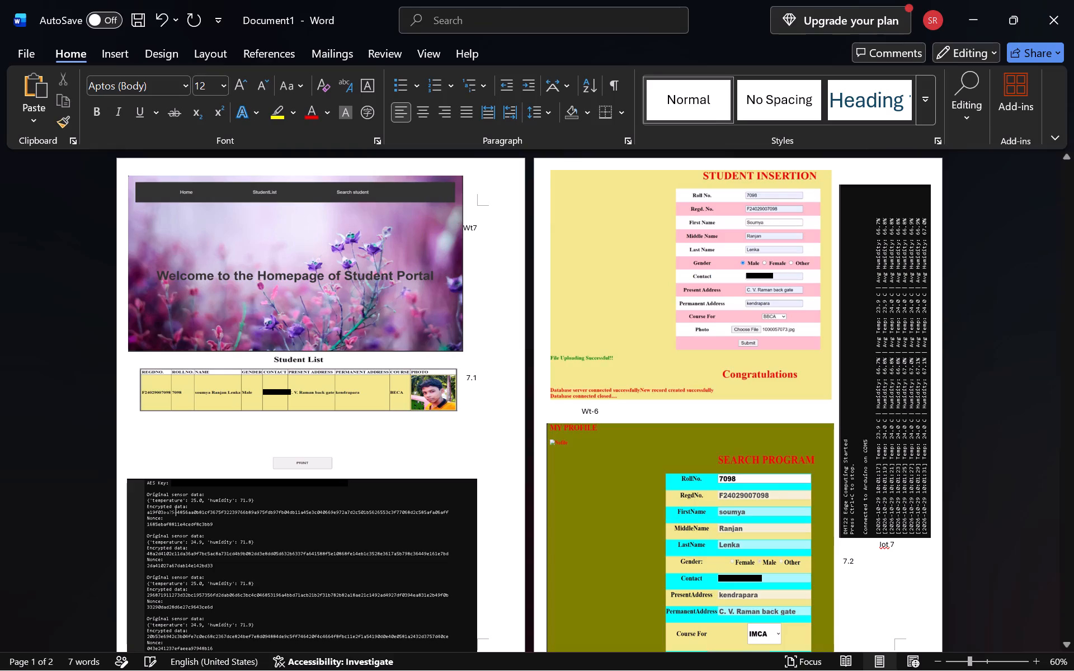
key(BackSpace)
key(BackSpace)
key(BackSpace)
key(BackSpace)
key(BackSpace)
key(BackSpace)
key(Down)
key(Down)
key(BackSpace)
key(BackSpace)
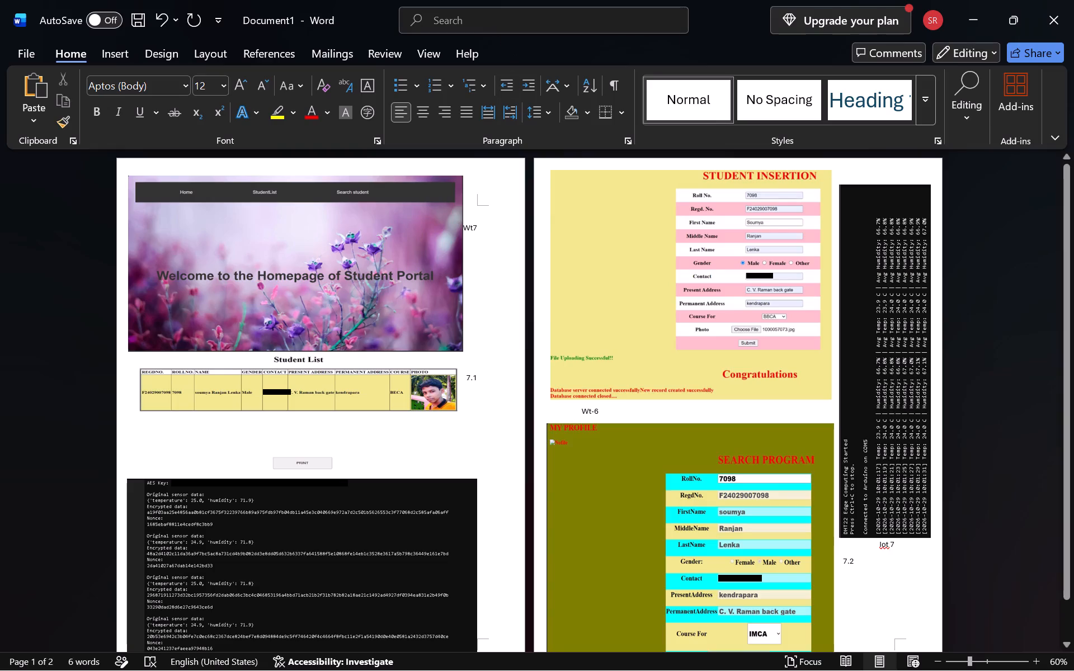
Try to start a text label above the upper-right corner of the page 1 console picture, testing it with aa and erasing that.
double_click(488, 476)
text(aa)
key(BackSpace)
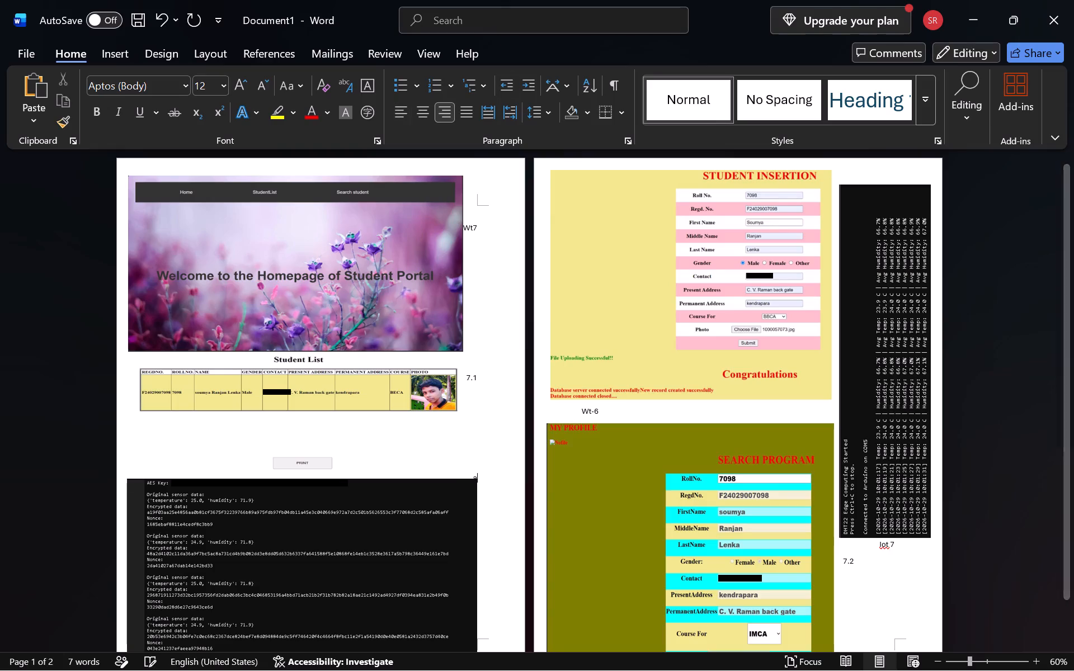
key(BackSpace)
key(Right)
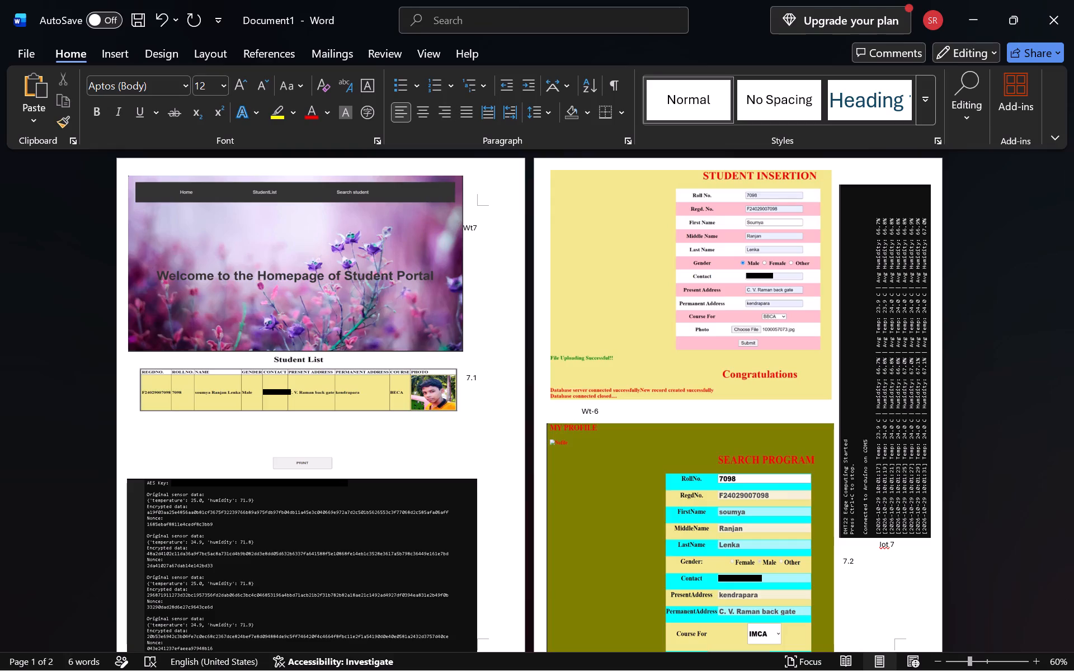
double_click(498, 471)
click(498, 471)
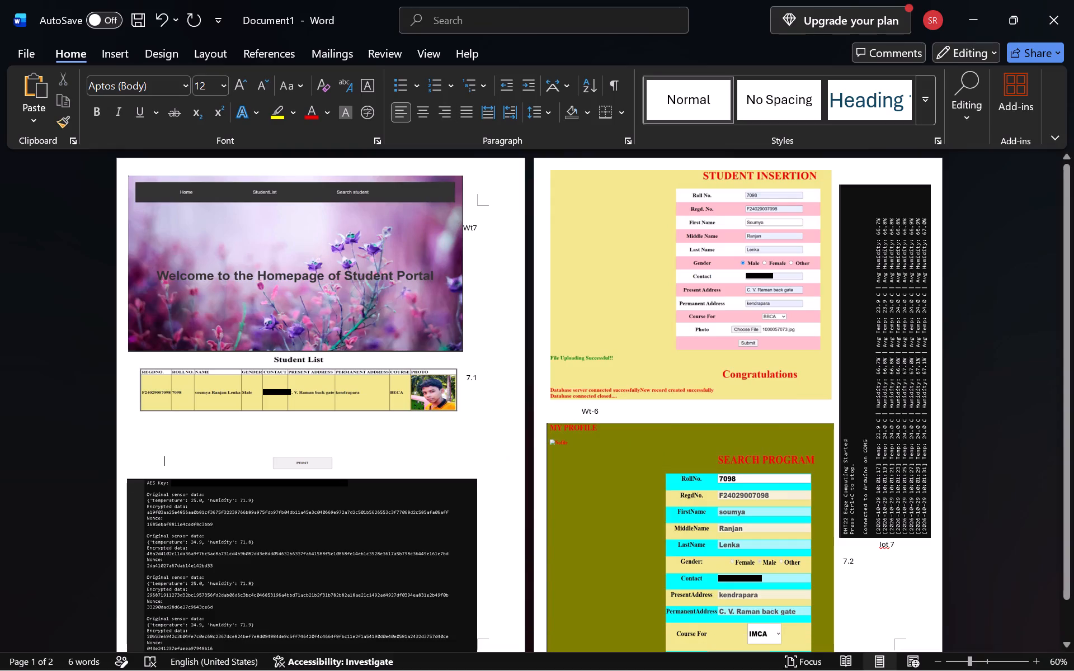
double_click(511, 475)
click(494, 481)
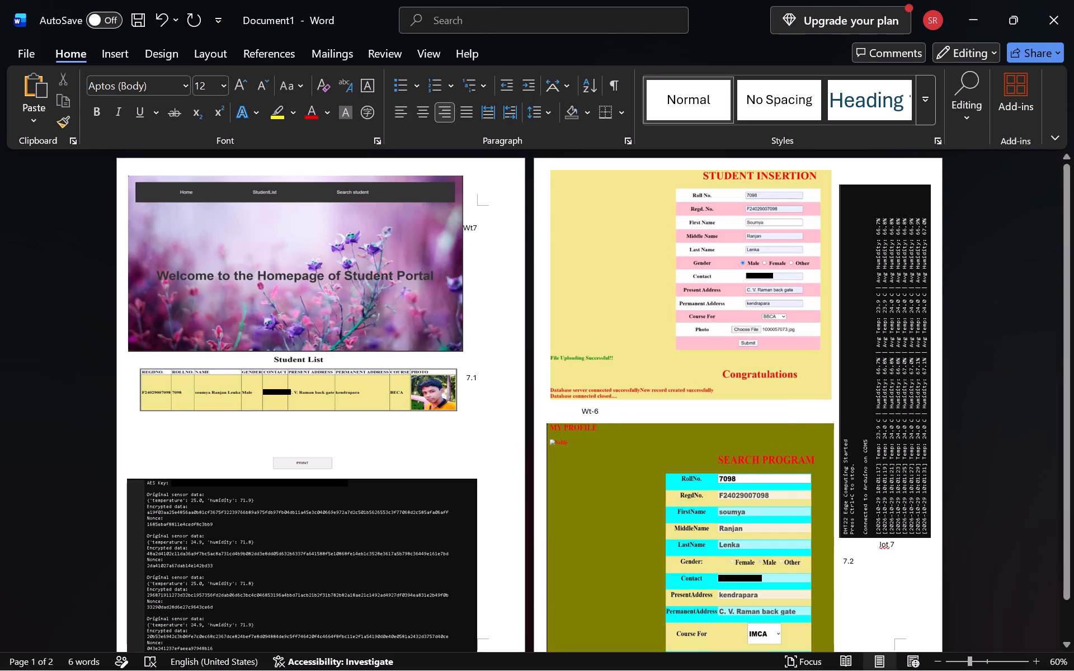
Widen the console picture on page 1 toward the right page edge and lower its top edge.
click(451, 491)
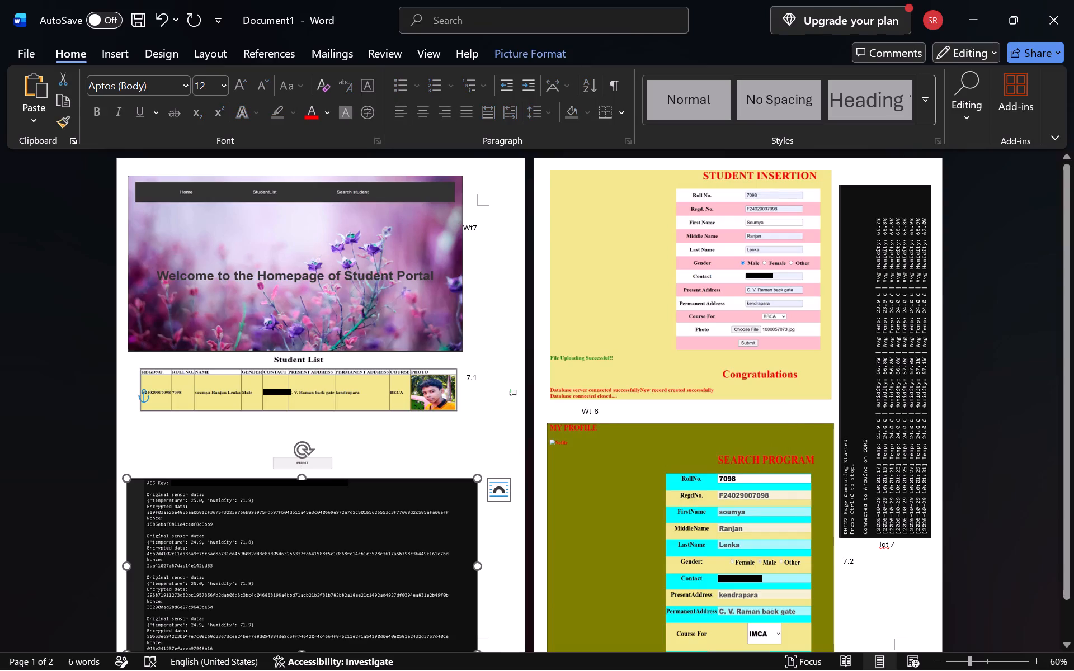
drag(475, 478, 476, 489)
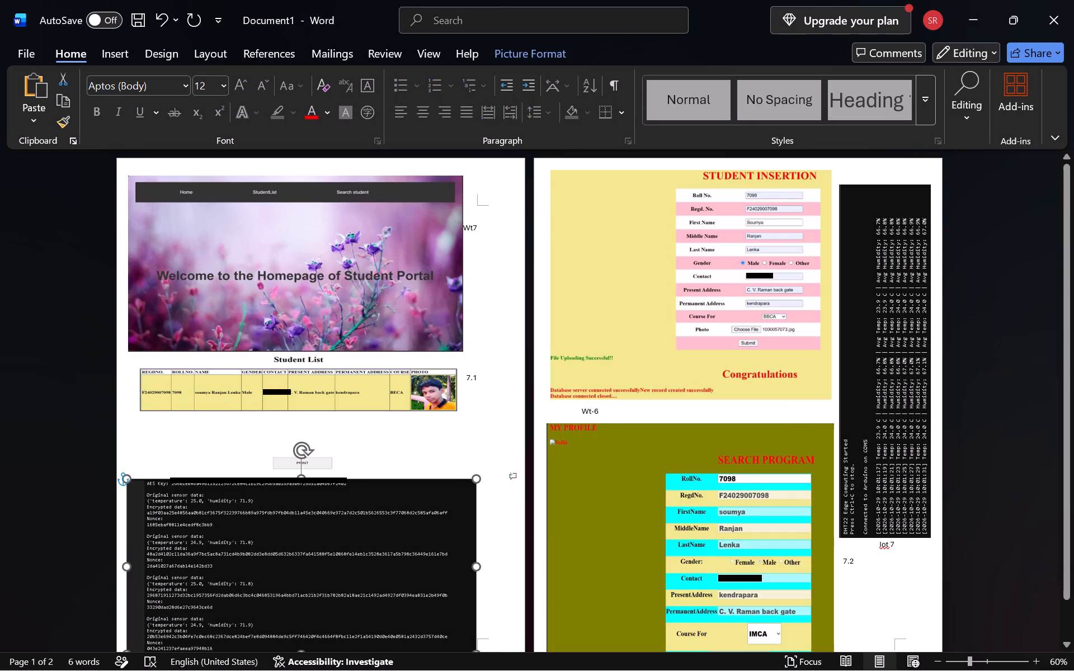
drag(476, 489, 493, 490)
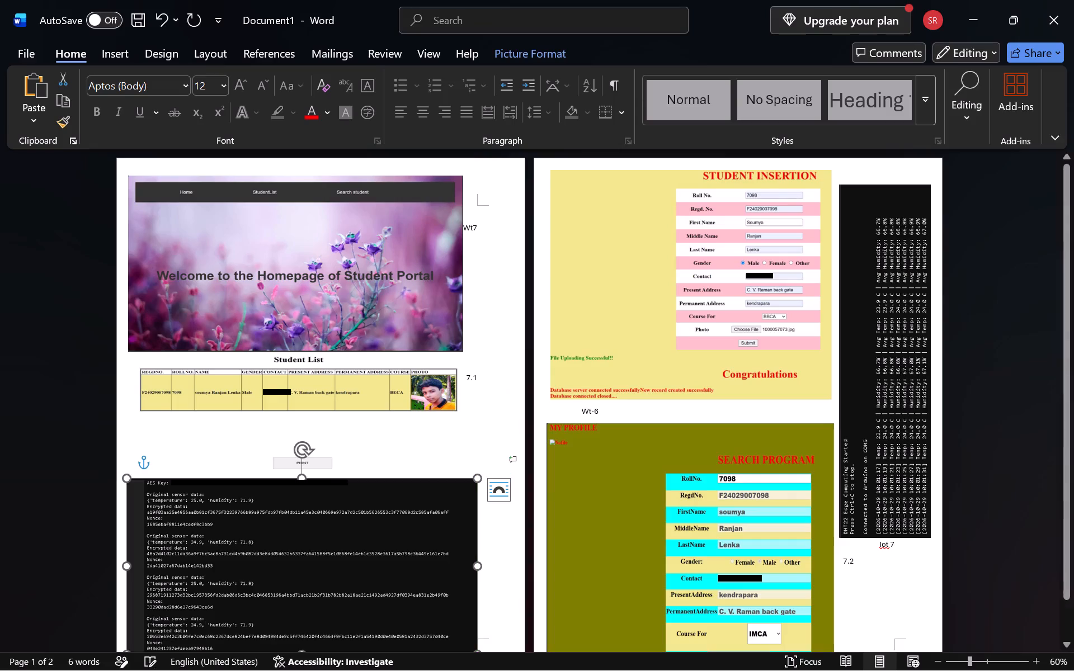
drag(477, 563, 489, 567)
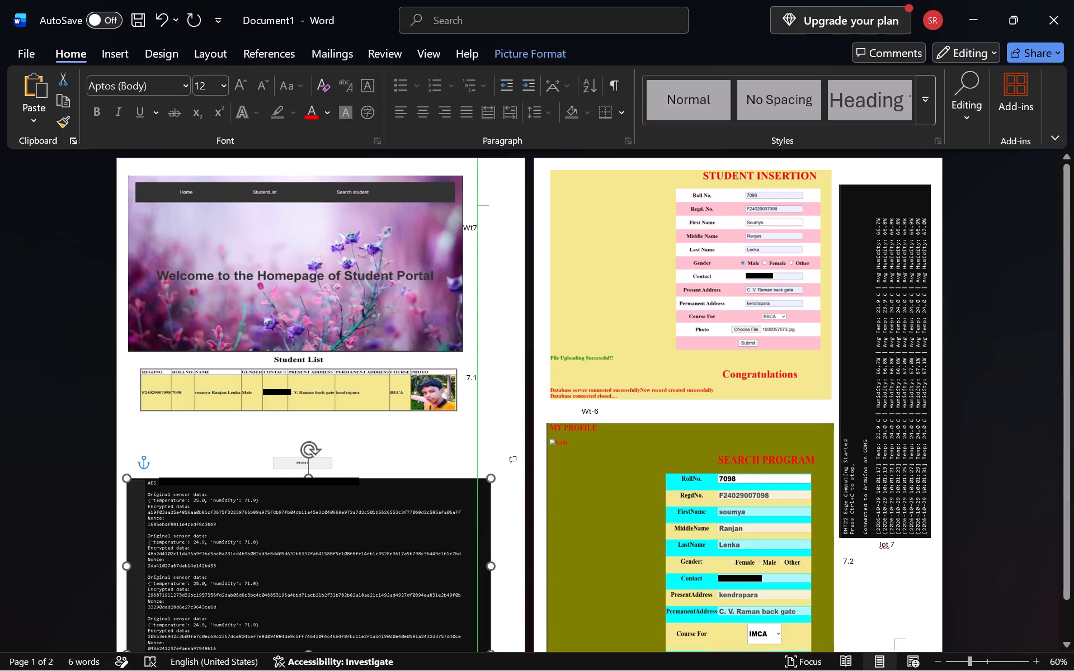
drag(489, 567, 488, 568)
drag(490, 564, 498, 564)
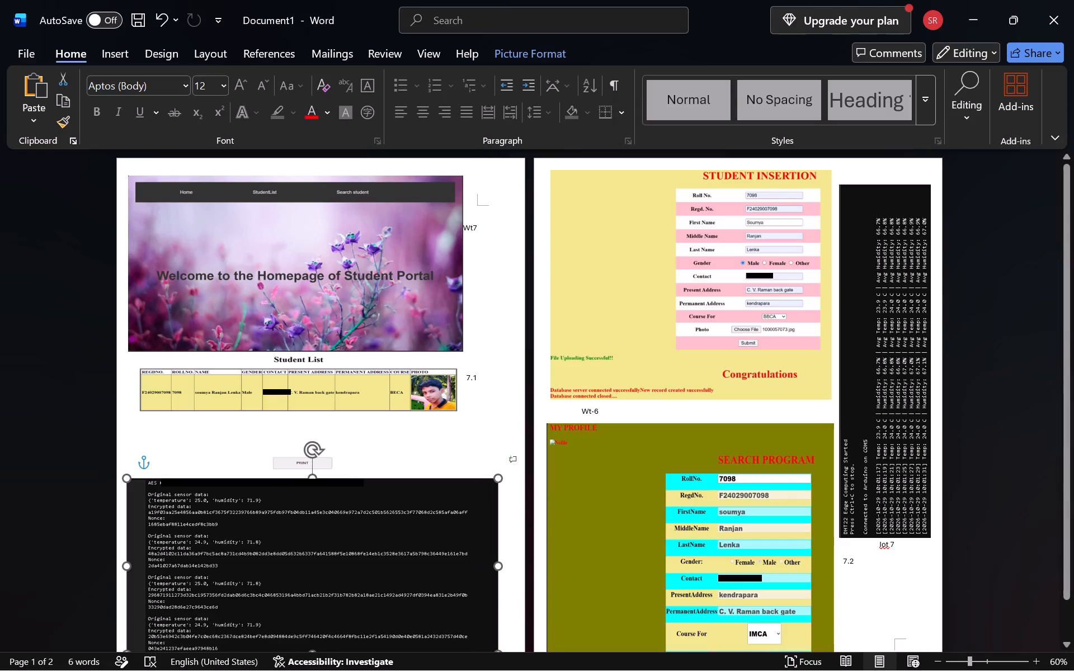
drag(498, 564, 502, 562)
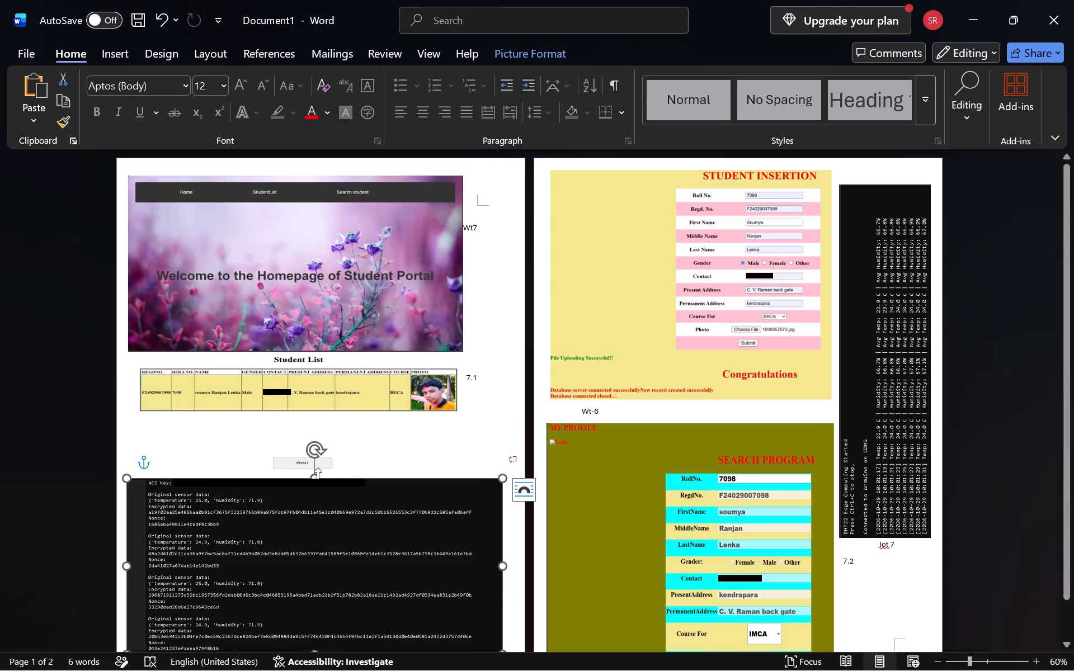
drag(318, 476, 321, 492)
Shorten the Student List picture on page 1 slightly from its bottom edge.
click(242, 454)
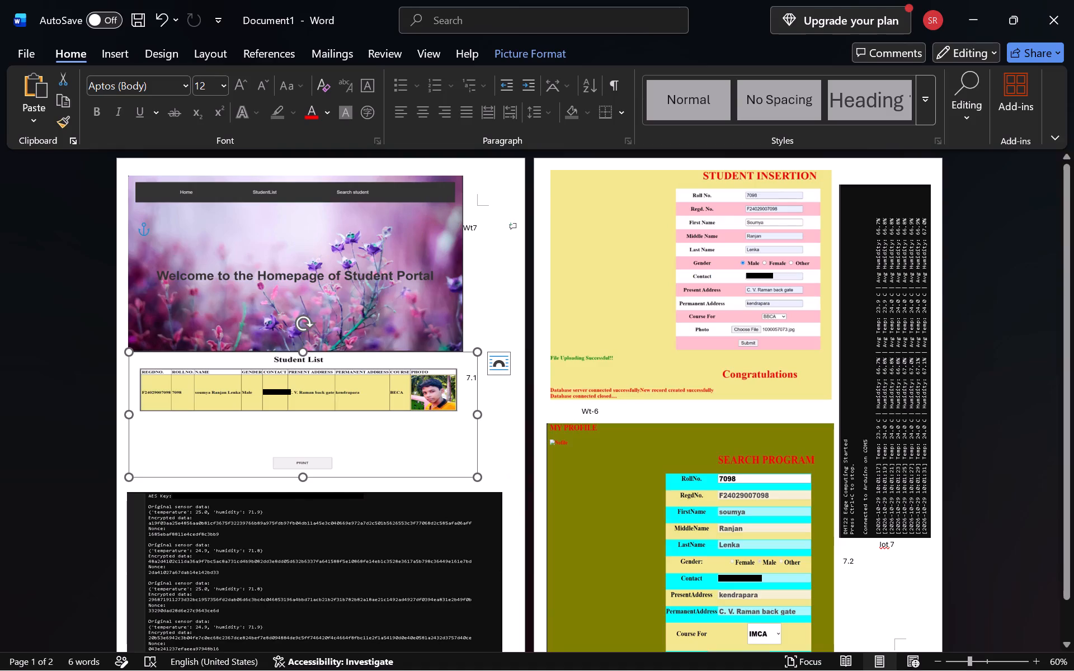
drag(304, 476, 305, 471)
Stretch the page 1 console picture's bottom edge downward and shift the picture lower, leaving a gap below the Student List picture.
click(284, 518)
click(287, 509)
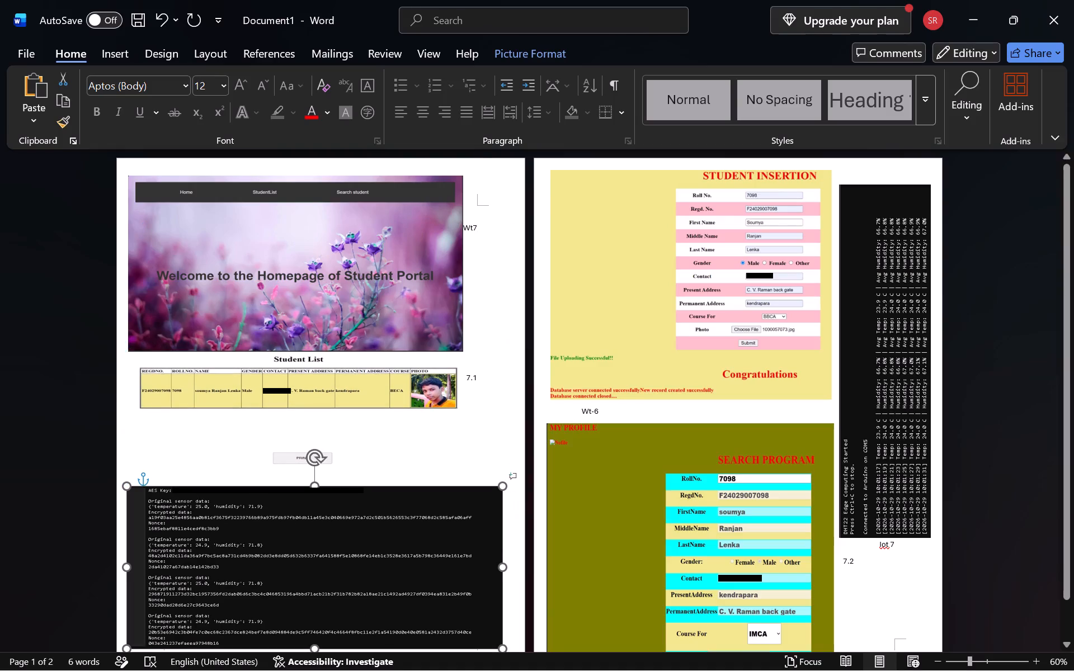
scroll(289, 503, down, 4)
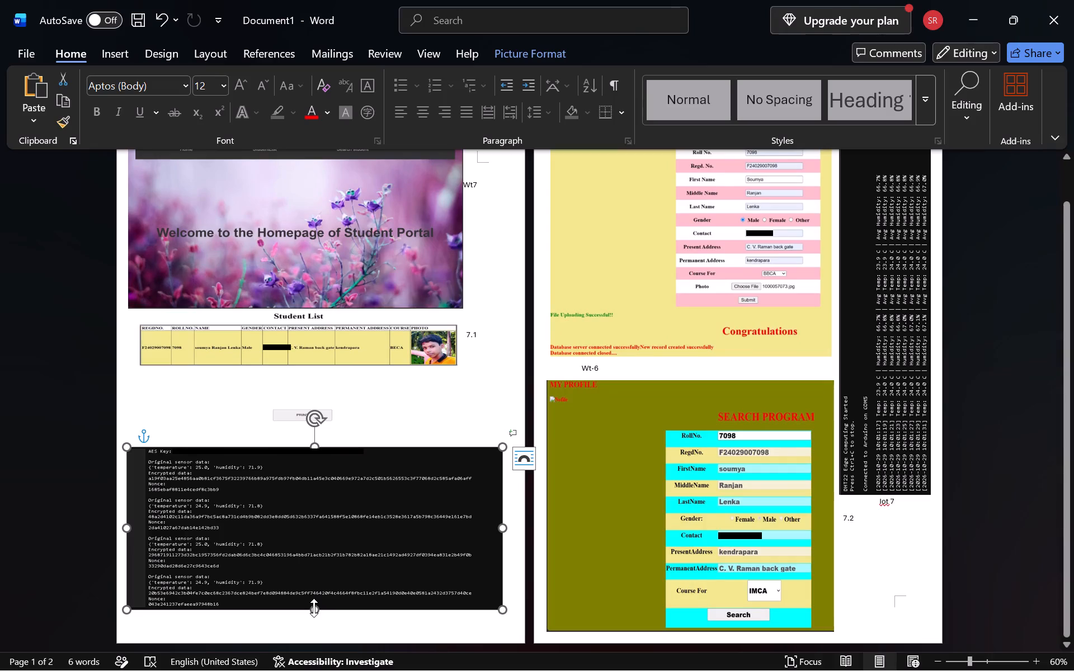
drag(314, 609, 315, 629)
drag(318, 542, 320, 550)
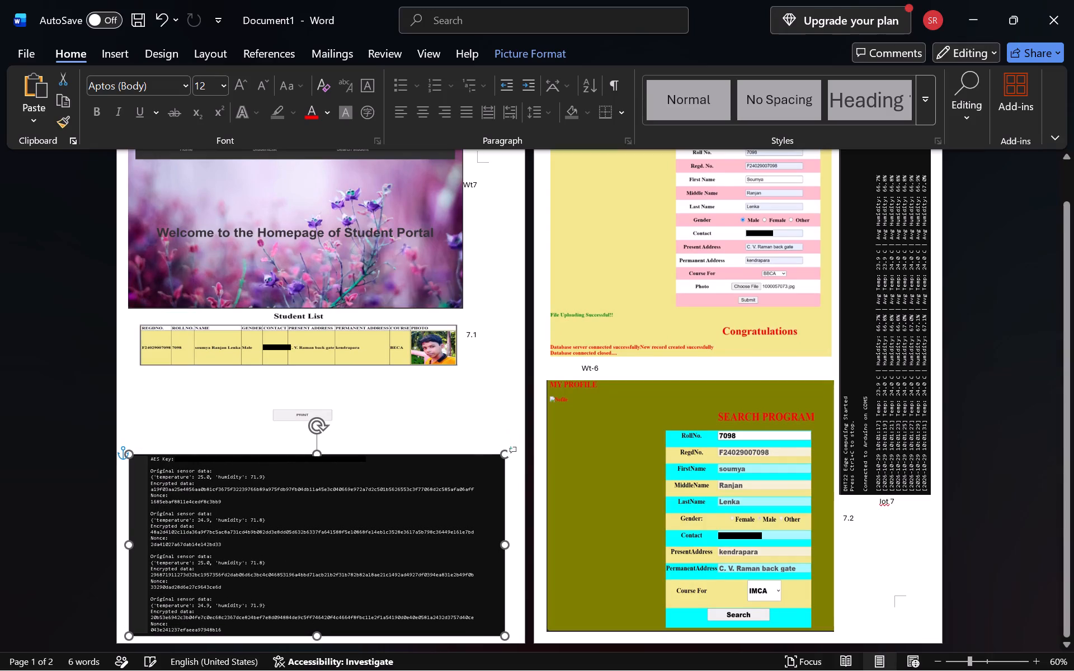
drag(320, 550, 315, 549)
Add the label text iot in the gap between the Student List and console pictures on page 1.
click(251, 443)
double_click(251, 443)
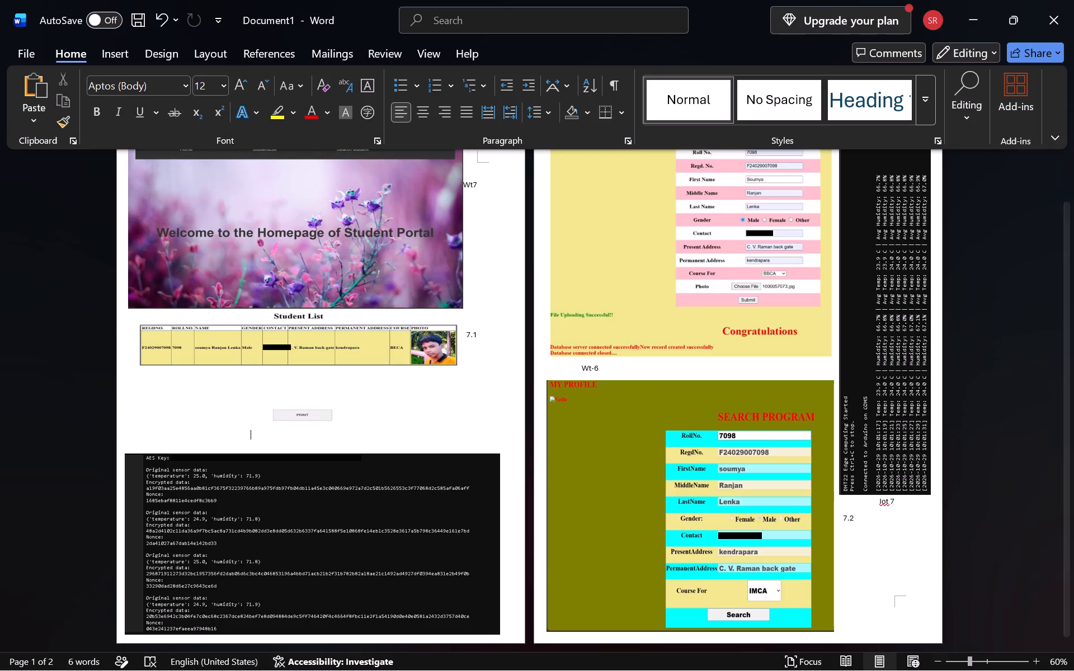
text(io)
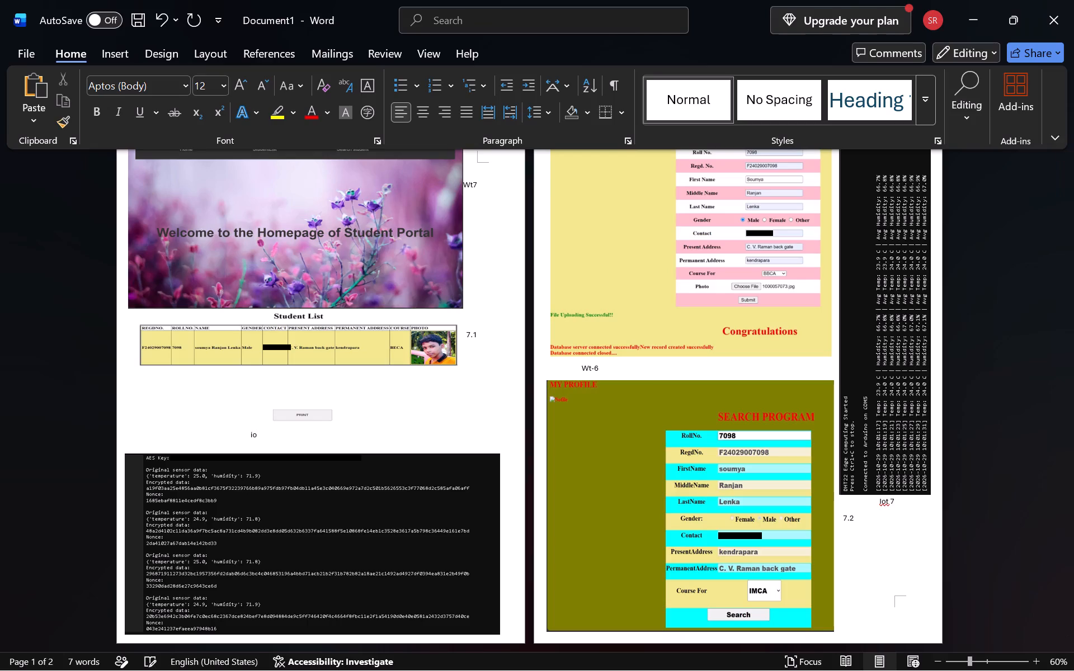
key(r)
key(BackSpace)
key(t)
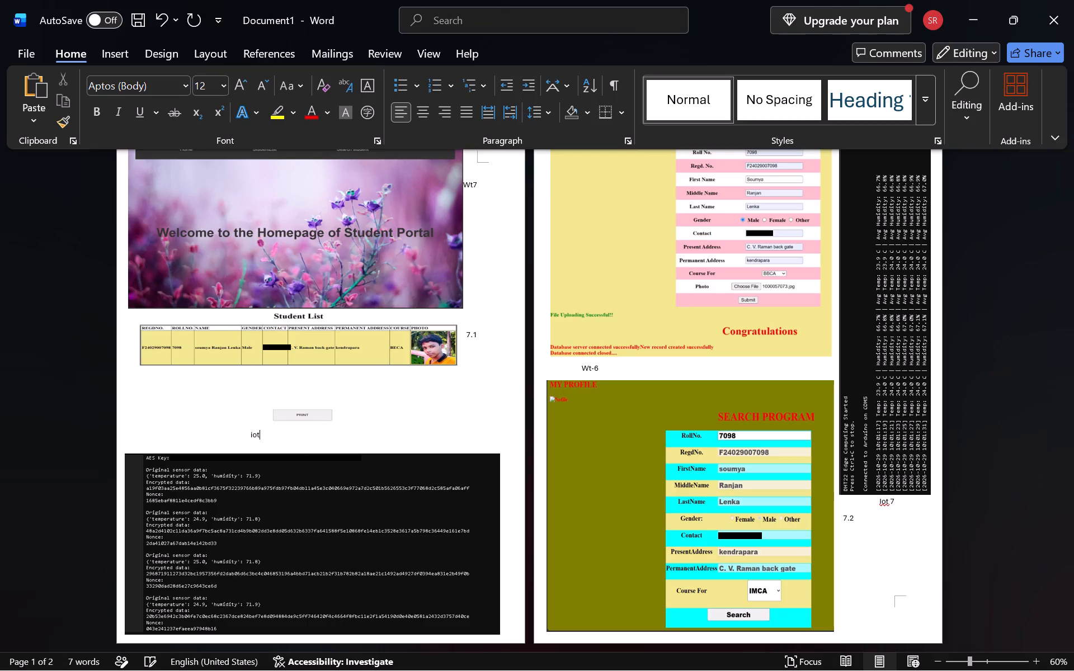
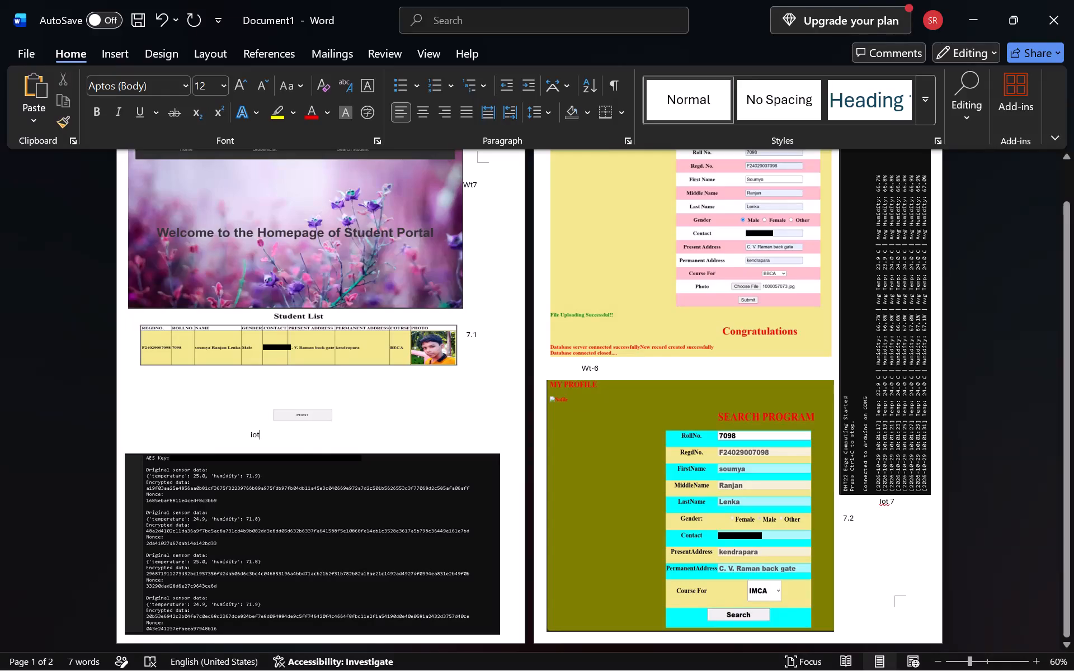
Complete the label between the Student List and console pictures on page 1 so it reads Iot 9.
key(9)
key(BackSpace)
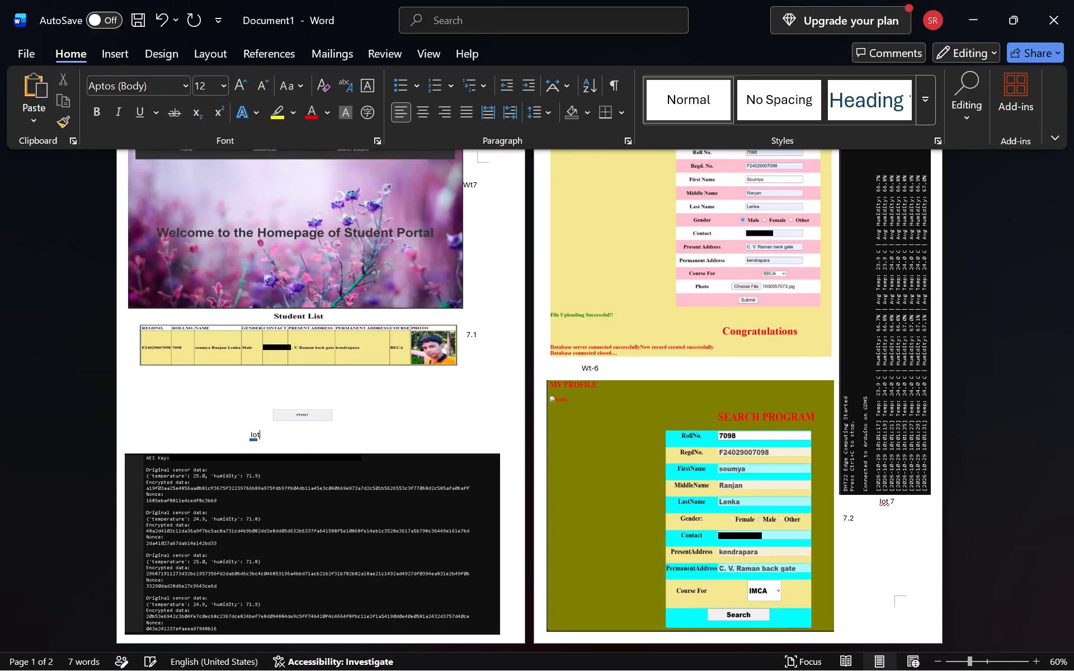
key(space)
key(9)
Review the picture layout and the assignment labels across both pages of the document.
scroll(431, 418, down, 4)
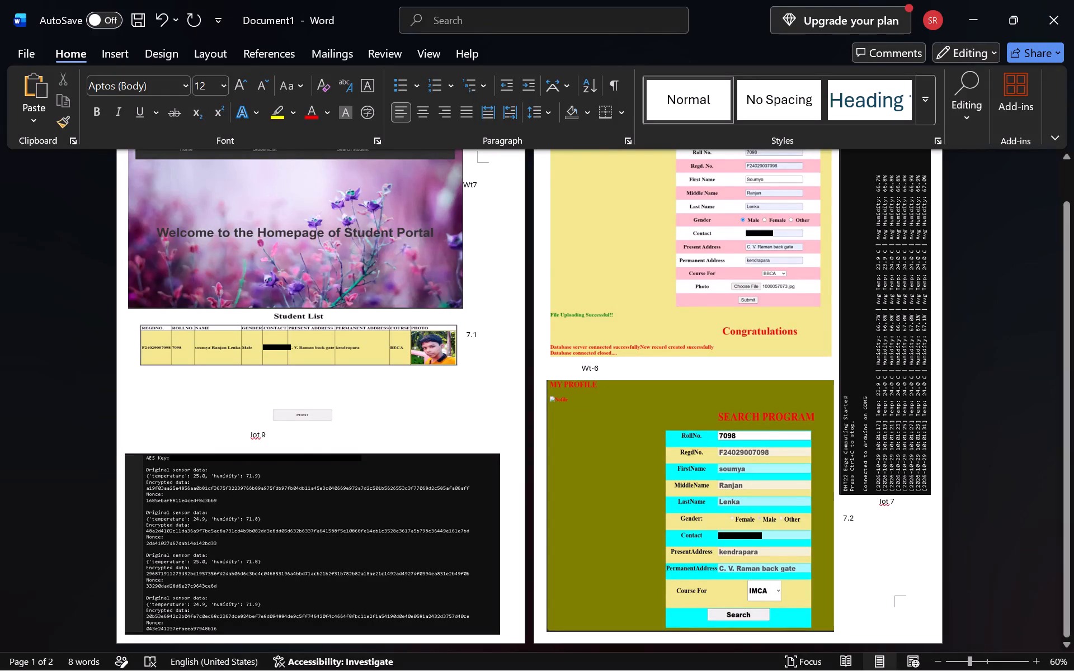
scroll(686, 398, up, 6)
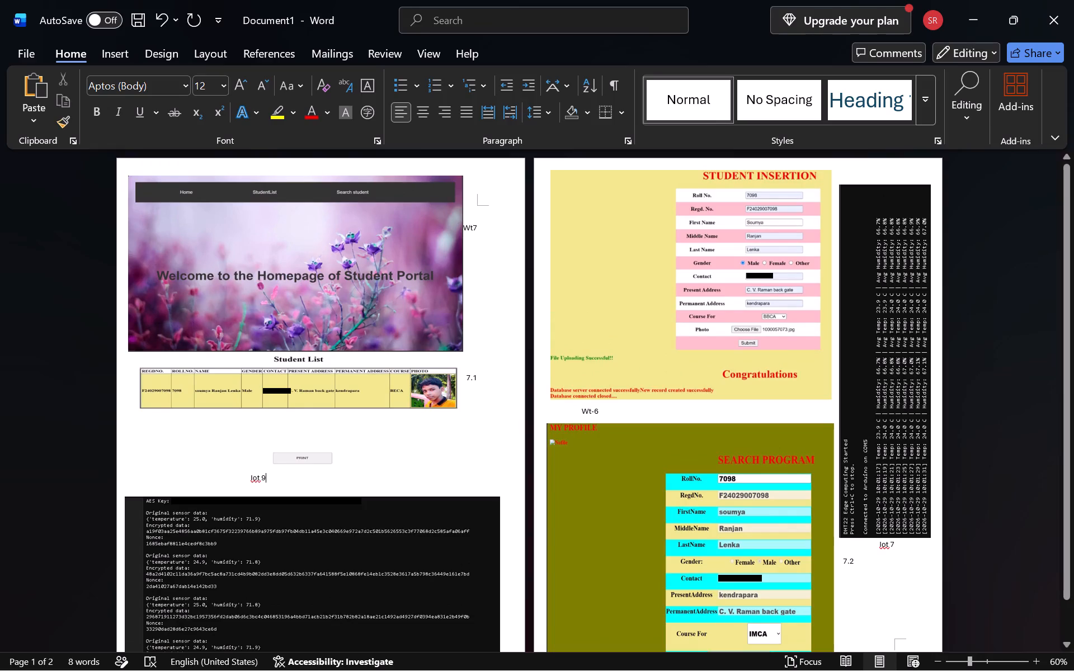
scroll(504, 469, down, 2)
scroll(504, 469, up, 1)
scroll(504, 469, down, 2)
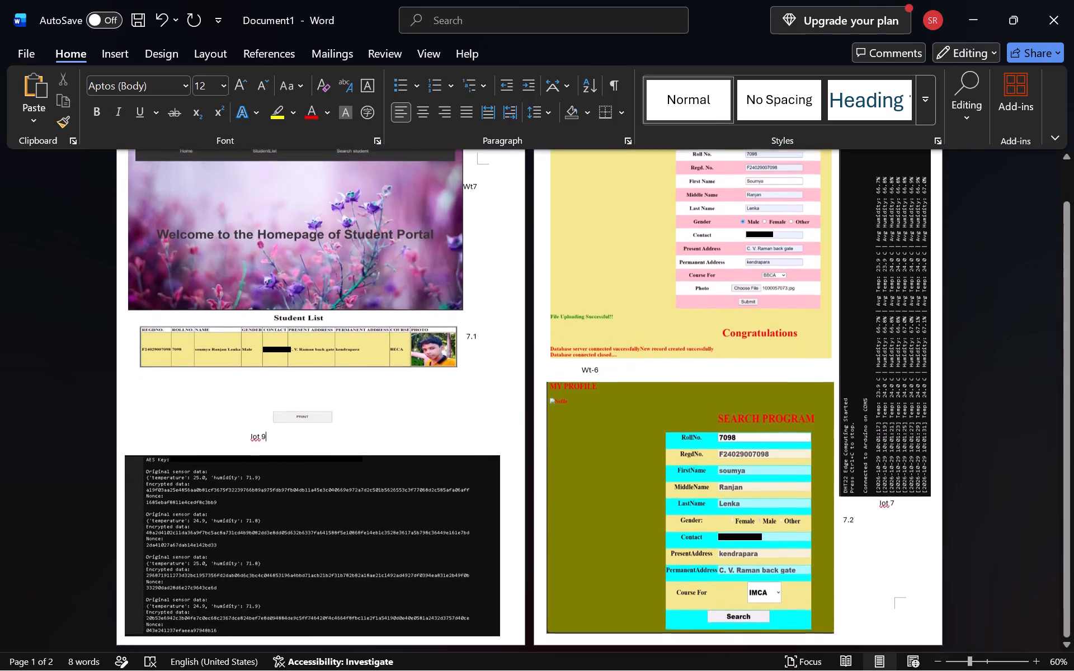
scroll(512, 470, up, 9)
scroll(514, 467, down, 2)
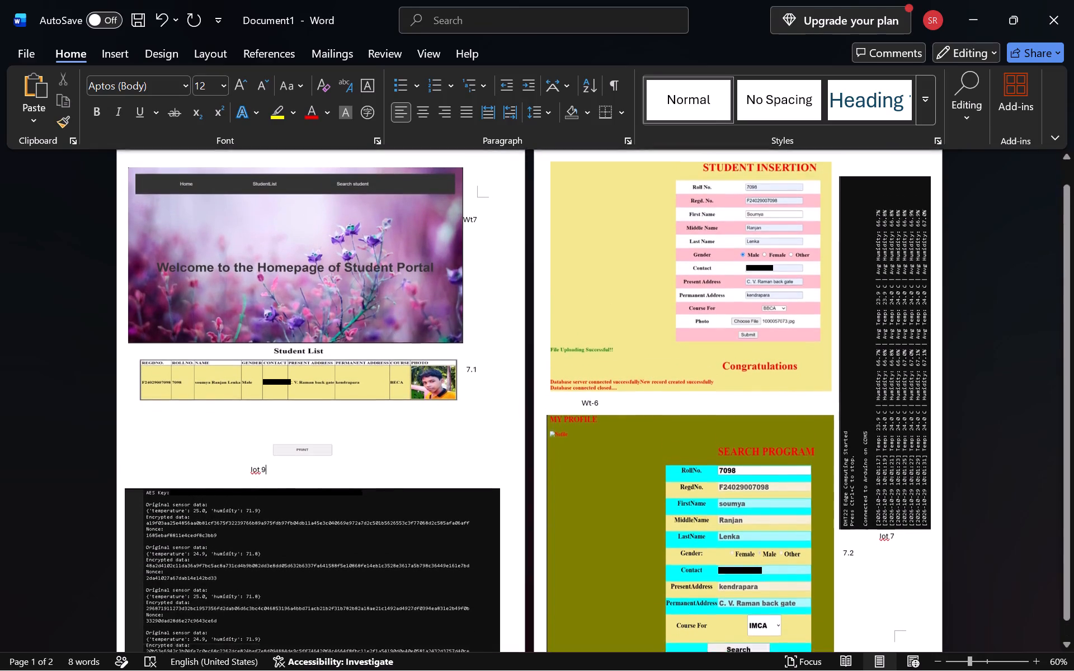
scroll(514, 467, down, 4)
scroll(514, 467, up, 6)
scroll(514, 466, down, 6)
scroll(514, 472, up, 3)
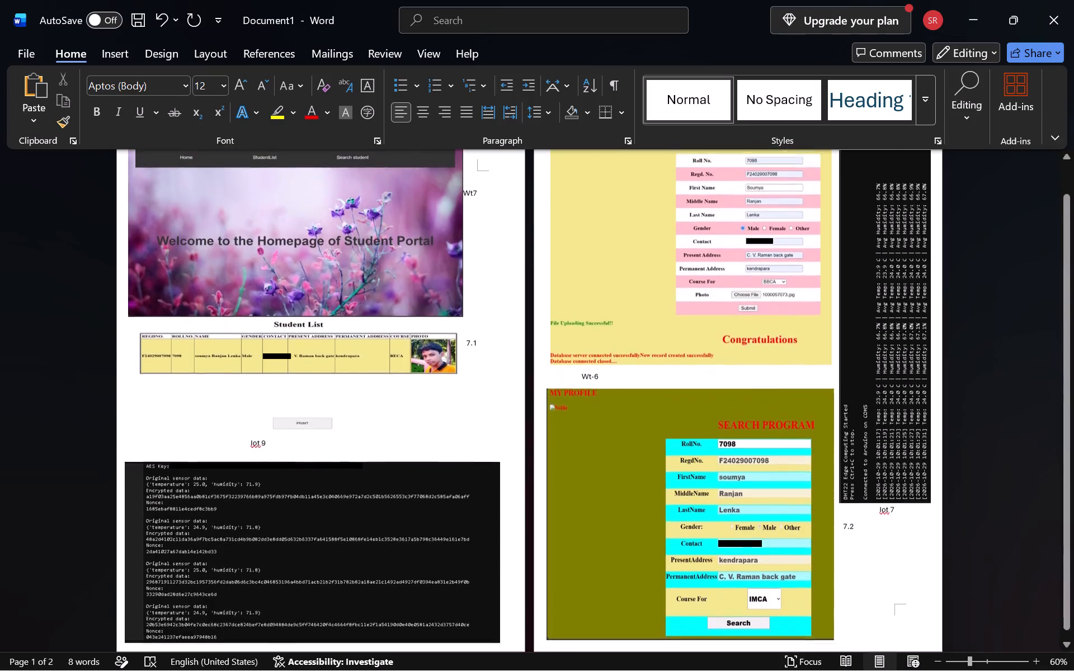
scroll(514, 472, up, 4)
scroll(514, 472, down, 7)
scroll(523, 479, up, 6)
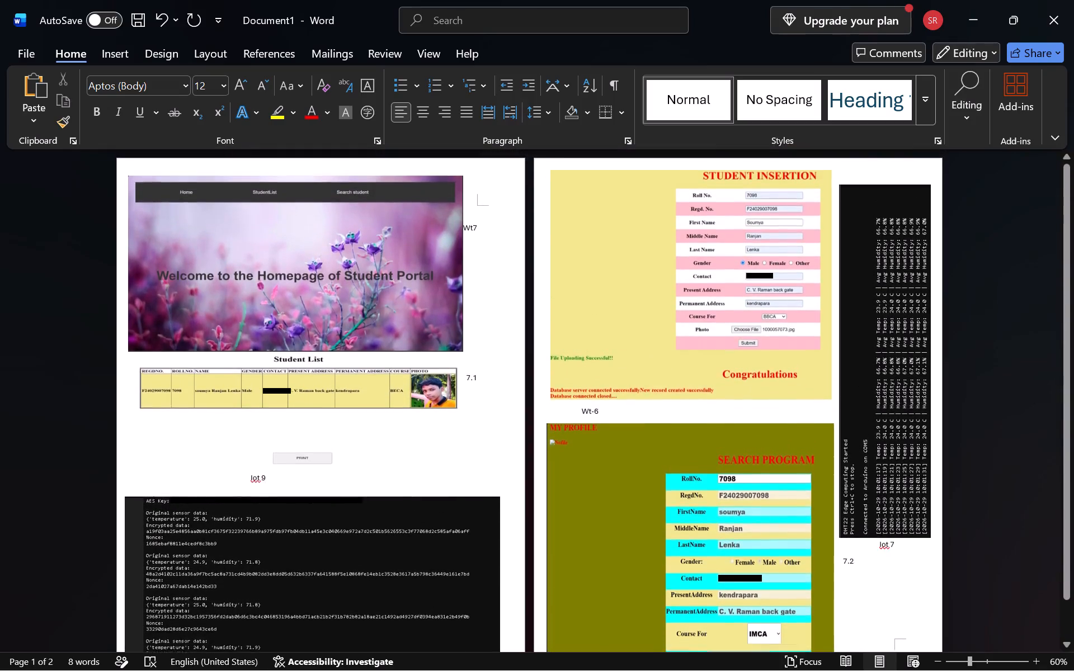
scroll(522, 476, down, 7)
scroll(523, 472, up, 7)
scroll(522, 472, down, 6)
scroll(521, 472, up, 7)
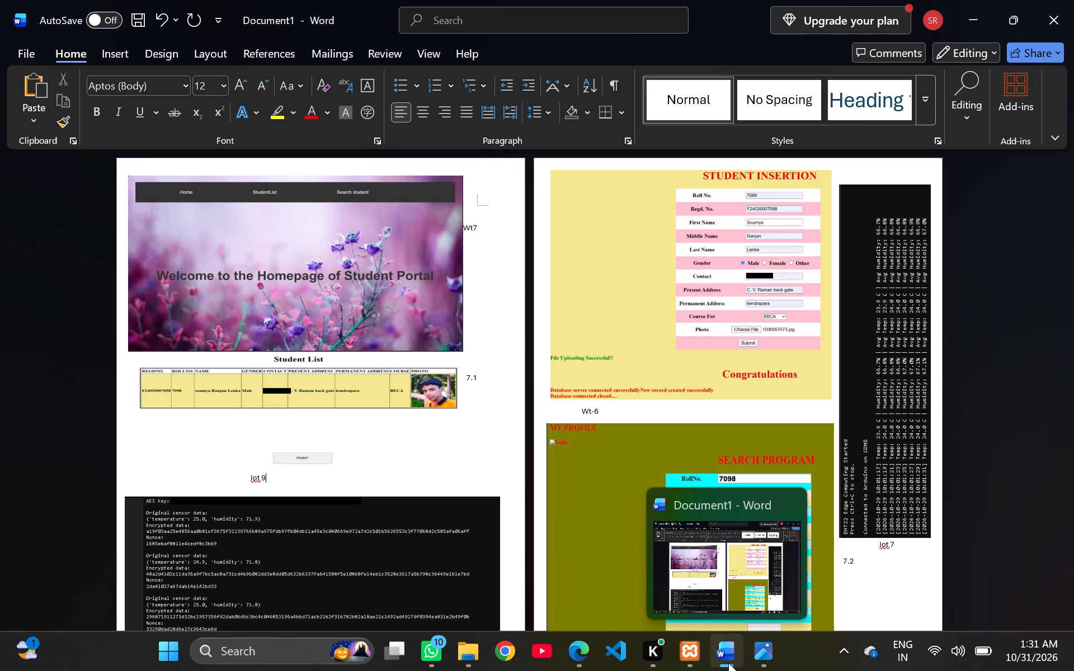
Look over the files in the Dkument (2026) folder in File Explorer and return to the Word document.
click(460, 657)
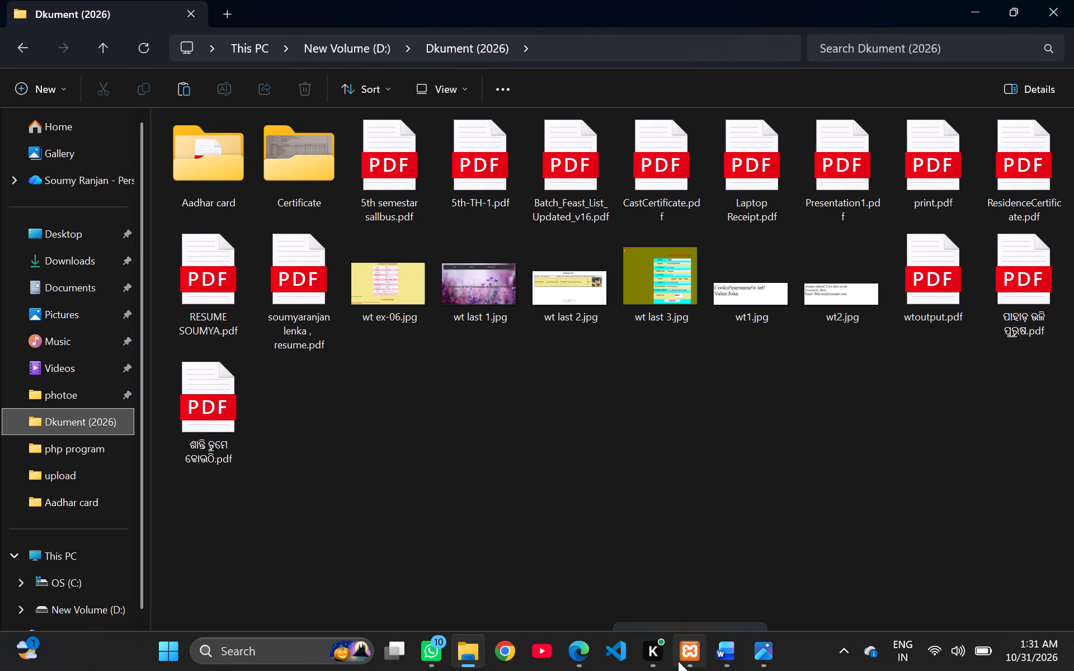
click(725, 658)
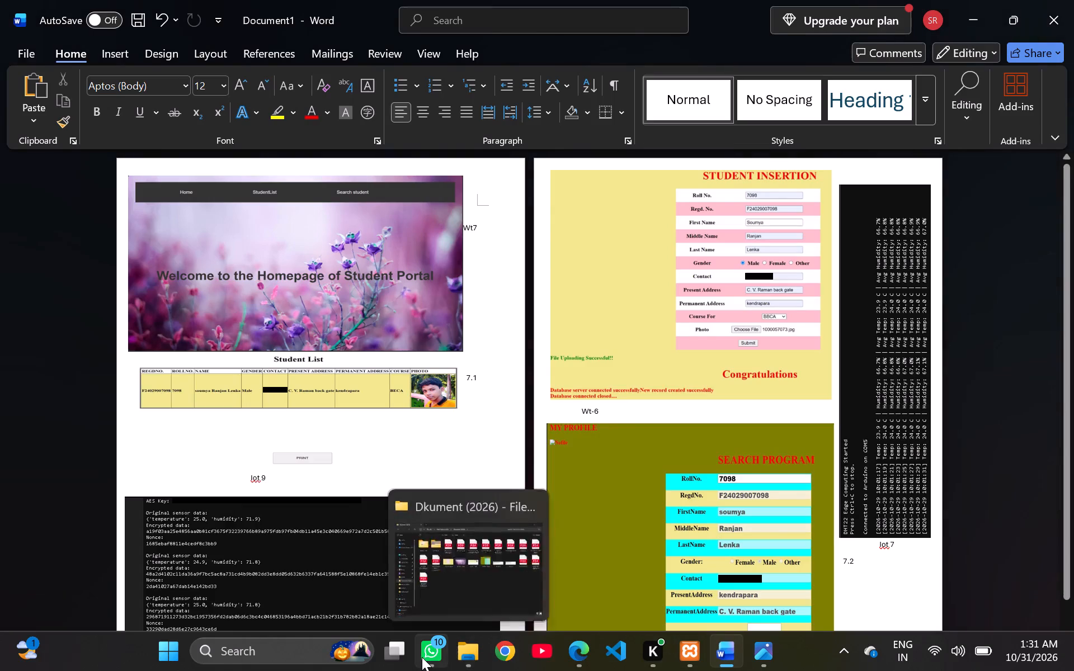
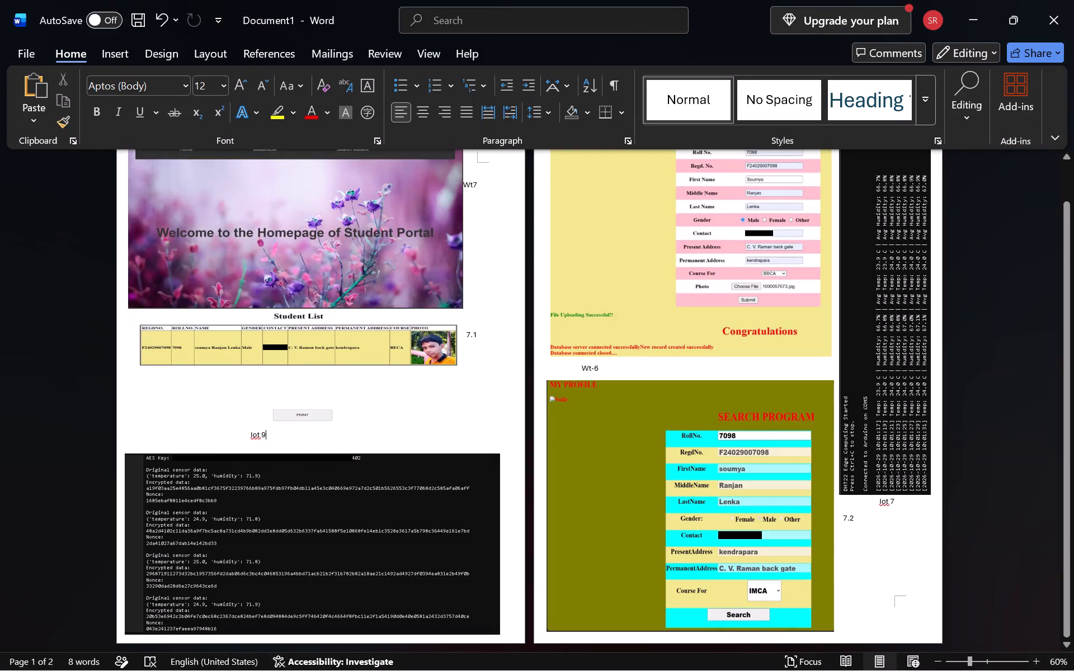
Add the prefix Wt and a space before the 7.2 label on page 2 so it reads Wt 7.2.
click(844, 518)
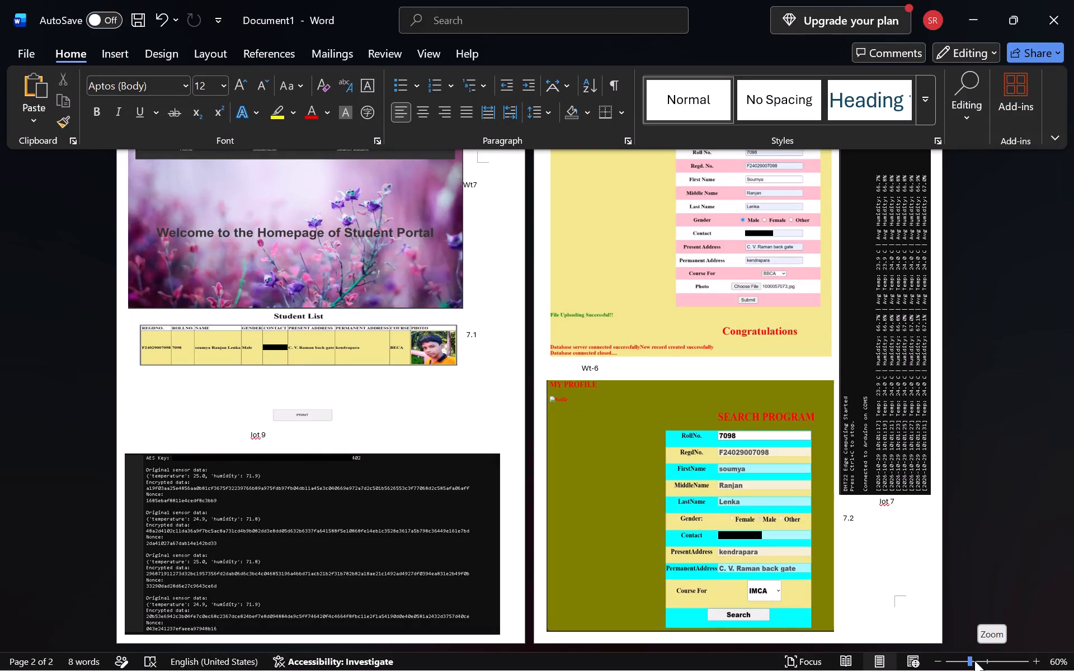
key(w)
key(t)
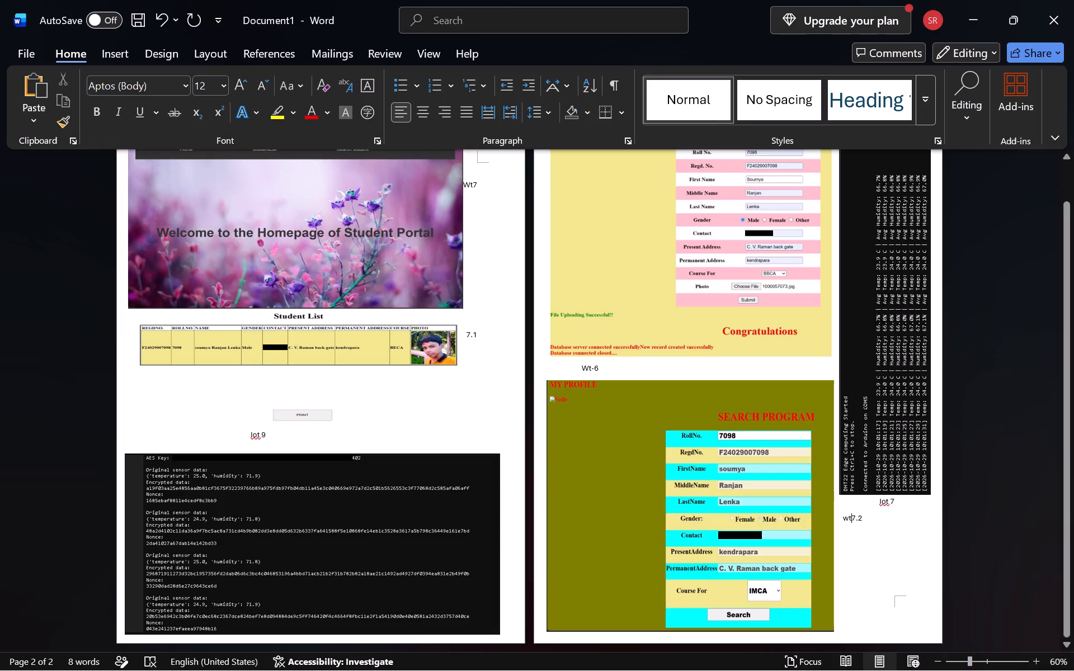
key(space)
Add the prefix Wt before the 7.1 label beside the Student List picture on page 1 so it reads Wt7.1.
click(465, 333)
text(wt)
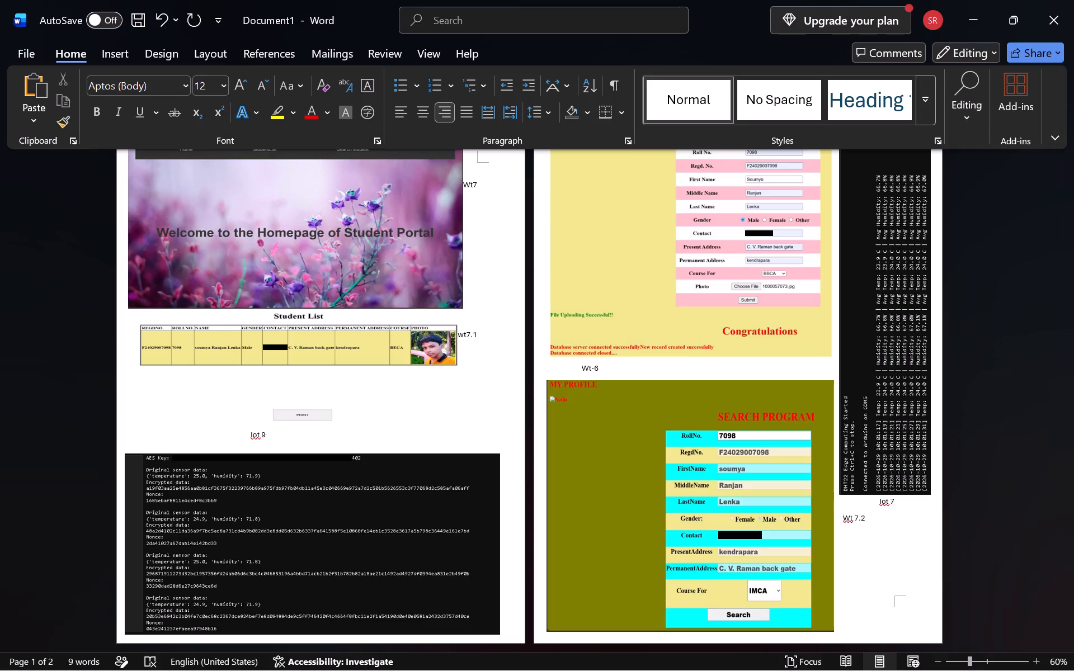
key(space)
key(BackSpace)
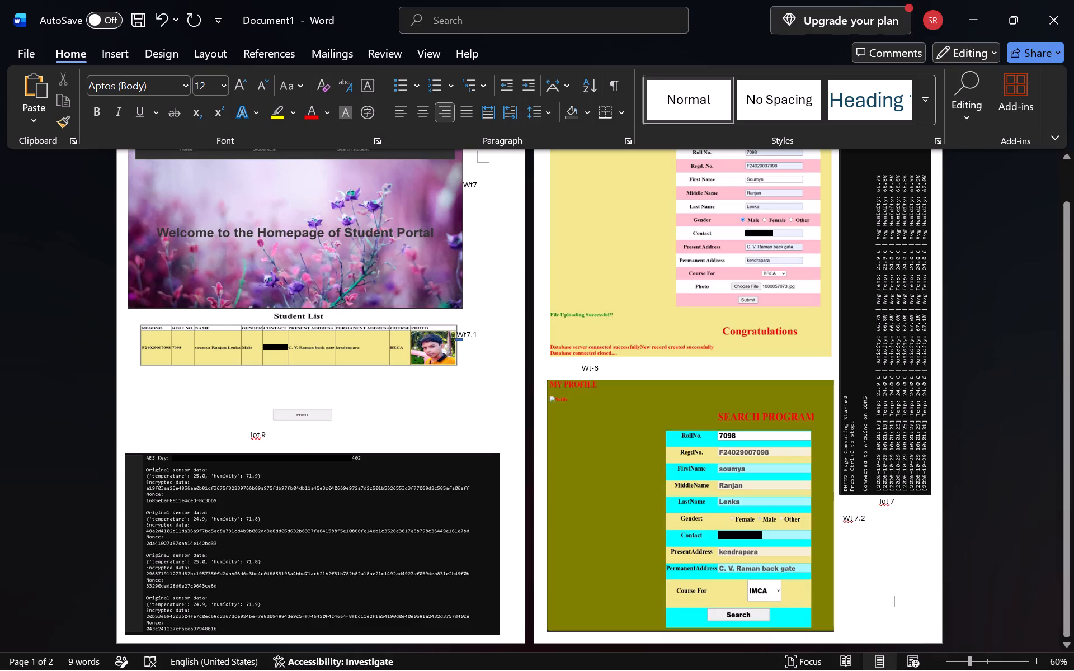
Review the picture layout and the Wt and Iot labels across both pages of the document.
scroll(638, 439, up, 2)
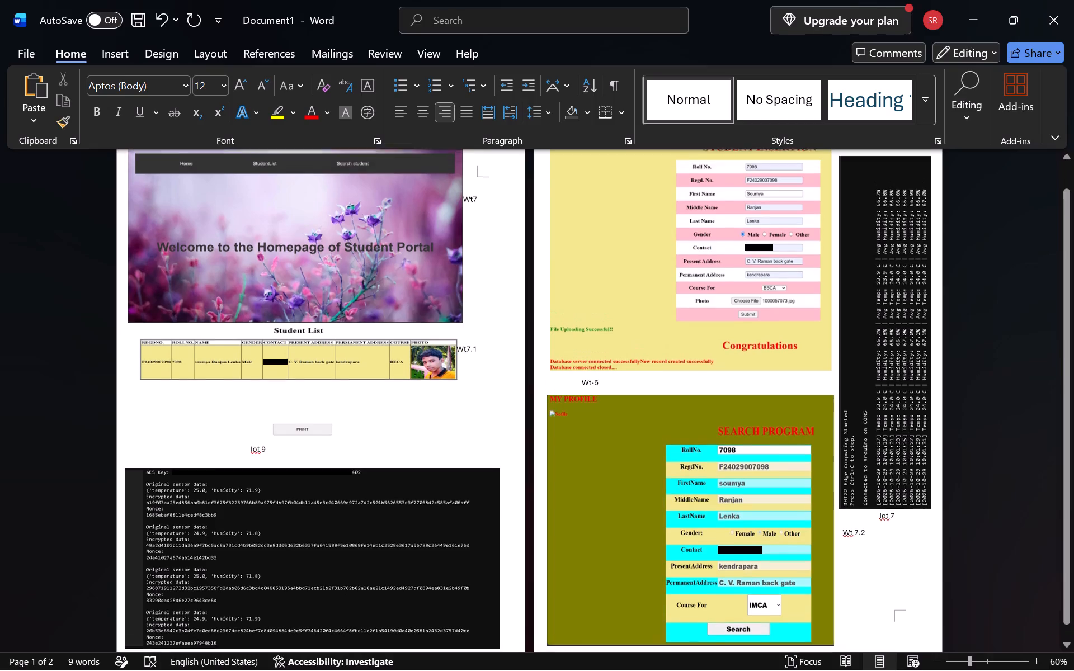
scroll(639, 433, up, 4)
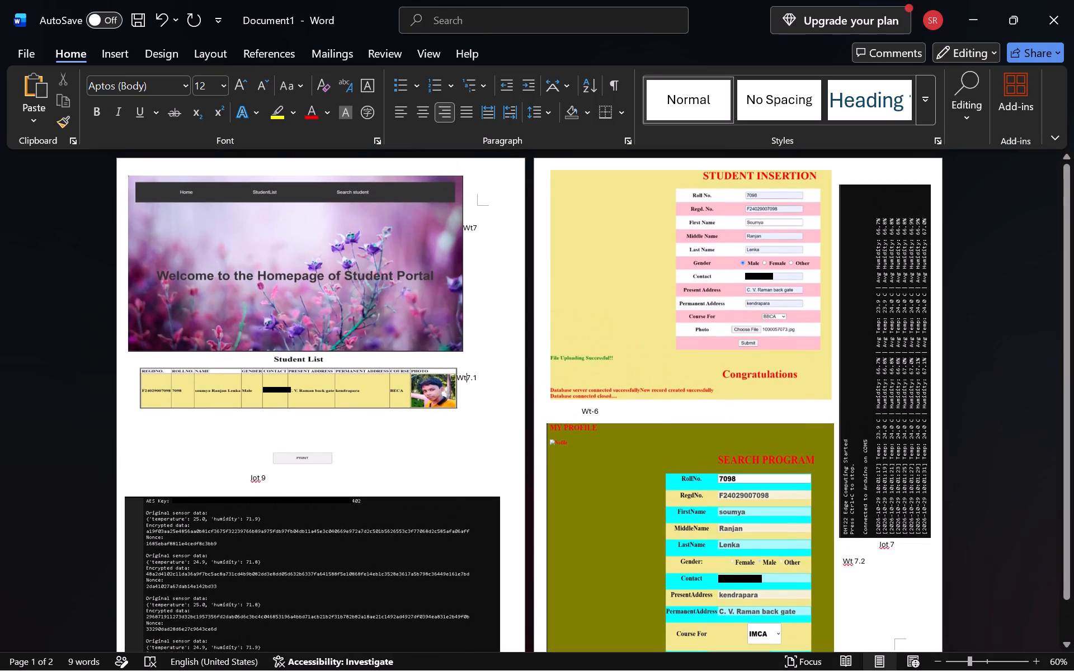
scroll(625, 438, down, 8)
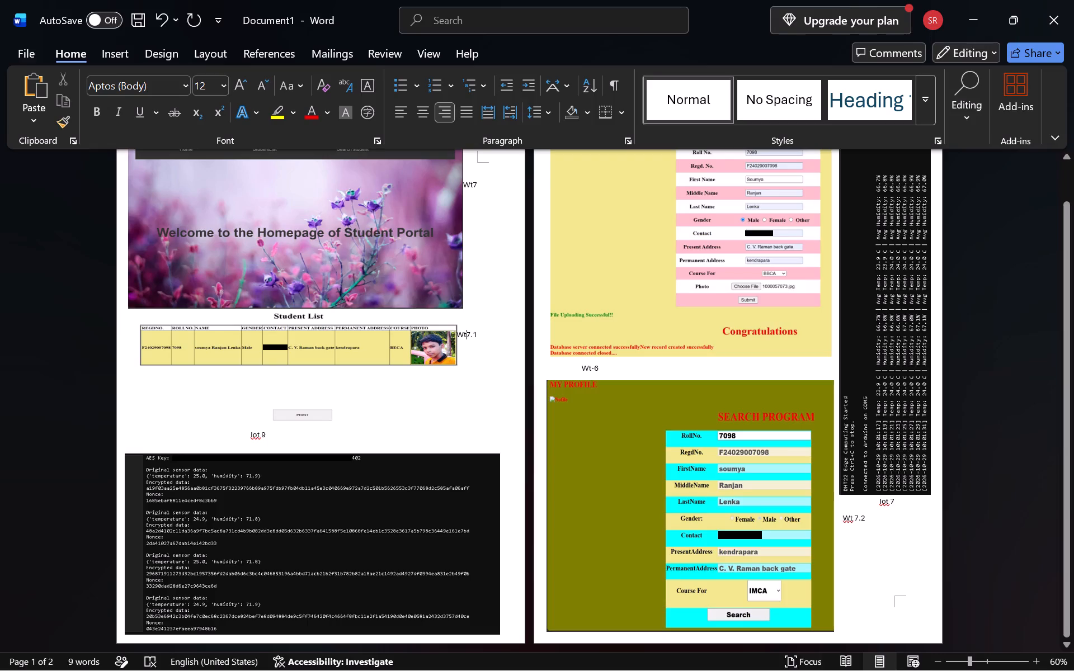
scroll(628, 394, down, 3)
scroll(719, 305, up, 6)
scroll(719, 305, down, 3)
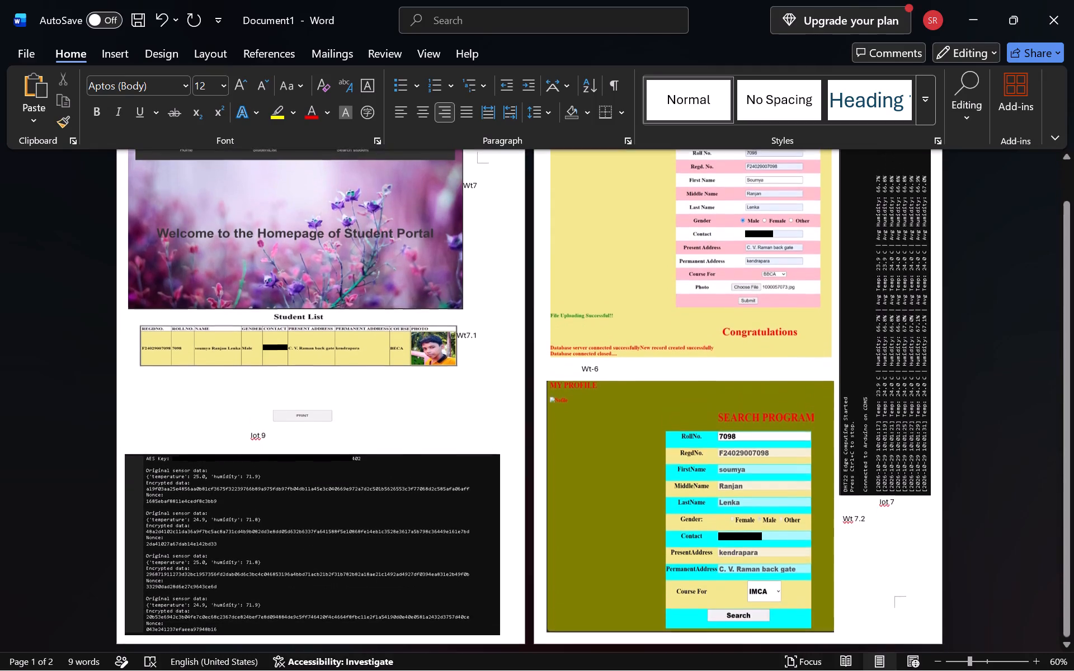
scroll(719, 305, up, 6)
scroll(824, 542, down, 1)
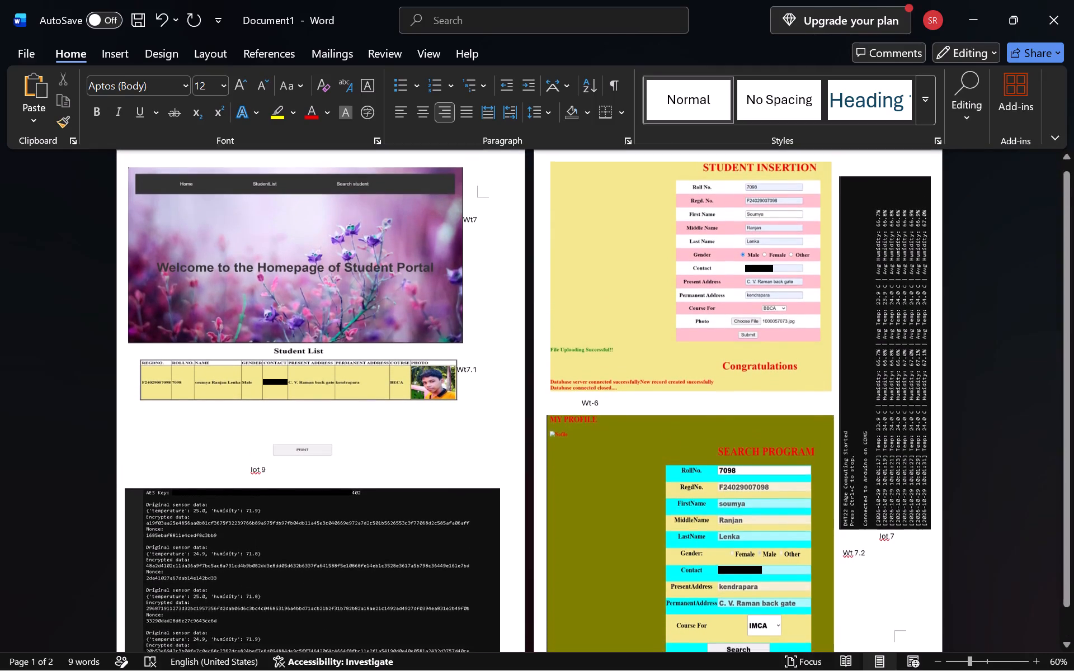
scroll(820, 541, down, 4)
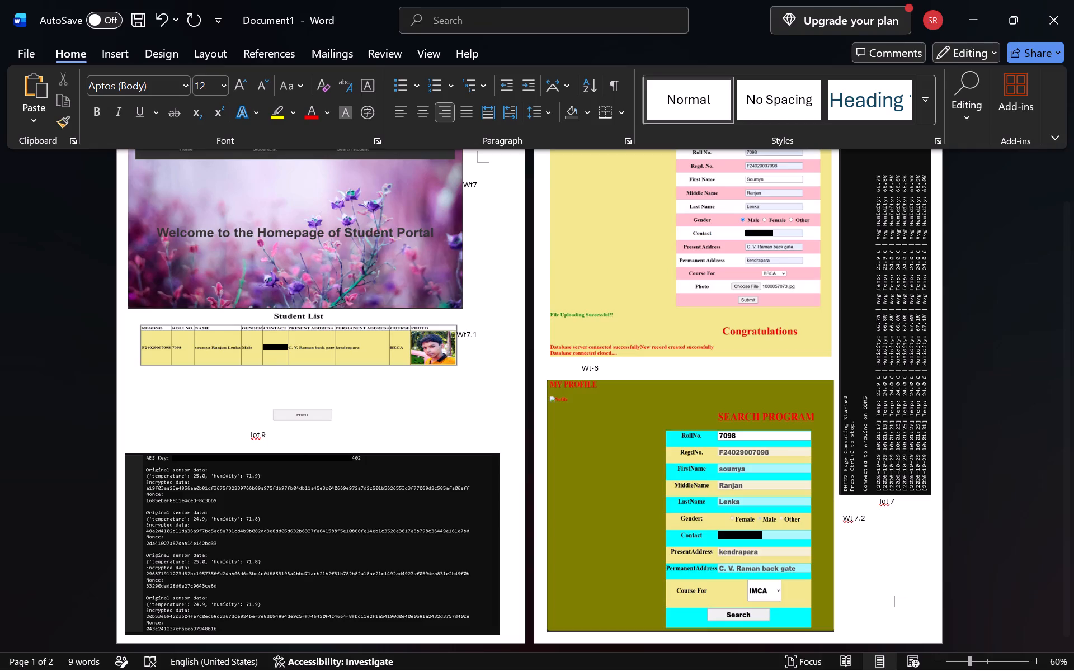
scroll(818, 493, up, 2)
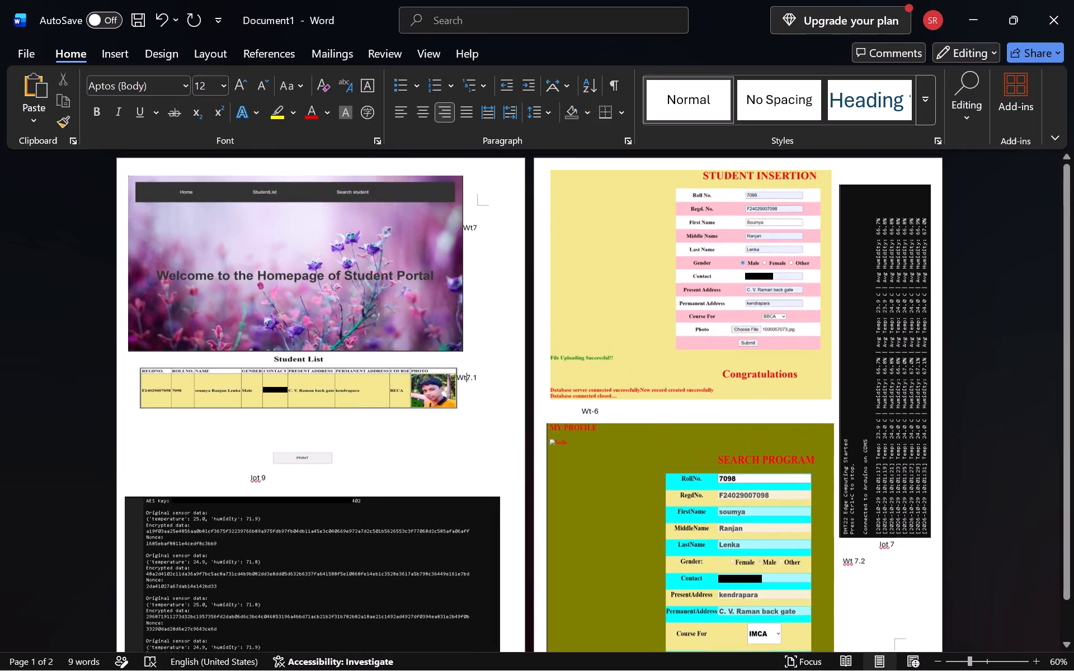
scroll(819, 495, up, 5)
scroll(819, 495, down, 3)
scroll(820, 495, up, 4)
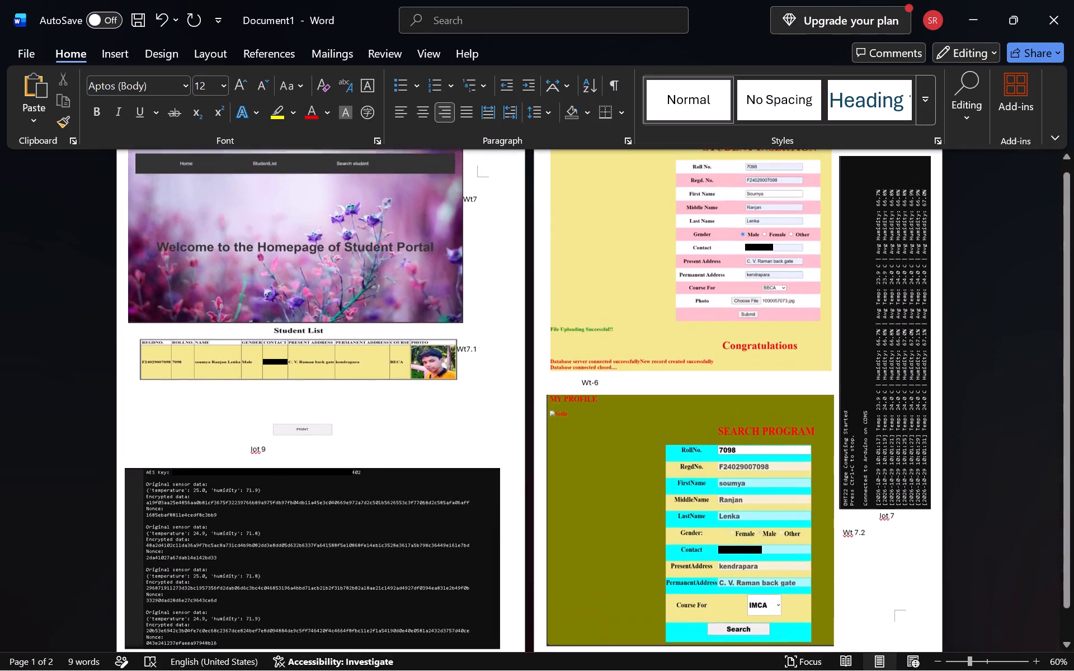
scroll(819, 494, up, 4)
scroll(822, 498, down, 8)
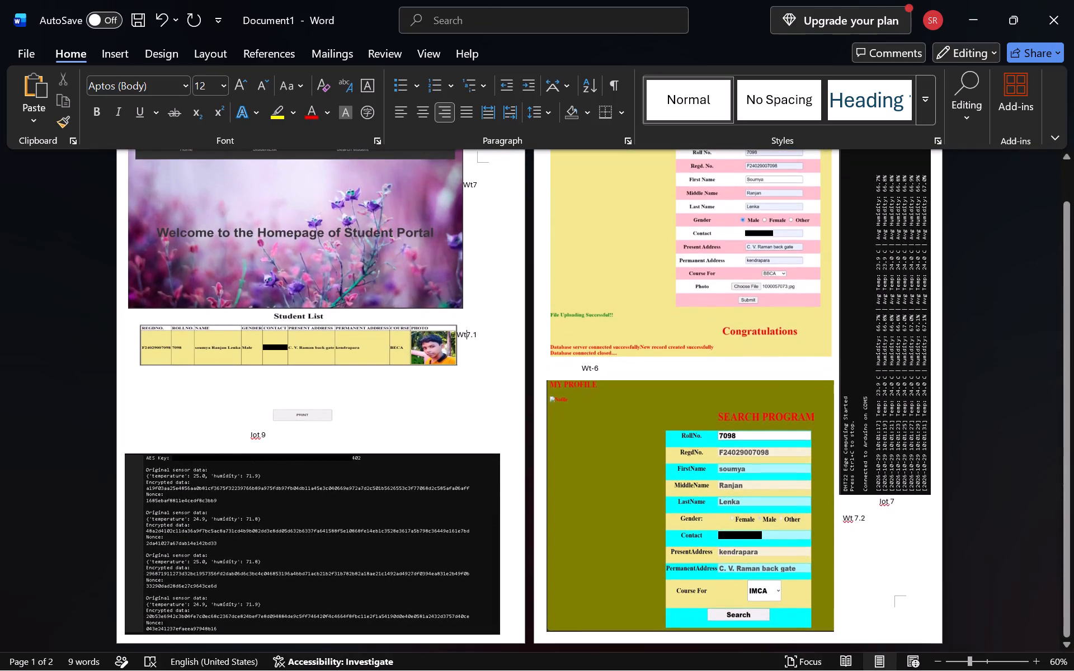
scroll(822, 498, down, 8)
scroll(585, 520, down, 6)
scroll(625, 524, up, 1)
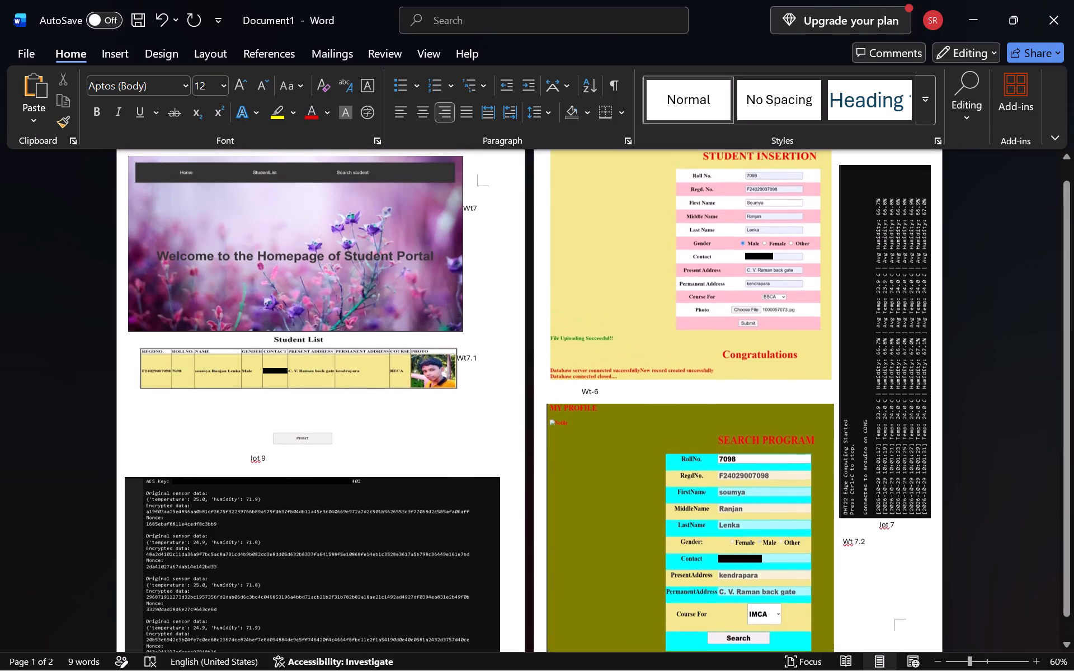
scroll(627, 524, down, 3)
scroll(627, 524, up, 1)
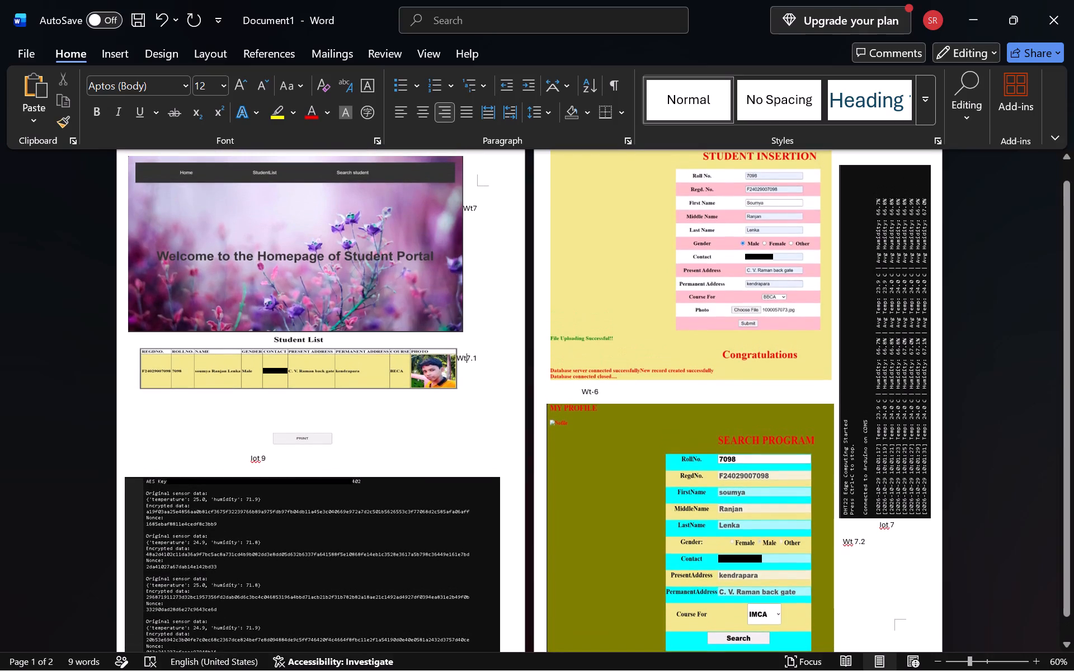
scroll(627, 524, up, 7)
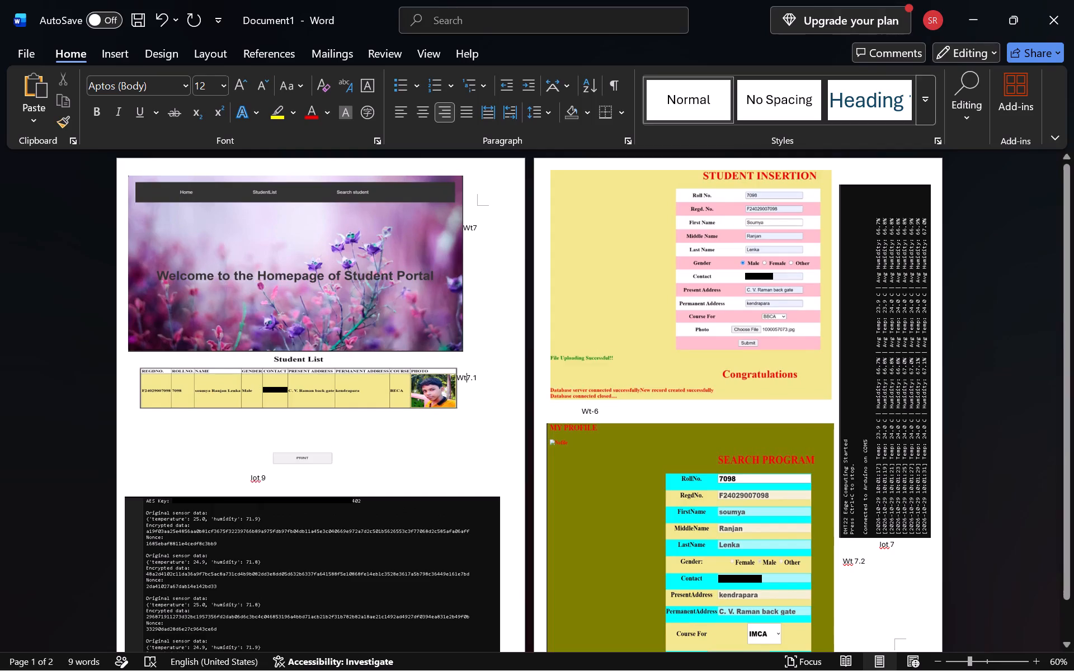
scroll(530, 382, down, 2)
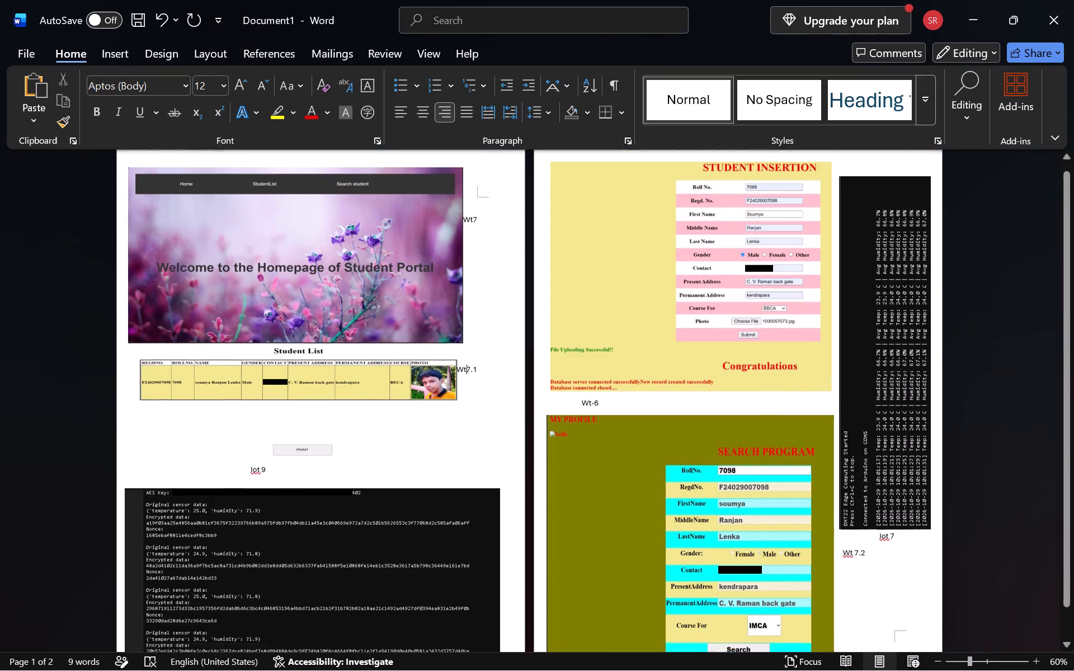
scroll(530, 382, down, 6)
scroll(530, 376, up, 8)
scroll(530, 376, down, 5)
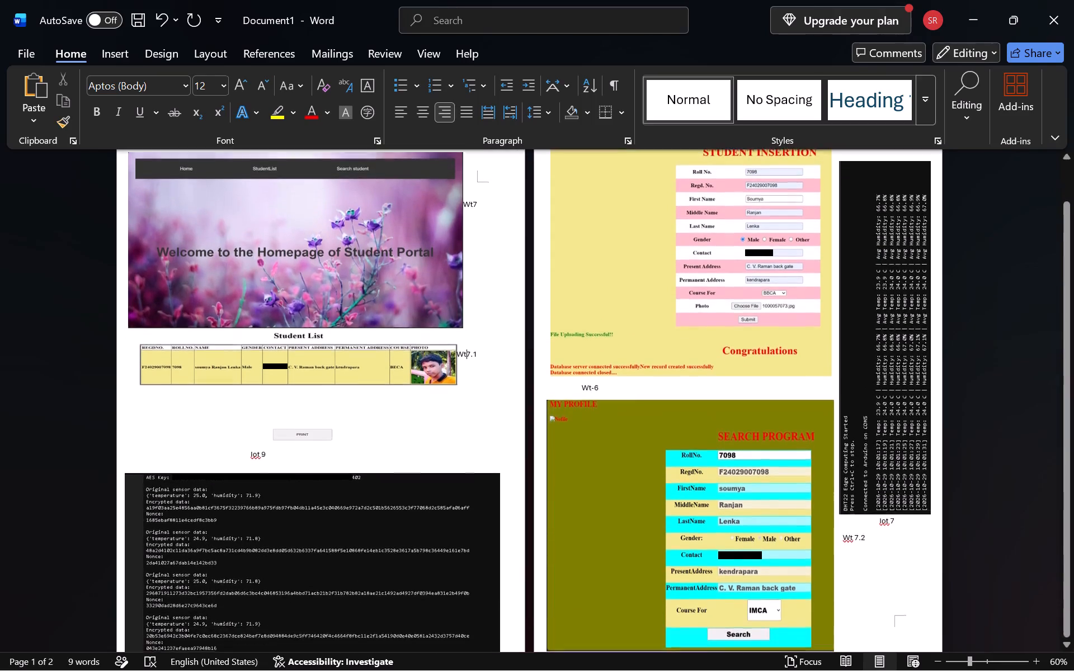
scroll(530, 376, up, 8)
scroll(530, 374, down, 1)
scroll(530, 374, up, 1)
scroll(530, 374, down, 3)
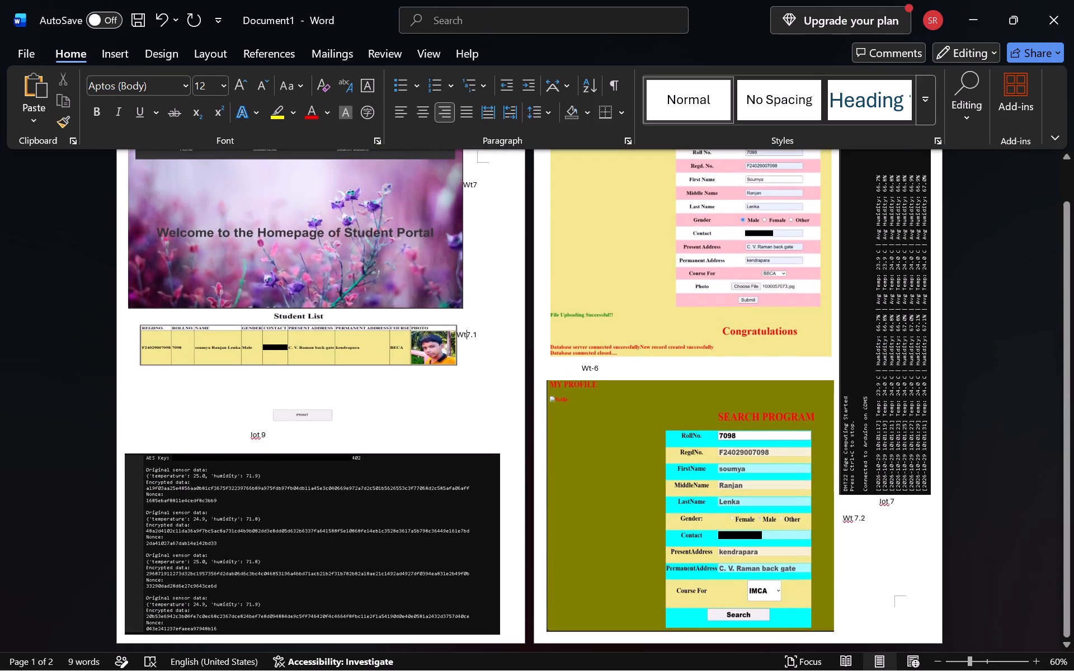
scroll(530, 374, up, 5)
scroll(530, 374, down, 5)
scroll(530, 374, up, 5)
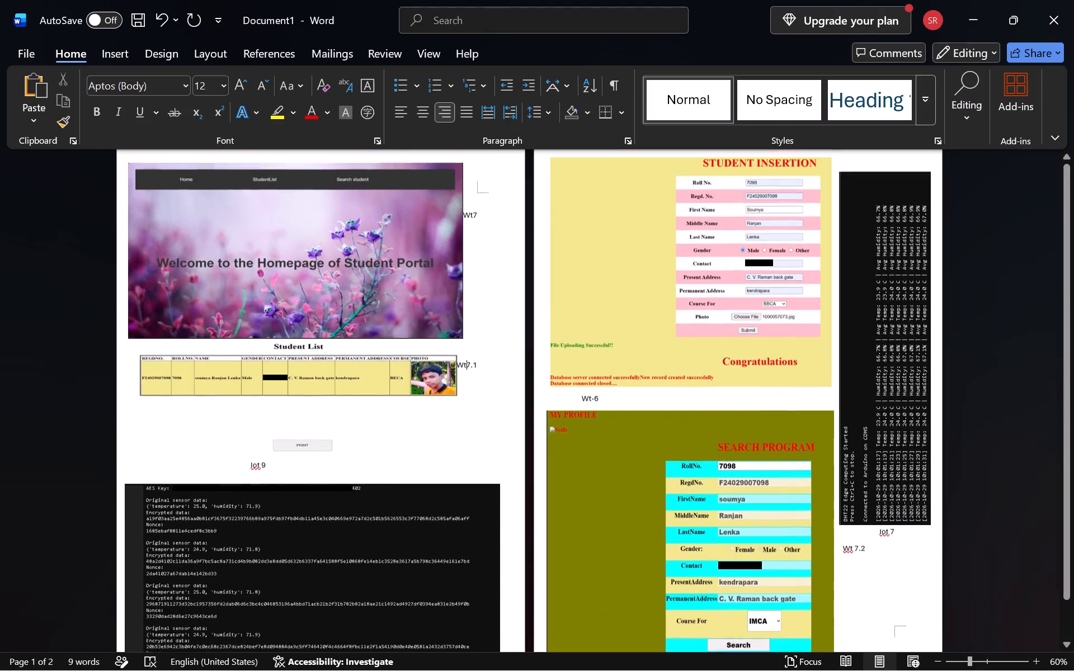
scroll(530, 374, down, 5)
scroll(530, 374, up, 6)
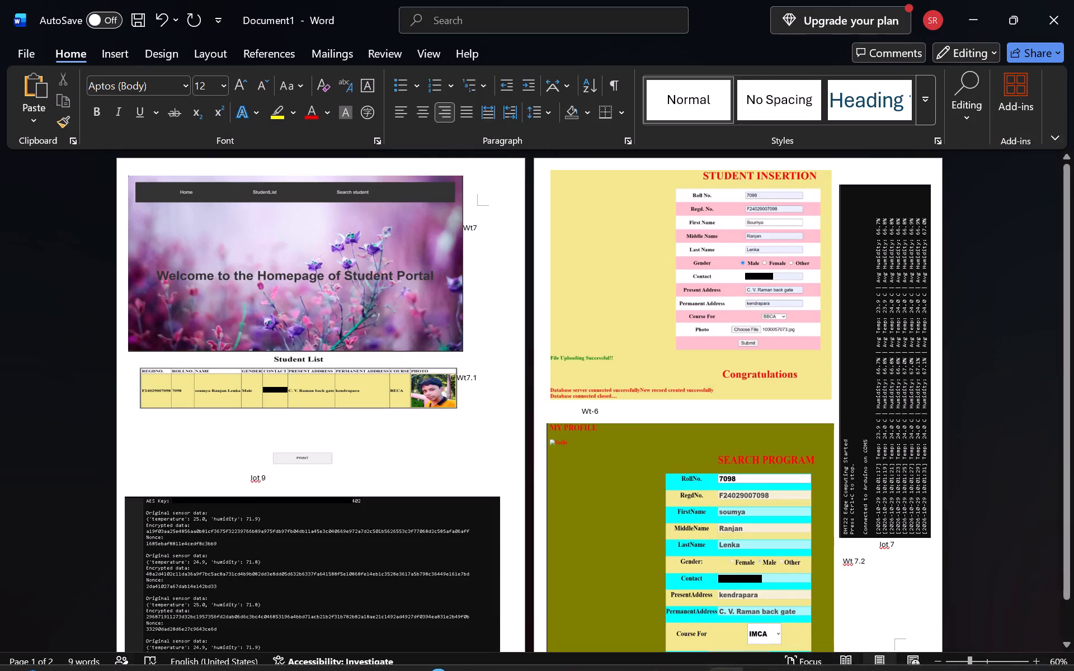
scroll(611, 445, down, 6)
scroll(618, 469, up, 1)
scroll(624, 475, down, 2)
scroll(795, 597, down, 3)
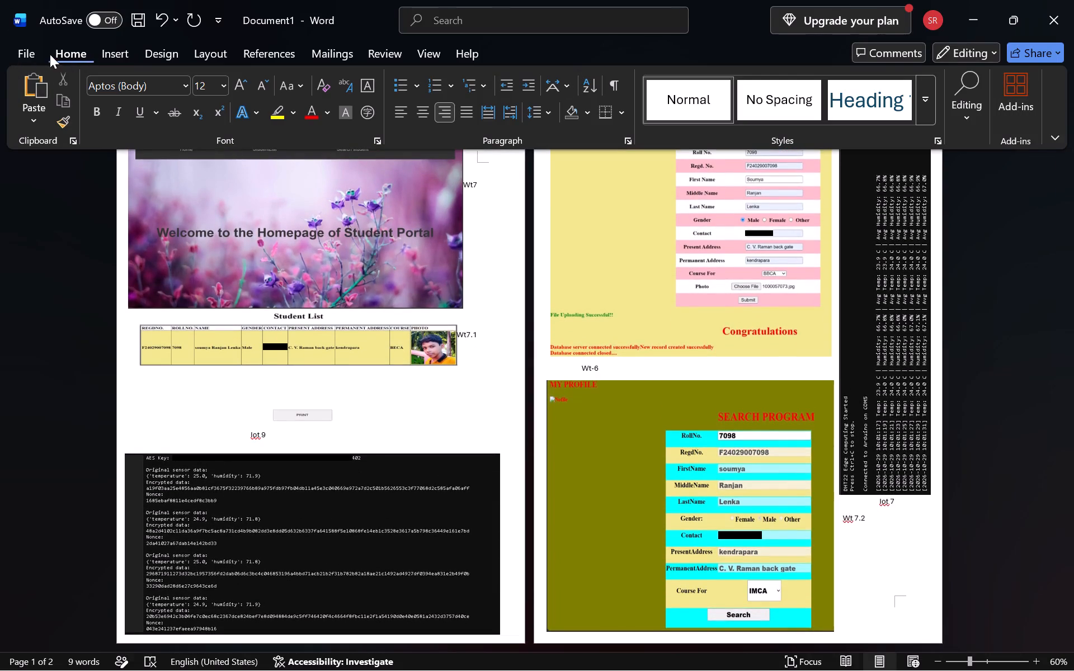
Insert a blank page at the cursor between Wt and 7.1 in the label beside the Student List picture.
click(110, 58)
click(45, 102)
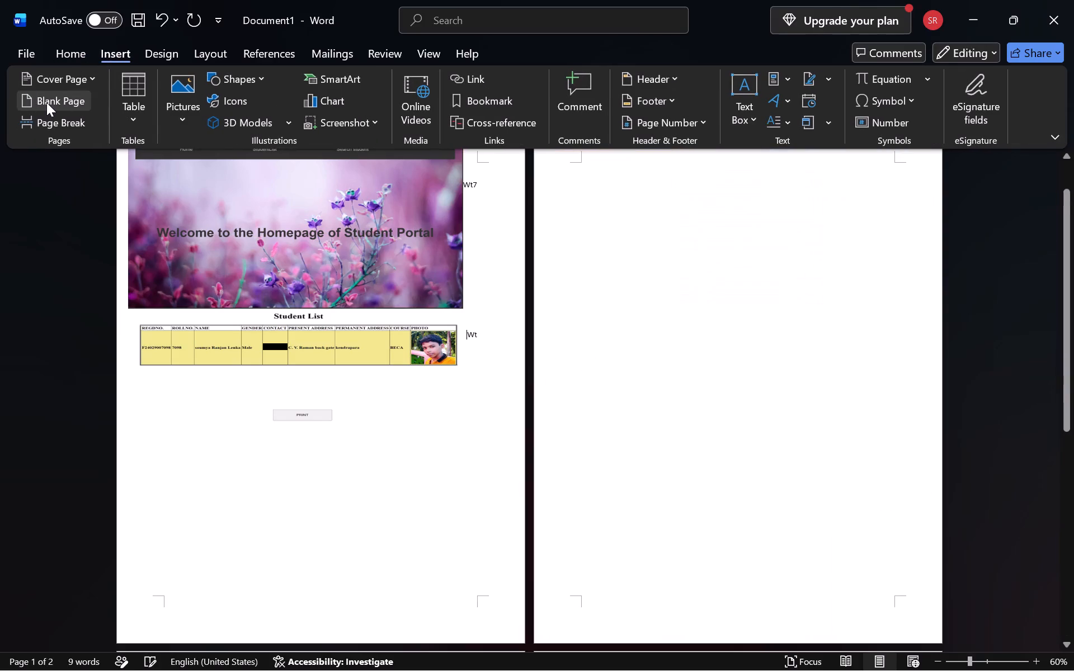
Move the sensor-data console picture from page 3 back to page 1, below the Student List picture and its print button.
scroll(578, 409, up, 15)
scroll(488, 381, down, 4)
scroll(485, 381, up, 1)
scroll(485, 381, down, 1)
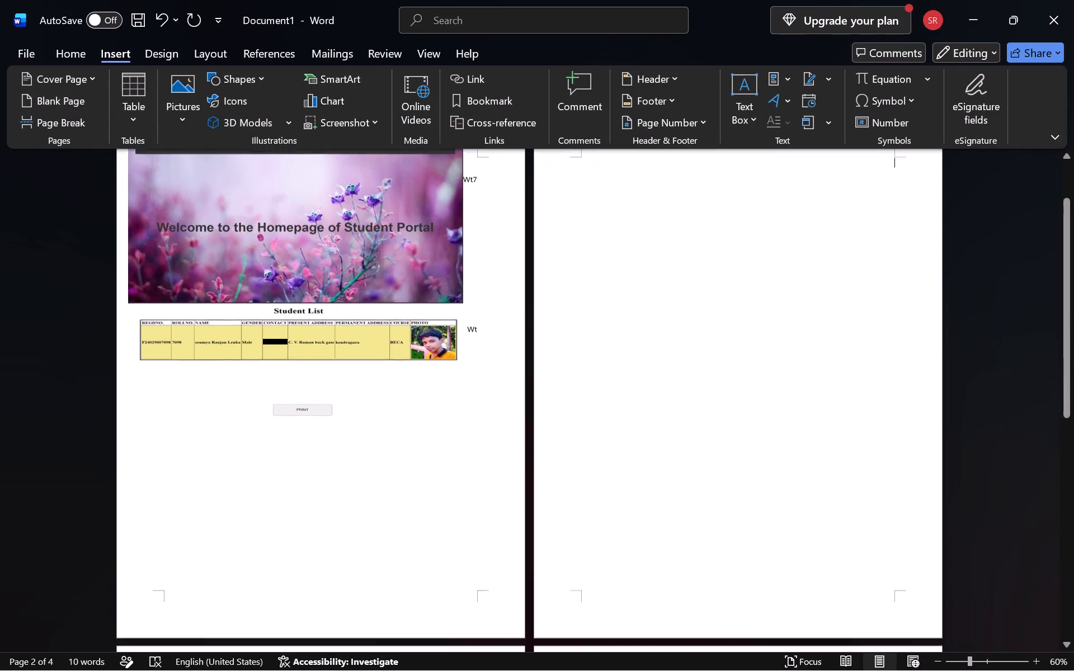
scroll(485, 381, down, 2)
scroll(485, 381, up, 1)
scroll(485, 381, down, 19)
scroll(496, 381, up, 1)
scroll(496, 381, down, 3)
scroll(496, 381, up, 1)
scroll(496, 381, down, 1)
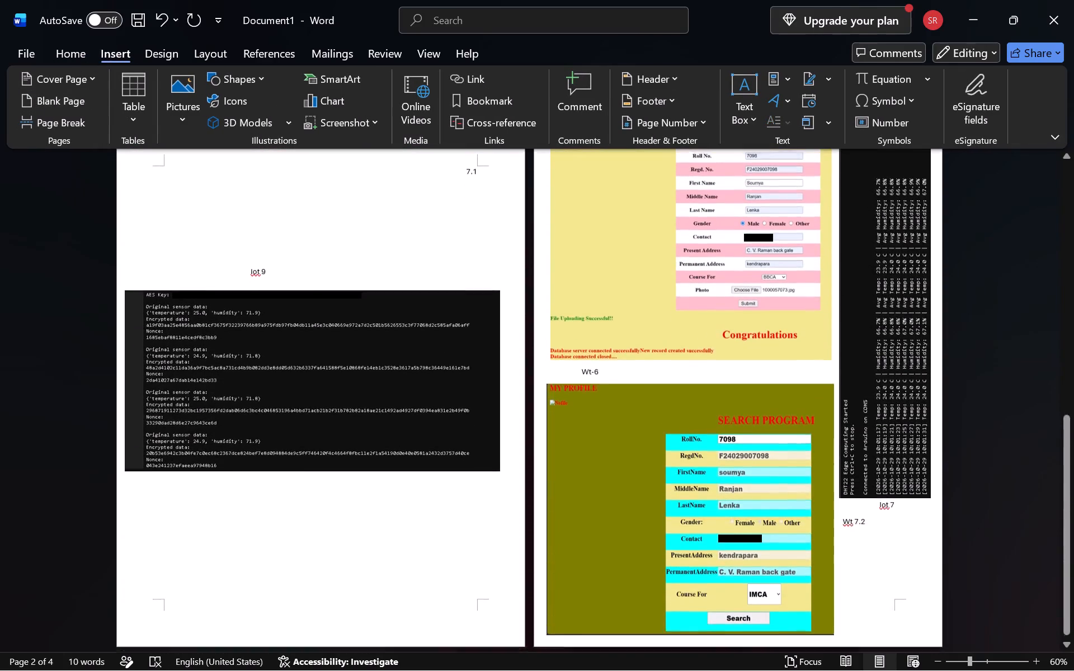
scroll(496, 381, down, 4)
scroll(496, 381, up, 9)
scroll(496, 380, down, 1)
scroll(496, 380, up, 10)
scroll(447, 551, down, 10)
drag(414, 531, 423, 270)
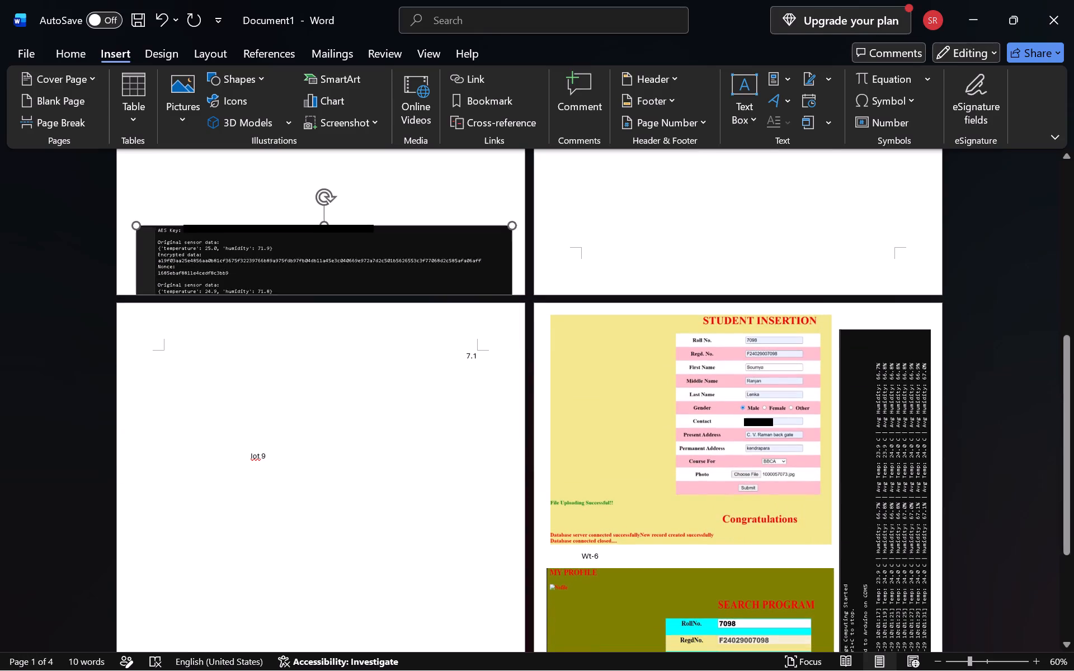
drag(423, 270, 429, 209)
scroll(404, 545, down, 4)
scroll(404, 540, up, 10)
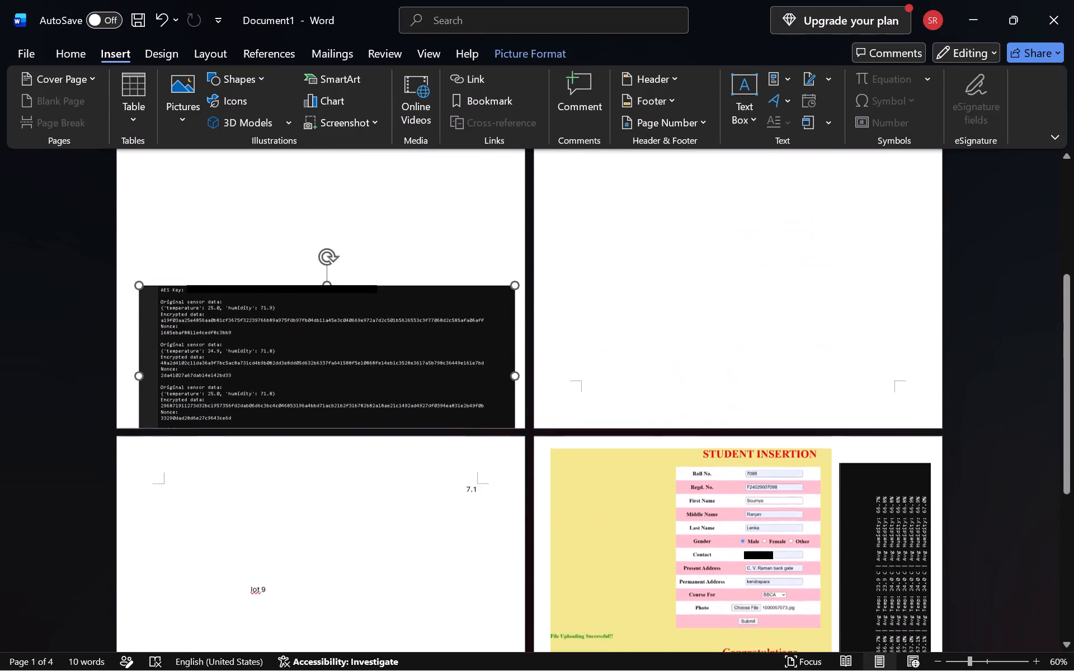
scroll(411, 507, up, 2)
drag(390, 415, 391, 324)
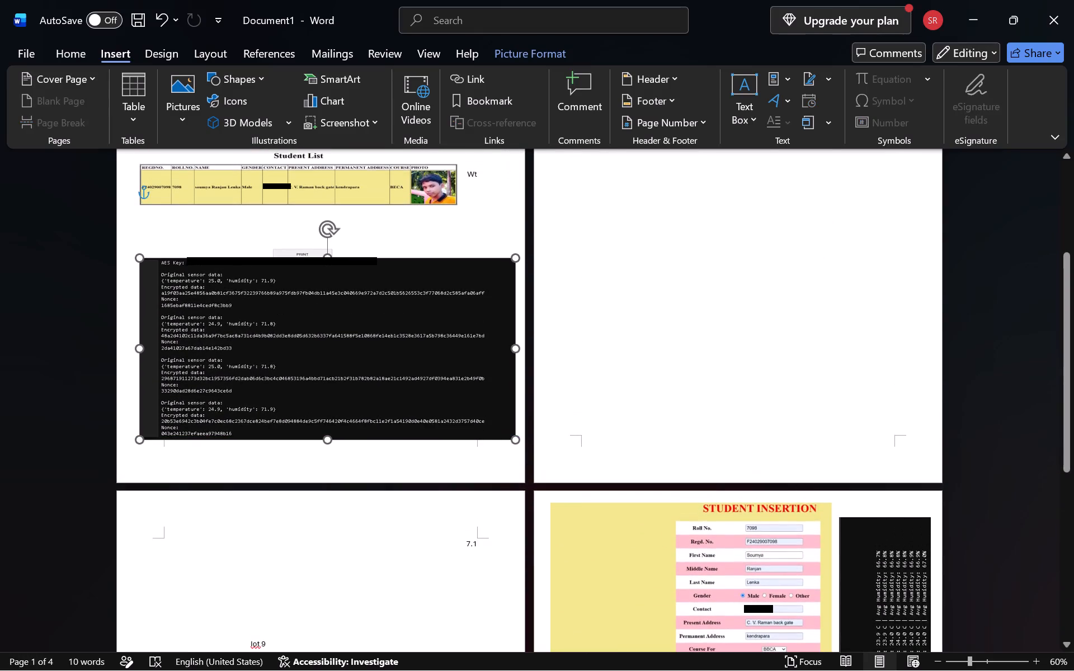
drag(391, 324, 352, 368)
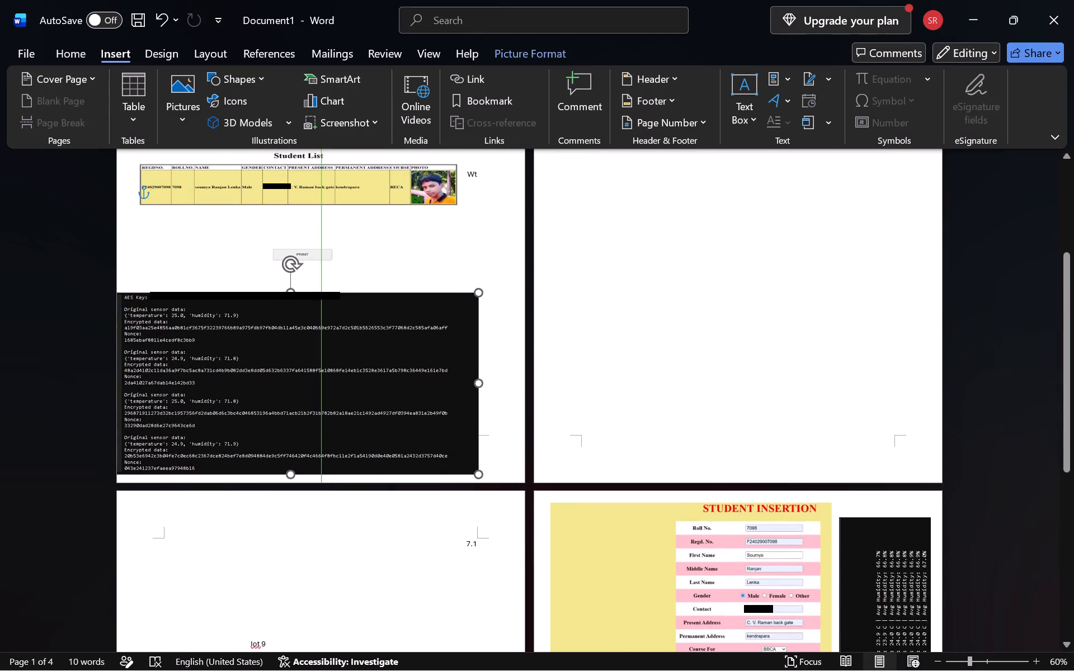
drag(352, 368, 379, 360)
Copy the Iot 9 label on page 3 and delete it from that spot.
scroll(374, 439, down, 4)
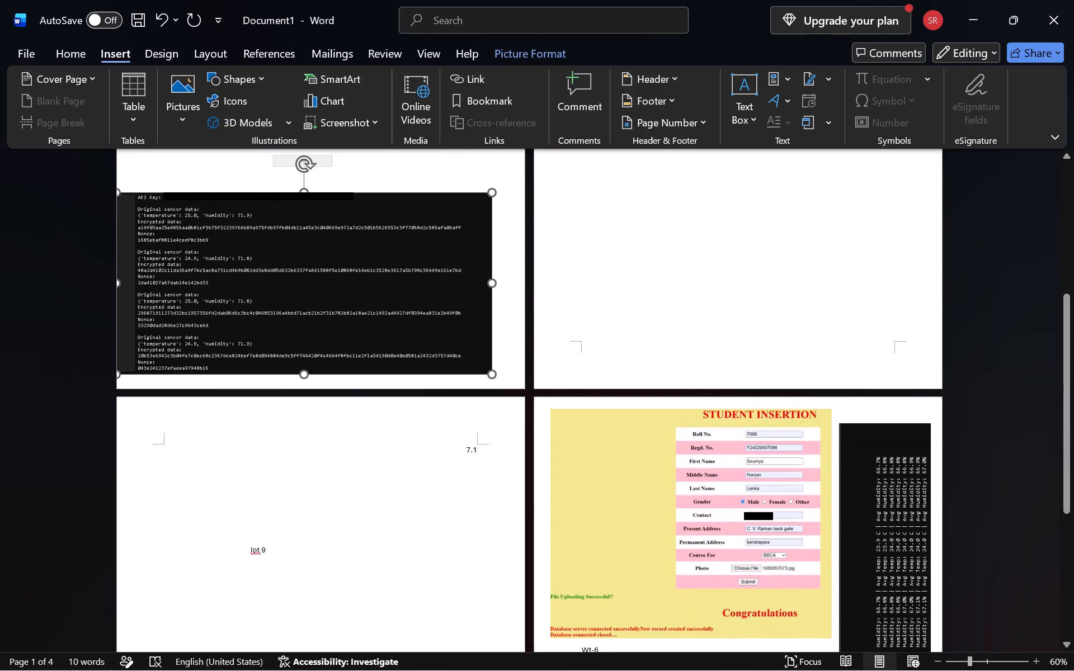
click(267, 549)
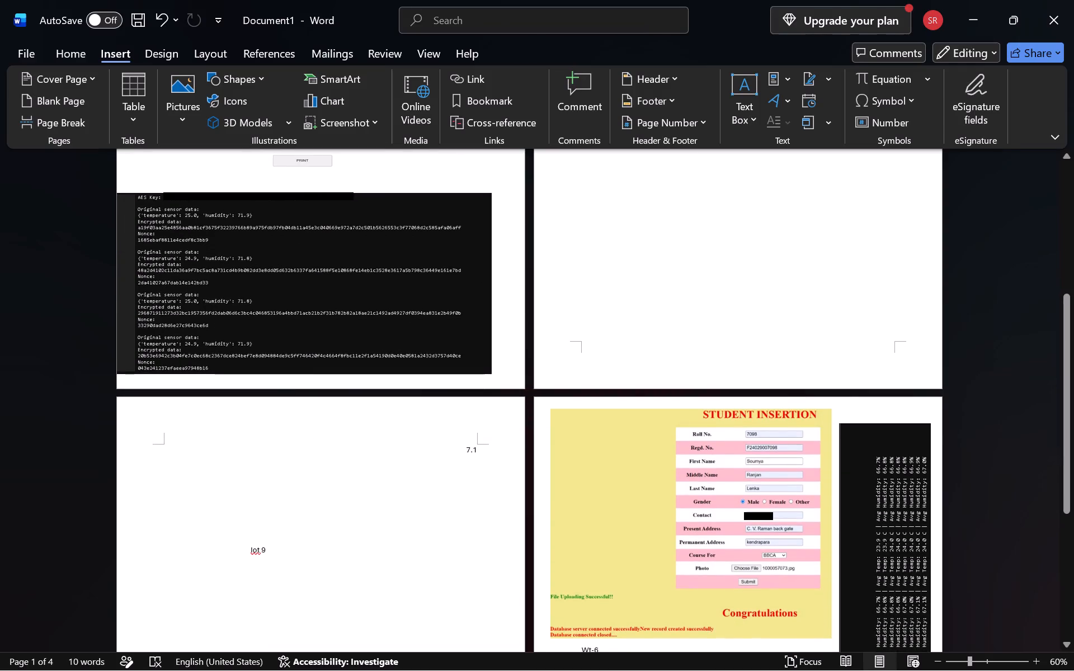
drag(260, 552, 272, 532)
click(270, 555)
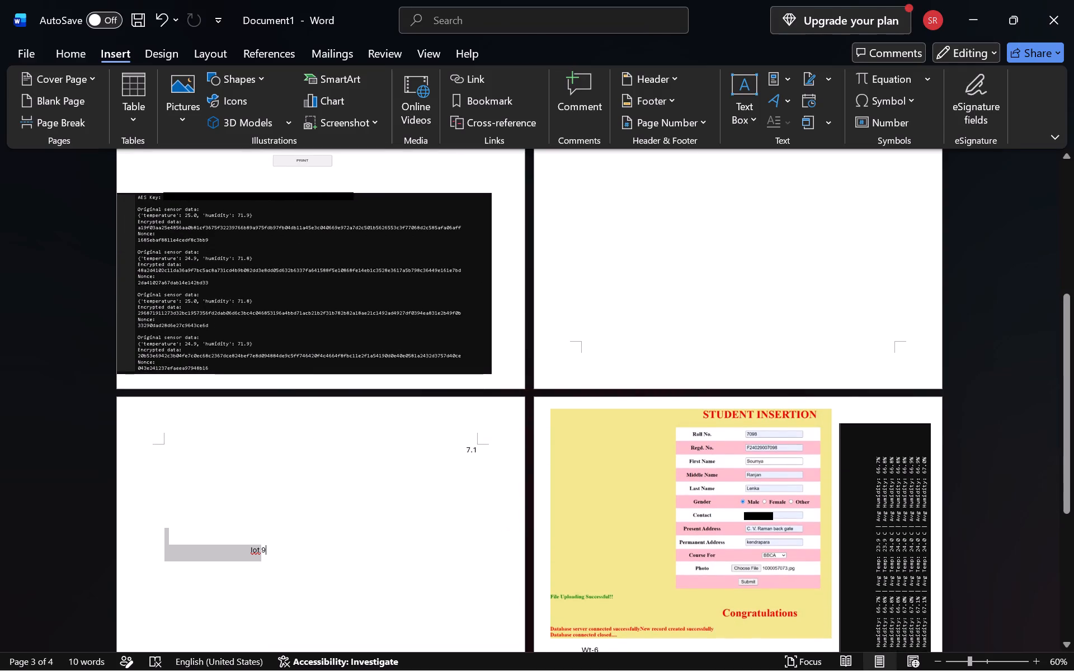
drag(268, 550, 249, 552)
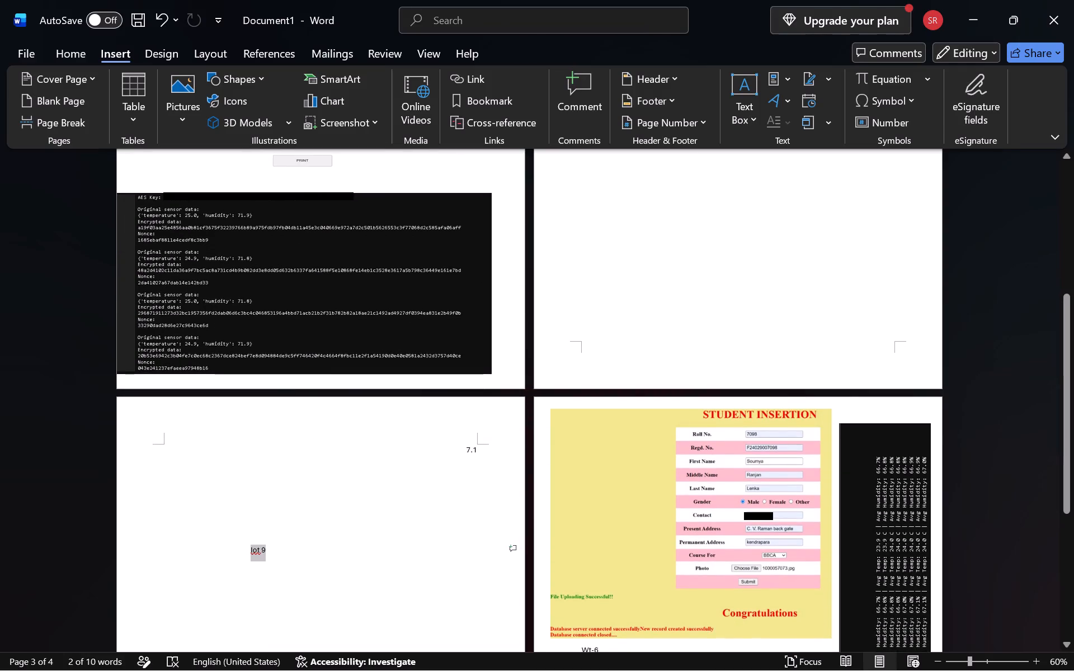
key(ctrl+c)
key(BackSpace)
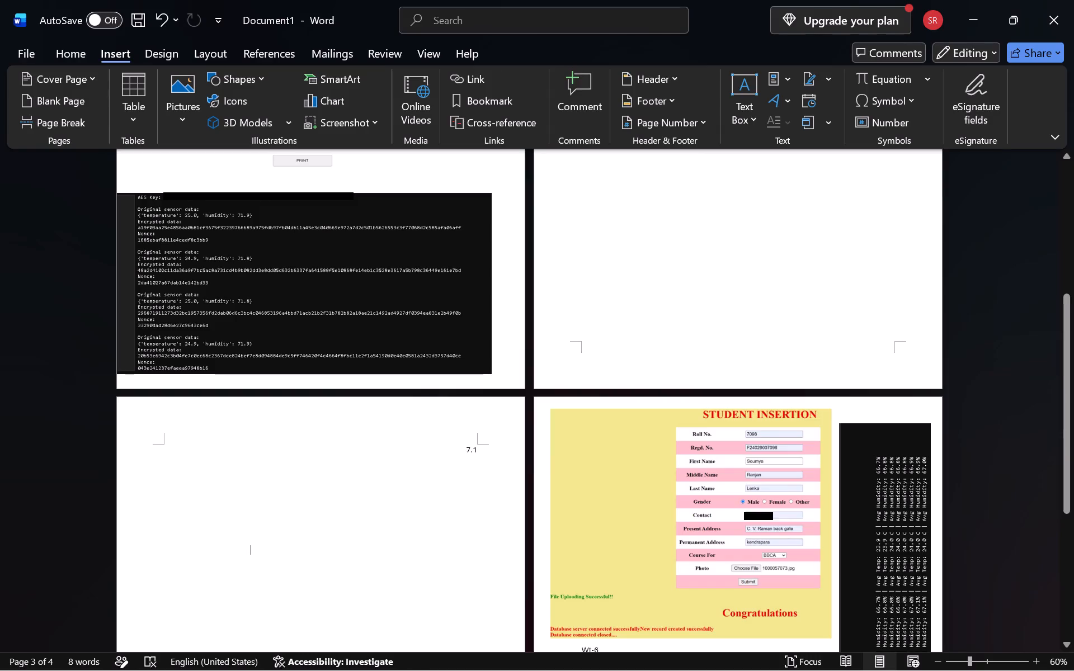
Review the pictures and remaining labels across the document's pages, looking for where the Iot 9 label belongs.
scroll(618, 493, down, 8)
scroll(788, 509, up, 1)
scroll(788, 509, down, 2)
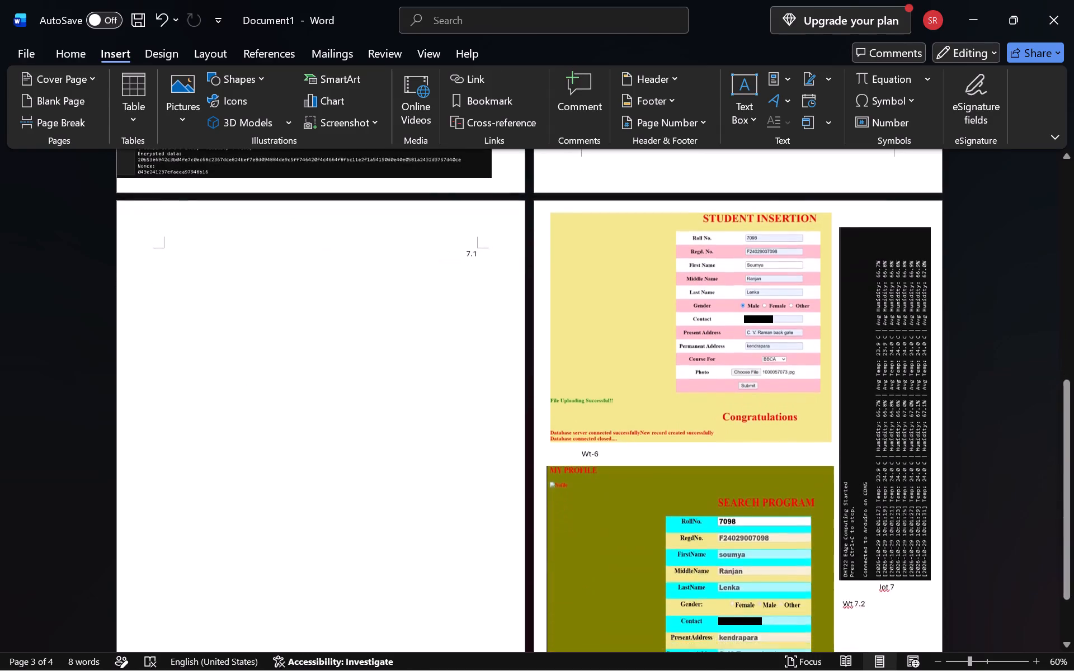
scroll(788, 509, down, 3)
scroll(788, 509, up, 18)
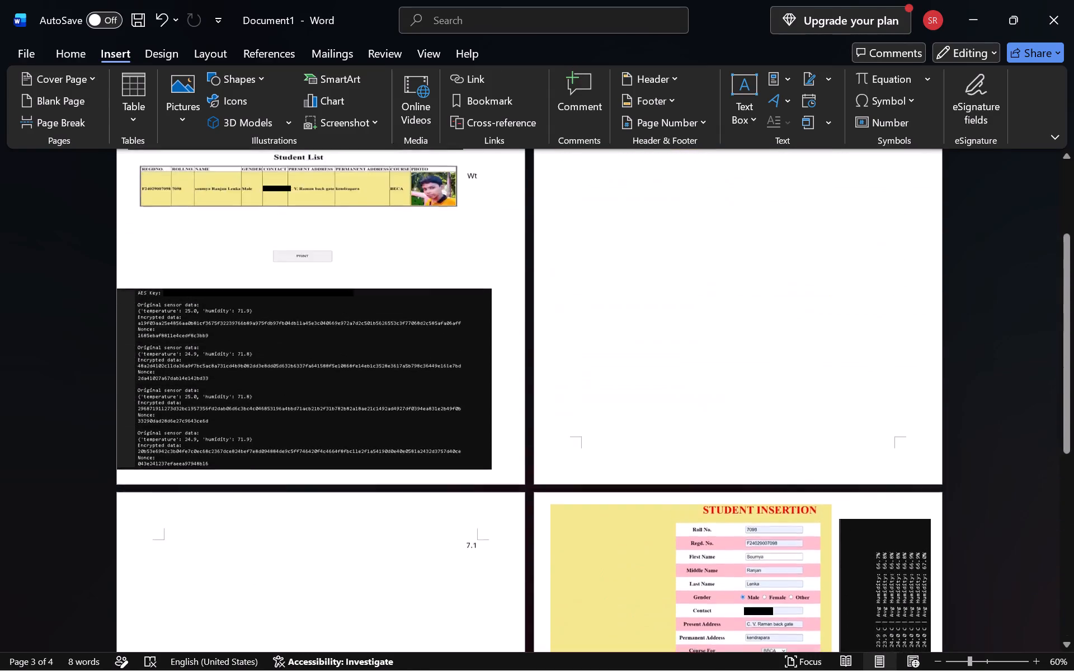
scroll(656, 458, up, 1)
scroll(654, 458, down, 1)
scroll(652, 458, up, 5)
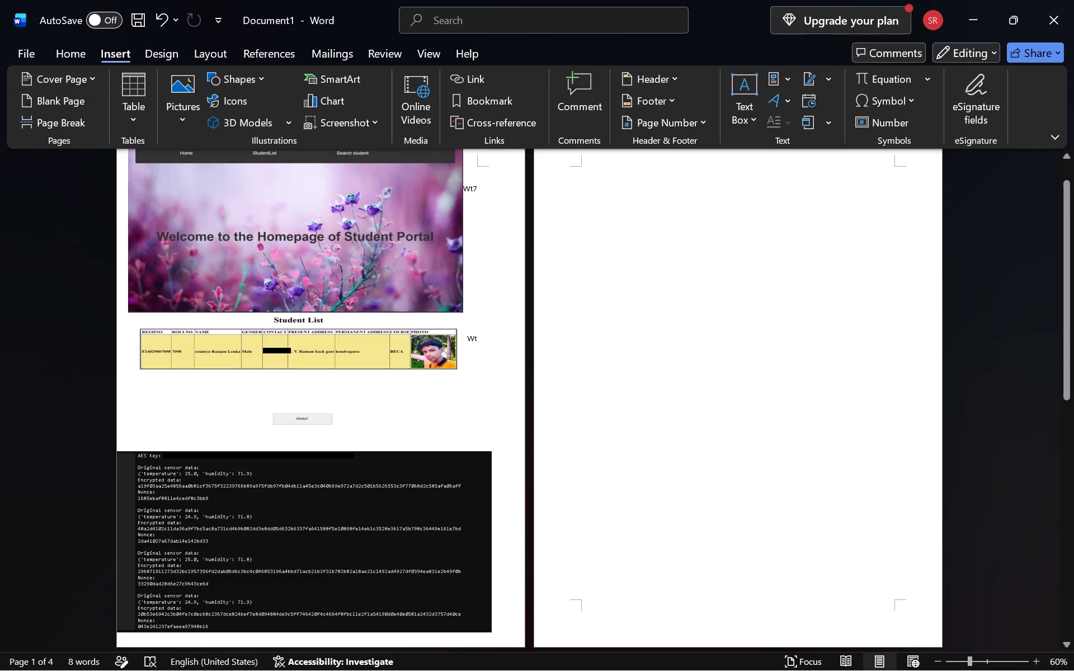
scroll(353, 431, up, 3)
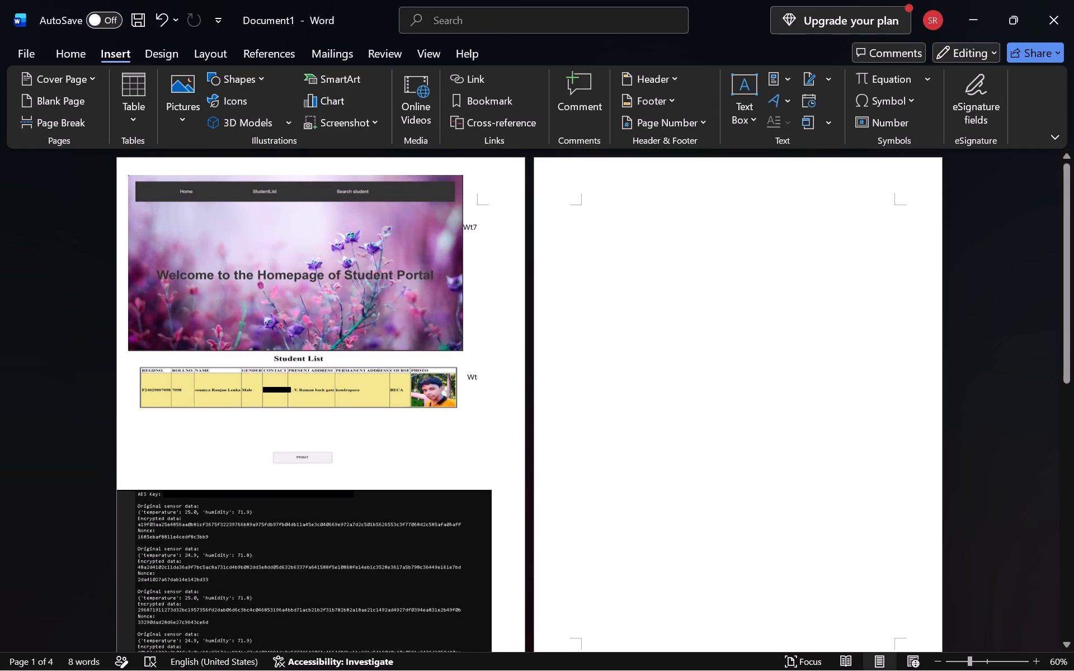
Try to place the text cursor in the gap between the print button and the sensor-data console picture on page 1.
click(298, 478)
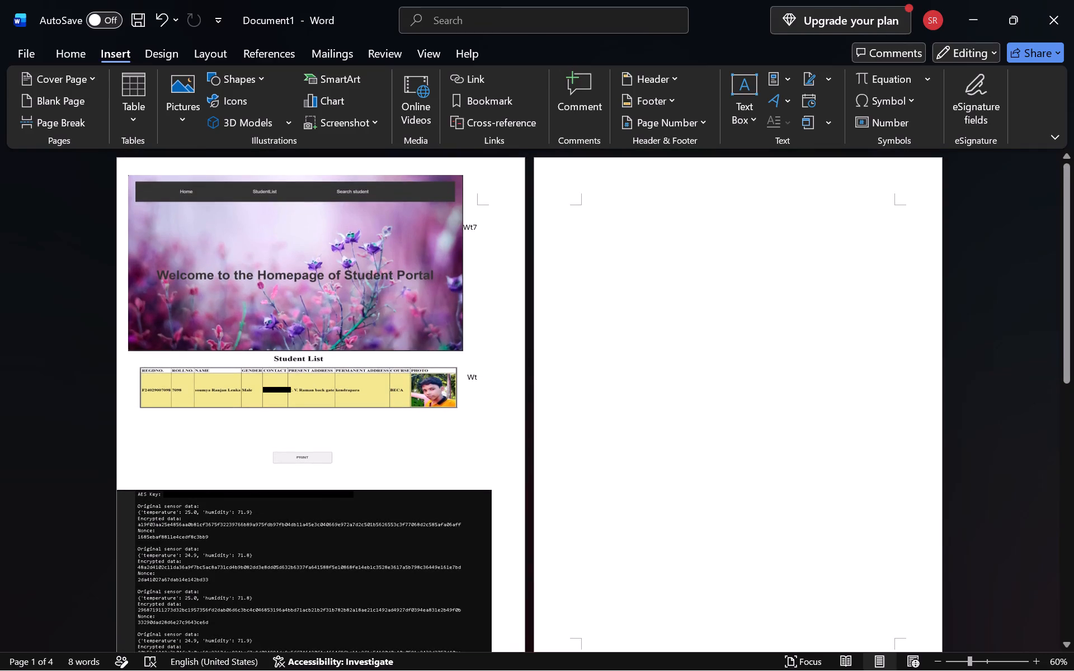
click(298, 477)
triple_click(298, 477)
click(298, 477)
Shift the sensor-data console picture on page 1 slightly down and to the right, away from the page edge.
scroll(297, 475, down, 6)
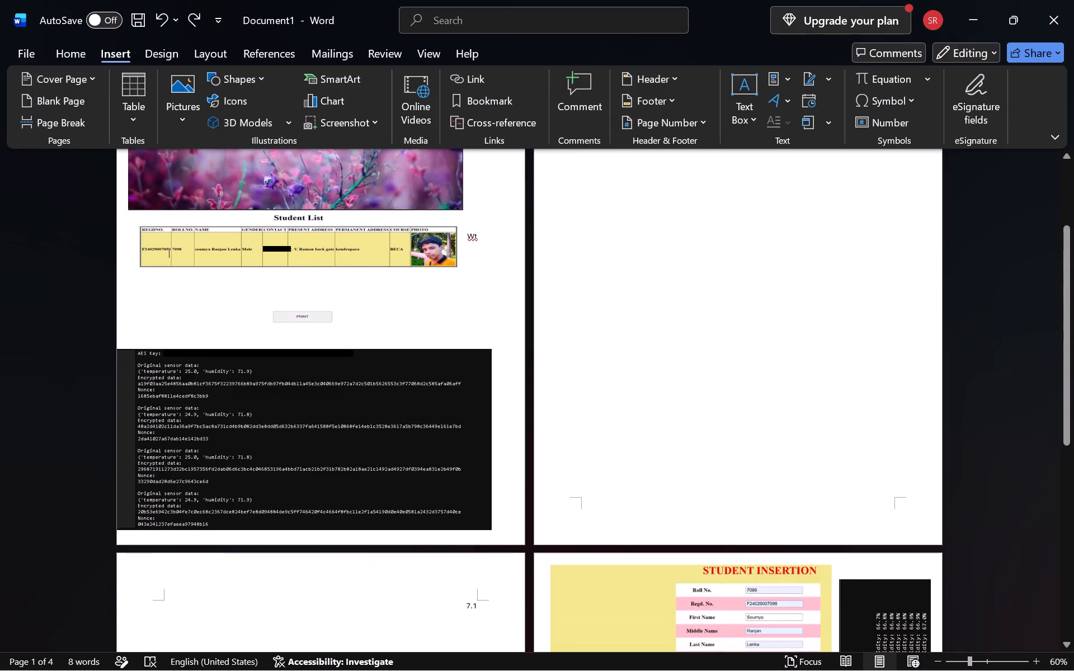
drag(303, 450, 320, 459)
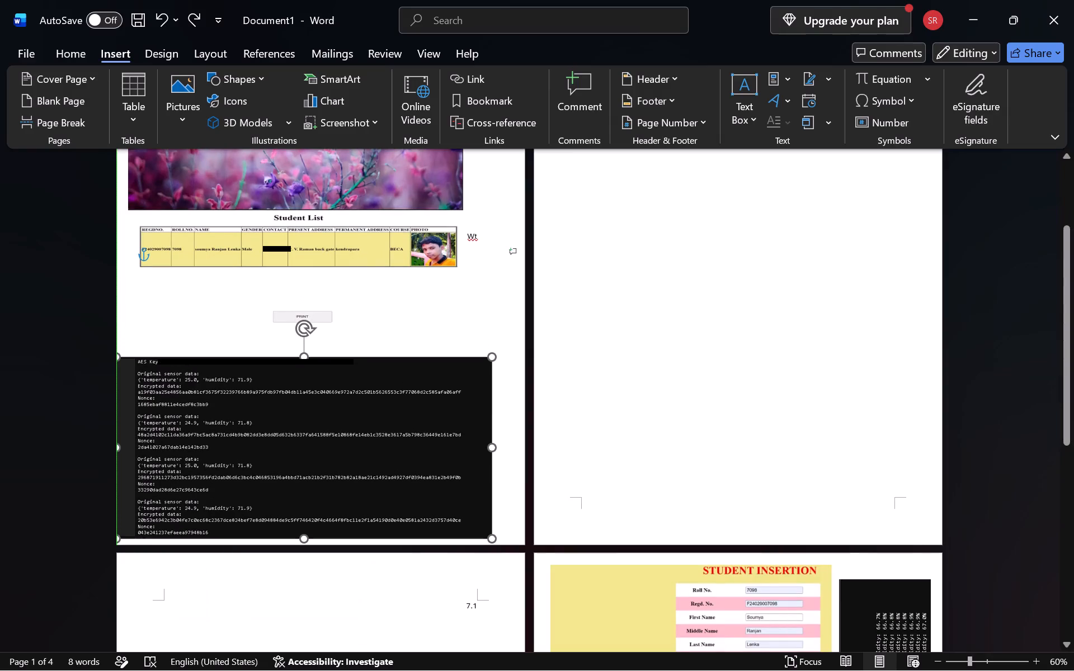
drag(320, 459, 326, 459)
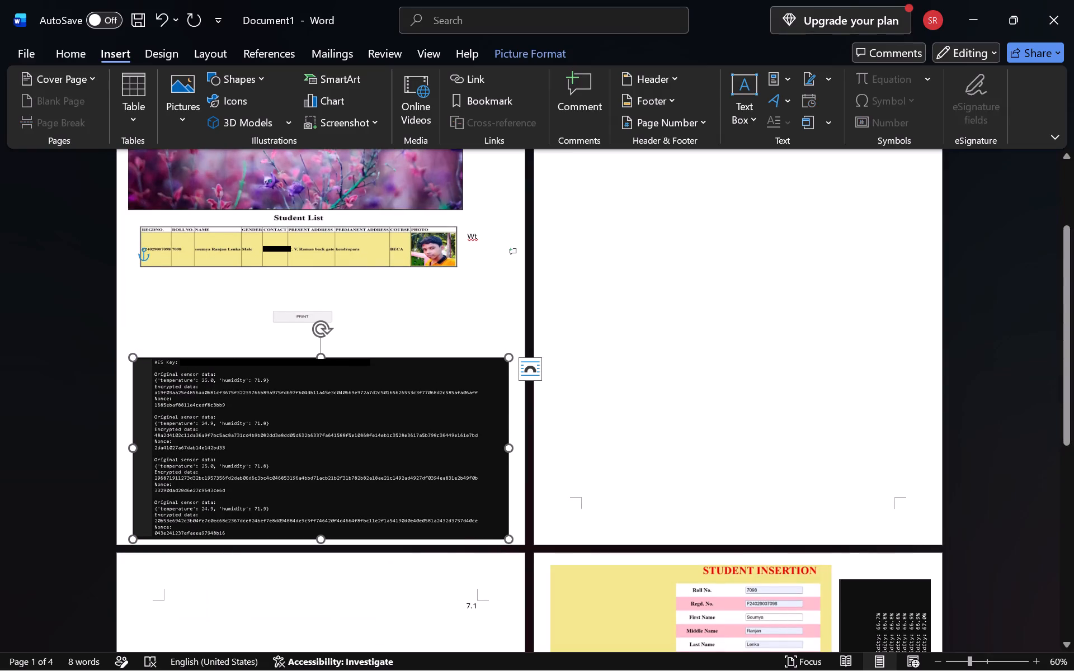
Delete backwards from the gap above the console picture, removing the extra page and the t of the Wt label.
scroll(273, 346, up, 13)
scroll(273, 346, down, 3)
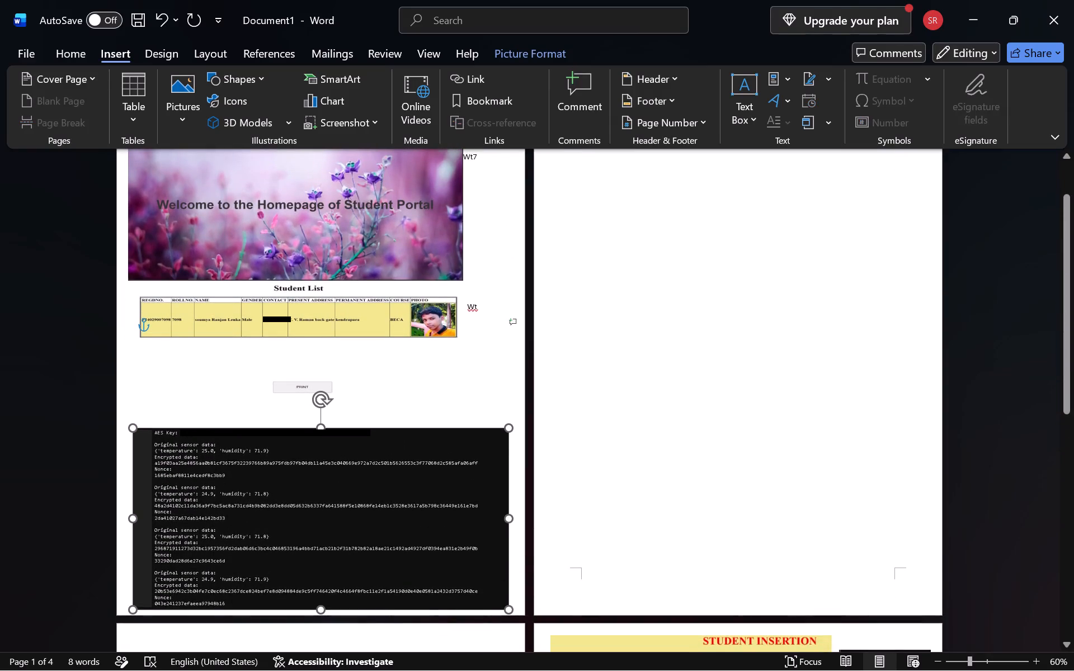
click(271, 415)
double_click(271, 415)
double_click(271, 415)
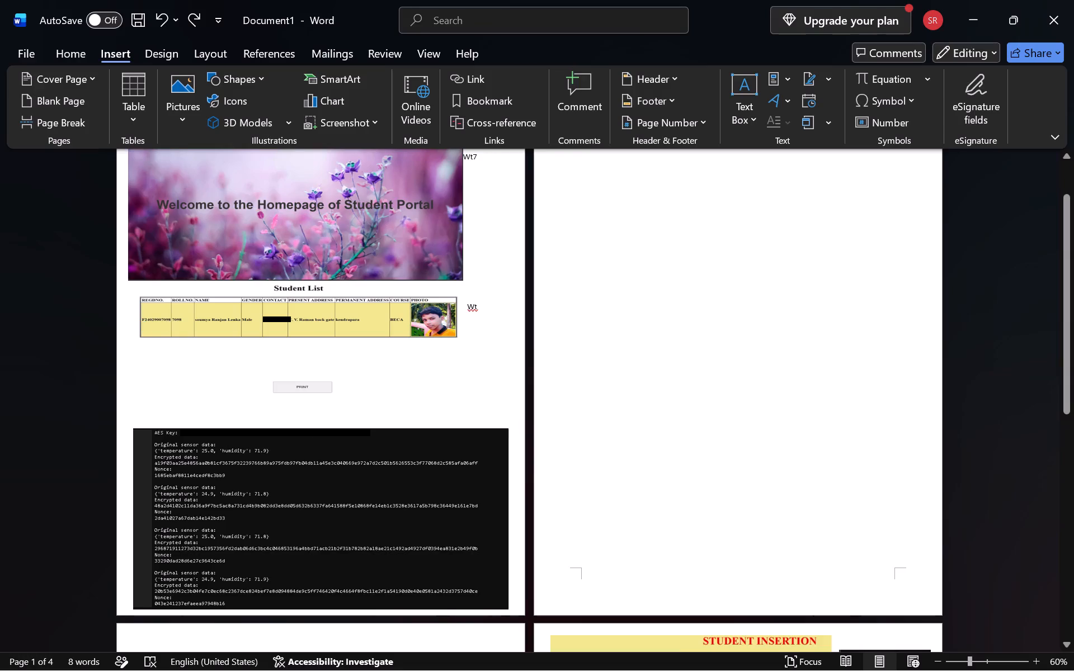
key(BackSpace)
key(BackSpace)
key(BackSpace)
key(BackSpace)
key(BackSpace)
click(225, 328)
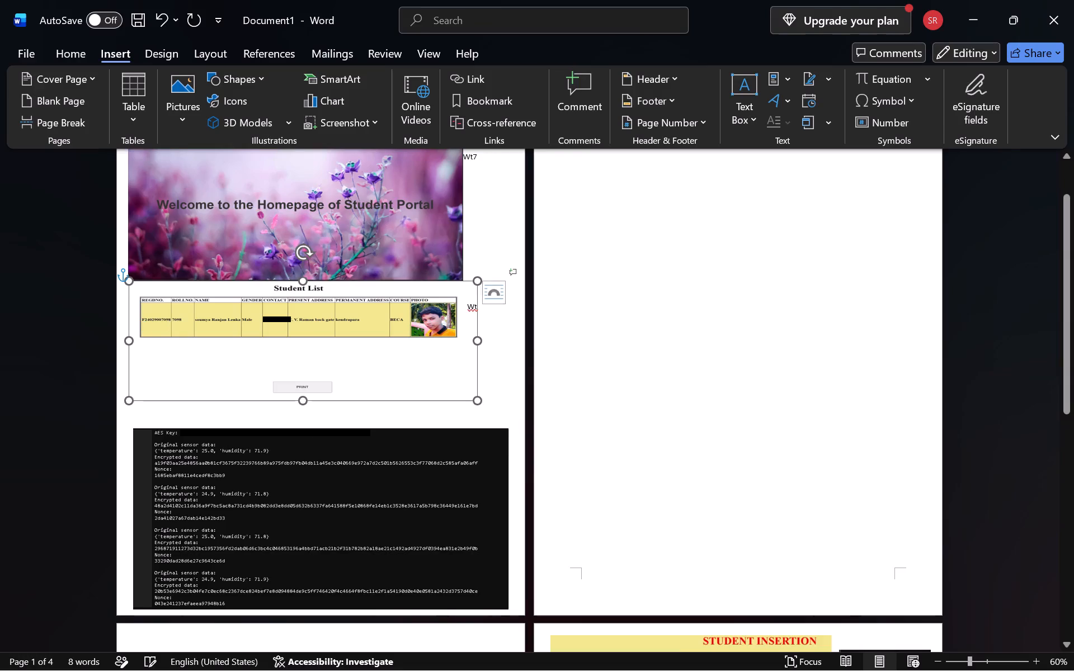
click(224, 414)
double_click(224, 414)
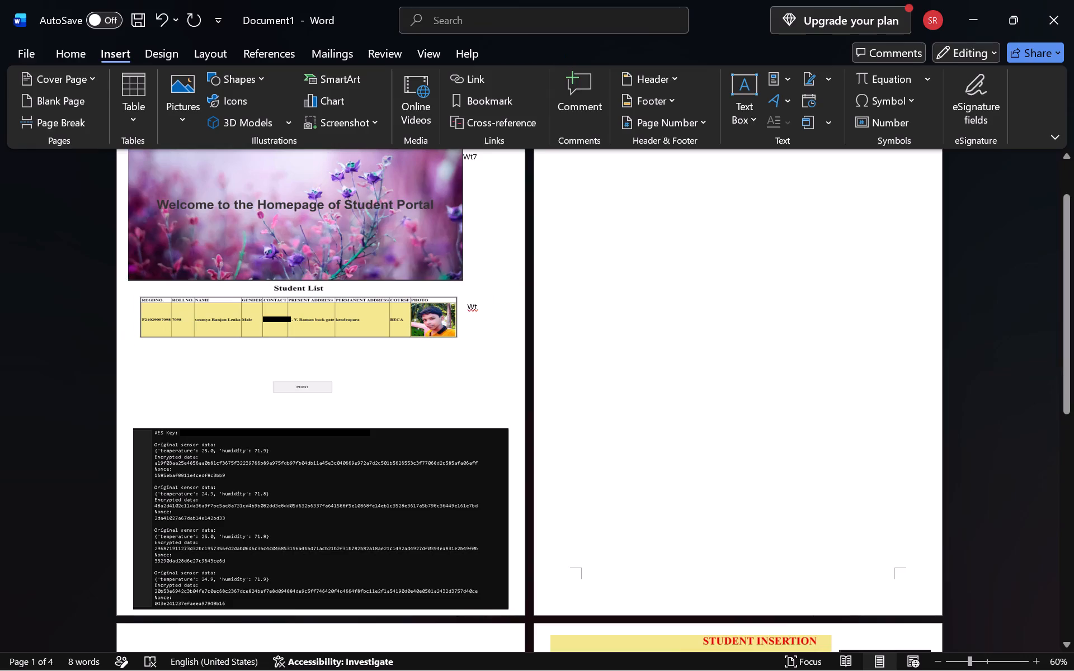
key(BackSpace)
key(BackSpace)
key(BackSpace)
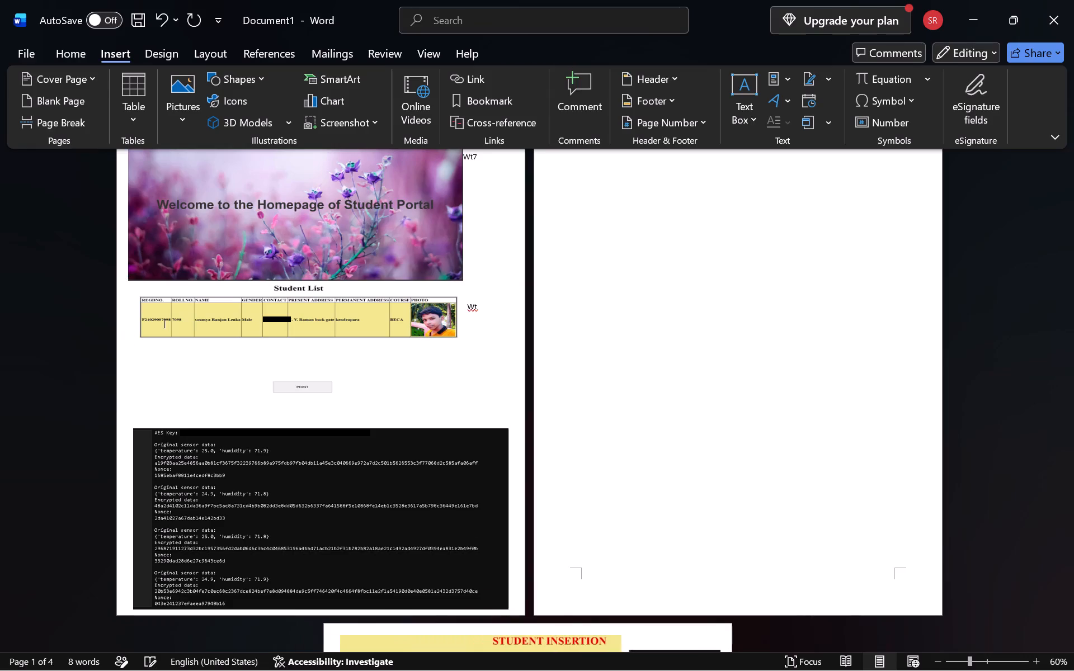
key(BackSpace)
key(BackSpace)
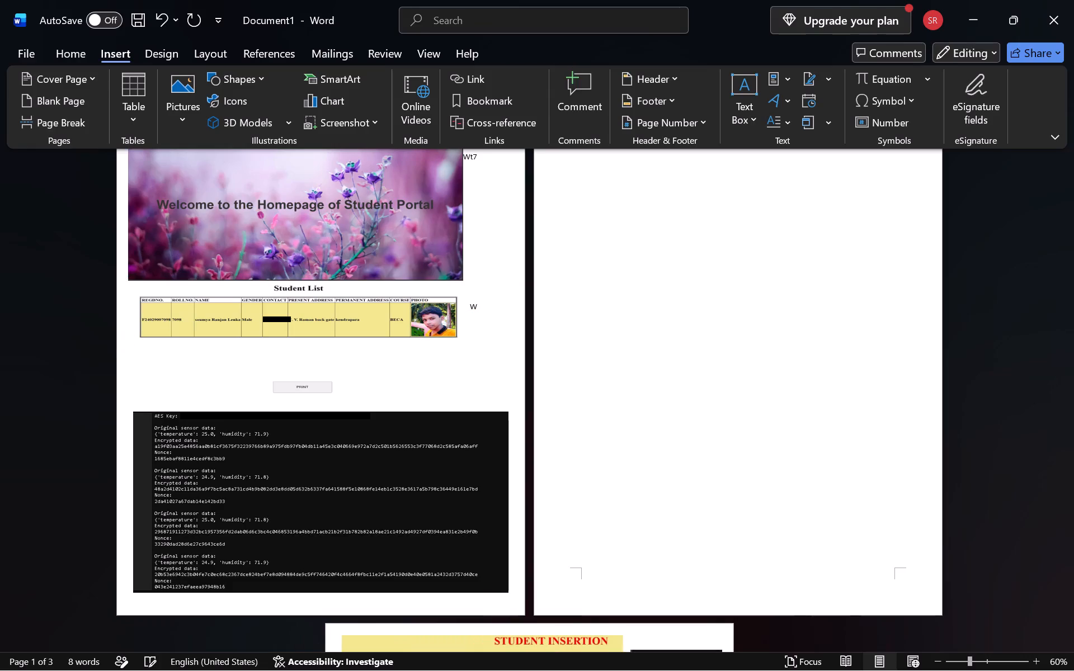
Review the student pictures and the Wt and Iot labels on the last page, and the layout of the first two pages.
scroll(291, 456, down, 5)
scroll(356, 476, down, 8)
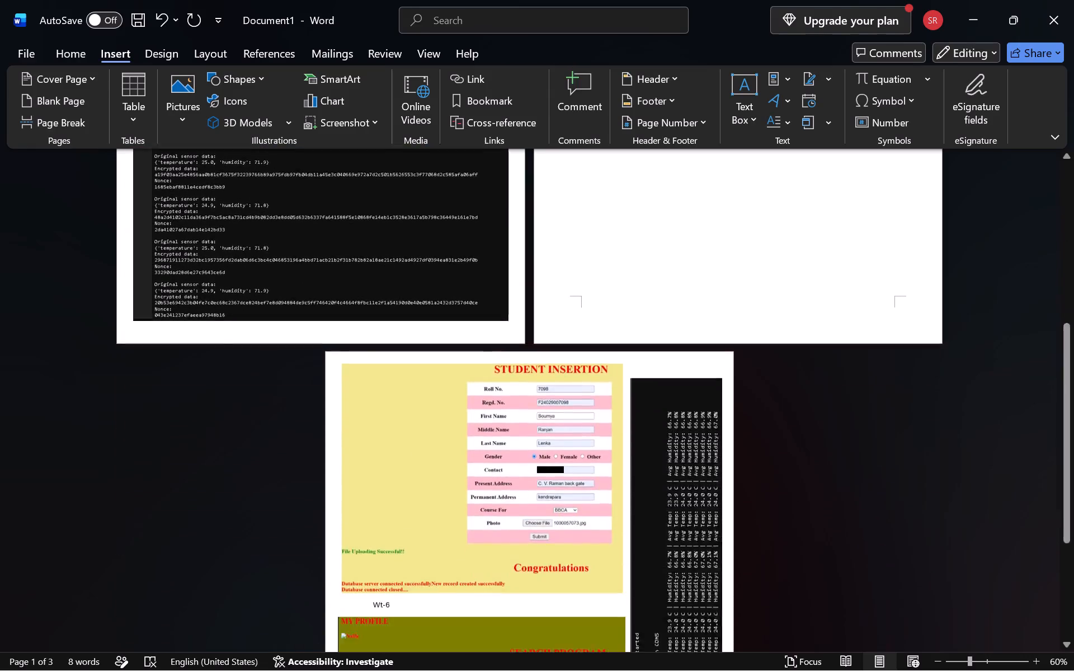
scroll(360, 472, down, 3)
scroll(360, 472, up, 1)
scroll(360, 472, down, 7)
scroll(361, 467, up, 1)
scroll(361, 467, down, 2)
scroll(363, 464, up, 2)
scroll(363, 464, down, 1)
scroll(363, 464, up, 2)
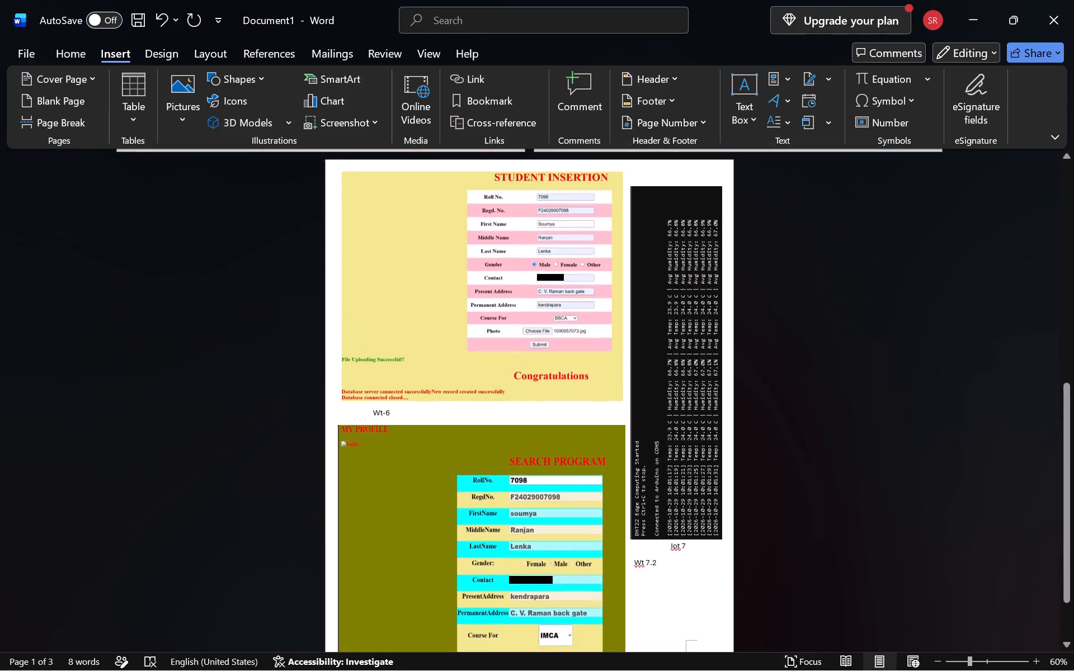
scroll(363, 464, up, 18)
scroll(346, 454, up, 3)
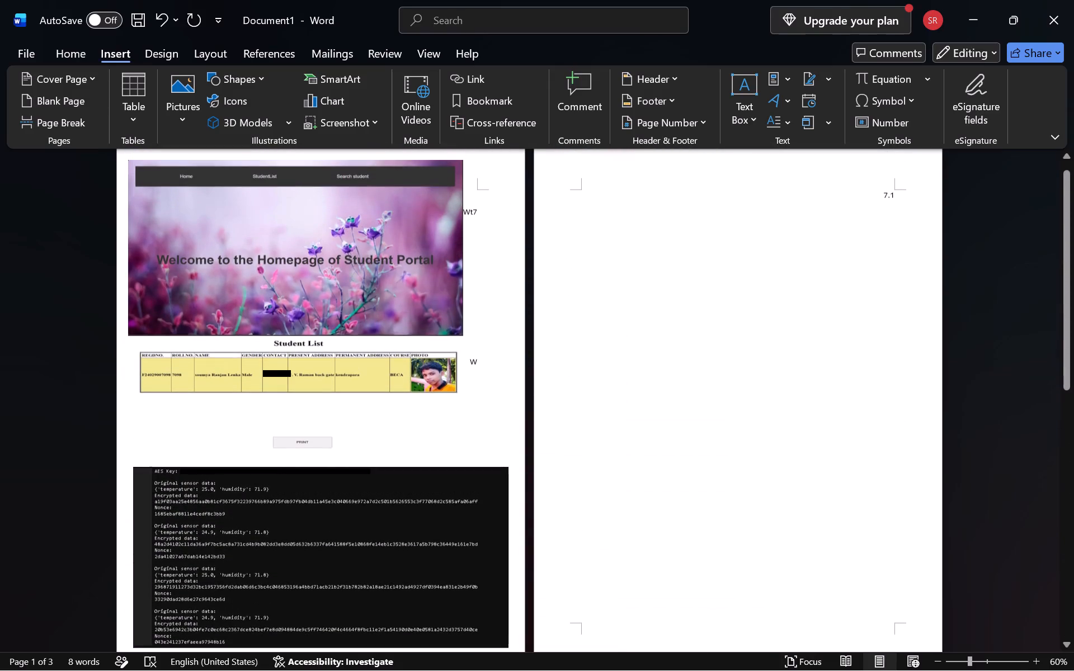
Slightly reduce the height of the Student List picture from its bottom edge to widen the gap above the console picture.
double_click(300, 460)
double_click(300, 459)
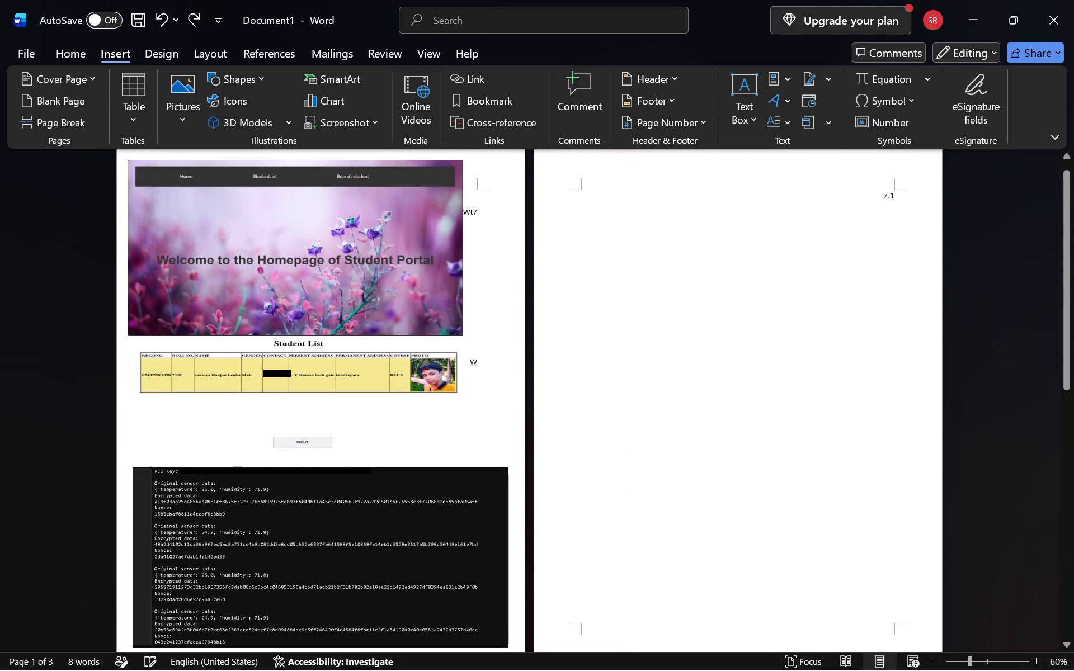
triple_click(300, 453)
click(300, 452)
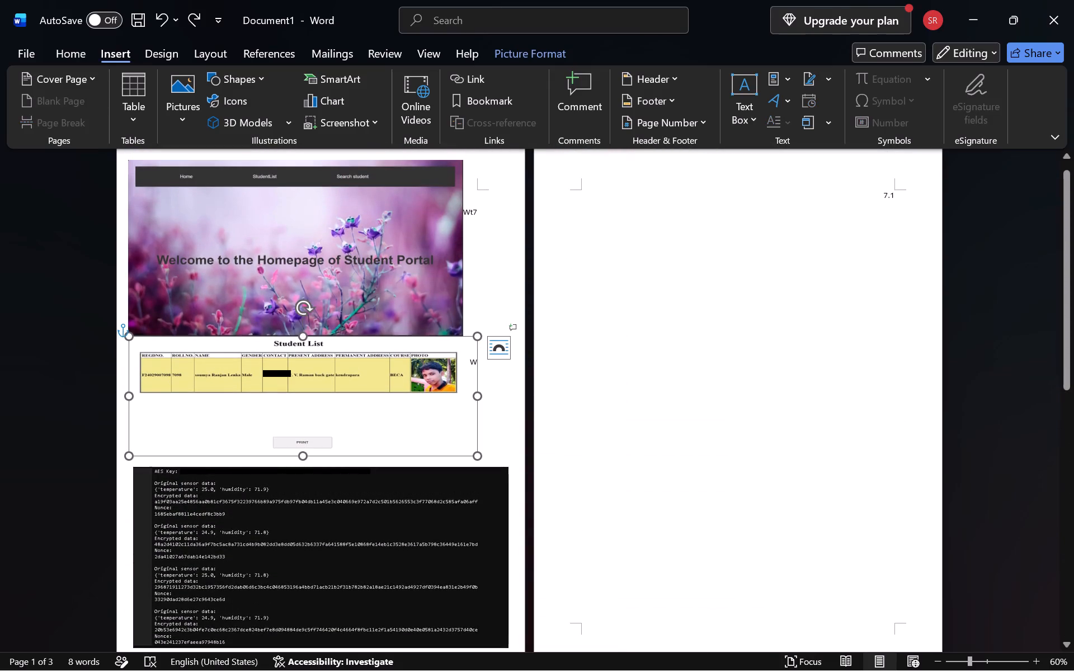
double_click(297, 463)
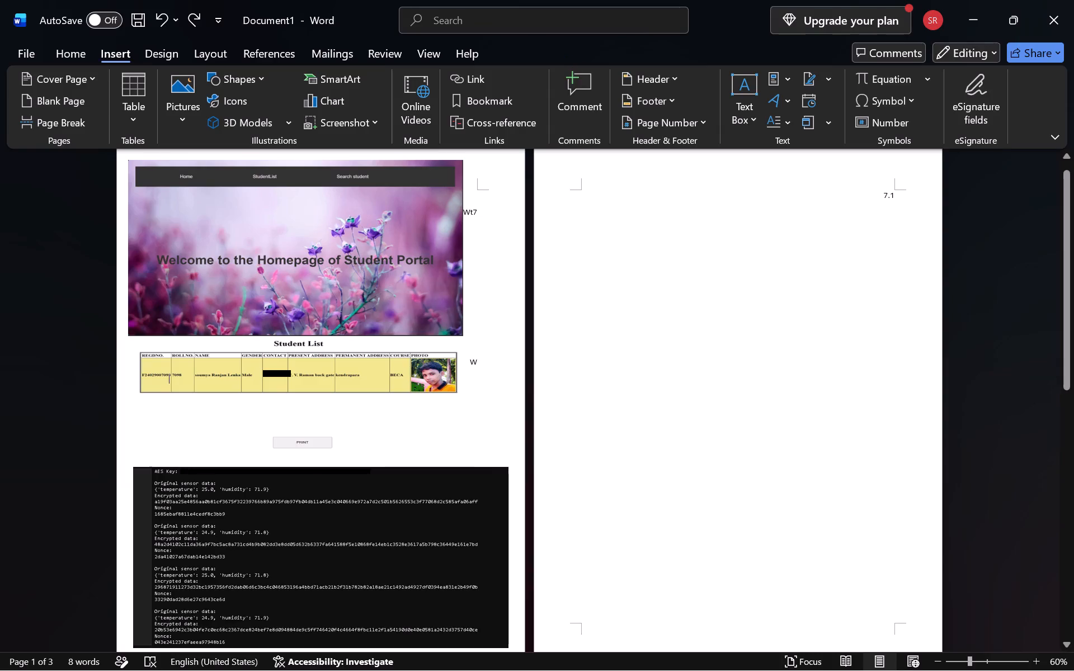
click(298, 452)
click(304, 456)
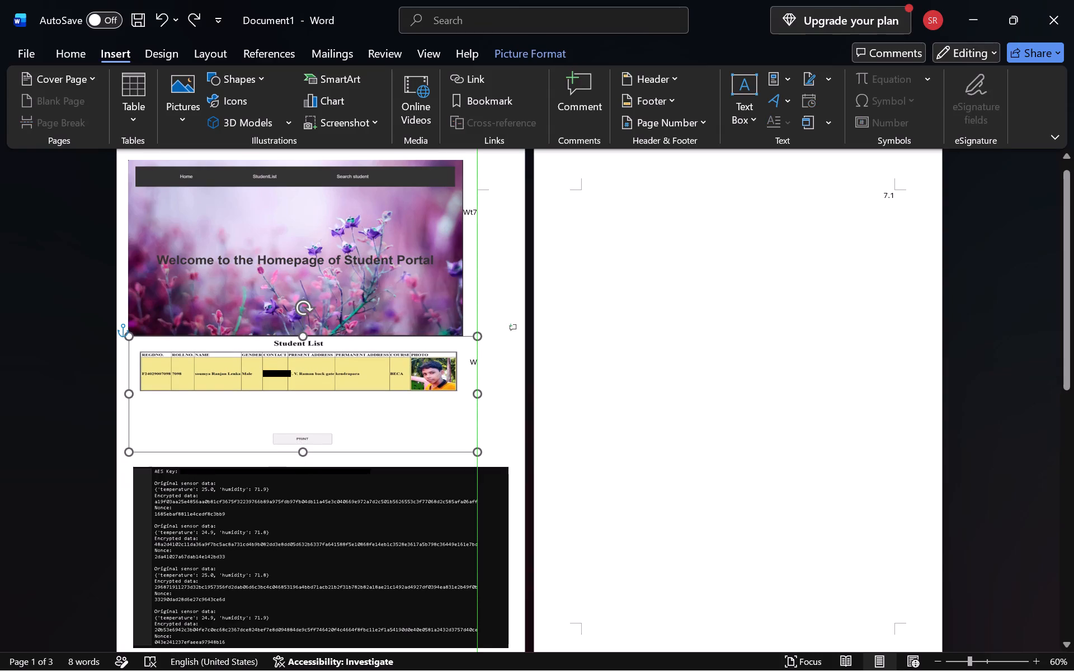
double_click(296, 459)
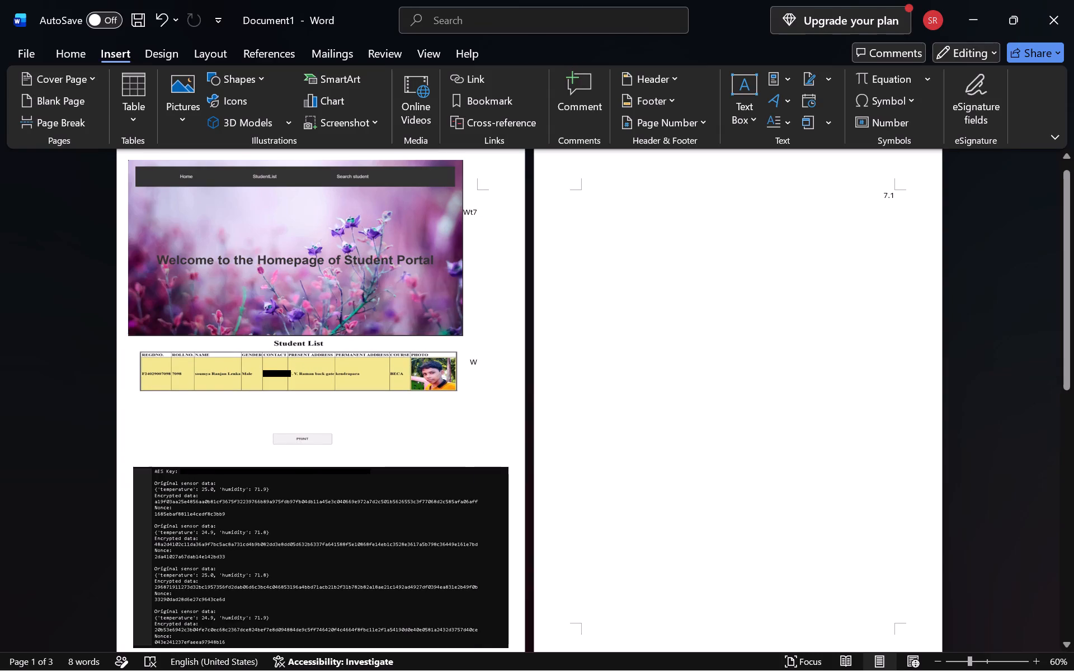
Shrink the console picture from its top edge to widen the gap below the print button, and try placing the cursor there.
click(305, 480)
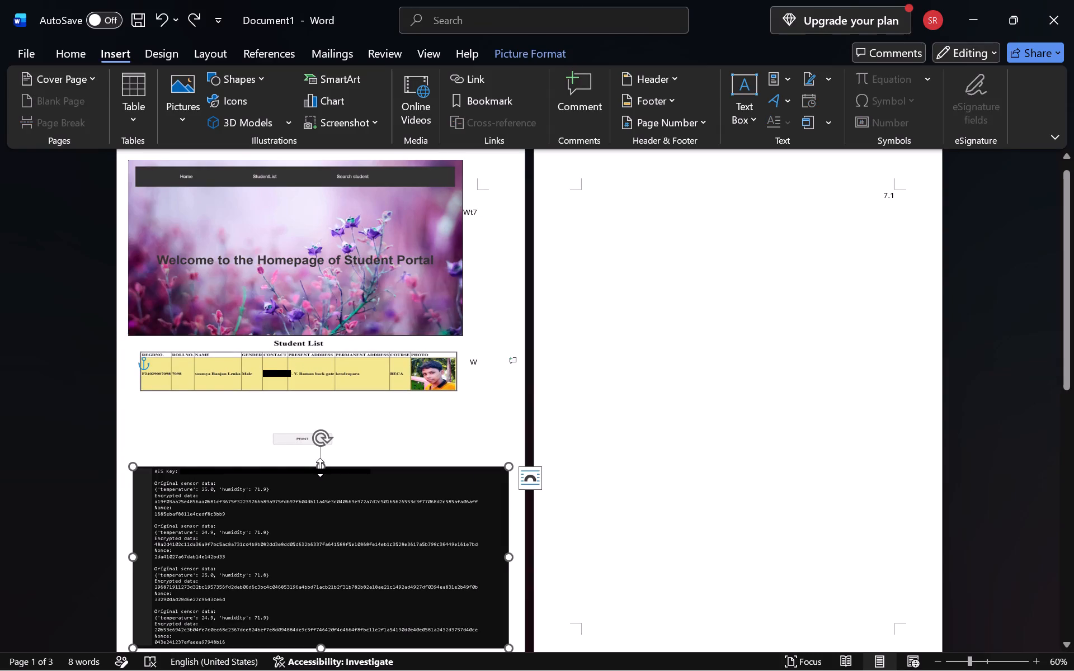
drag(320, 467, 319, 480)
double_click(283, 456)
triple_click(278, 459)
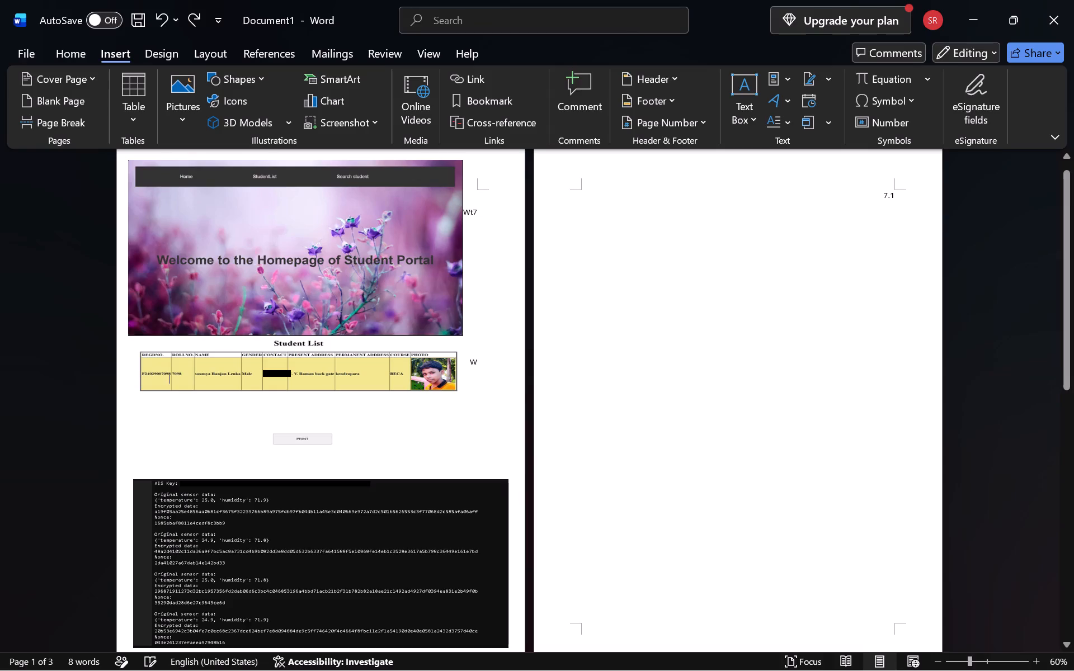
click(278, 459)
click(279, 462)
click(265, 505)
Nudge the console picture slightly up and left, and stretch its right and bottom edges slightly.
drag(281, 564, 272, 556)
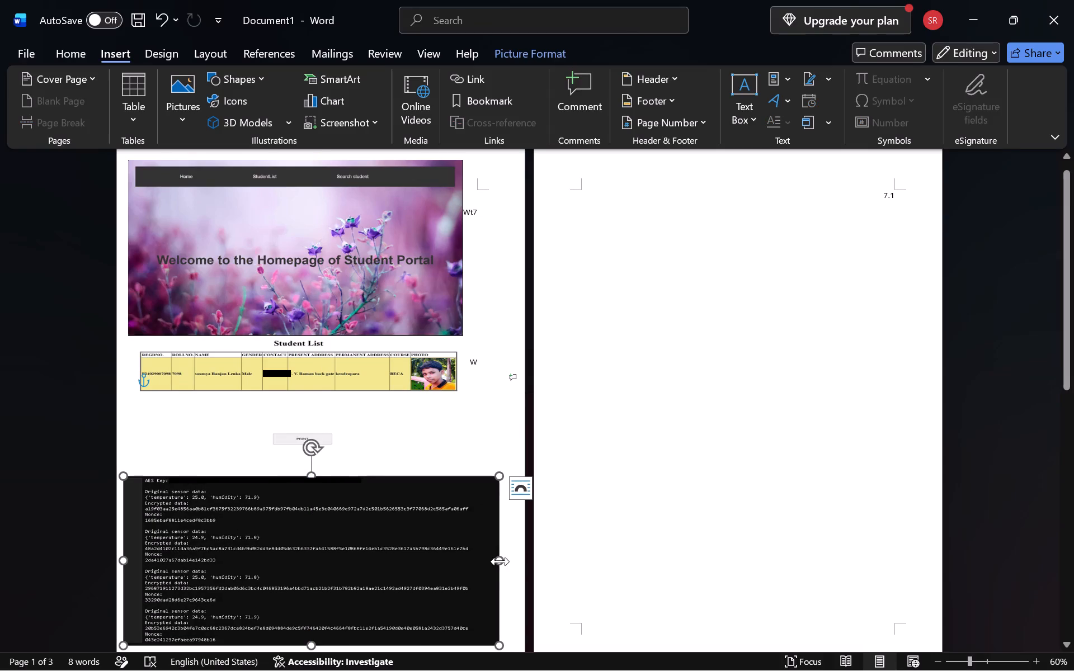
click(500, 561)
scroll(465, 562, down, 3)
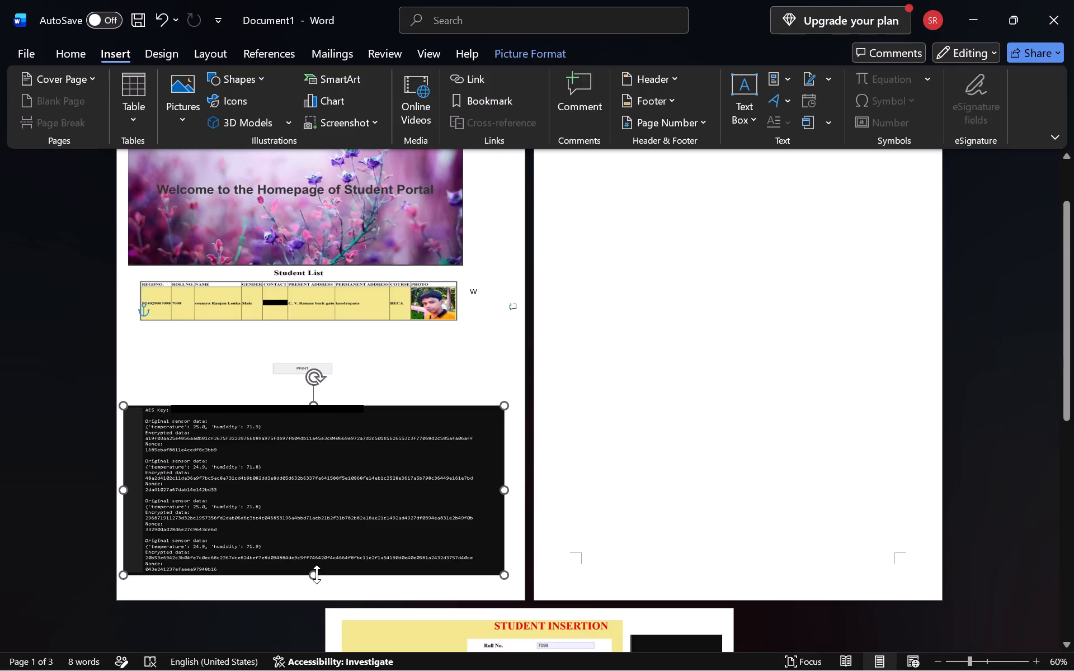
click(317, 575)
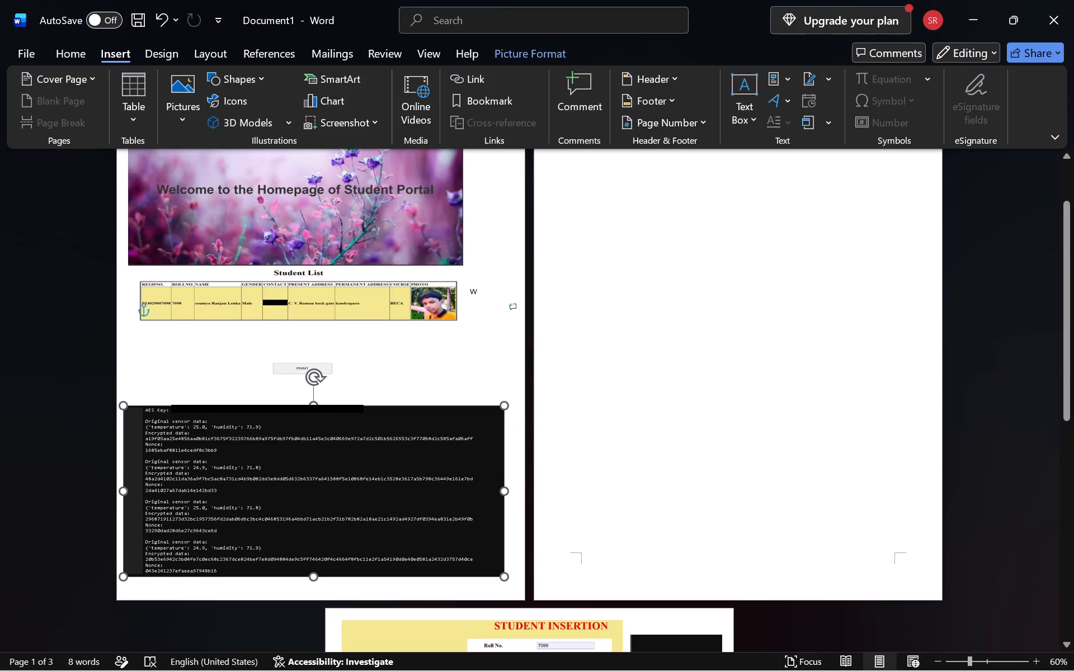
Narrow the console picture on the first page slightly by moving its left edge inward.
drag(124, 490, 135, 493)
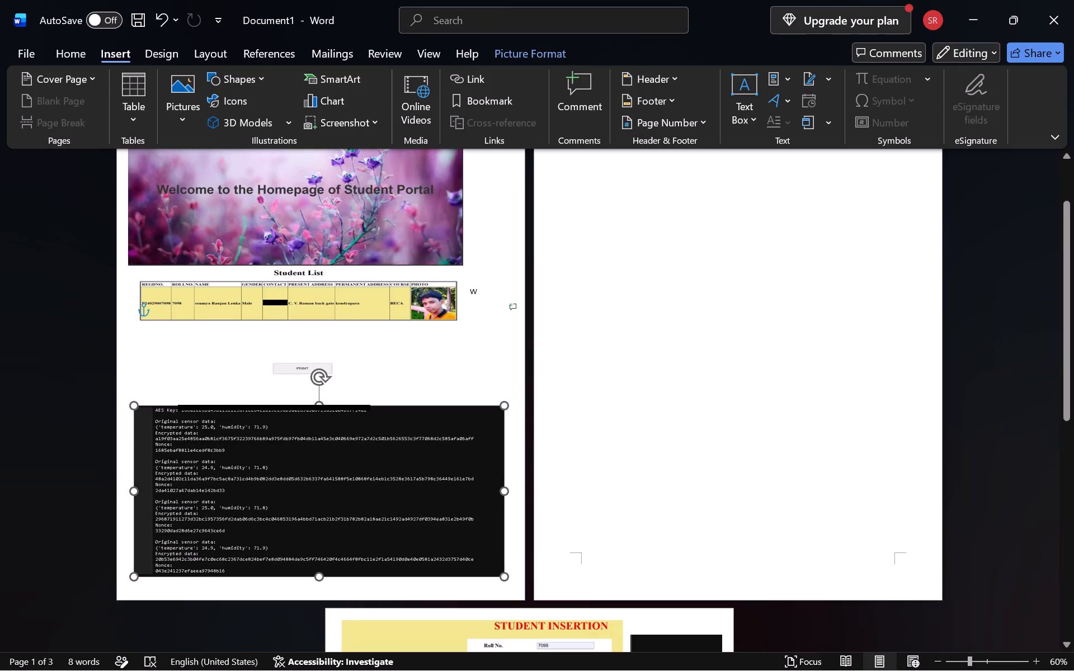
drag(135, 493, 133, 494)
Draw a rectangle about 1.47" wide and 0.27" high between the print button and the console picture.
scroll(295, 488, up, 3)
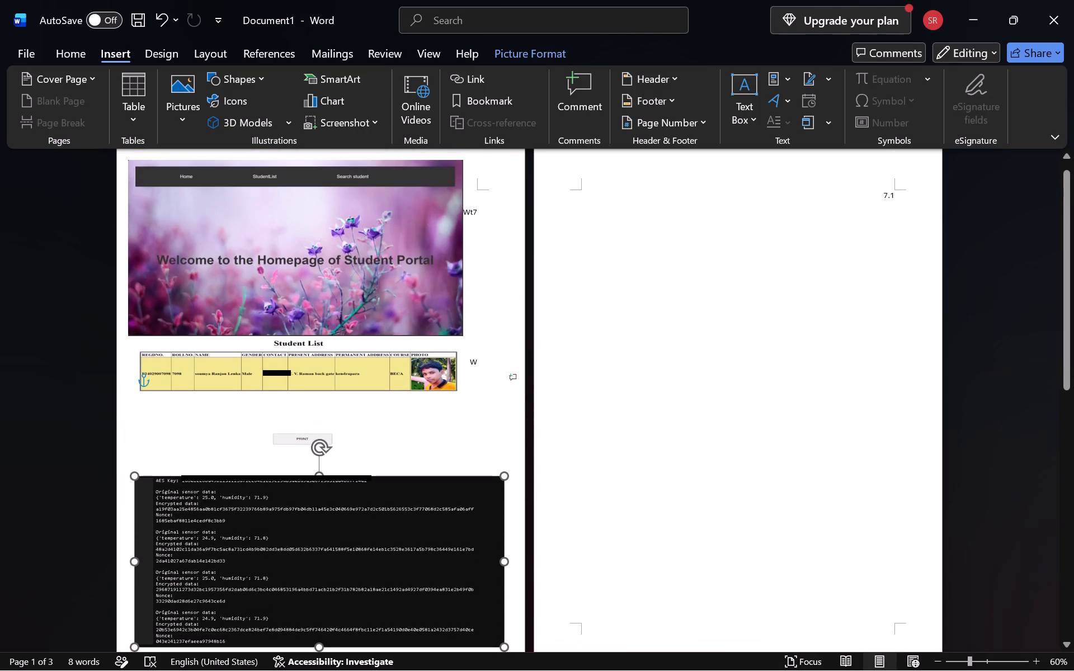
click(294, 457)
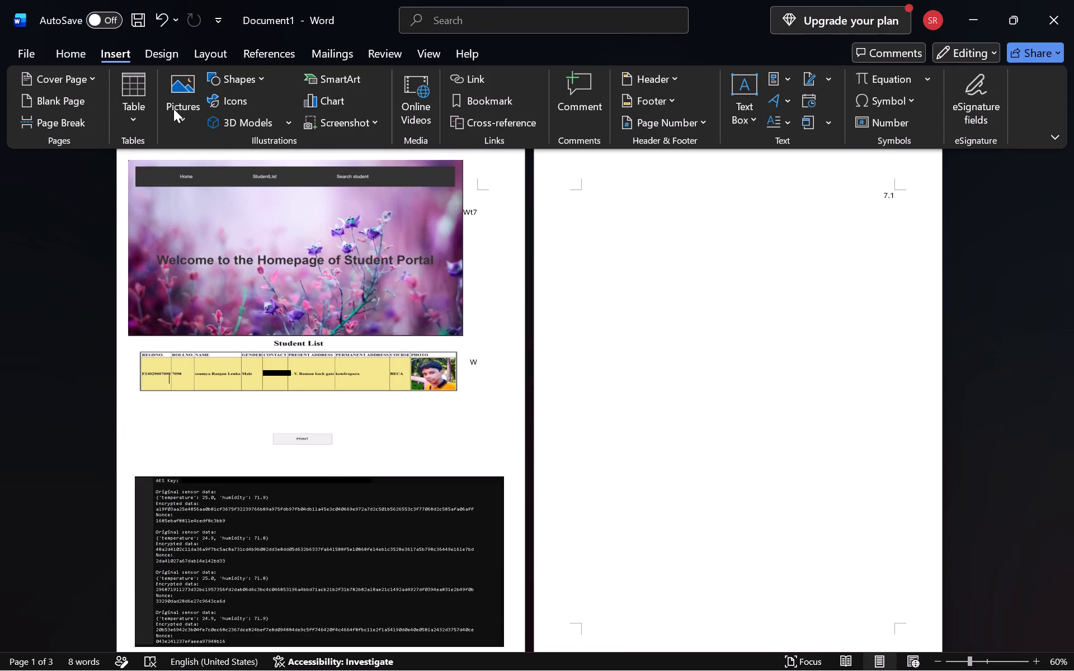
click(219, 75)
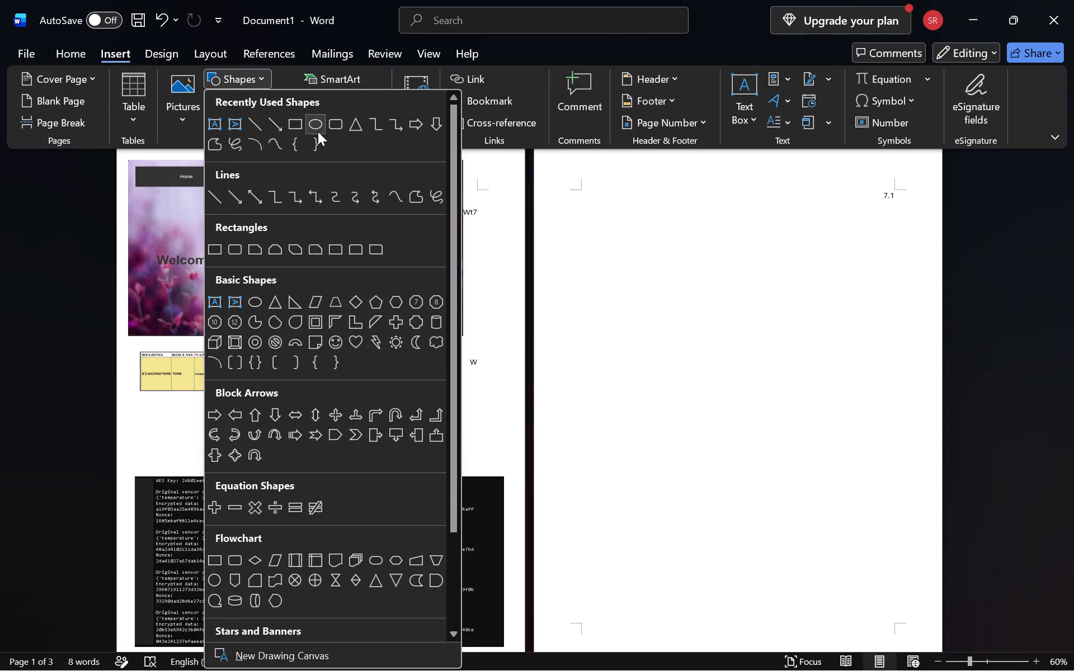
click(296, 126)
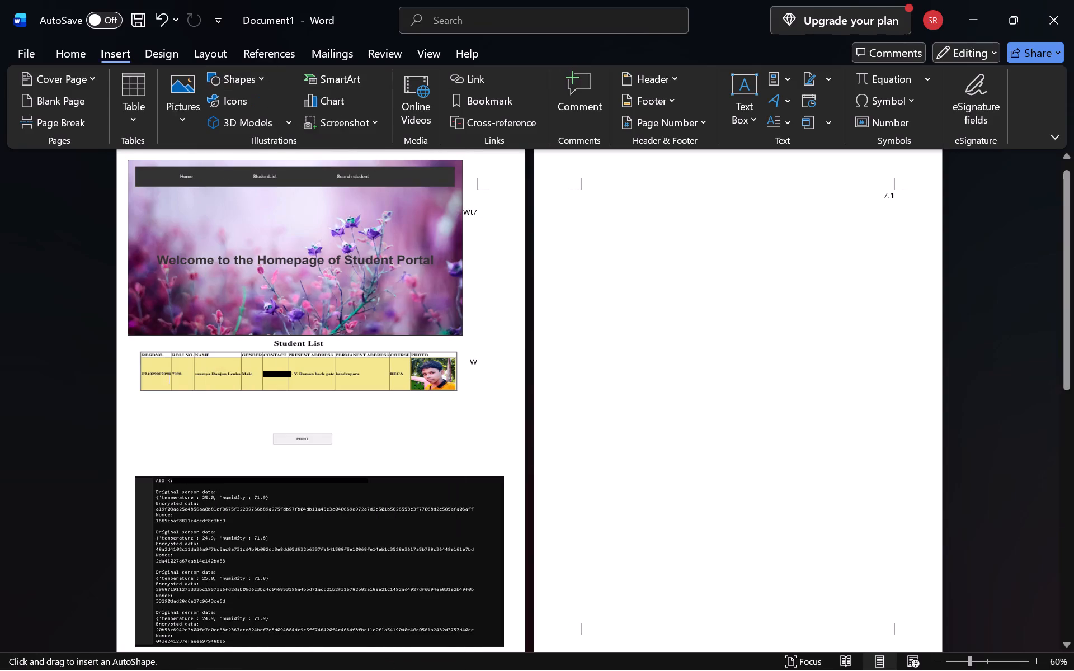
drag(200, 461, 216, 472)
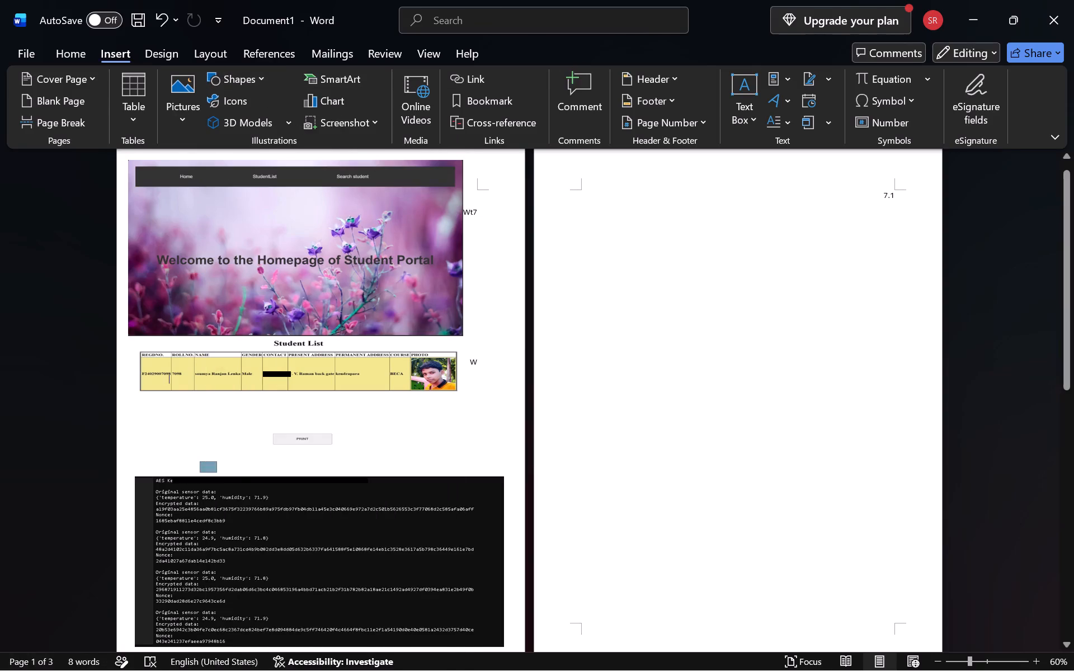
drag(216, 472, 333, 471)
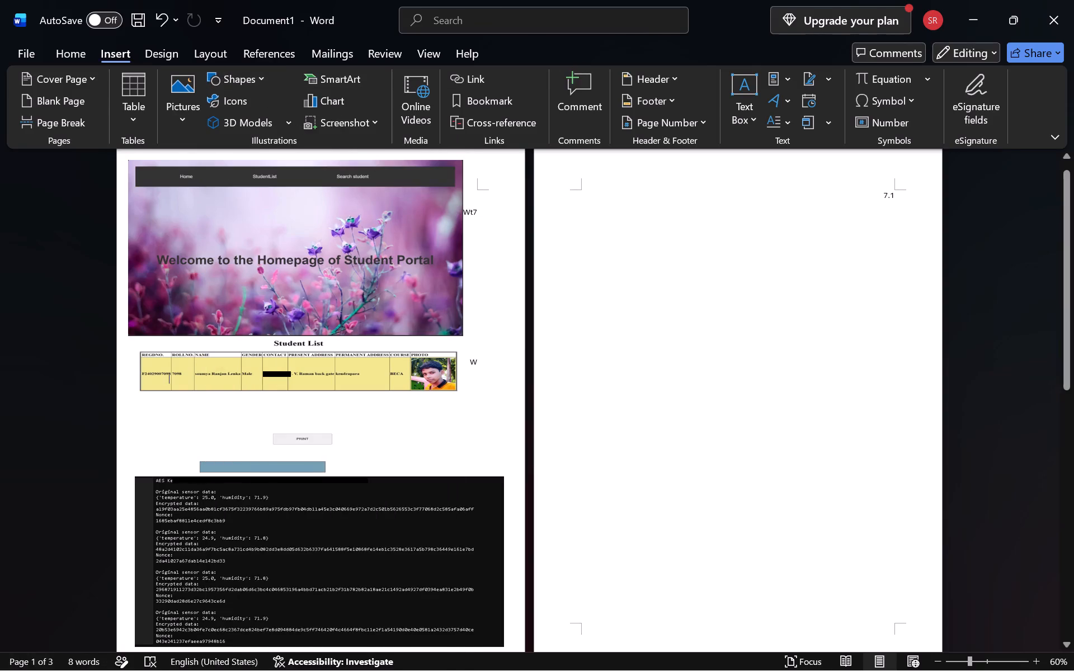
drag(333, 471, 270, 474)
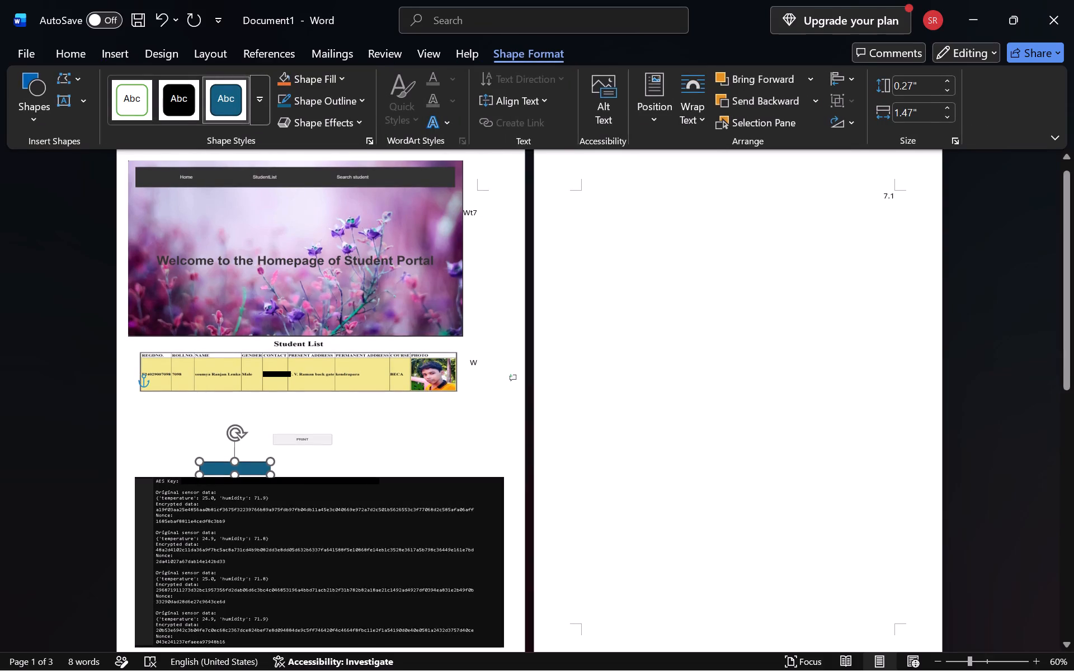
Stretch the rectangle's top edge to a height of about 0.33" and move it right, centring it more above the console picture.
click(234, 461)
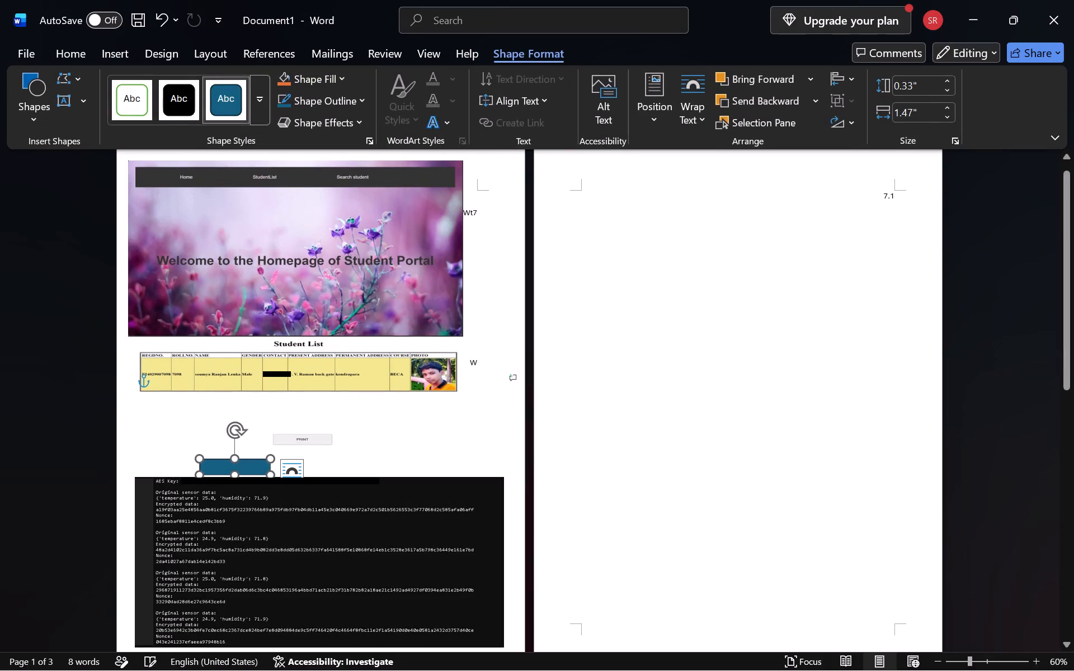
drag(242, 467, 281, 464)
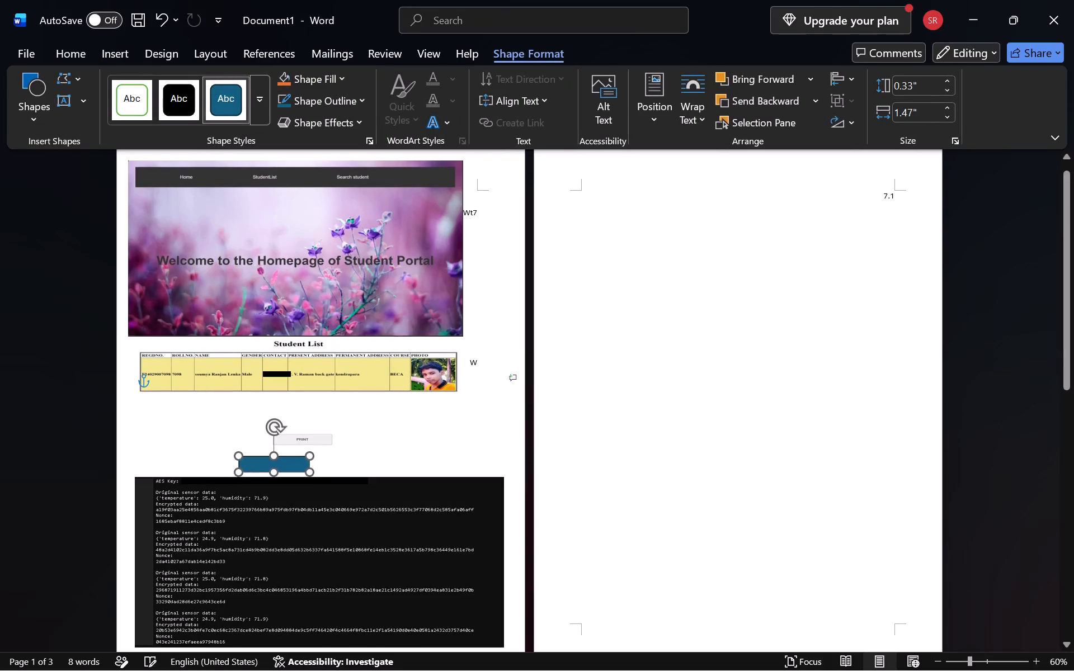
drag(281, 464, 282, 464)
click(287, 463)
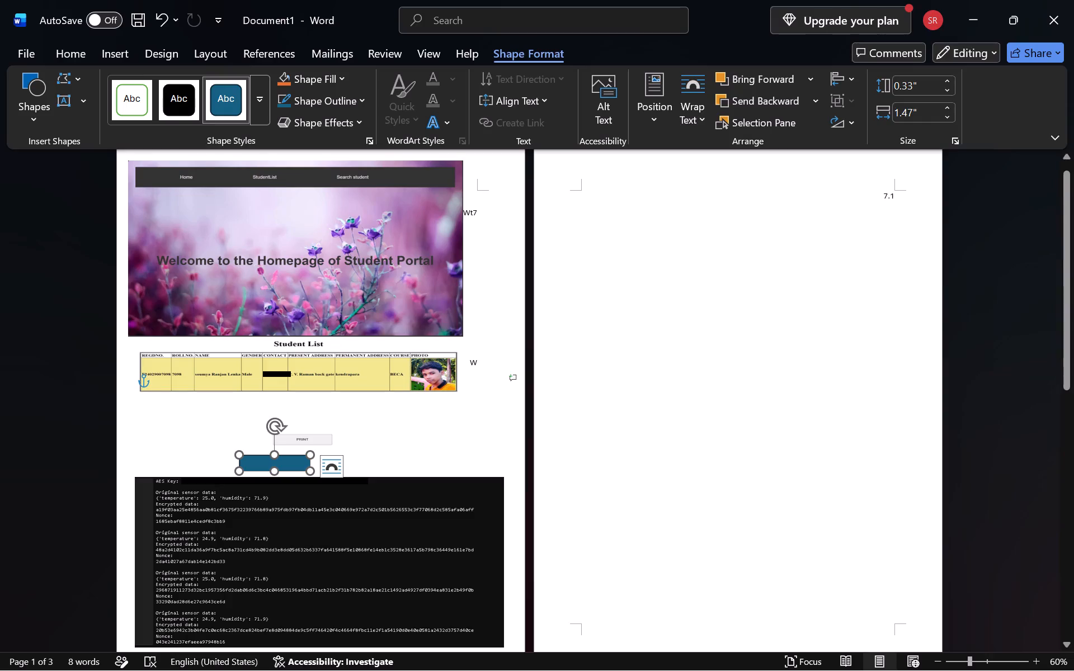
Apply the white-fill, green-outline style to the rectangle and enter the label Iot-9 in it.
click(145, 107)
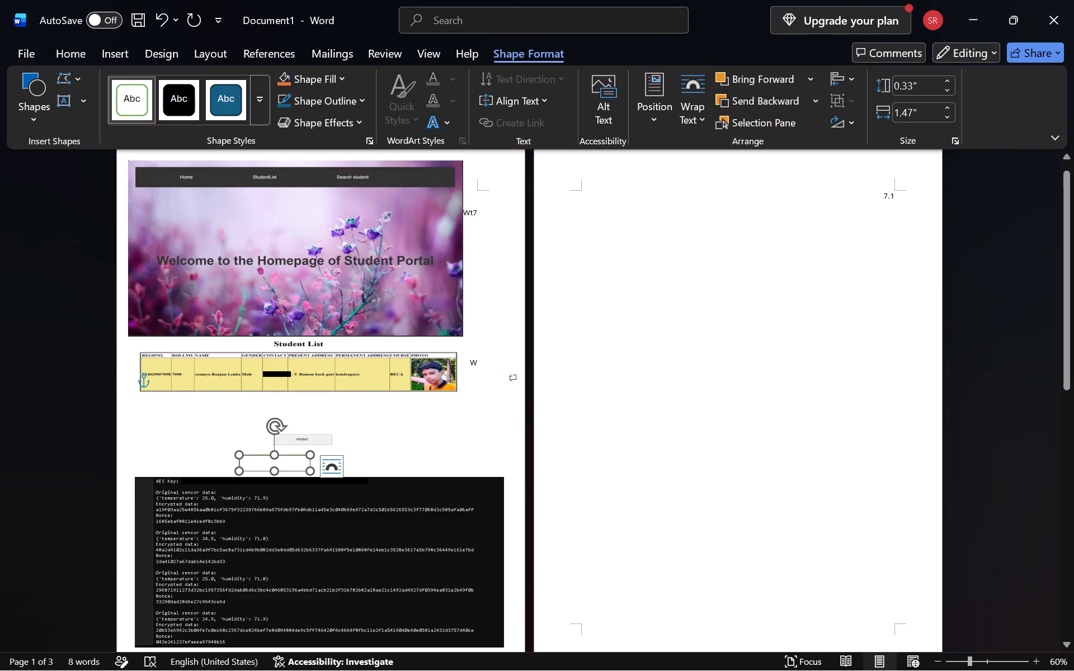
key(i)
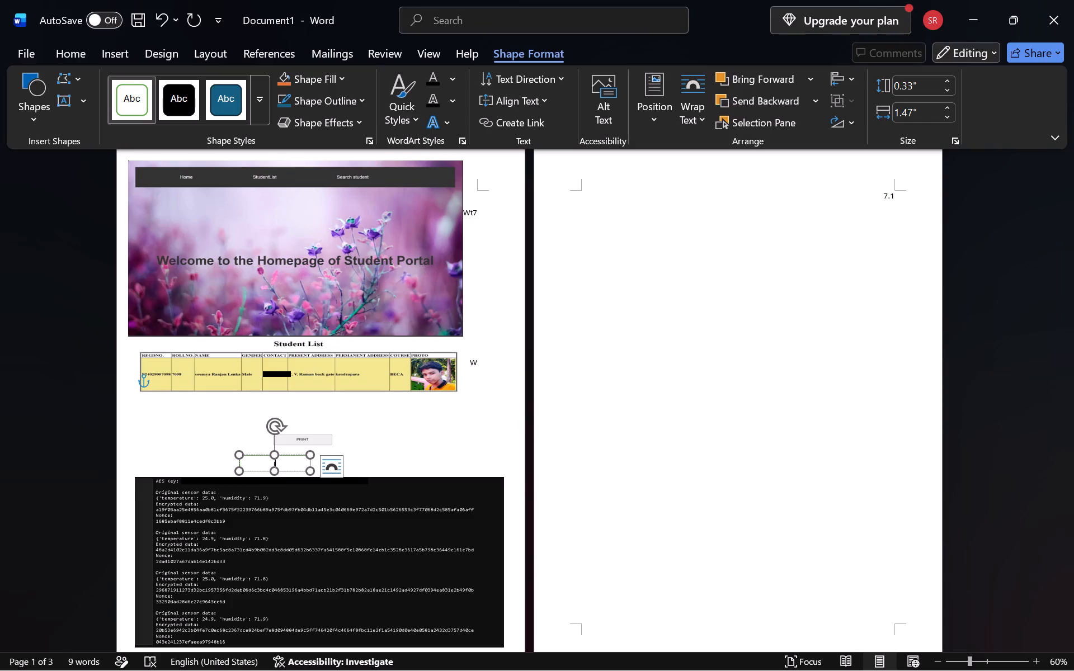
key(BackSpace)
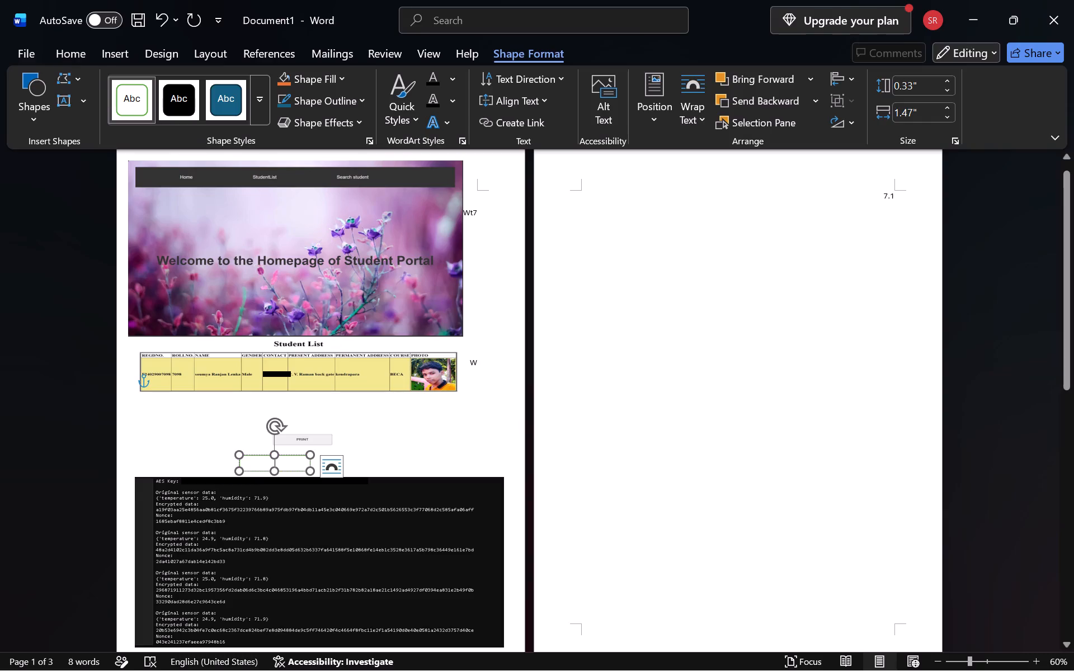
key(i)
text(ot)
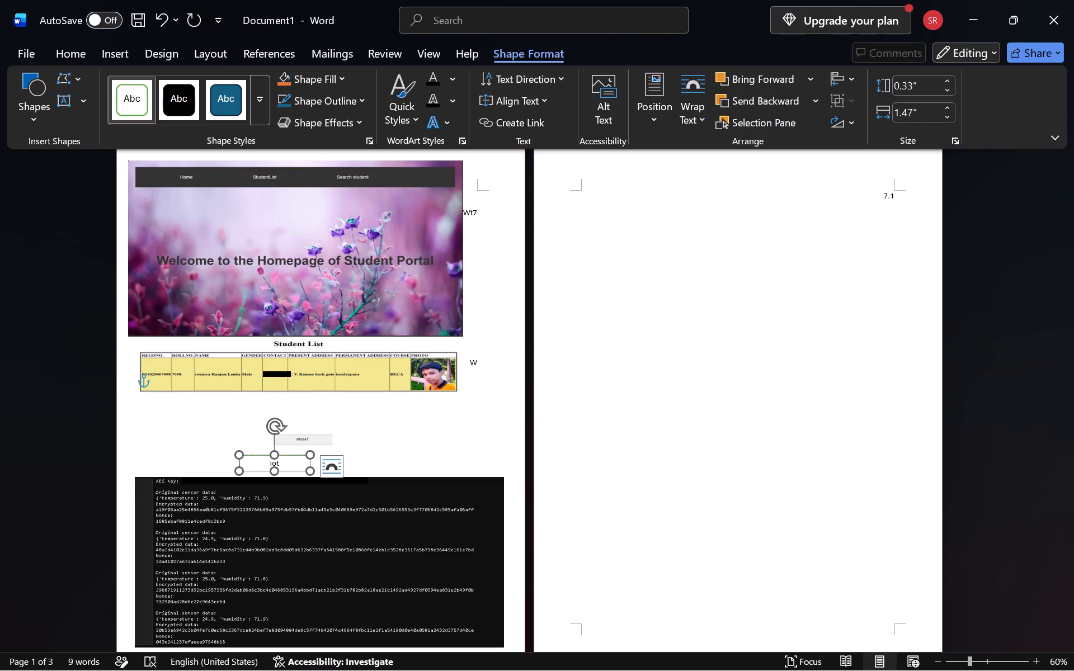
key(minus)
key(9)
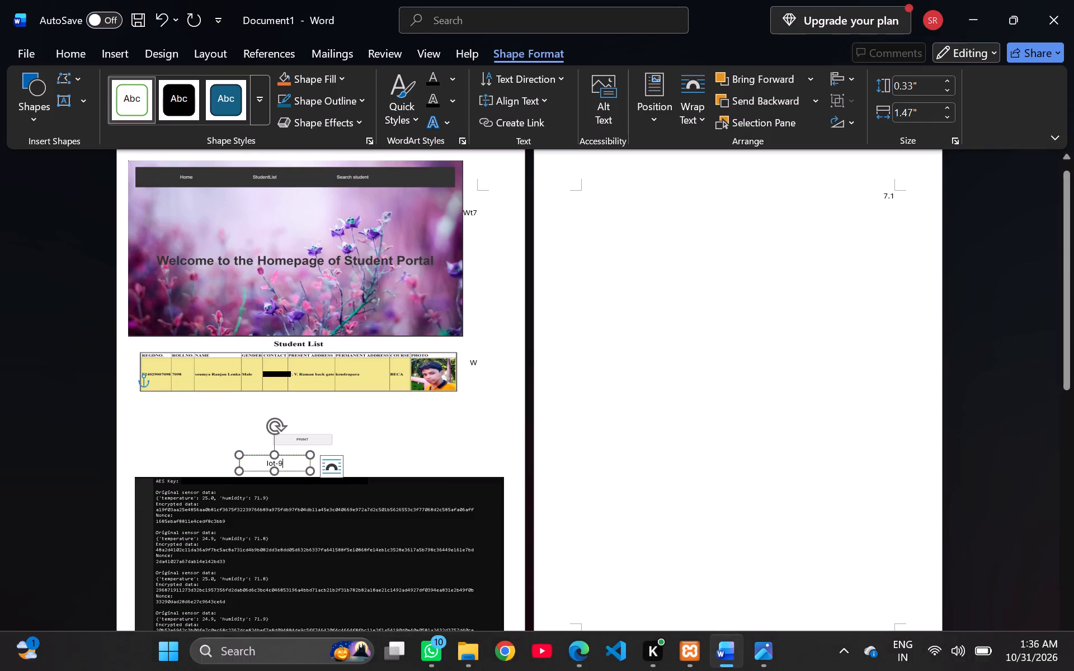
Format the Iot-9 label text at size 14 in red.
drag(287, 461, 242, 465)
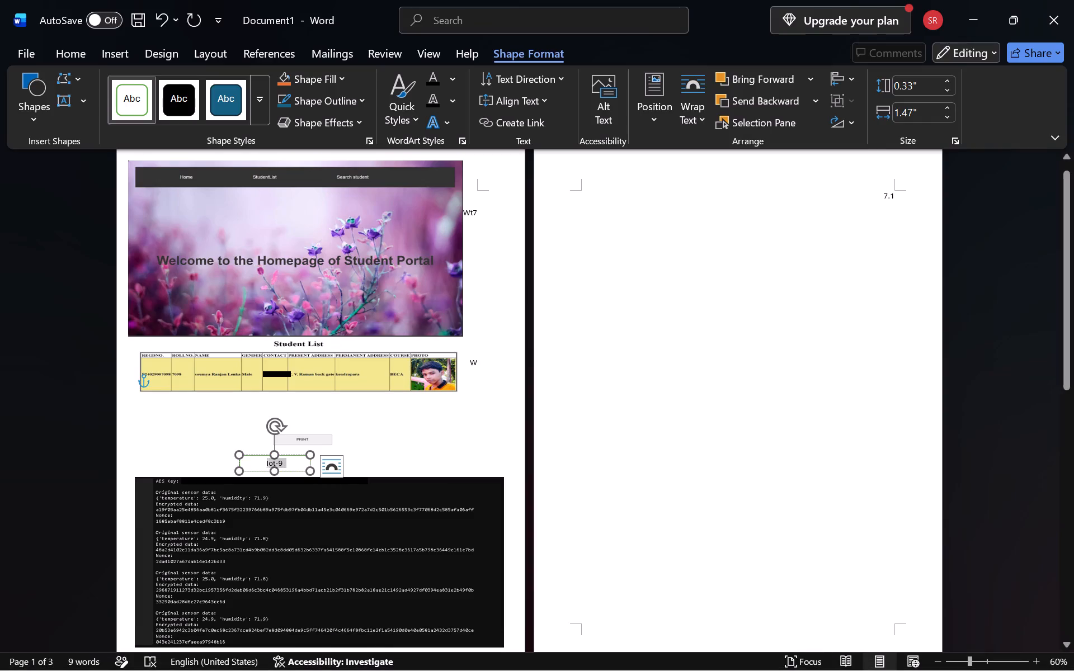
drag(242, 465, 242, 465)
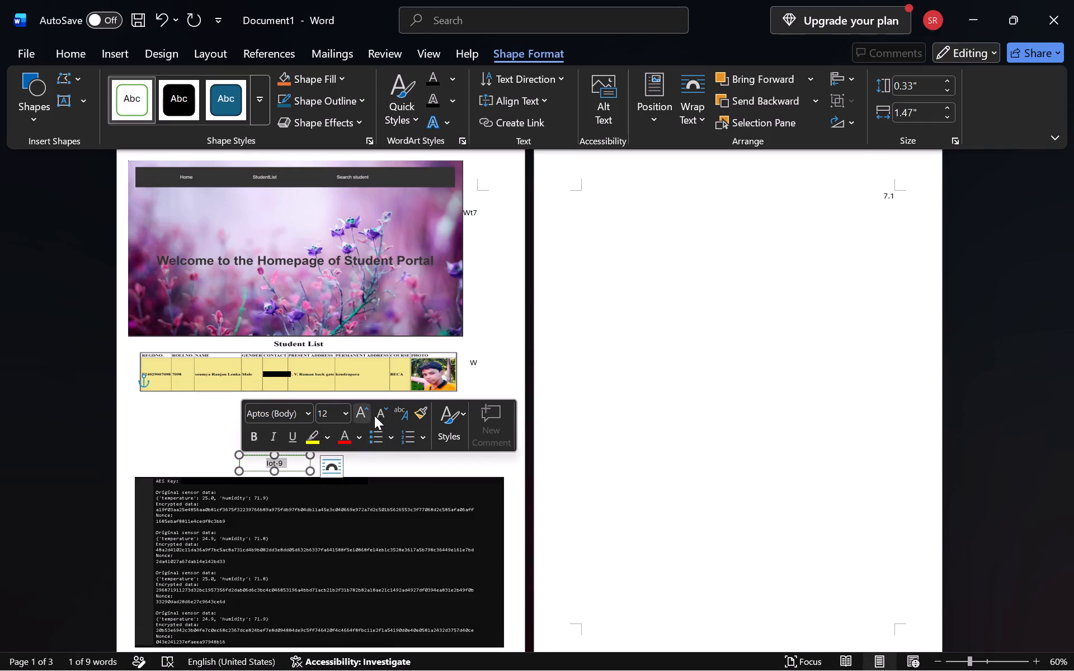
click(357, 407)
click(357, 407)
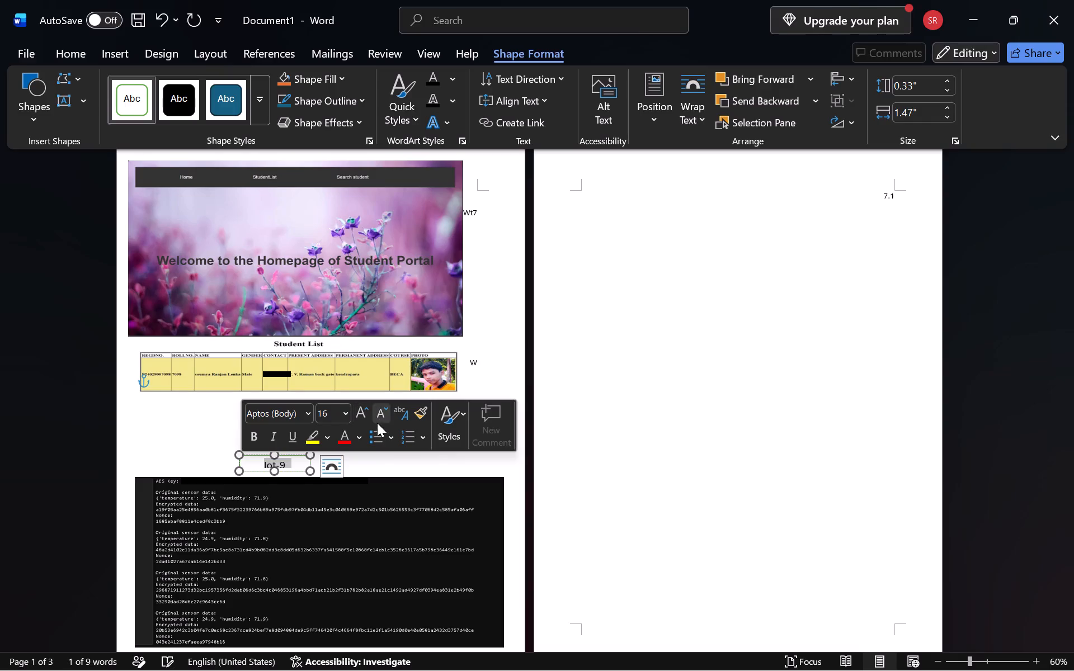
click(373, 413)
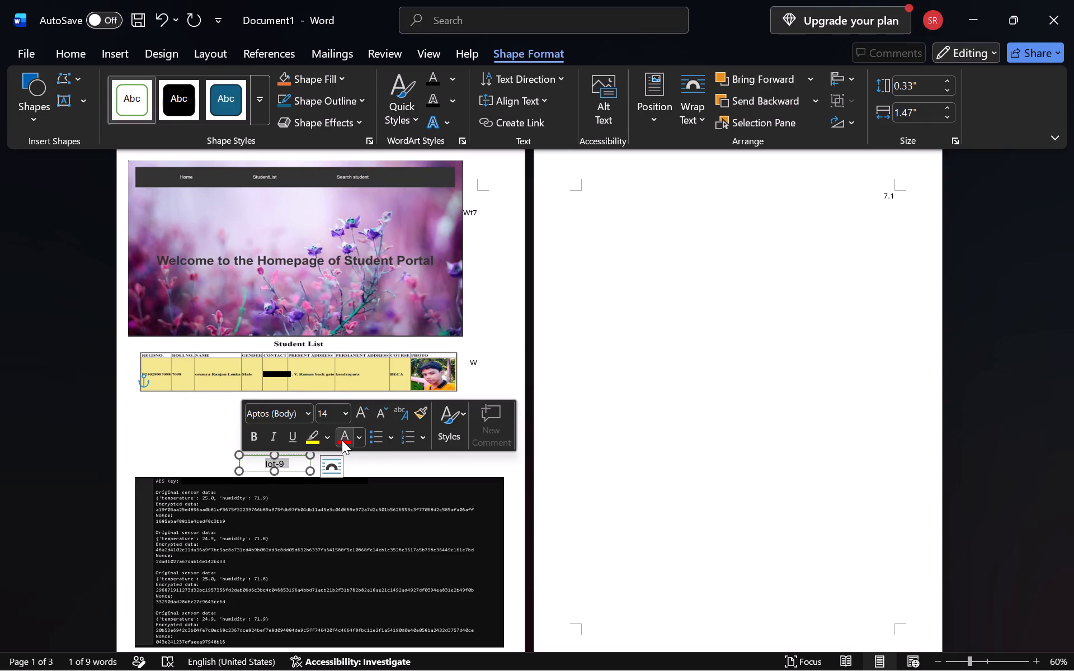
click(342, 440)
click(427, 469)
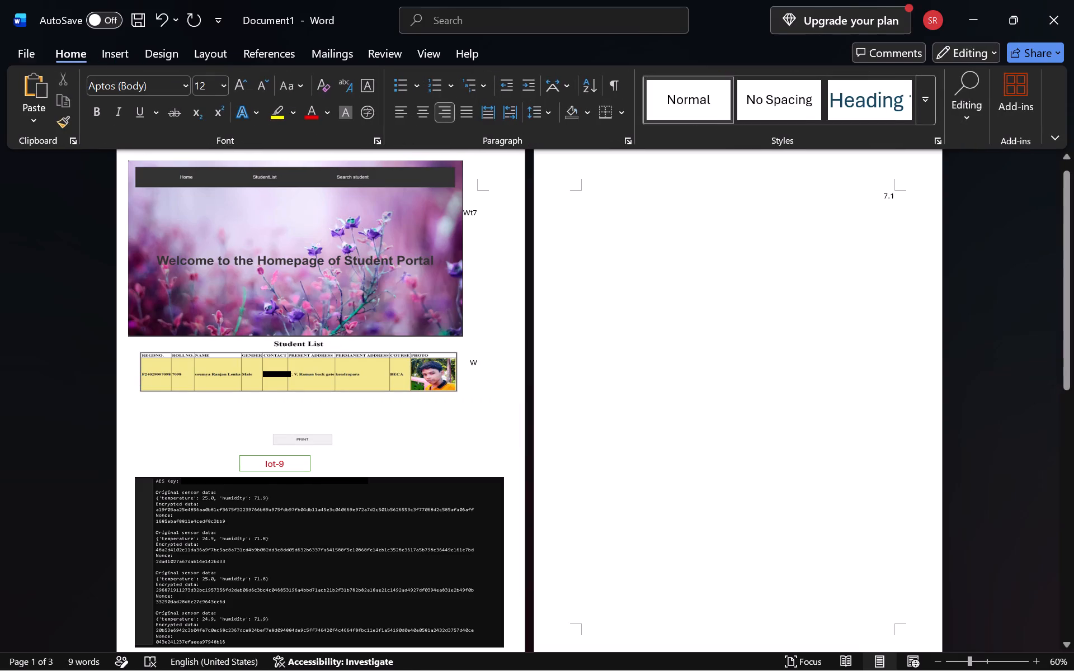
Review the picture layout and the assignment labels across the three pages.
scroll(318, 454, up, 2)
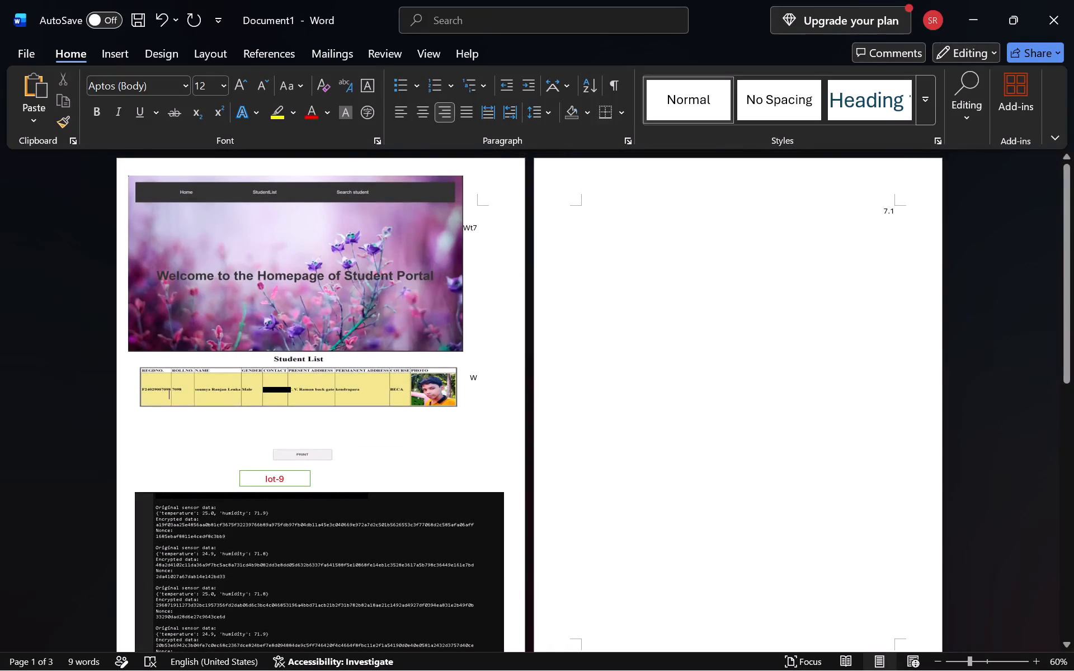
scroll(467, 237, down, 2)
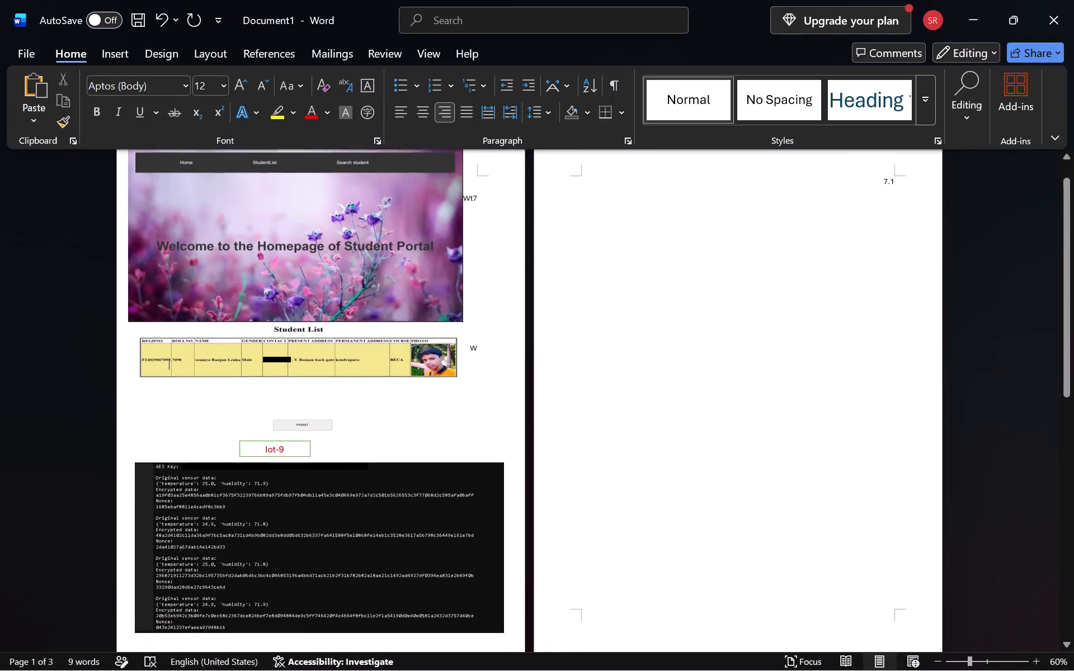
scroll(501, 338, down, 16)
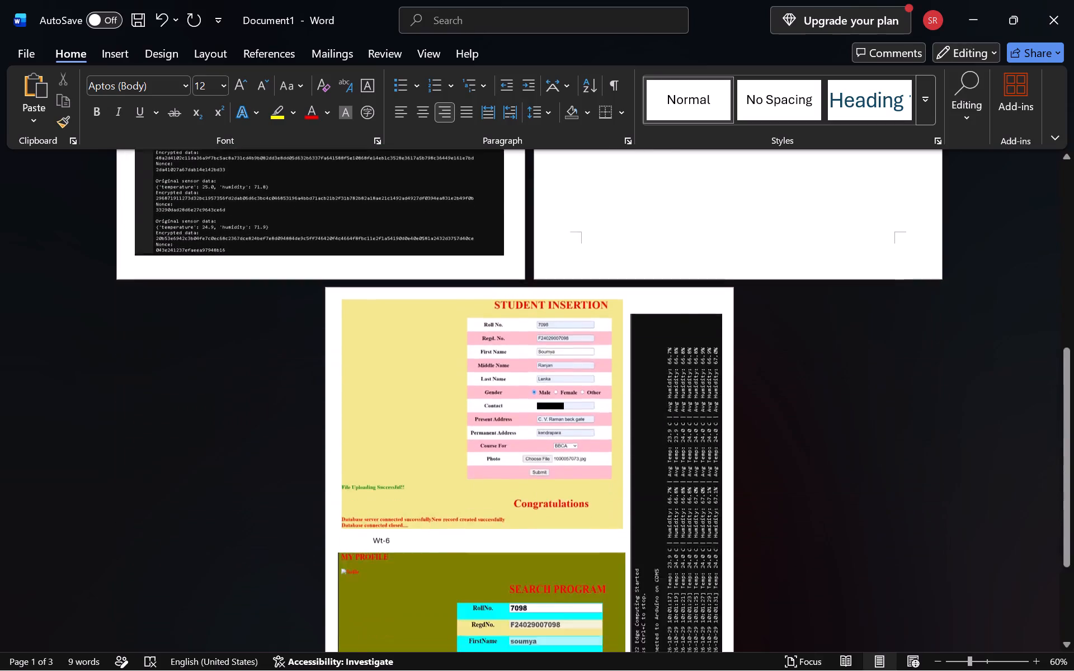
scroll(489, 337, up, 16)
scroll(732, 351, up, 5)
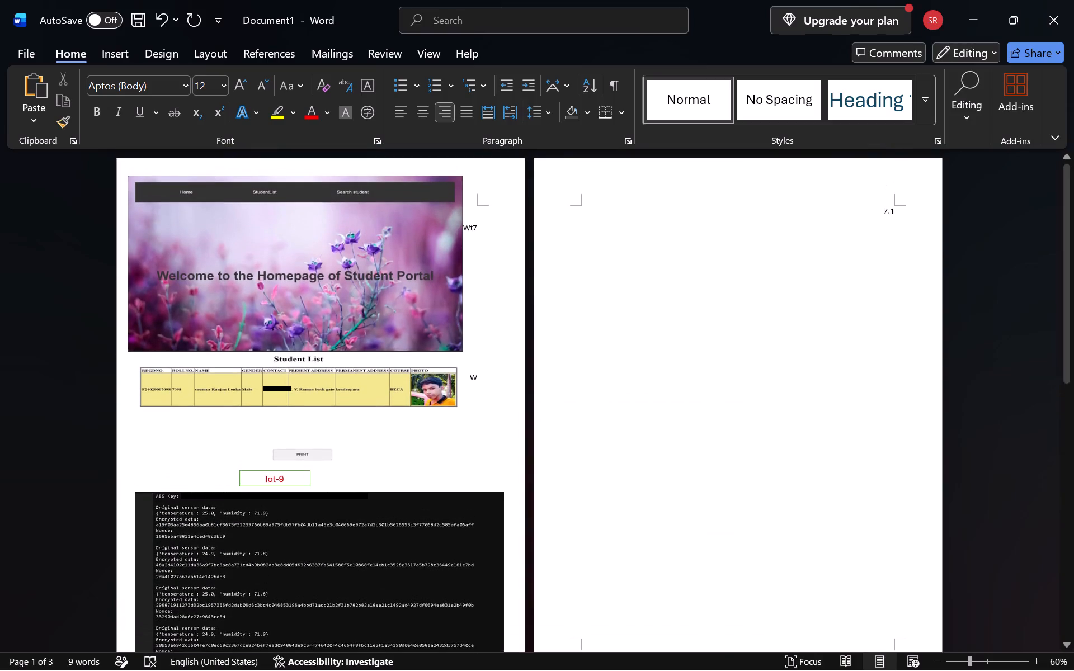
Move the 7.1 text from the second page to the W beside the Student List, completing the label as Wt7.1.
drag(884, 211, 899, 214)
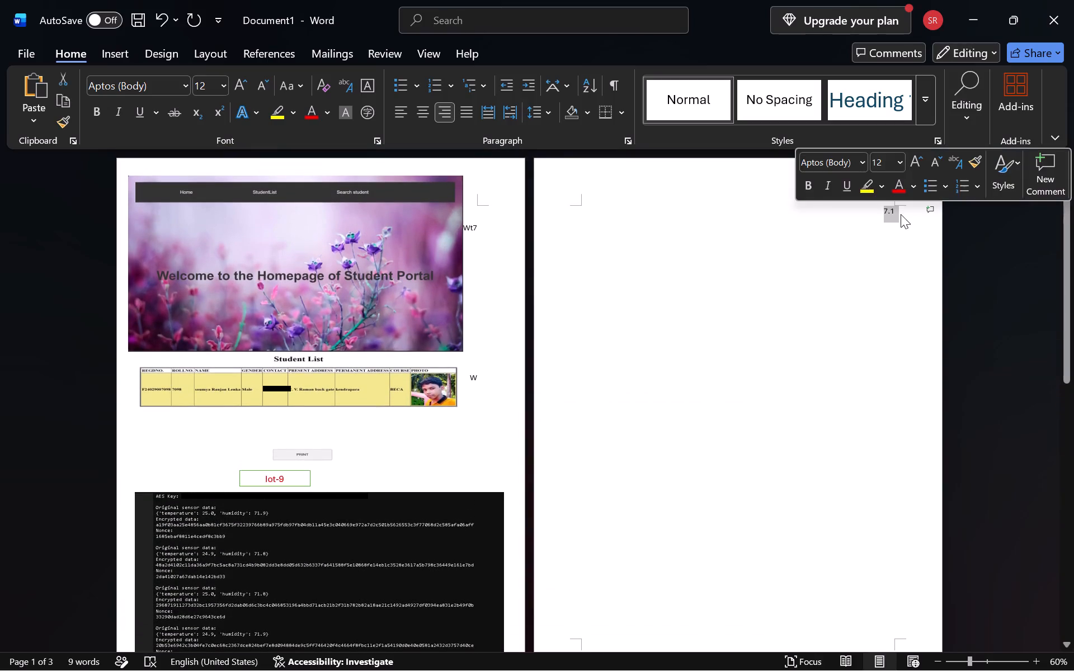
key(ctrl+c)
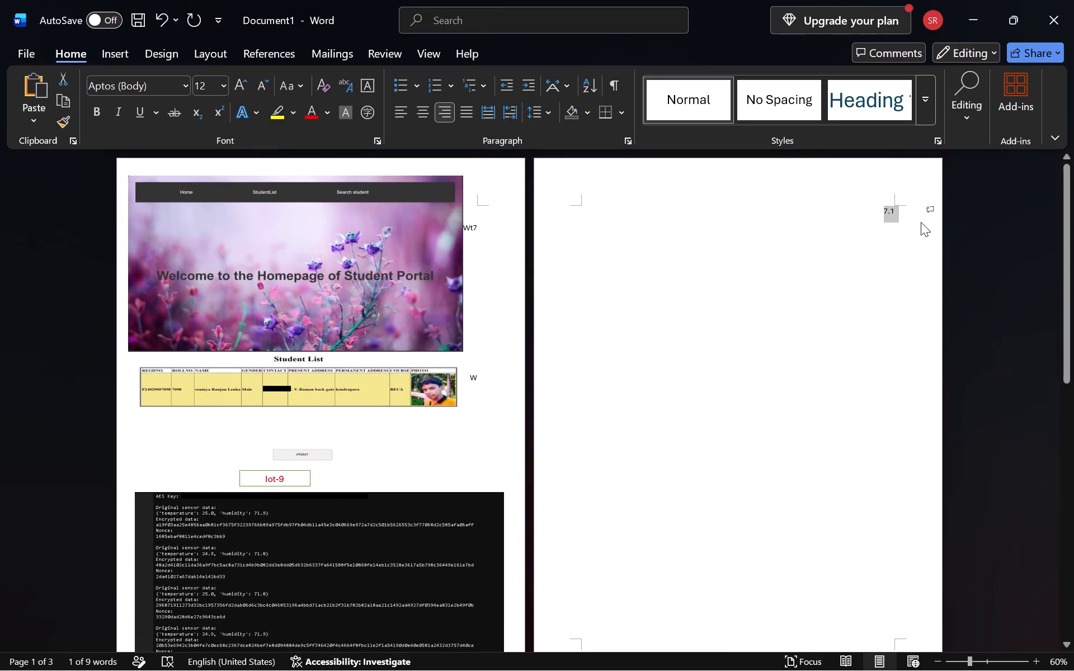
key(BackSpace)
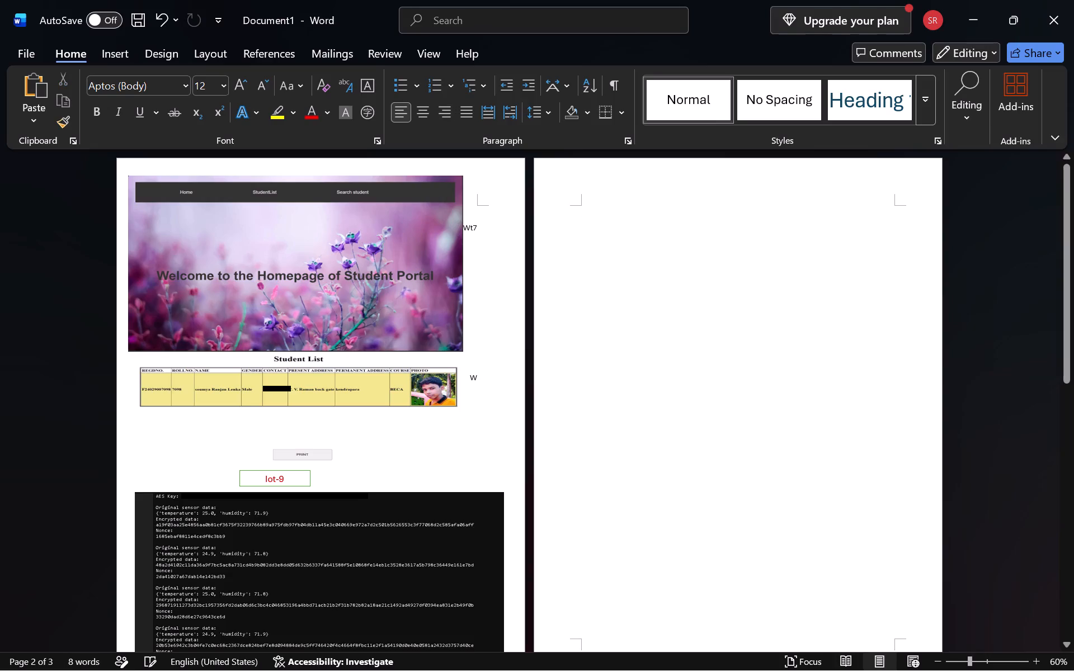
click(480, 377)
key(t)
key(ctrl+v)
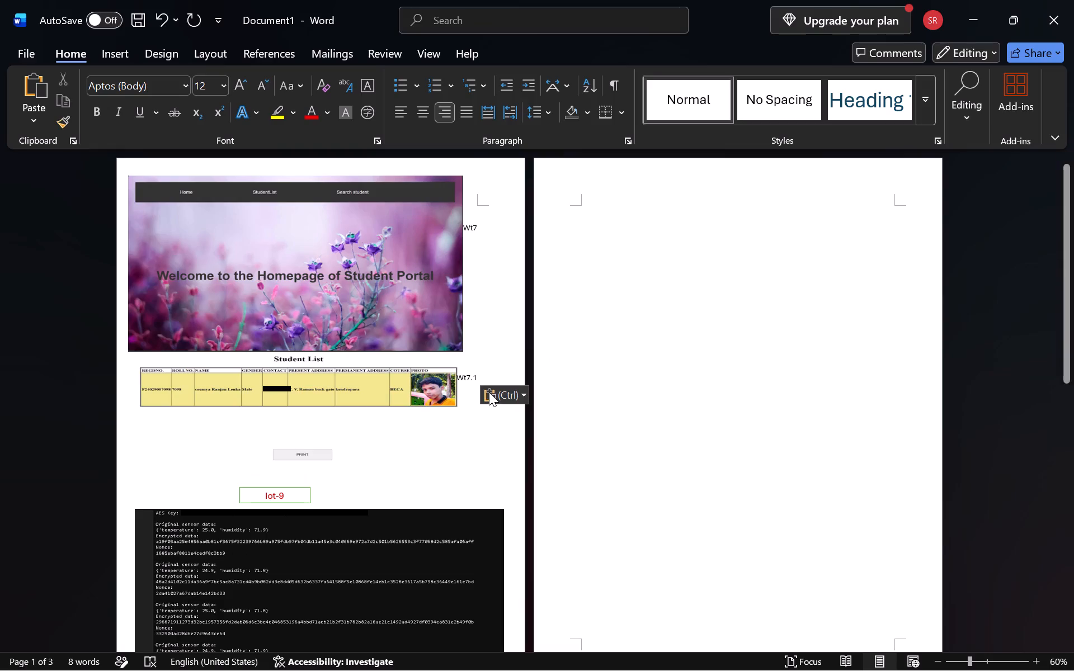
Check the console picture on the first page and the Wt and Iot labels on the last page.
scroll(461, 434, down, 7)
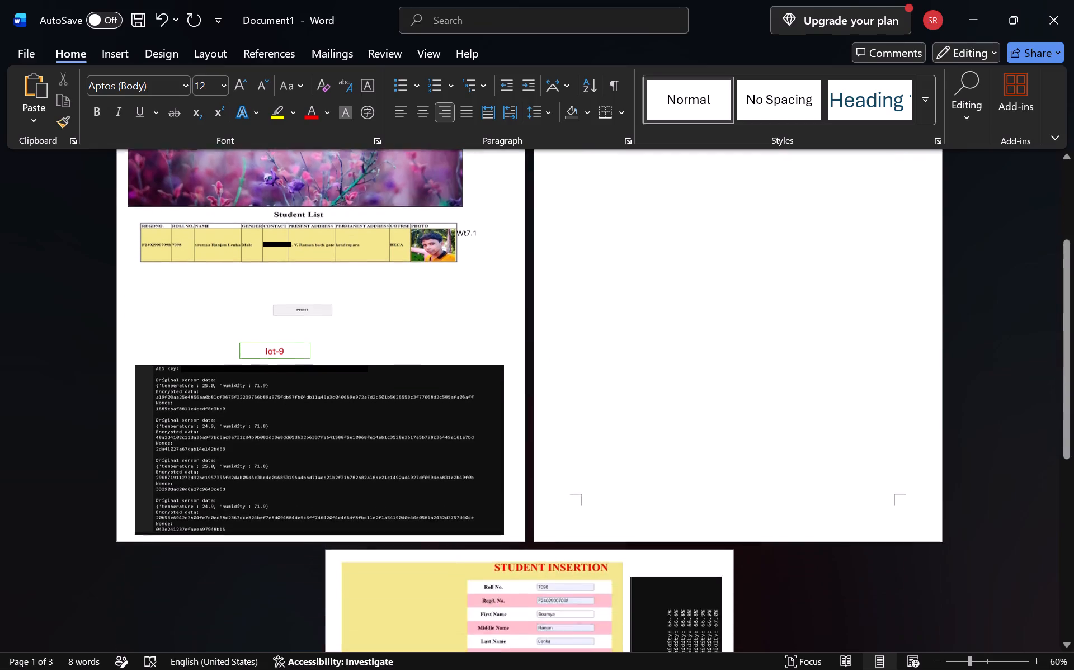
scroll(462, 432, down, 2)
click(409, 401)
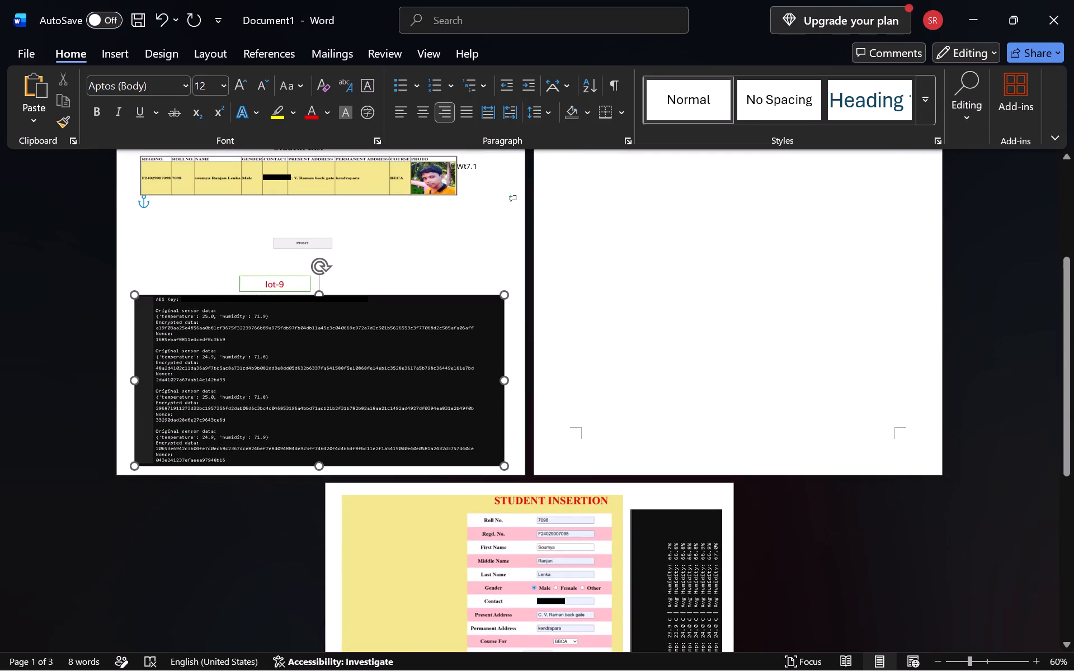
scroll(525, 462, down, 19)
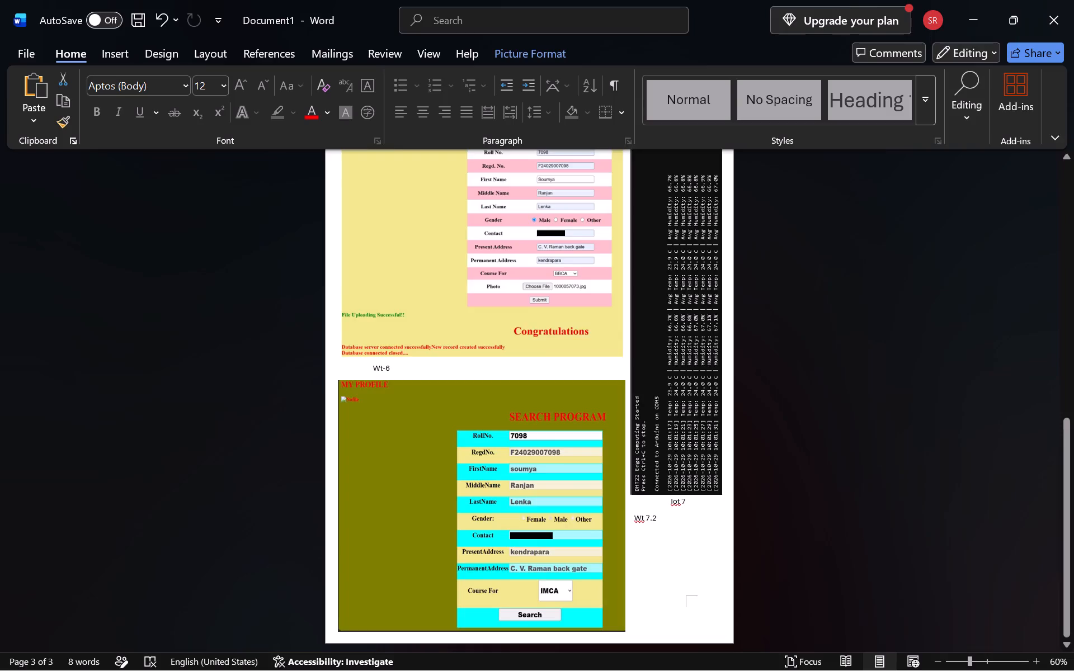
scroll(626, 448, up, 14)
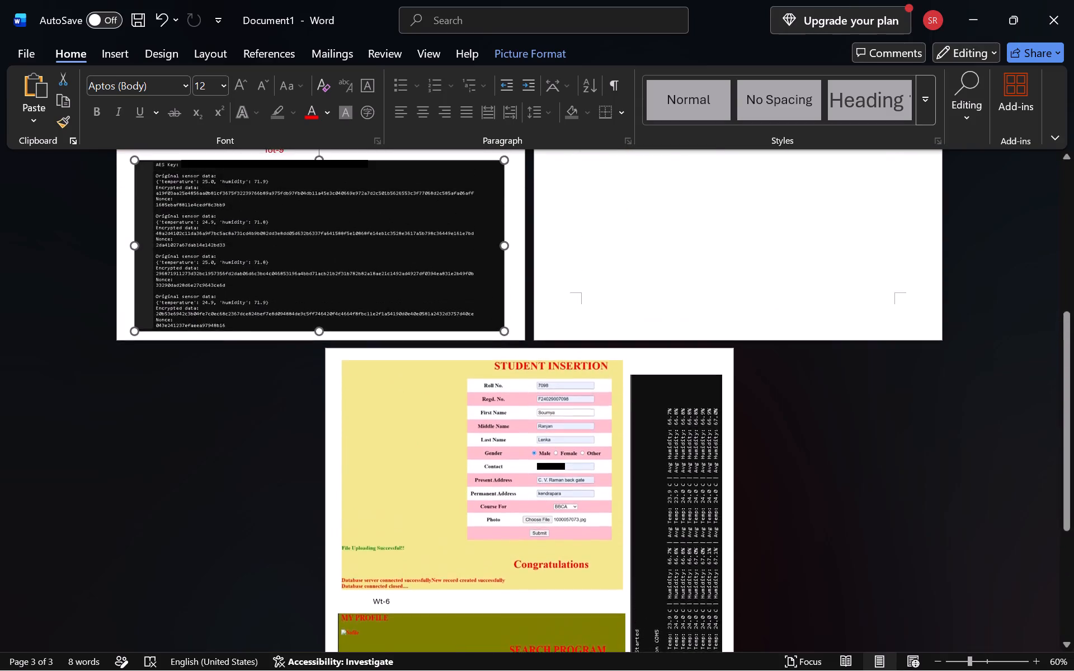
scroll(626, 448, up, 12)
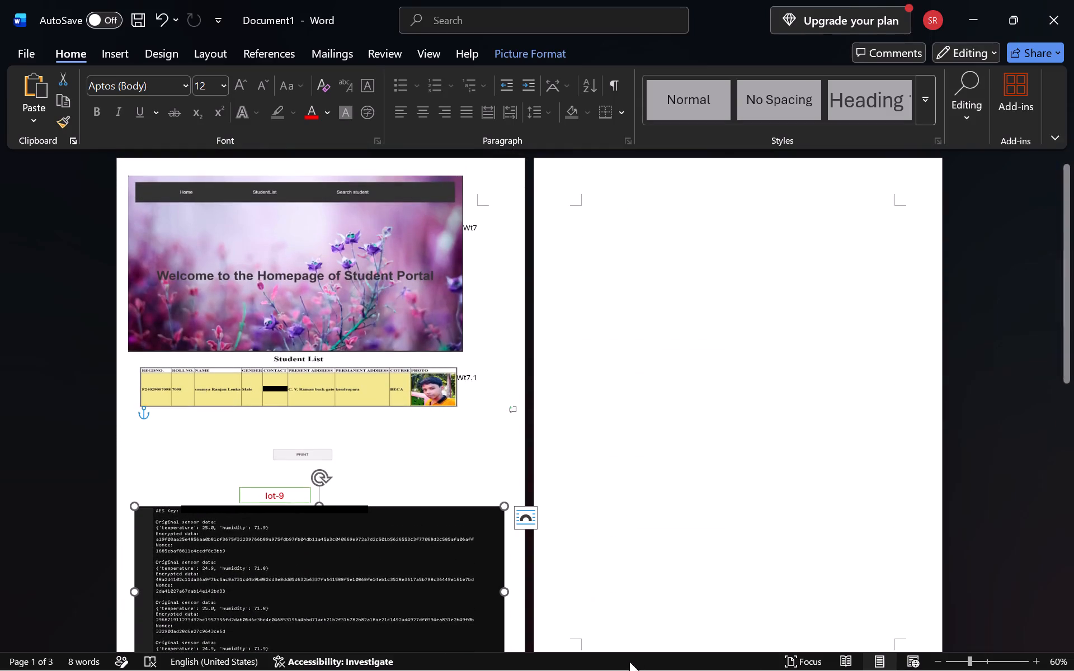
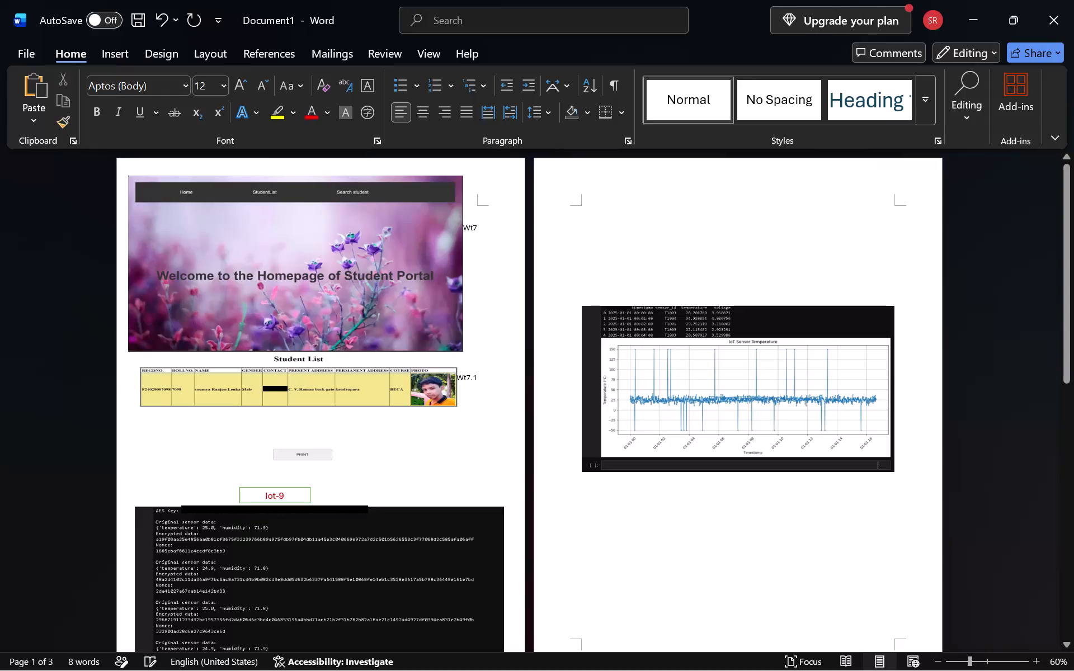
Set the IoT sensor temperature chart picture behind the text, move it to the top of the second page and stretch it slightly taller.
drag(685, 376, 670, 325)
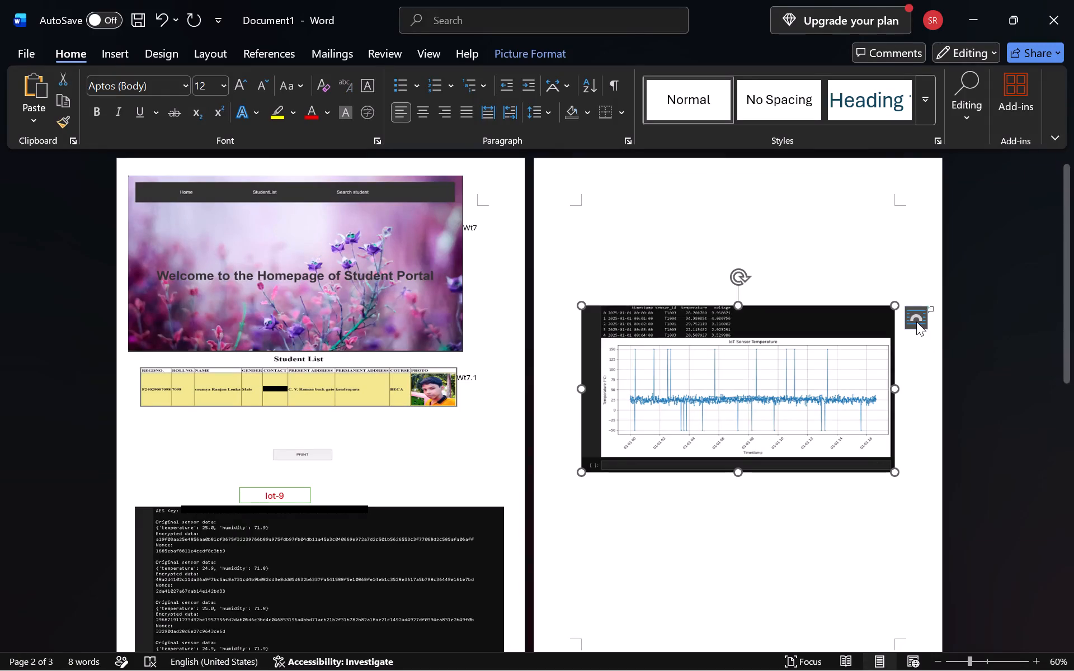
click(916, 322)
click(995, 471)
drag(762, 377, 761, 377)
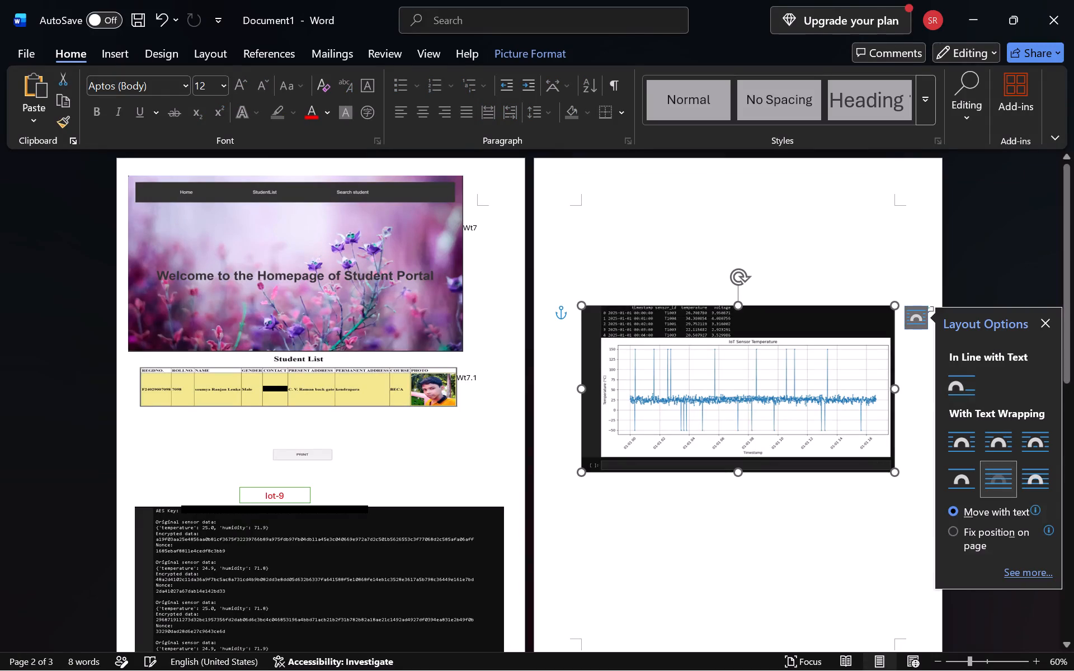
drag(761, 377, 757, 268)
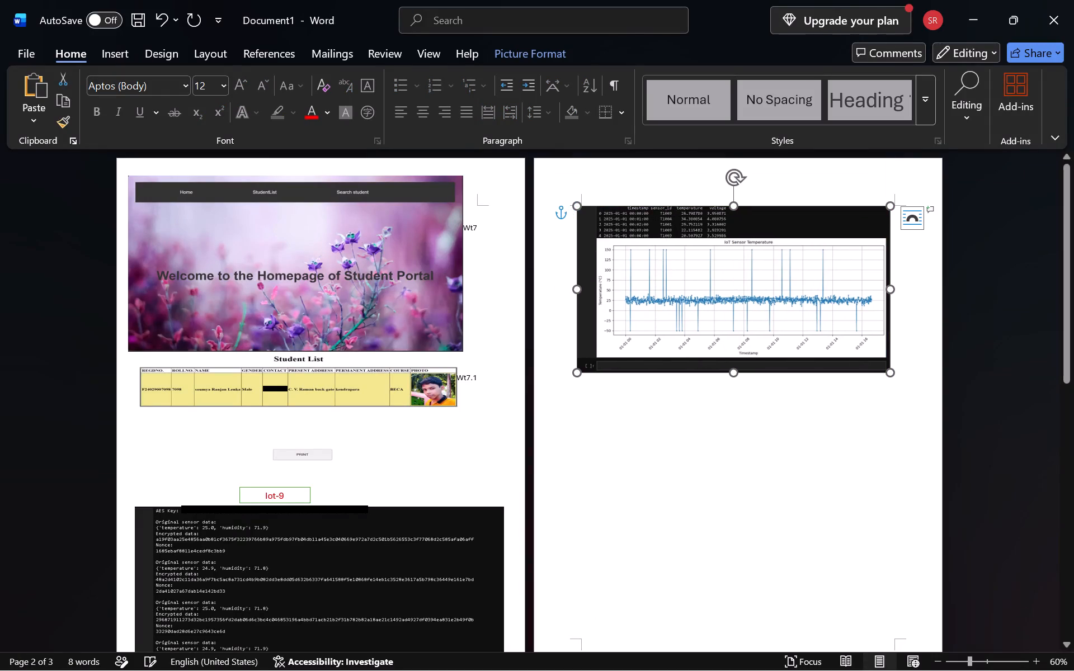
drag(738, 373, 739, 384)
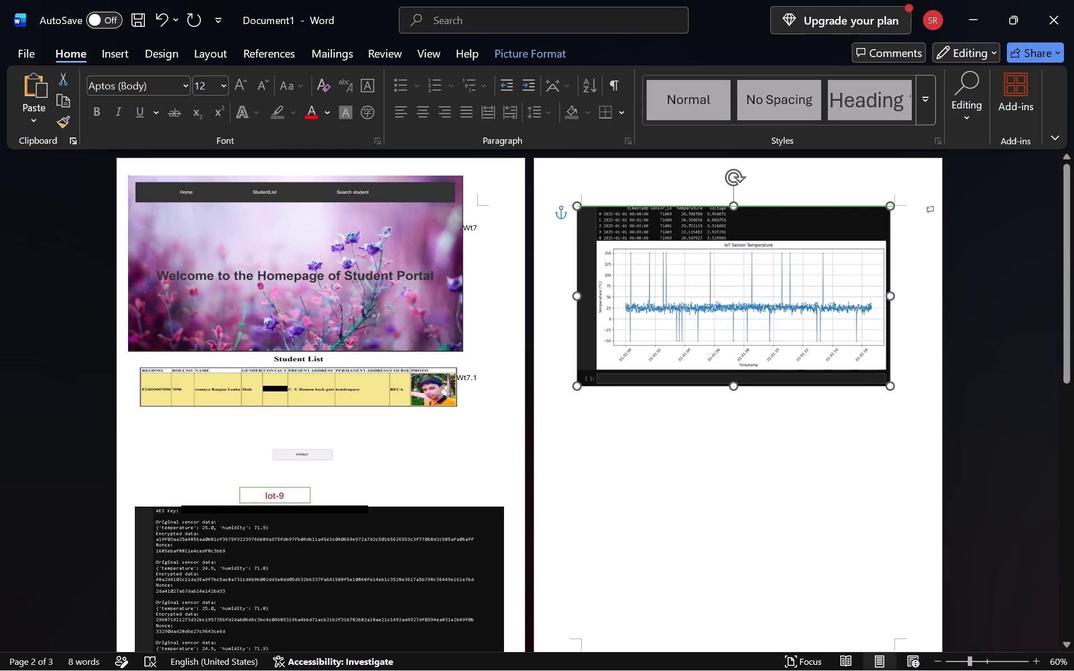
drag(739, 384, 739, 382)
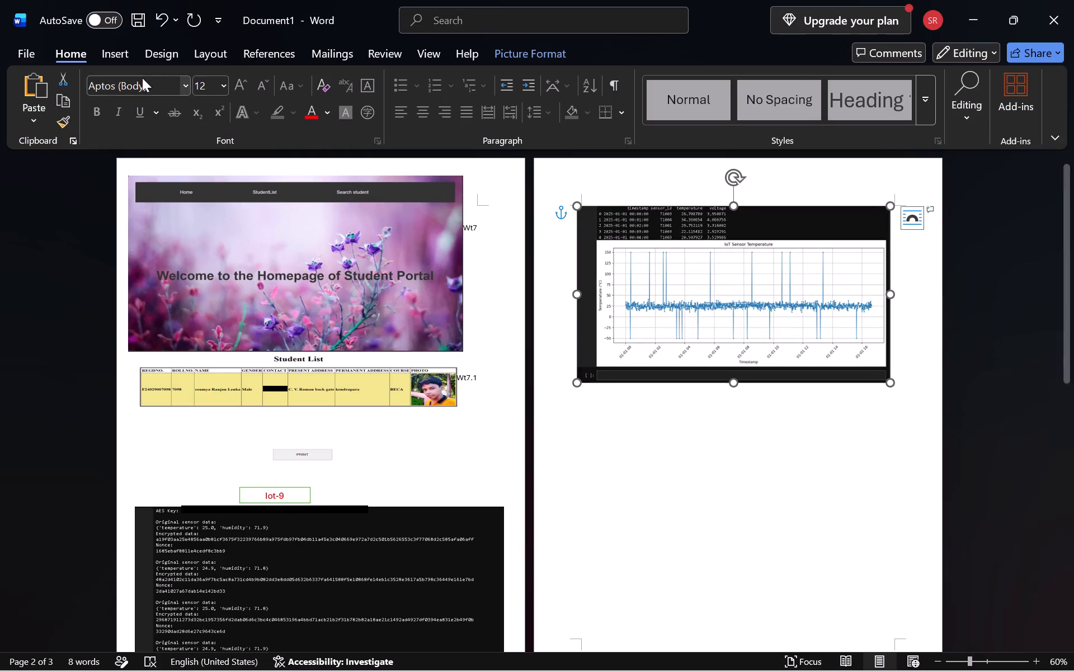
Insert a text box of about 0.38" by 1.24" just below the sensor chart and enter the label Iot-8.
click(103, 53)
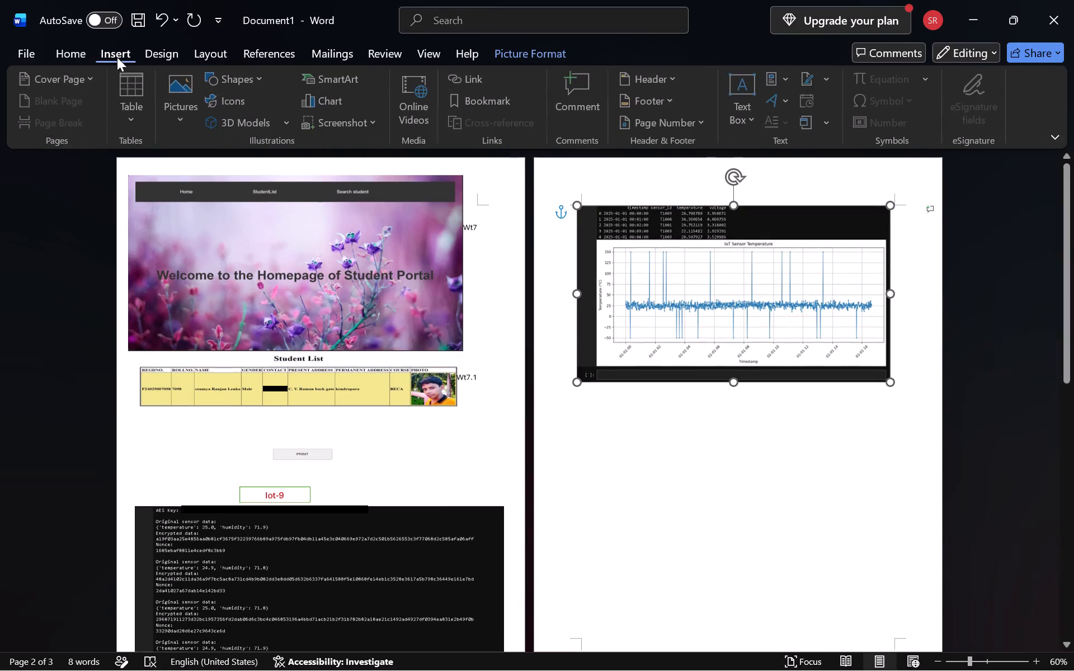
click(232, 80)
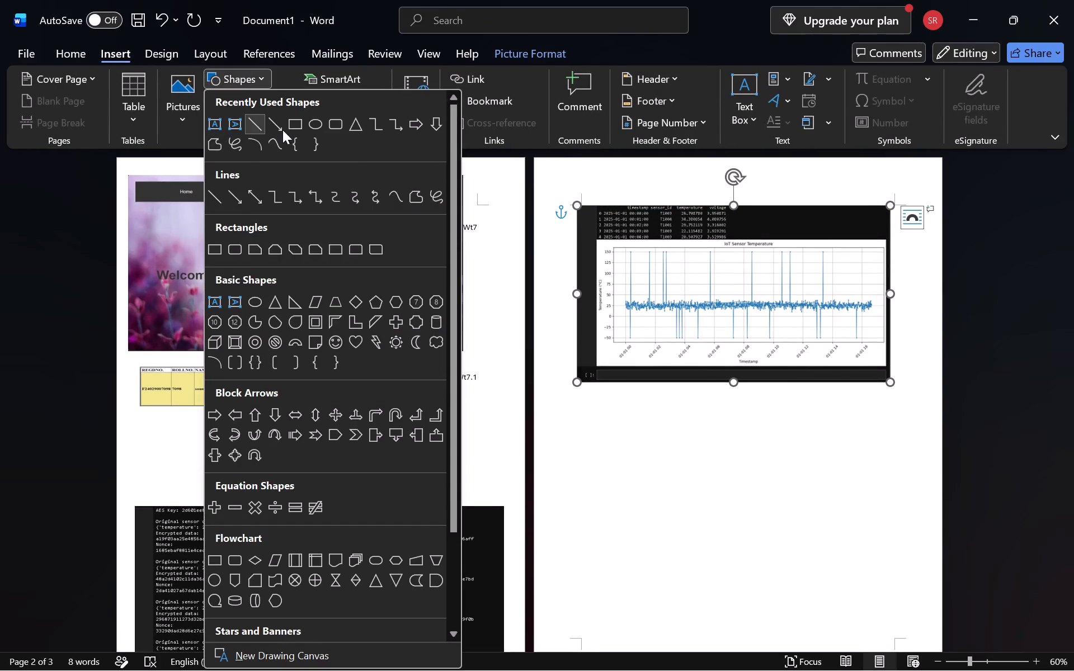
click(224, 126)
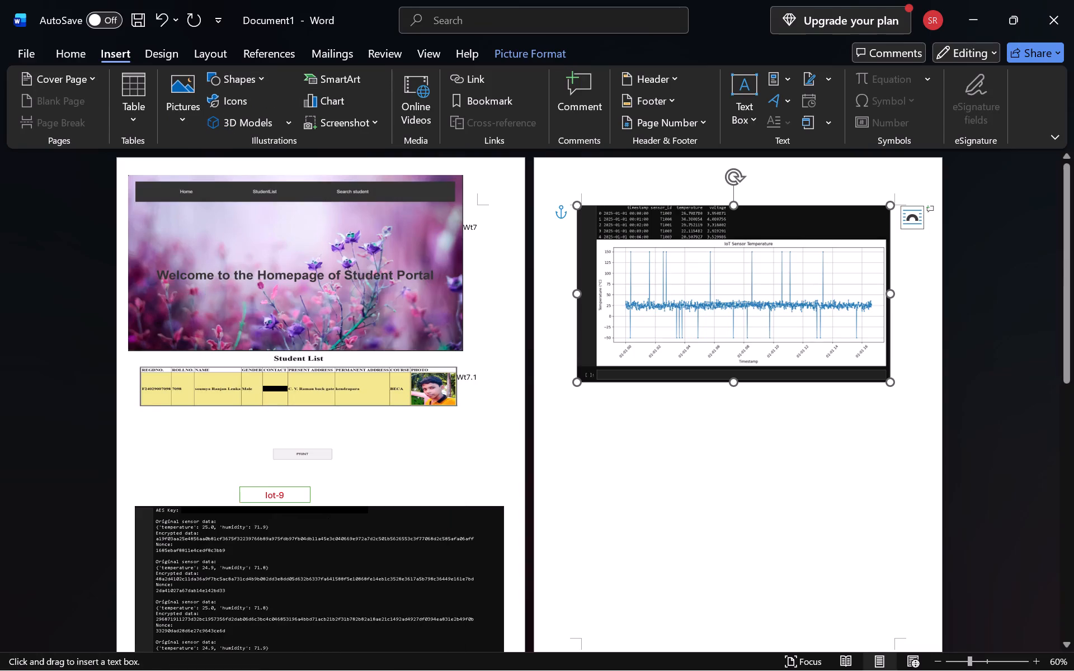
drag(671, 392, 698, 405)
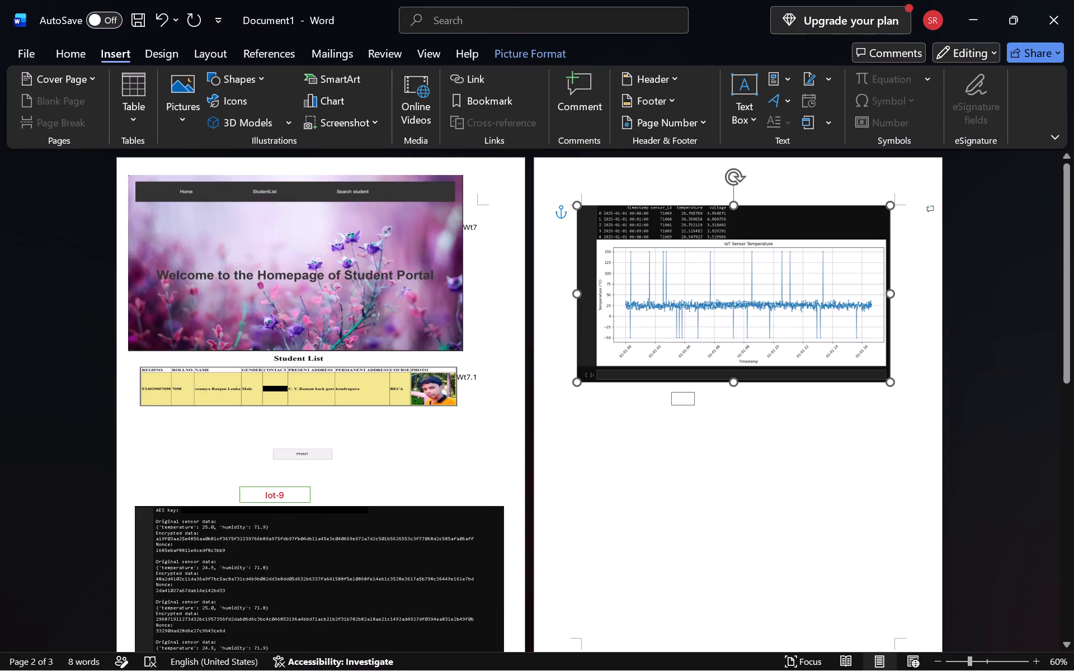
drag(698, 405, 737, 410)
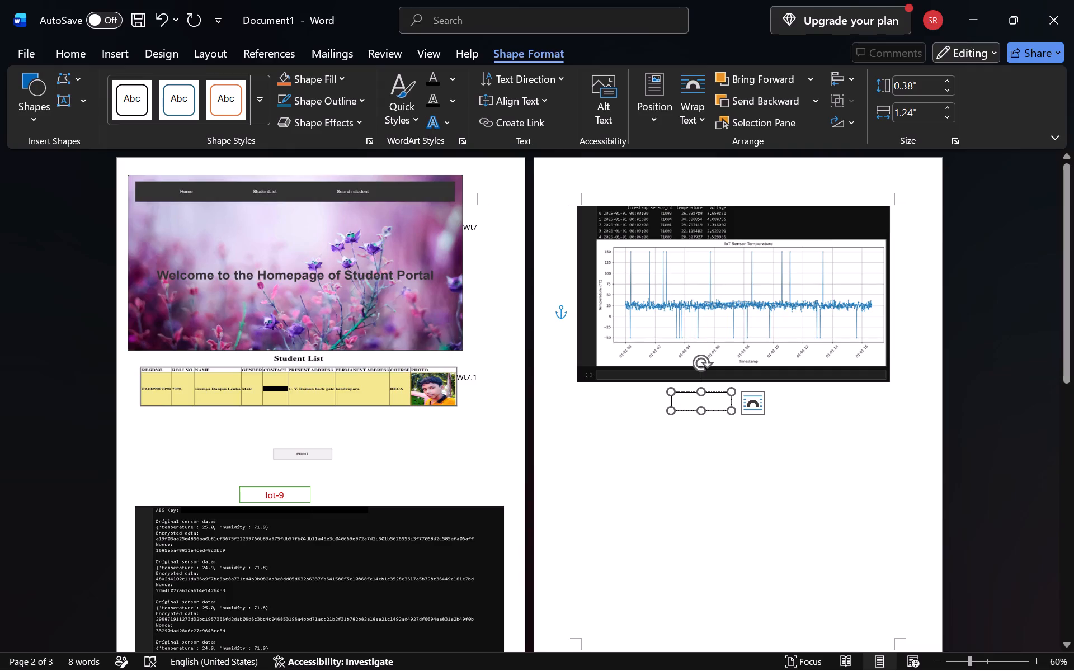
text(iot)
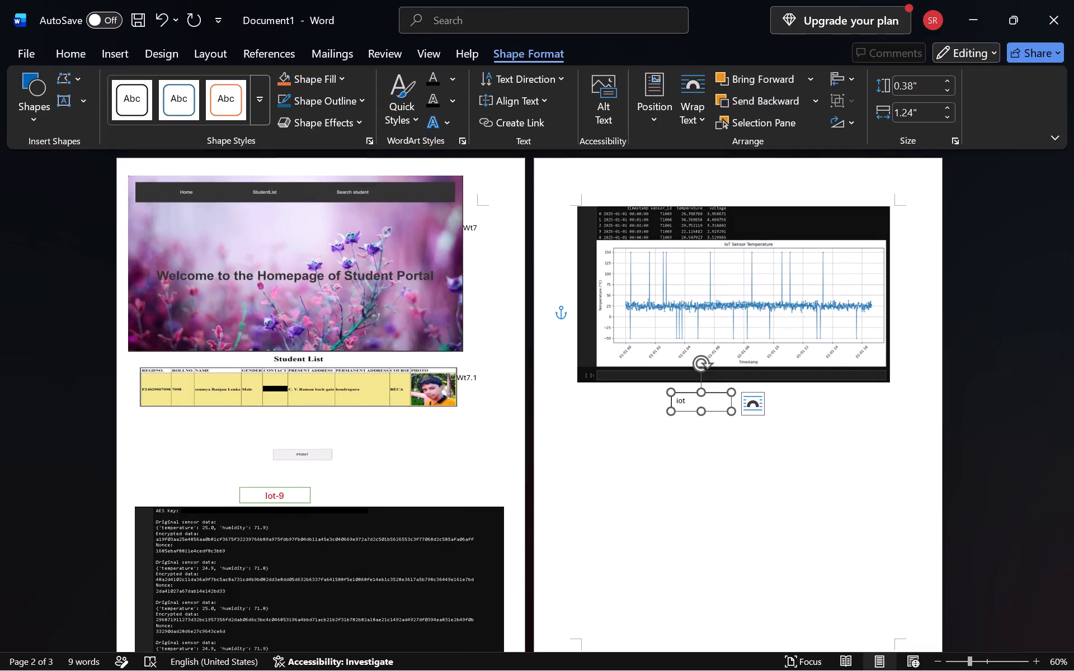
key(minus)
key(8)
Check the pictures and assignment labels on the other pages against the new sensor chart label.
scroll(753, 380, down, 3)
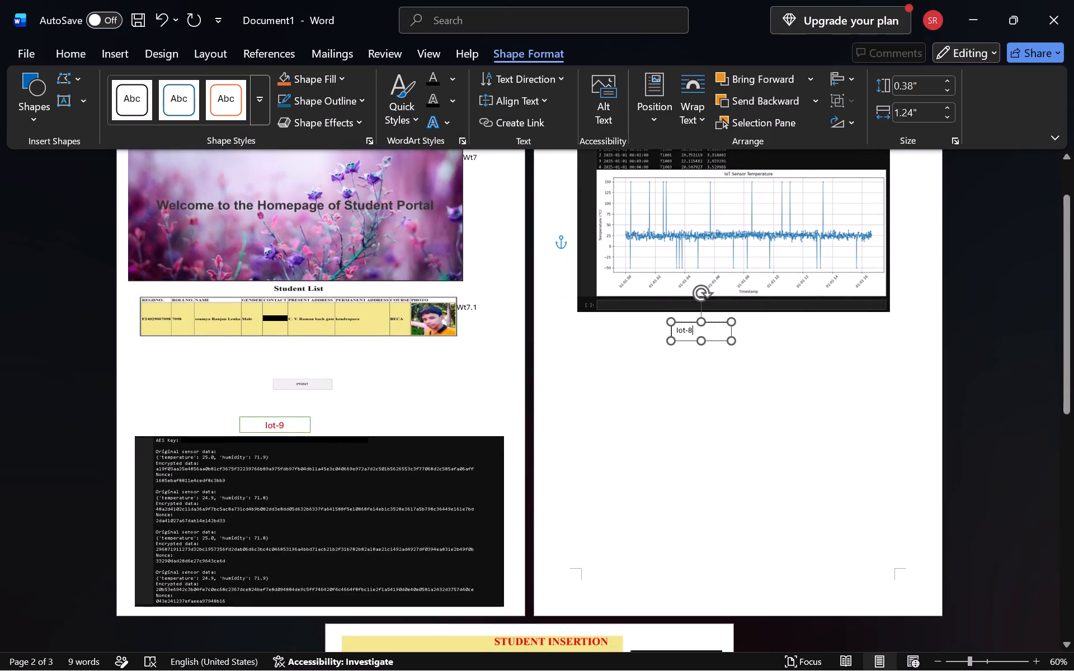
scroll(586, 389, down, 15)
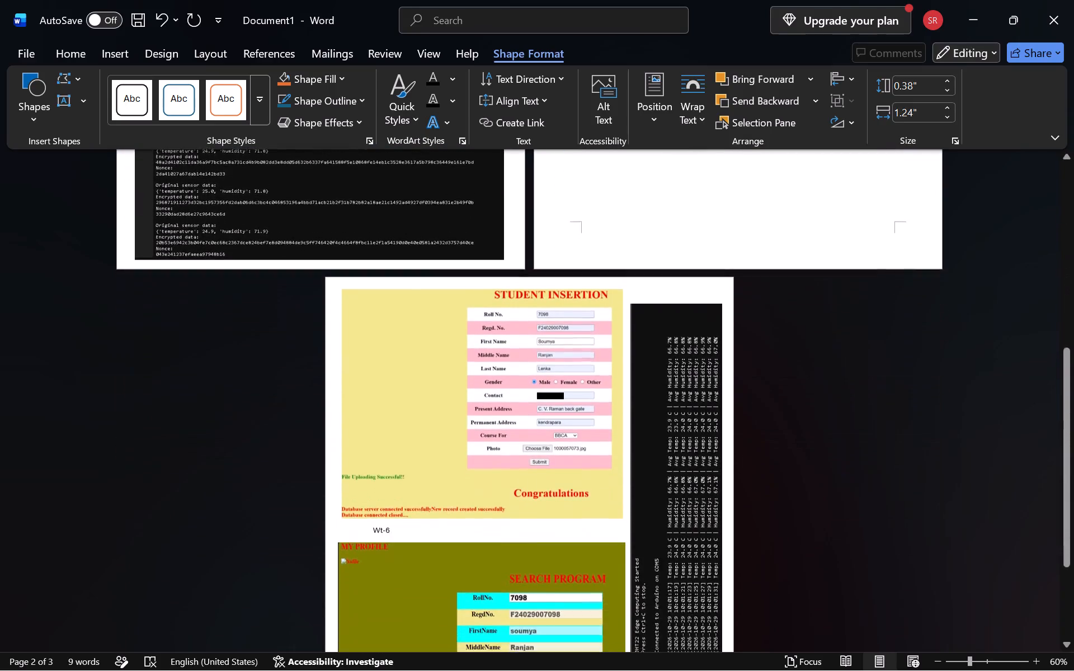
scroll(598, 382, down, 3)
scroll(590, 422, up, 11)
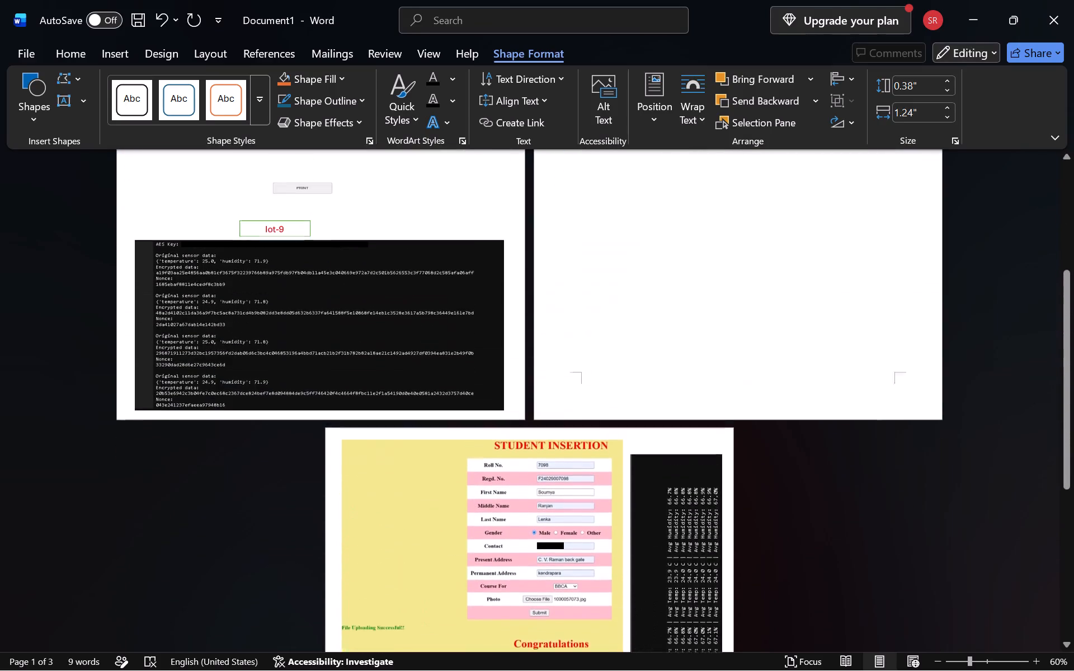
scroll(279, 340, up, 6)
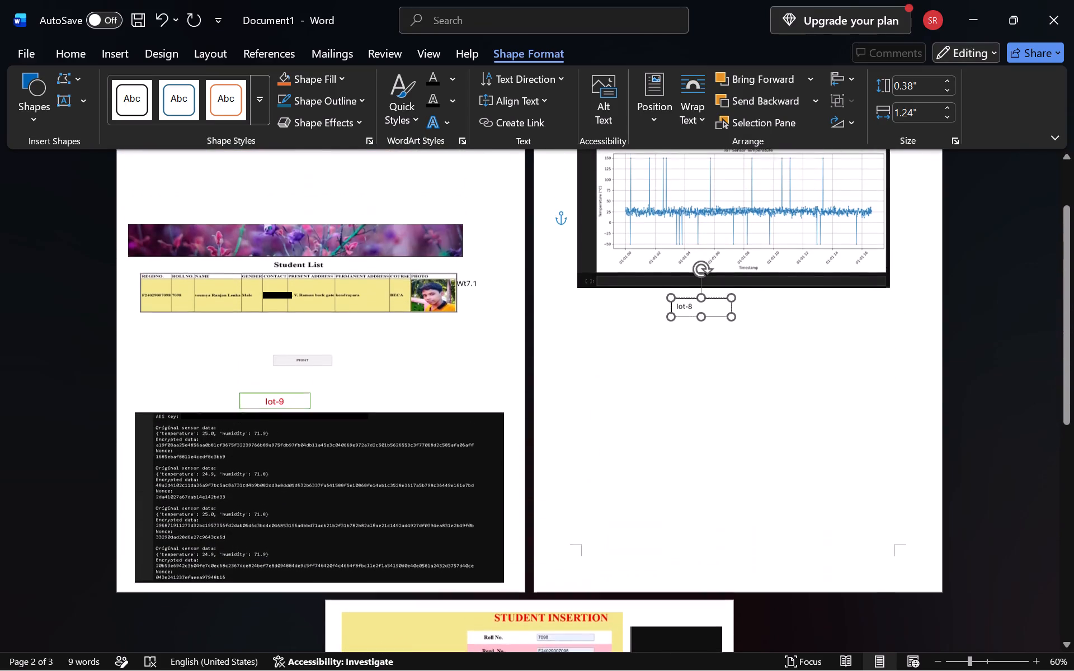
scroll(750, 335, up, 4)
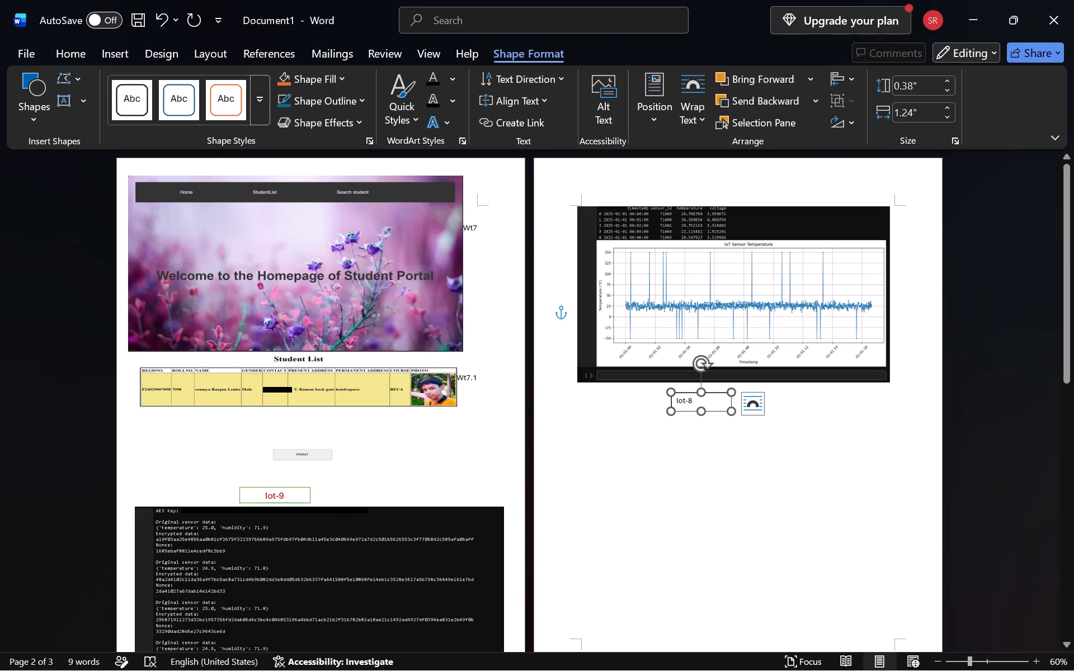
Format the Iot-8 label text at size 14 in red.
drag(706, 399, 660, 399)
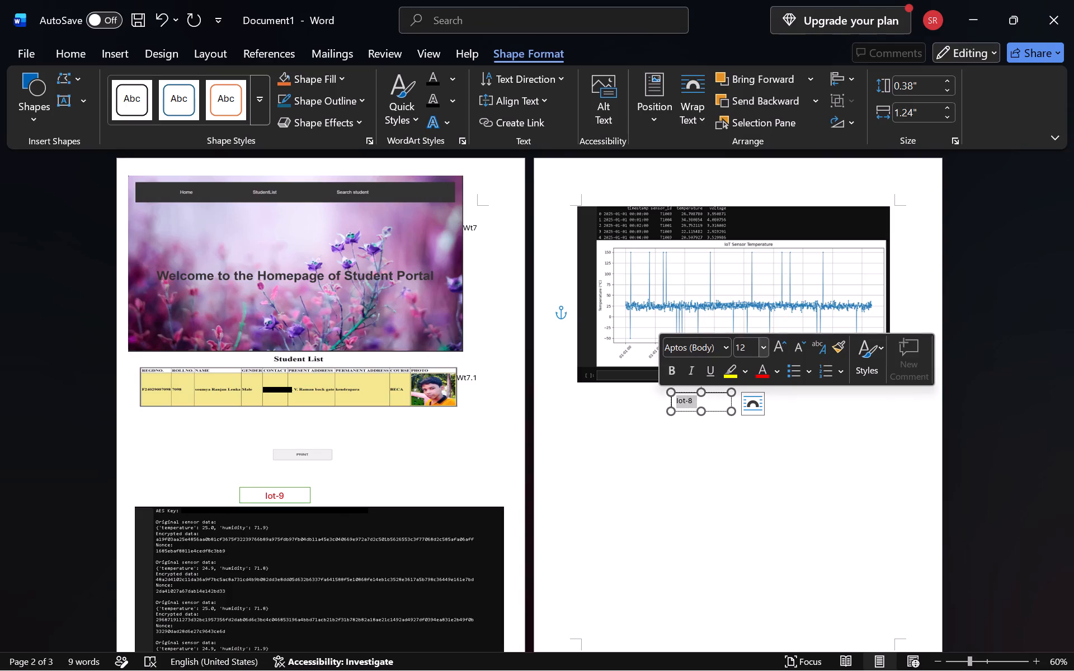
click(781, 346)
click(765, 368)
click(731, 454)
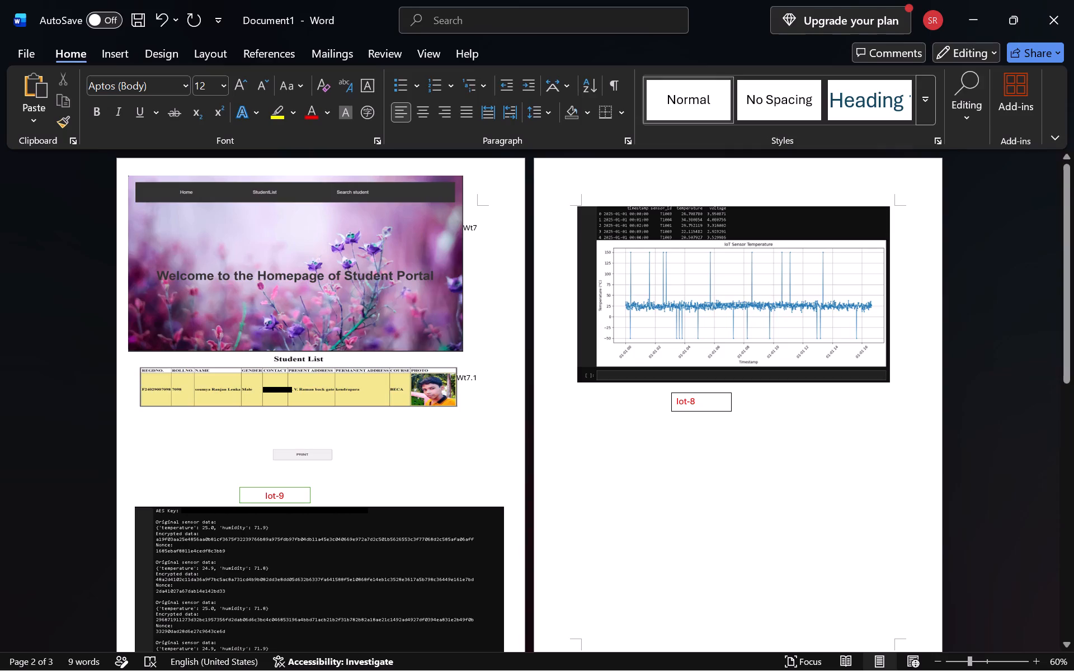
Review the pictures and the Wt and Iot labels across all three pages.
scroll(593, 528, down, 3)
scroll(594, 525, up, 3)
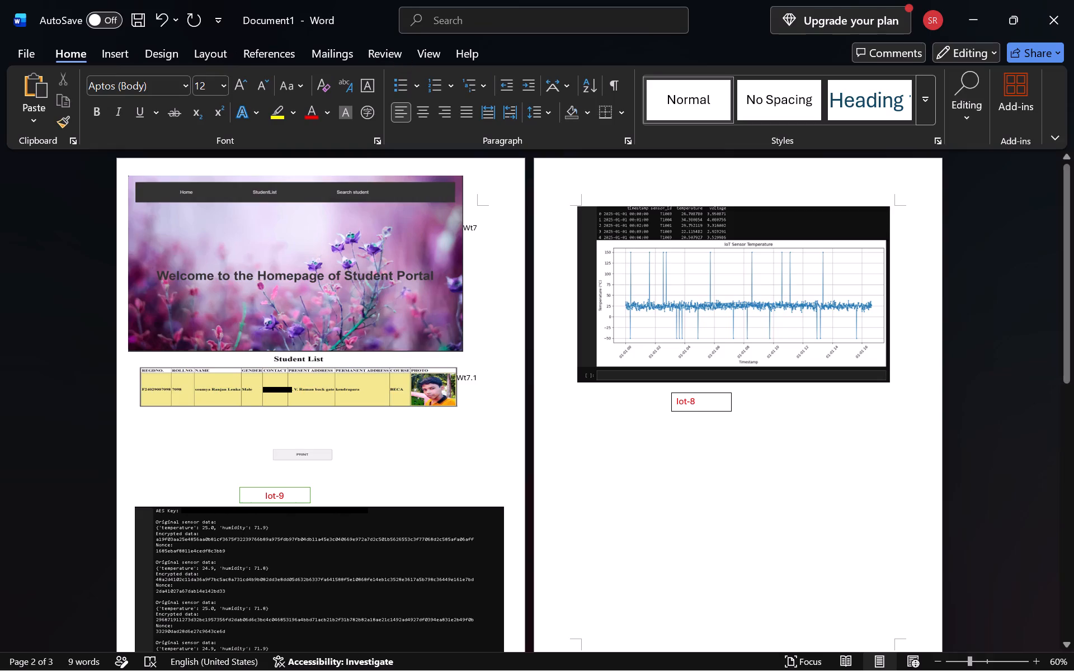
scroll(718, 464, down, 3)
scroll(696, 424, down, 1)
scroll(696, 424, up, 1)
scroll(696, 424, down, 9)
scroll(696, 420, up, 2)
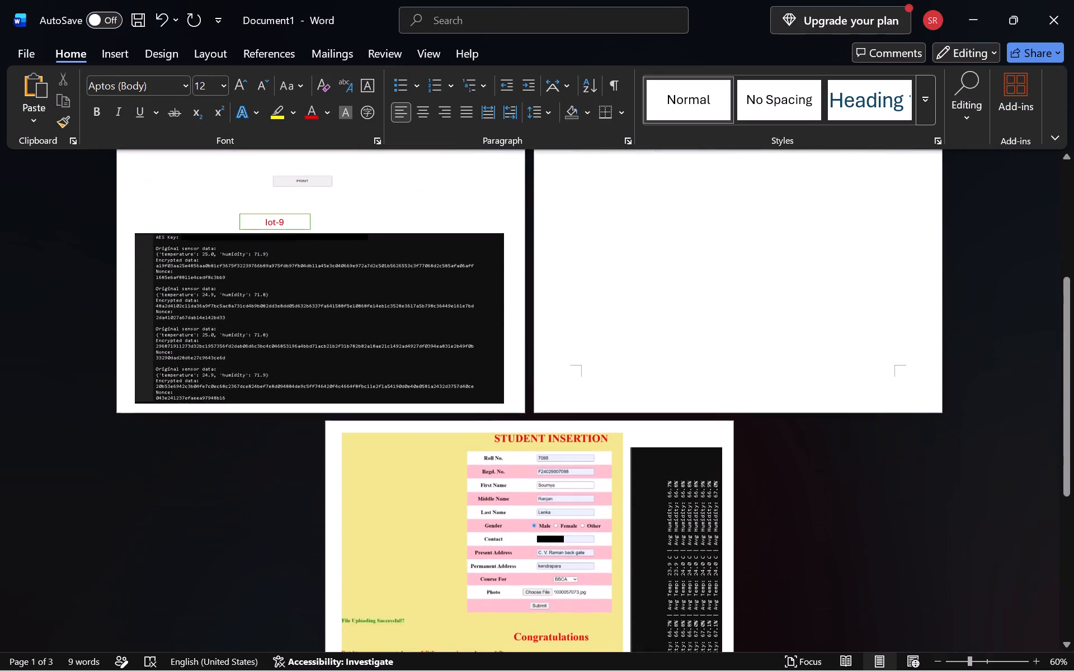
scroll(696, 420, up, 6)
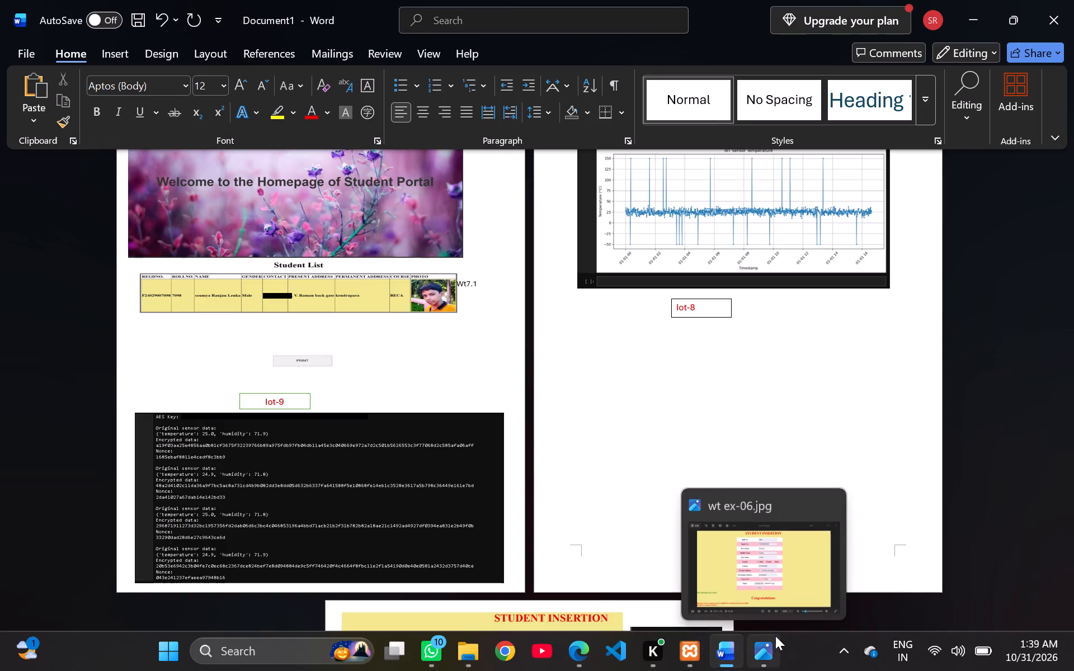
Close the image viewer showing wt ex-06.jpg.
click(825, 509)
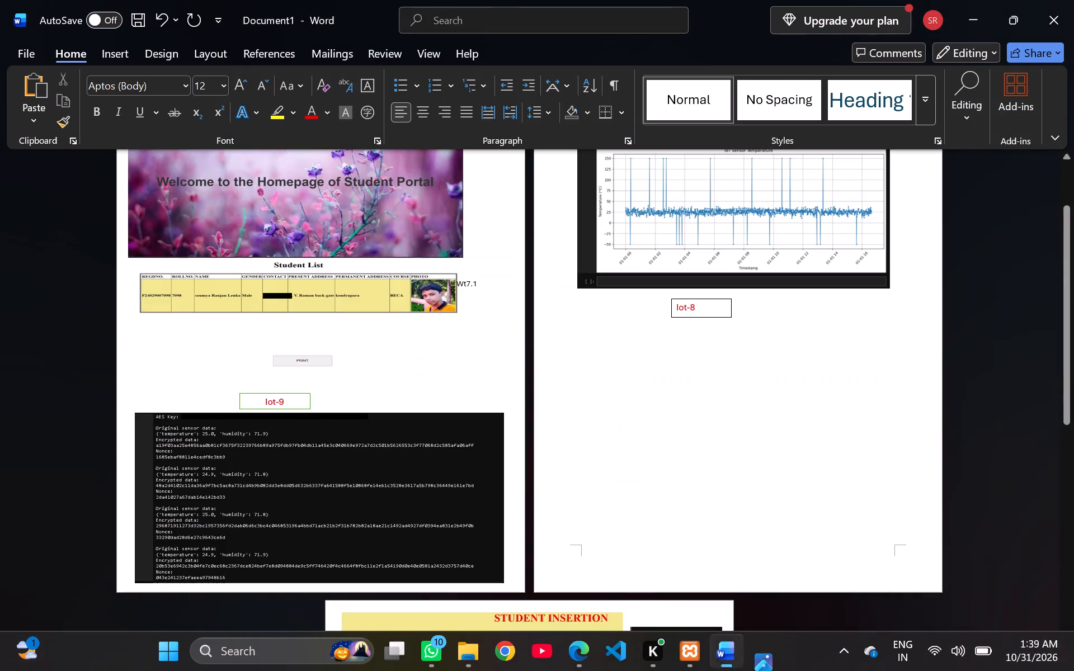
Switch to File Explorer and look through the Documents, Desktop, photoe and Dkument (2026) folders, checking the wt screenshot images.
click(507, 660)
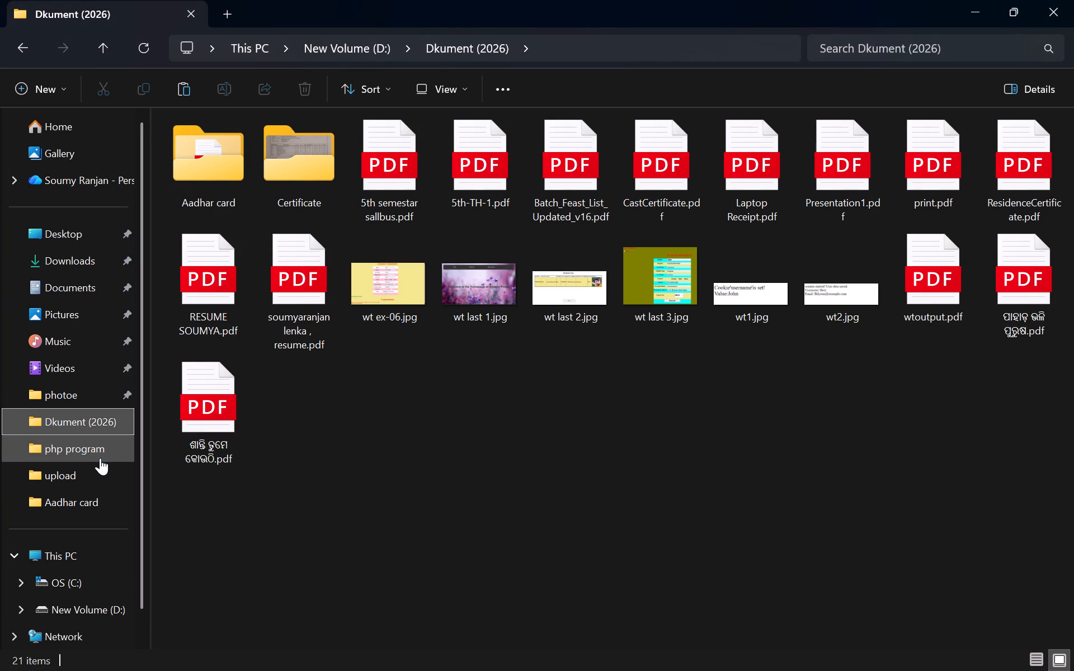
click(89, 370)
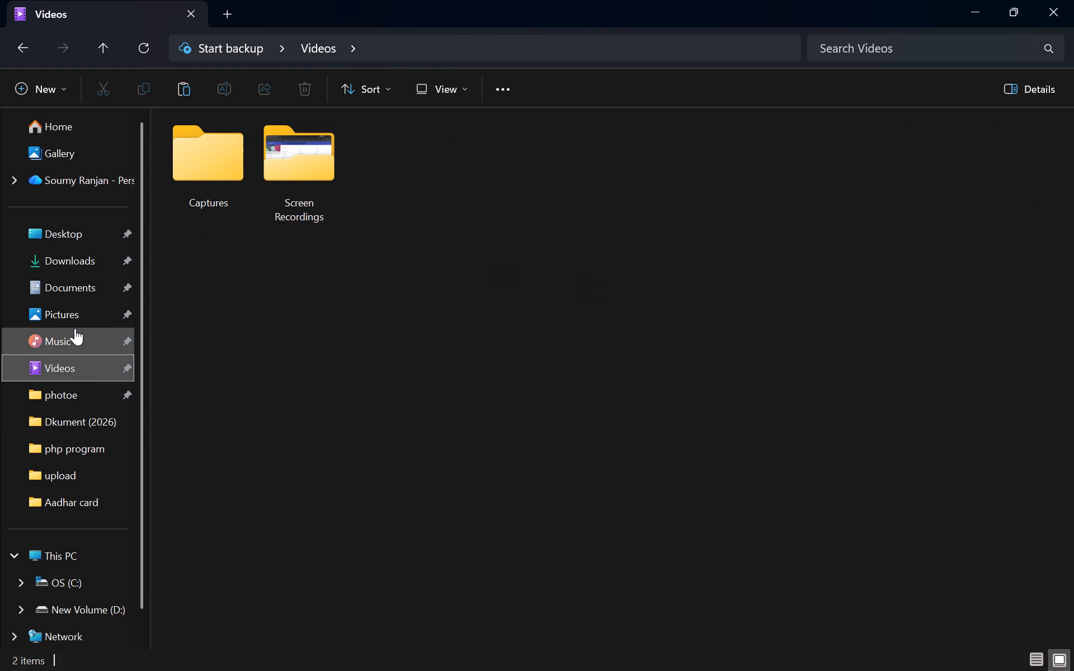
click(75, 328)
click(79, 318)
click(86, 291)
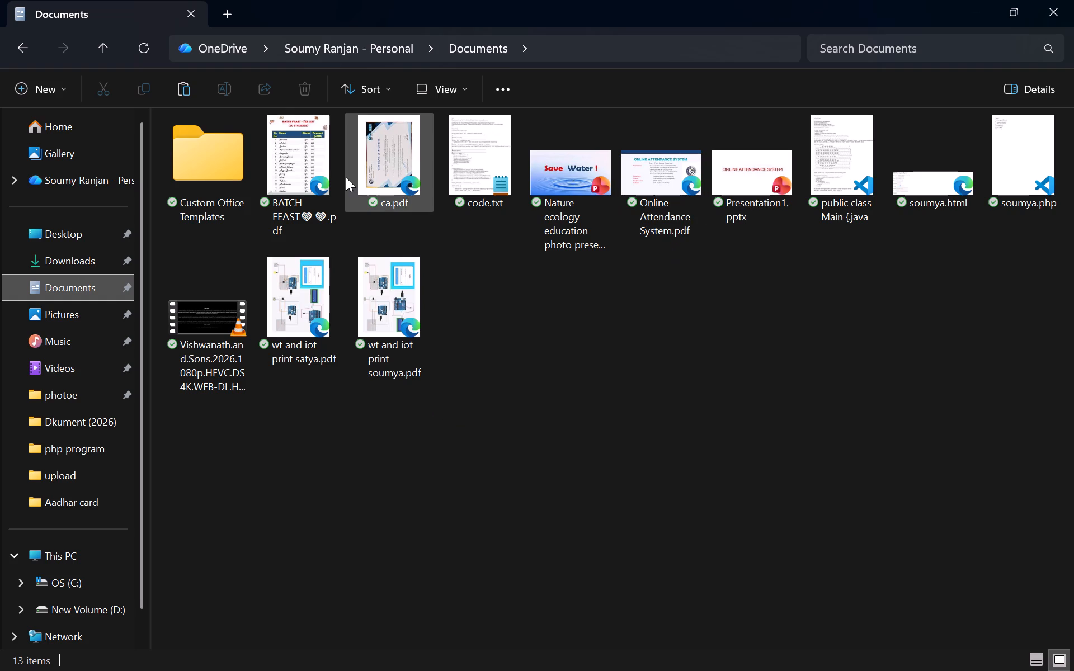
click(84, 307)
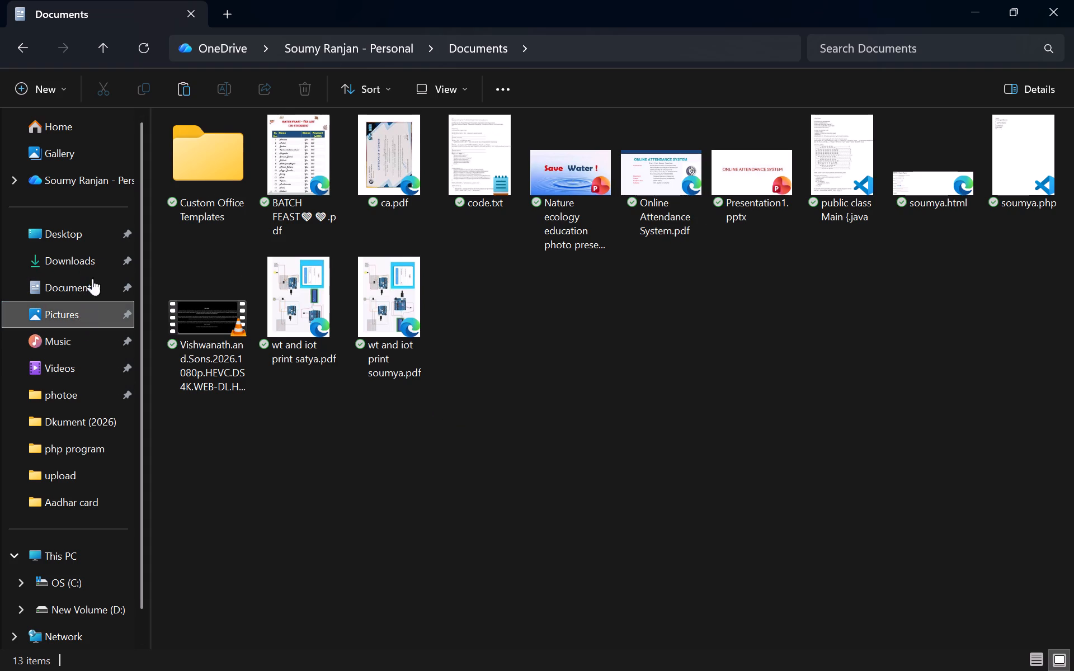
click(97, 252)
click(98, 243)
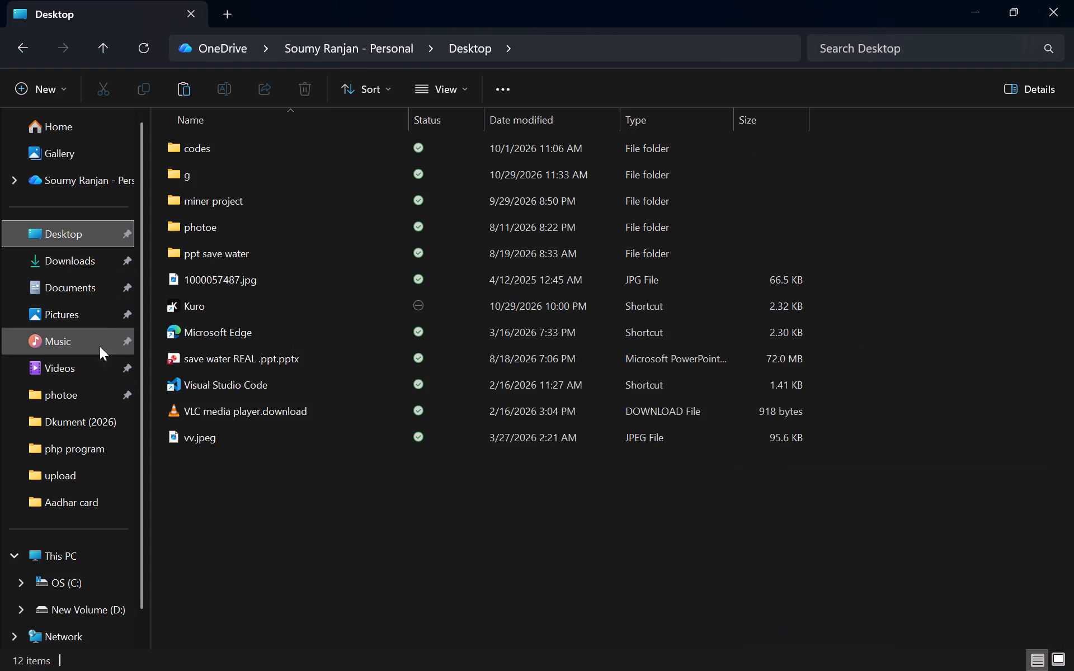
click(103, 381)
click(106, 403)
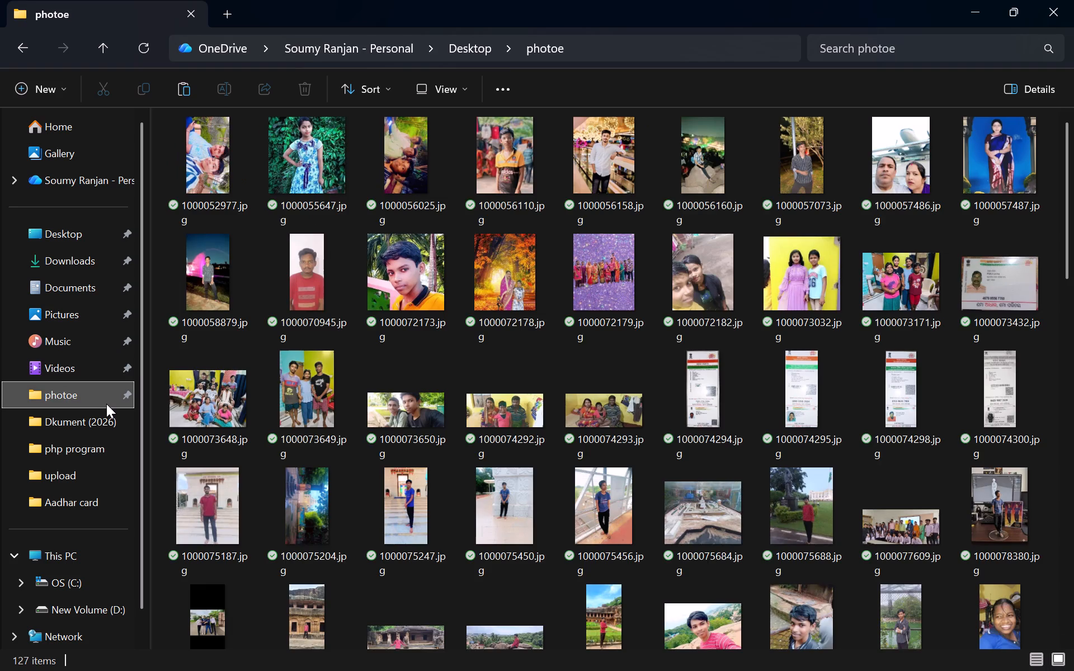
click(97, 370)
click(101, 418)
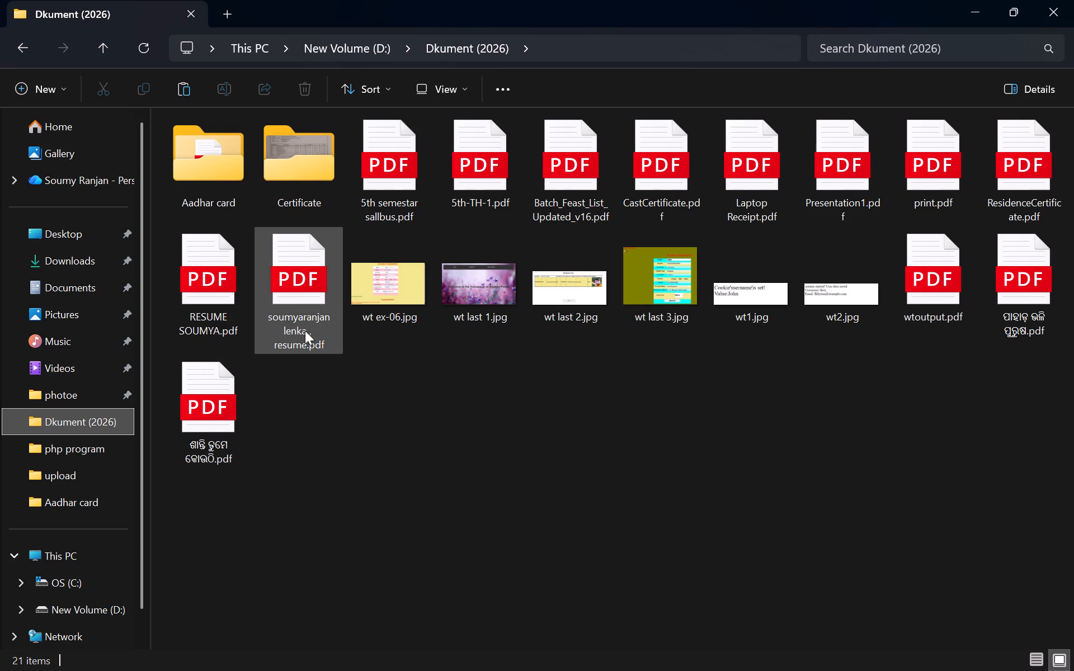
click(111, 404)
click(109, 423)
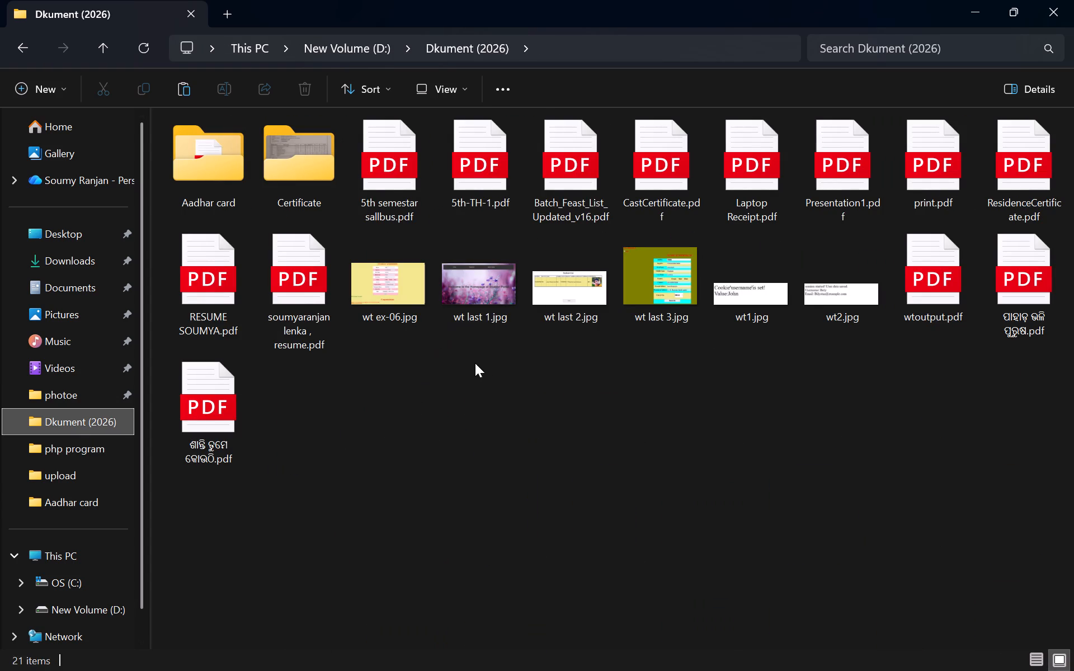
drag(469, 337, 671, 314)
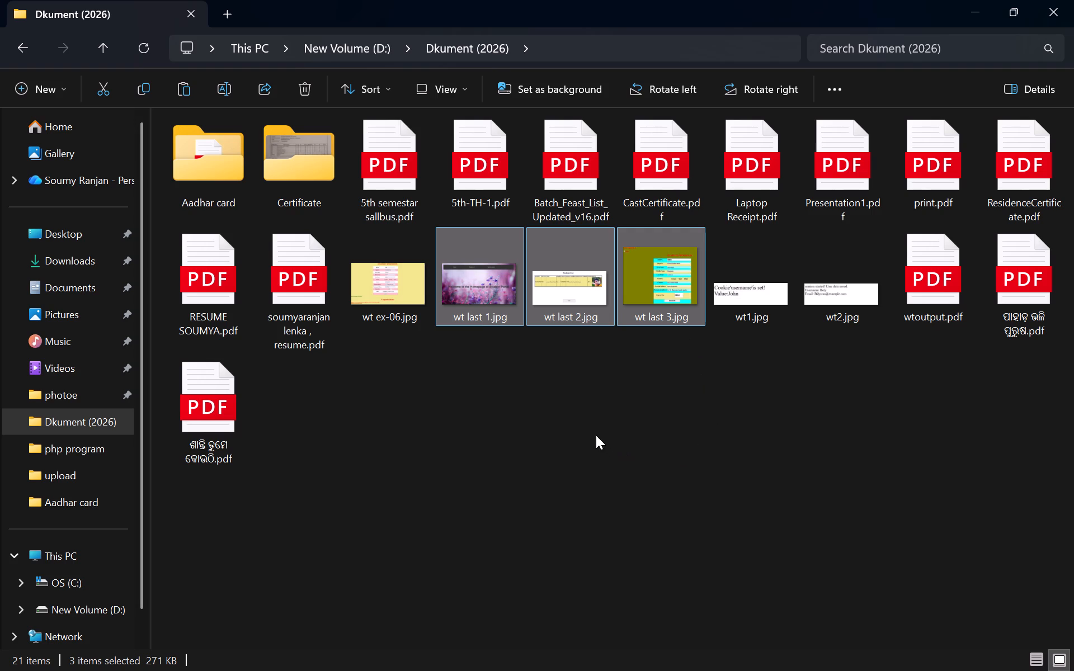
click(568, 429)
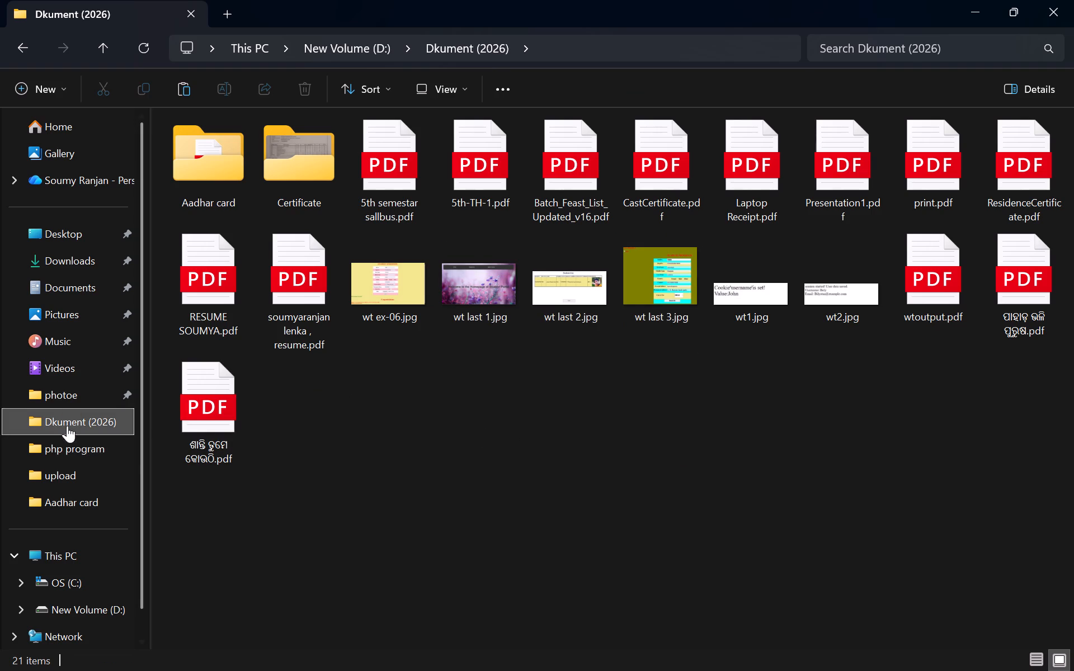
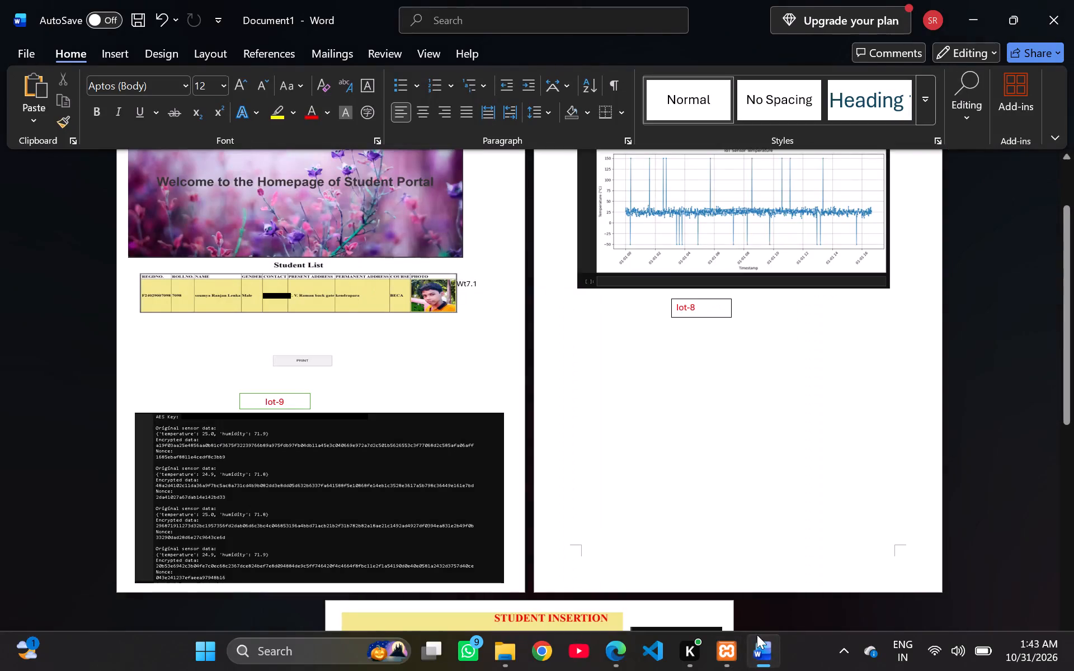
Review the pictures and the Wt and Iot labels across all three pages of the Word document.
scroll(571, 513, down, 6)
scroll(600, 489, up, 6)
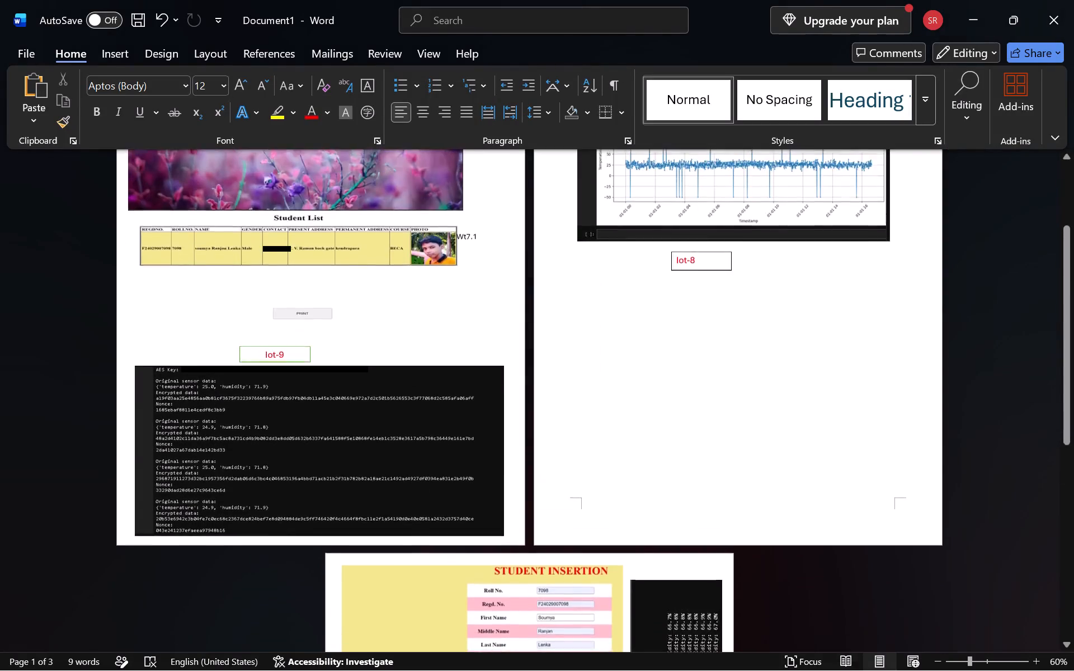
scroll(604, 476, up, 1)
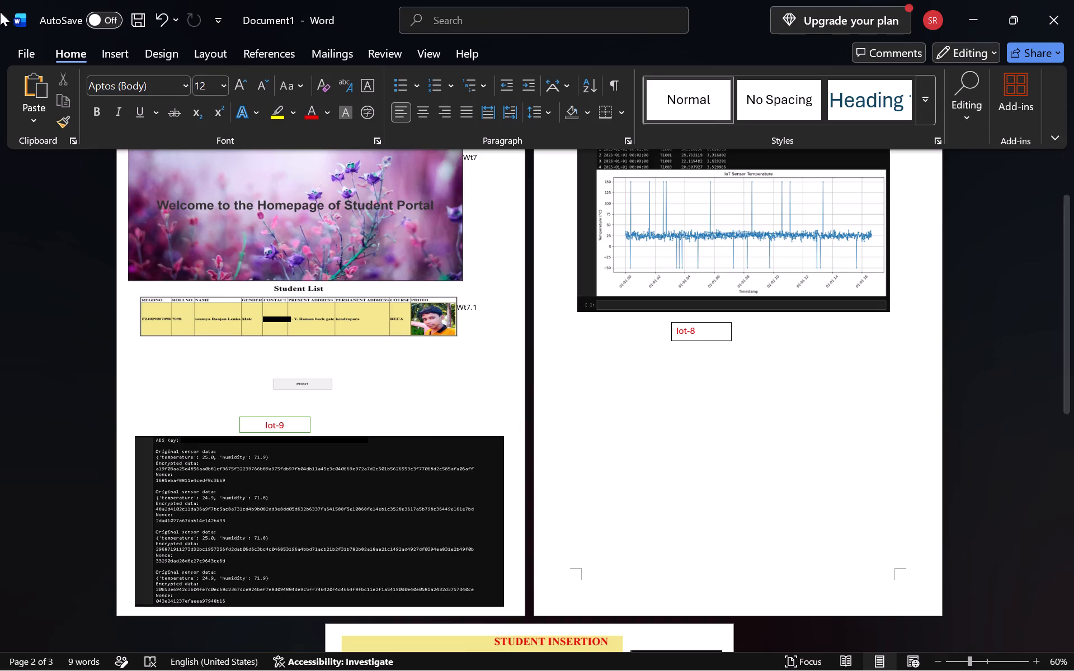
scroll(776, 374, down, 4)
scroll(610, 401, down, 8)
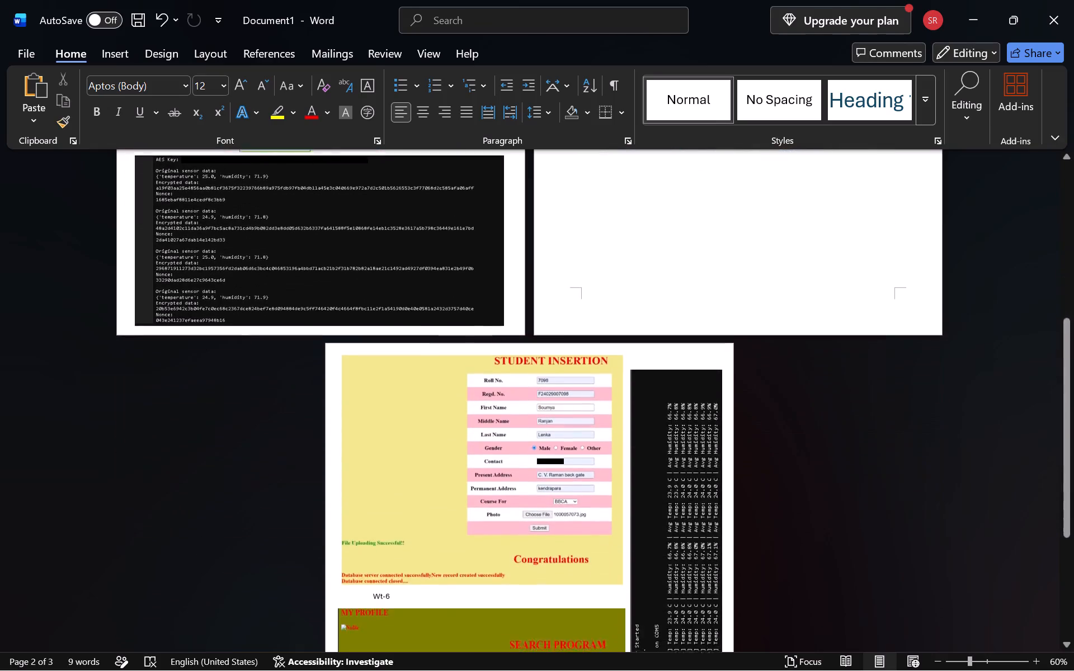
scroll(609, 415, down, 2)
scroll(609, 415, up, 1)
scroll(609, 415, down, 1)
scroll(609, 415, up, 1)
scroll(609, 415, down, 4)
scroll(608, 402, up, 1)
scroll(608, 402, down, 7)
scroll(608, 401, up, 1)
scroll(608, 401, down, 2)
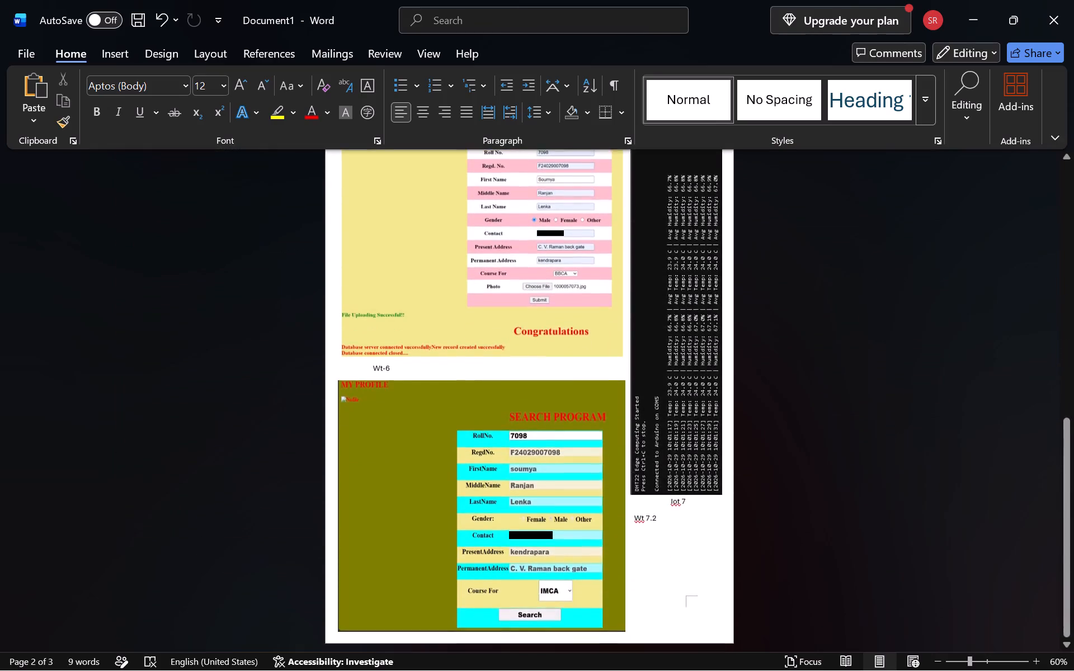
scroll(608, 397, up, 17)
scroll(609, 396, up, 7)
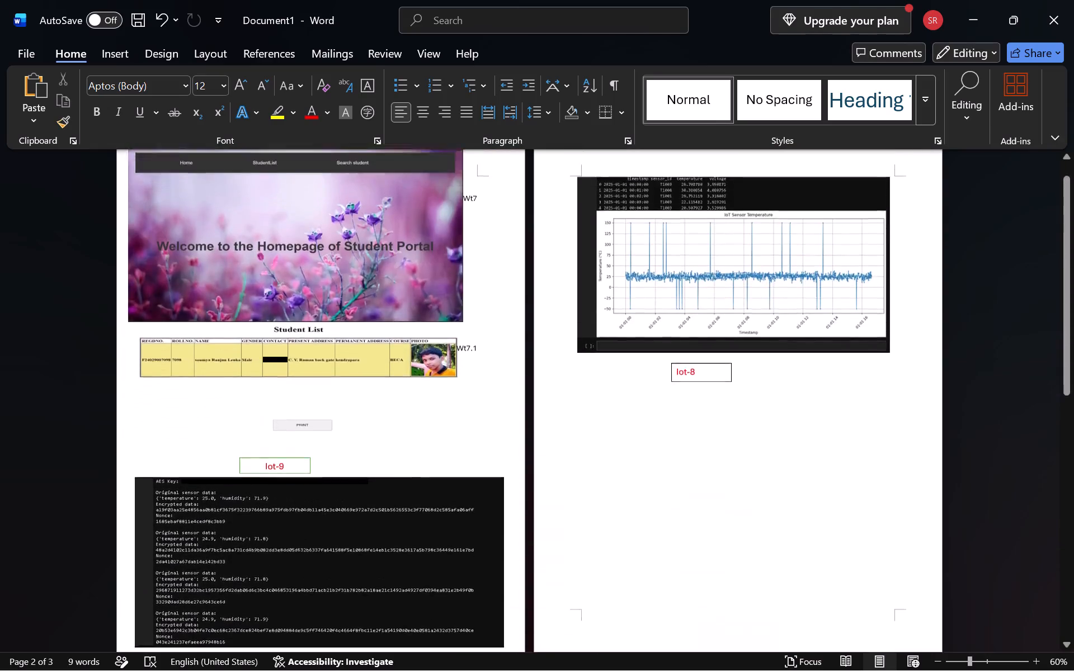
scroll(614, 401, down, 5)
scroll(613, 398, up, 6)
scroll(613, 395, down, 3)
scroll(613, 395, up, 1)
scroll(613, 395, down, 2)
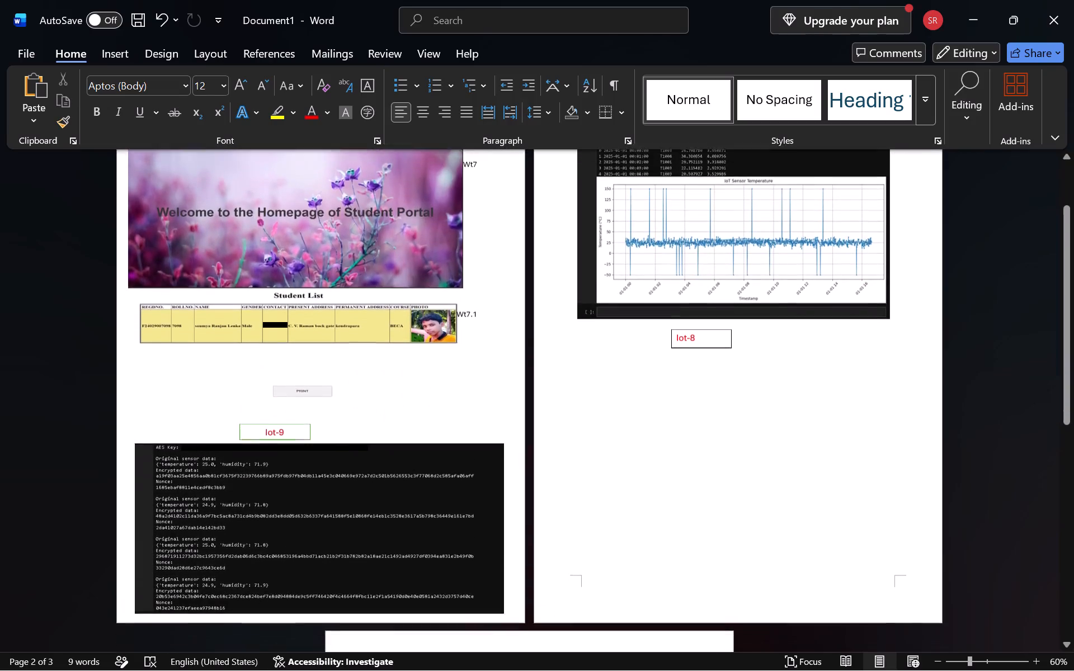
scroll(613, 395, down, 1)
scroll(613, 395, up, 1)
scroll(613, 395, down, 6)
scroll(636, 393, up, 1)
scroll(636, 395, down, 3)
scroll(710, 462, down, 4)
scroll(709, 463, up, 1)
scroll(709, 463, down, 1)
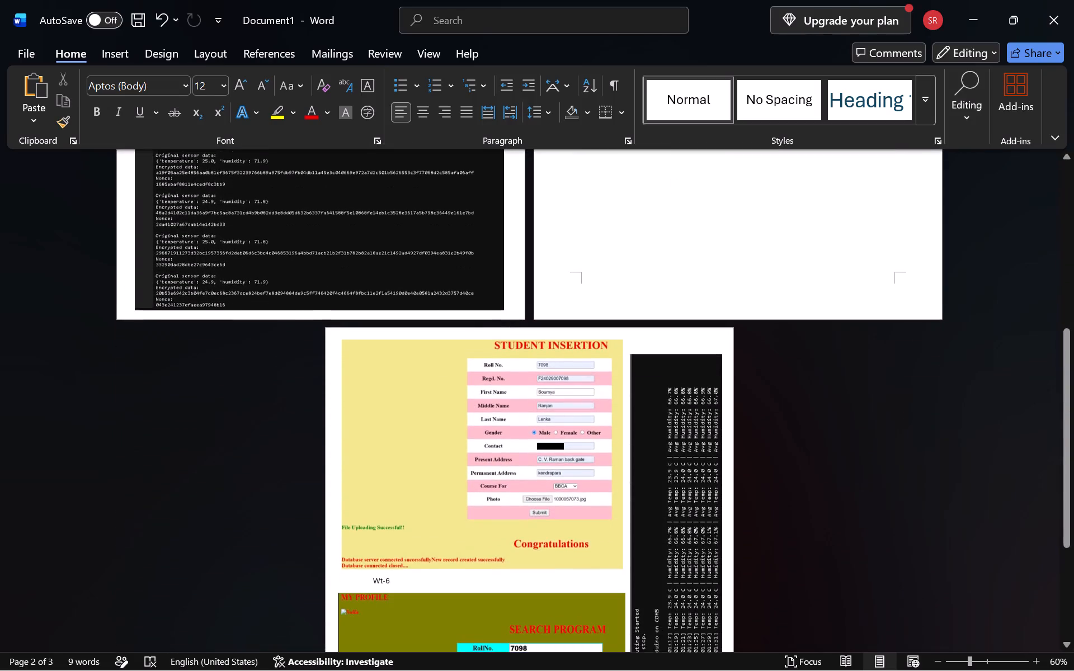
scroll(544, 478, up, 1)
scroll(544, 477, down, 1)
scroll(546, 476, up, 1)
scroll(548, 473, down, 2)
scroll(699, 395, down, 4)
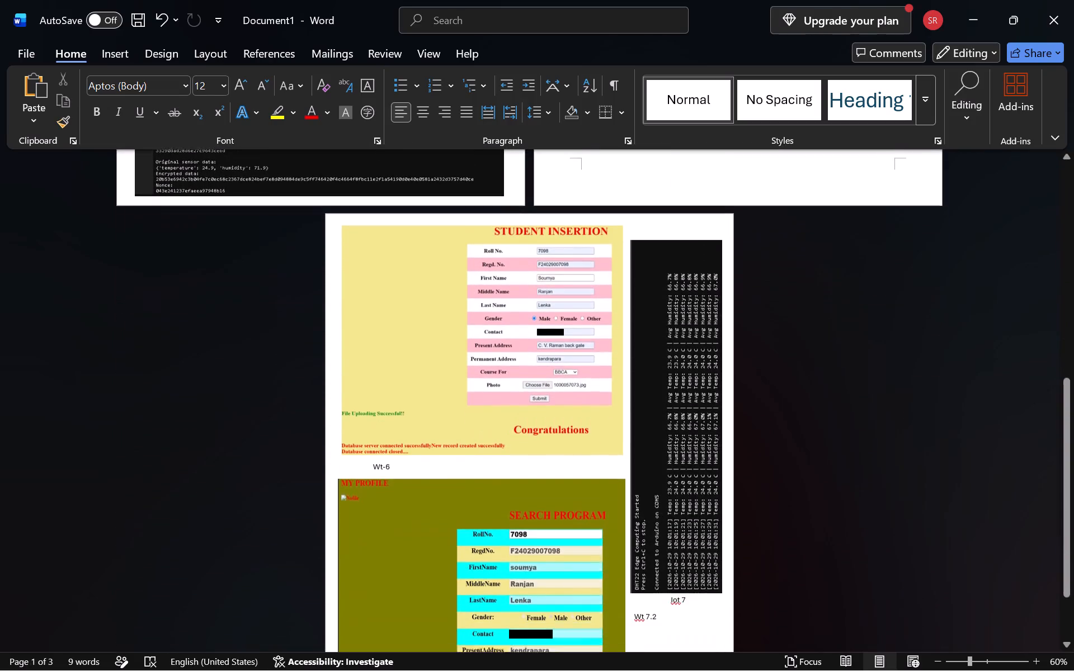
click(534, 405)
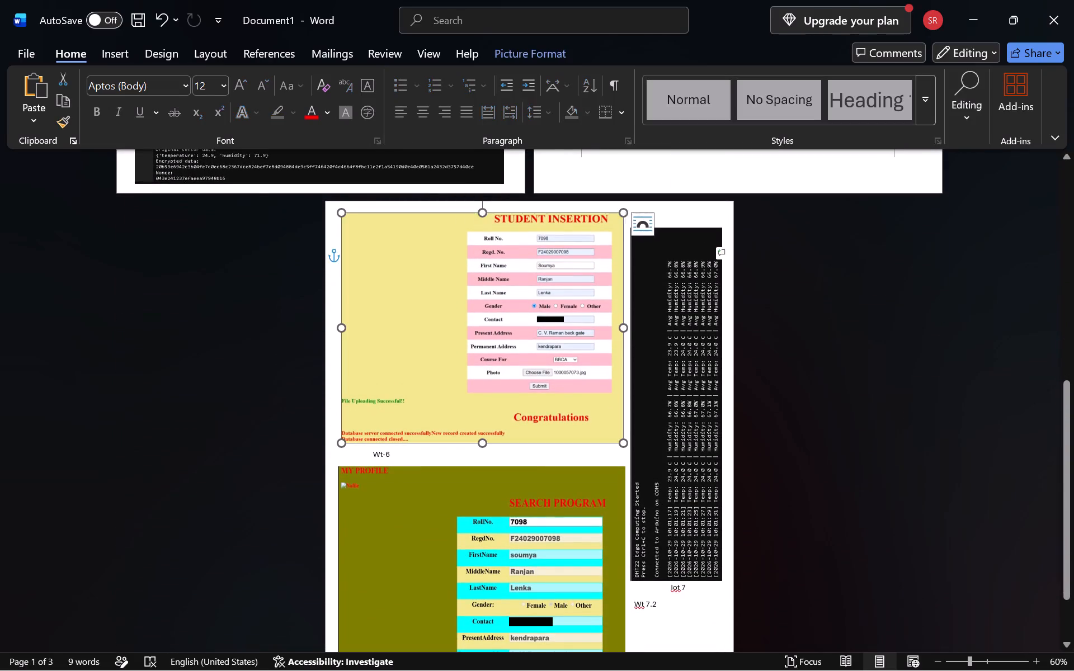
scroll(751, 336, up, 13)
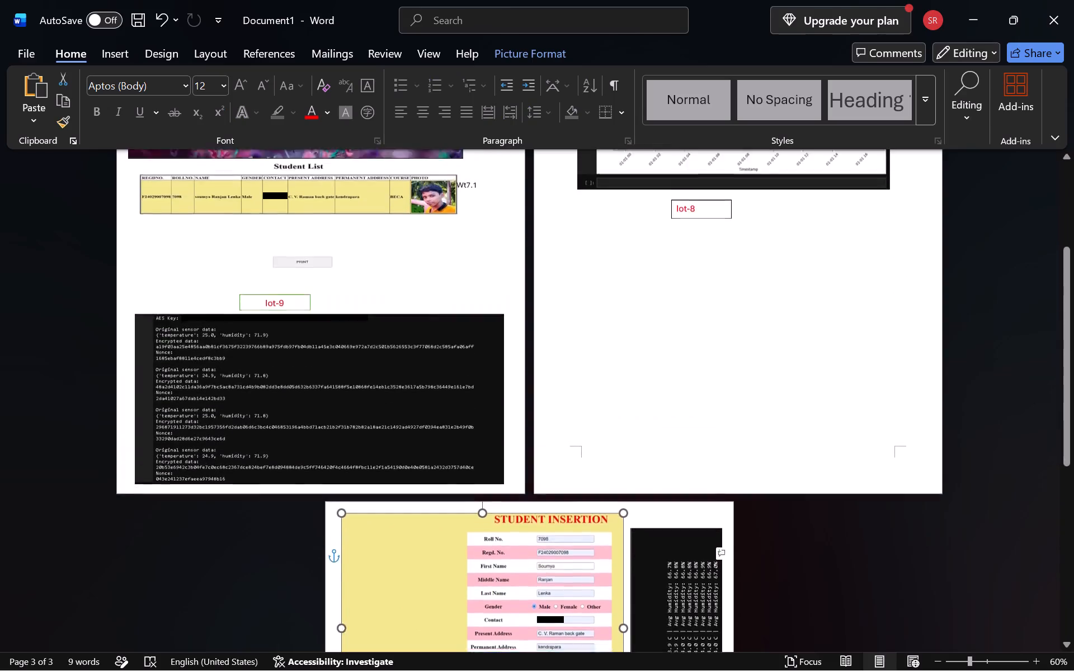
scroll(751, 337, up, 11)
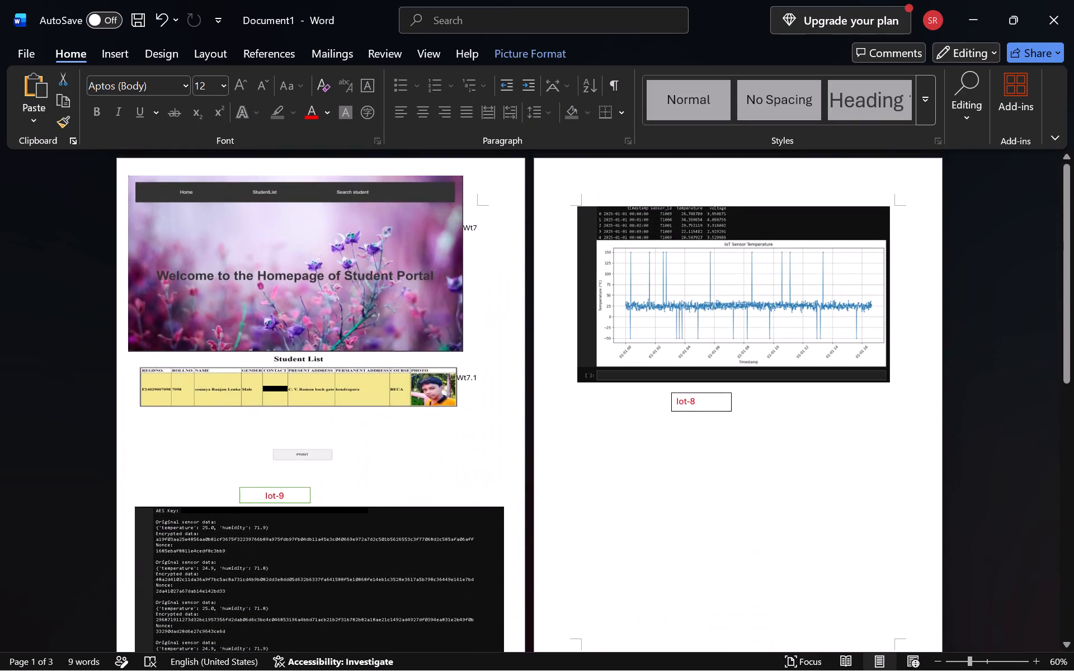
scroll(751, 337, up, 1)
Move the vertical DHT22 console picture from page 3 to the empty area below the temperature chart on page 2.
scroll(751, 338, down, 11)
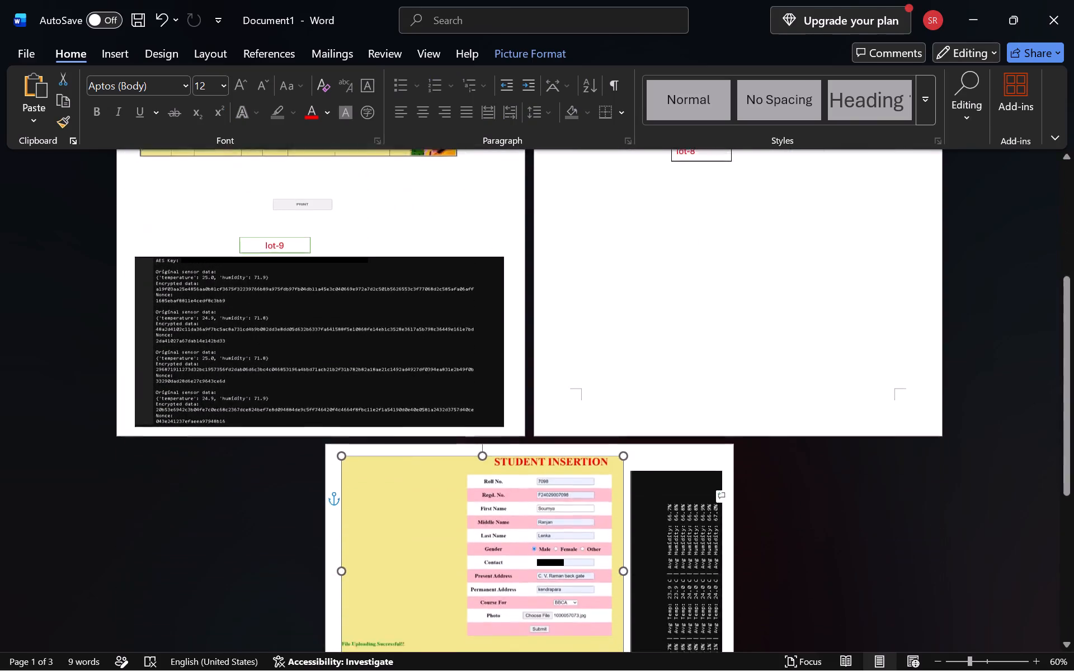
scroll(787, 385, down, 2)
scroll(787, 385, up, 1)
scroll(787, 385, down, 1)
drag(687, 523, 679, 318)
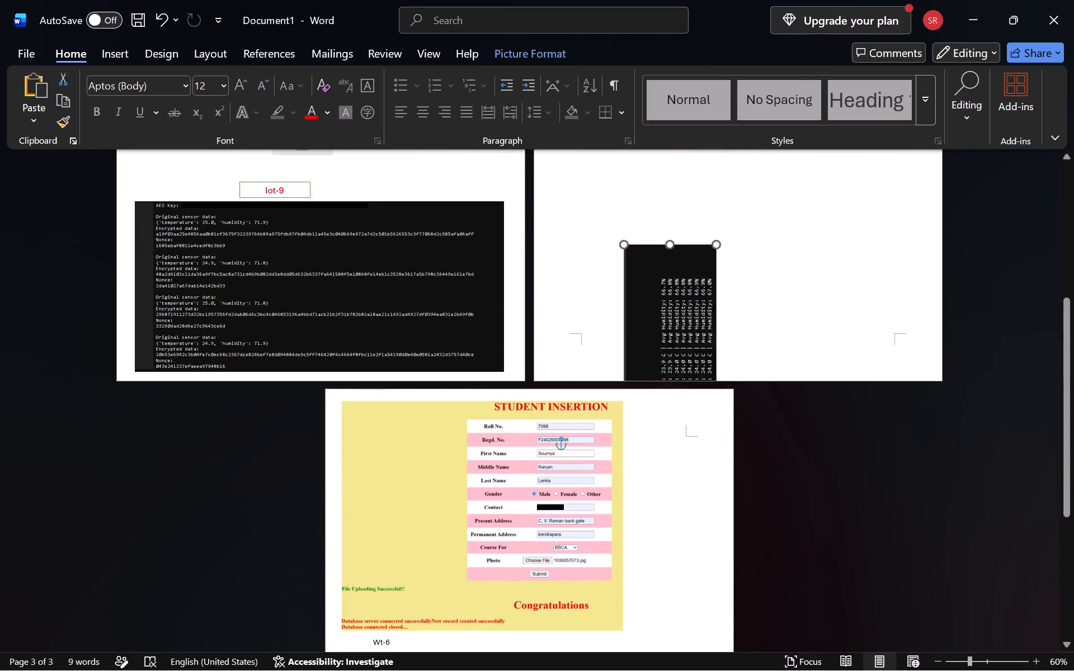
drag(679, 318, 720, 170)
scroll(846, 301, up, 9)
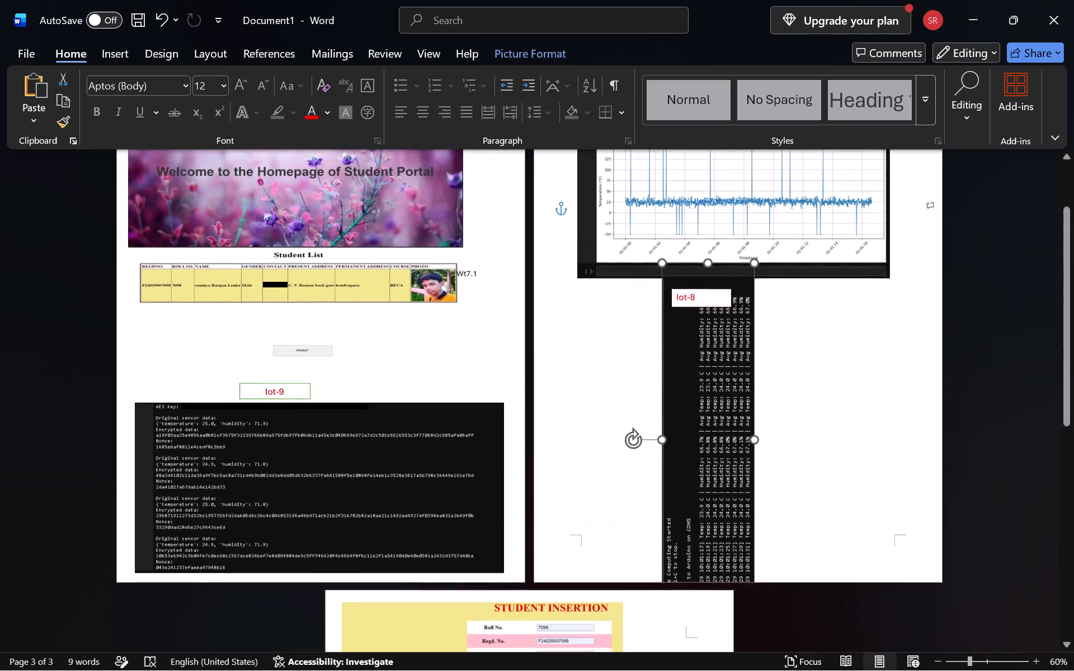
drag(701, 413, 717, 427)
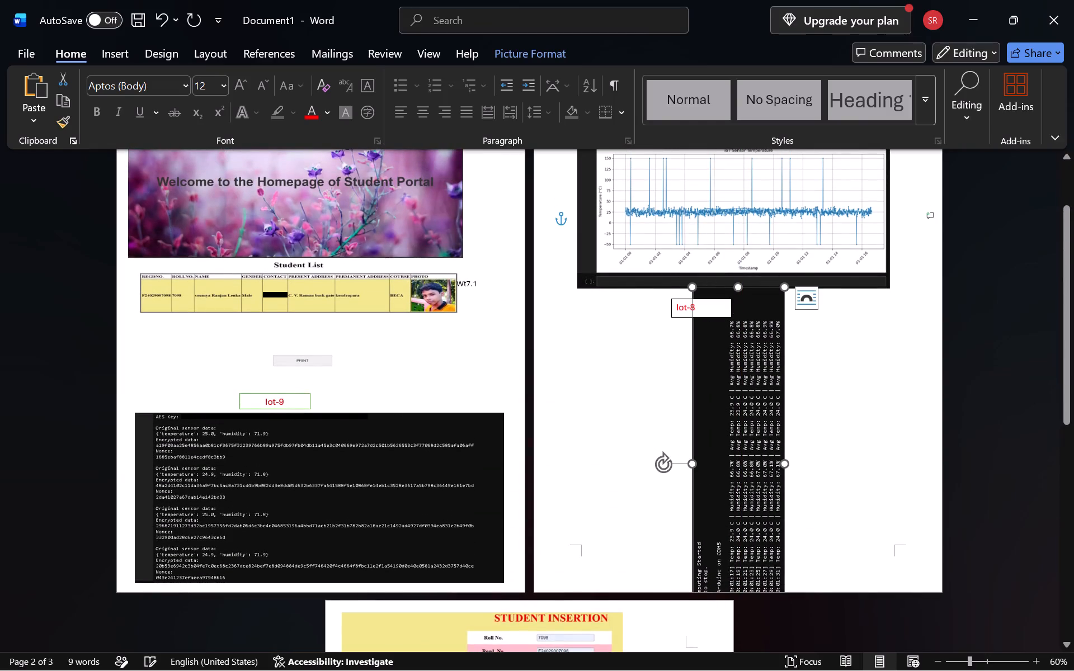
Rotate the DHT22 console picture clockwise to horizontal and centre it on page 2 below the Iot-8 label.
drag(662, 463, 661, 351)
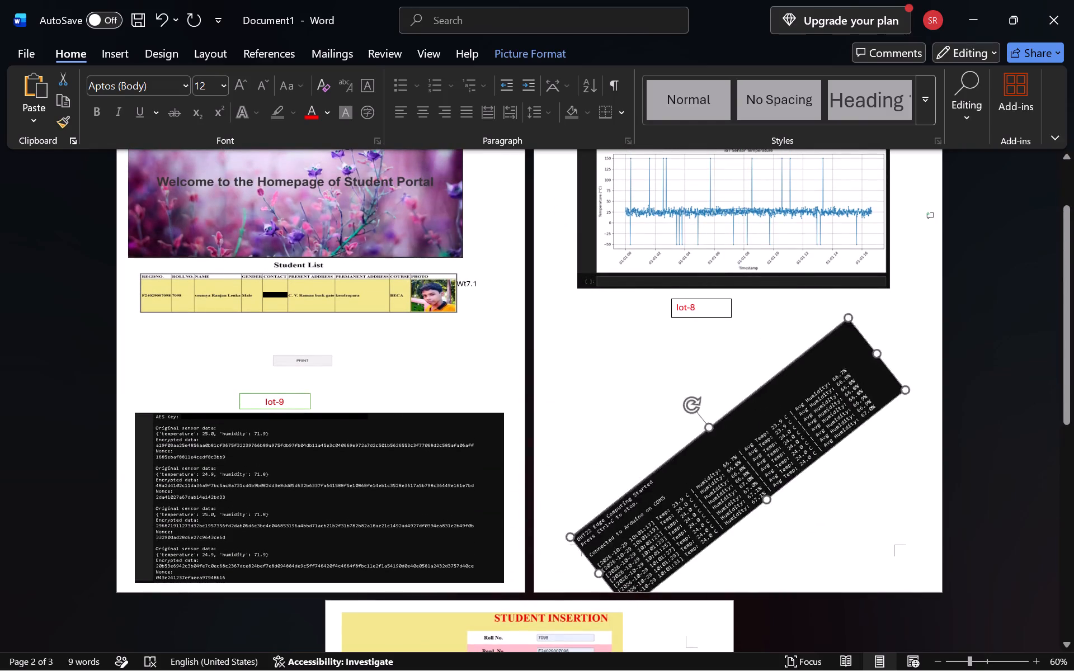
drag(661, 351, 745, 349)
drag(757, 457, 755, 400)
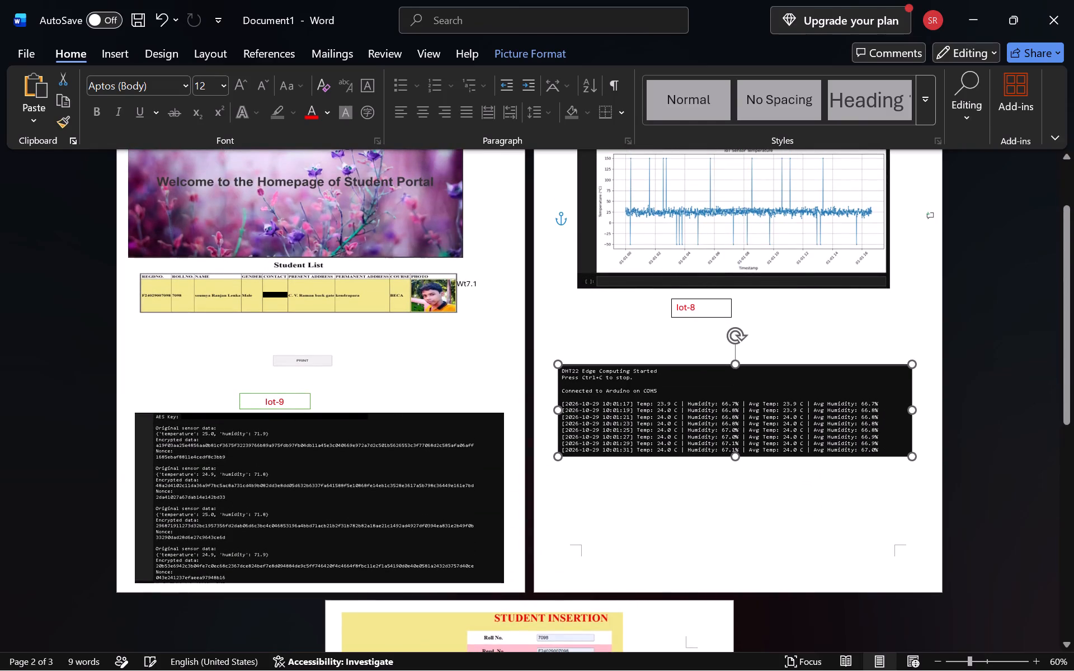
drag(755, 400, 766, 426)
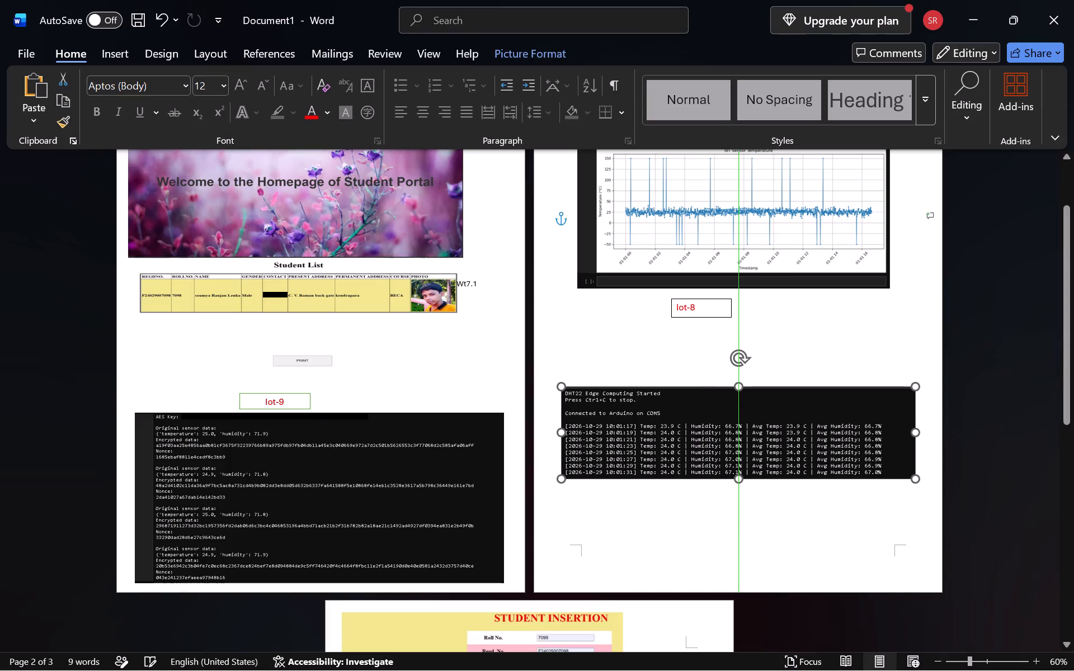
drag(766, 426, 766, 424)
Widen the Student Insertion picture on page 3 toward the page's right margin, keeping its height.
scroll(938, 518, down, 5)
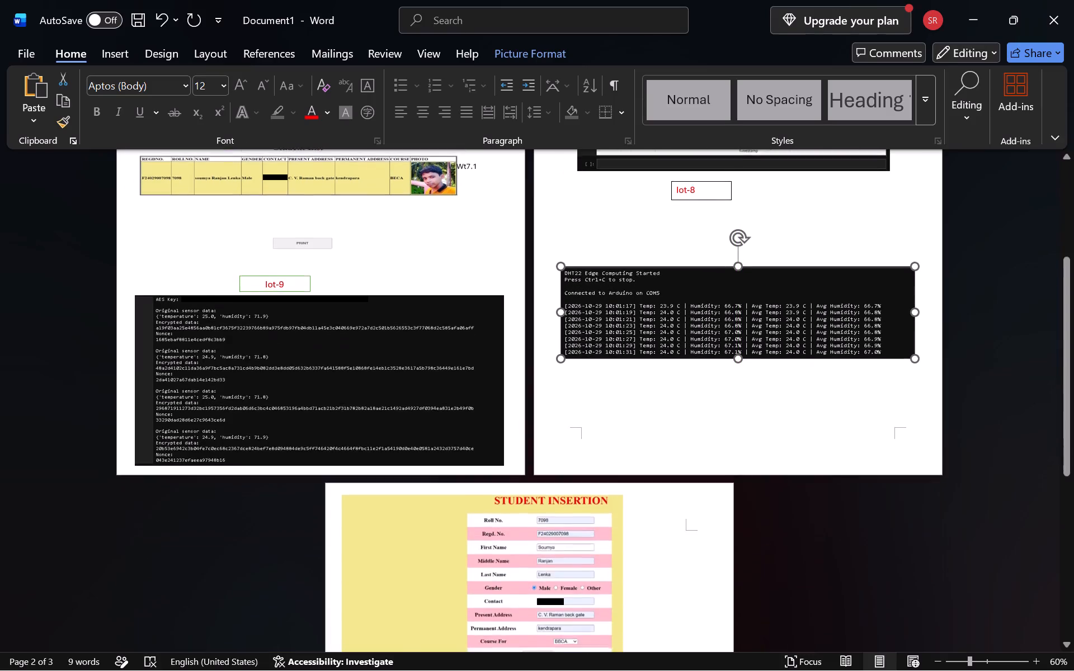
scroll(828, 442, down, 15)
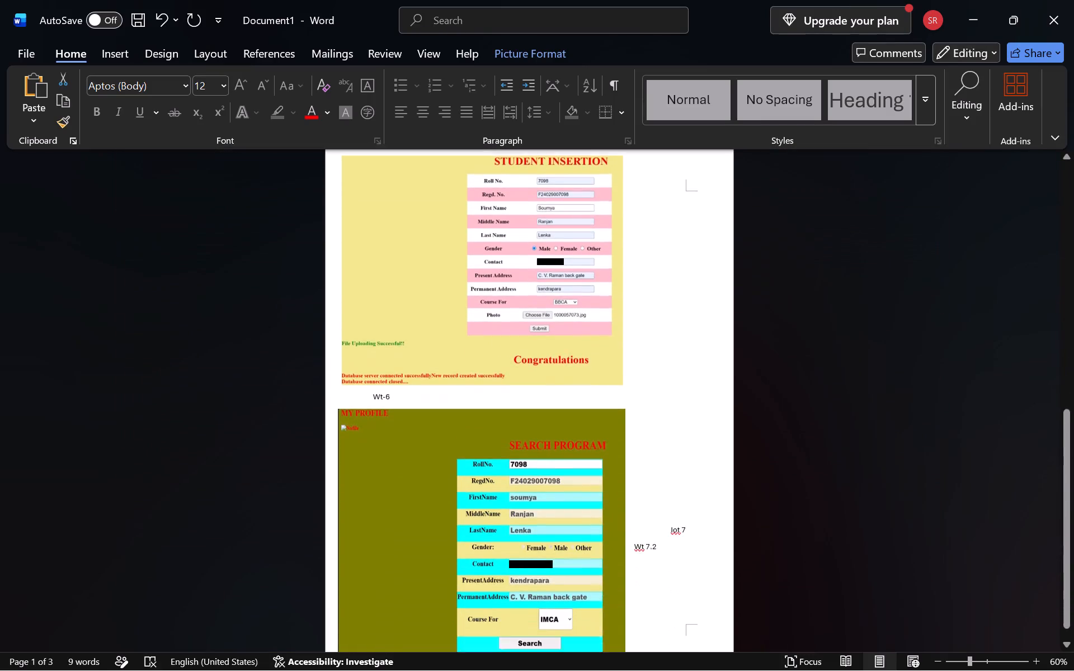
click(540, 296)
drag(627, 259, 630, 259)
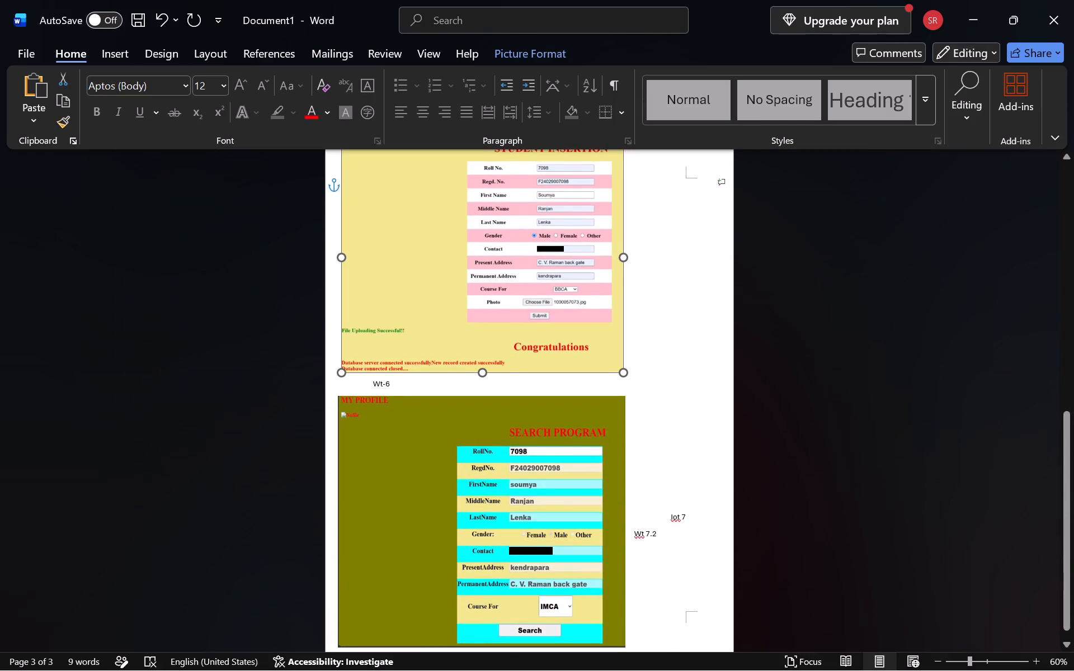
drag(630, 259, 660, 270)
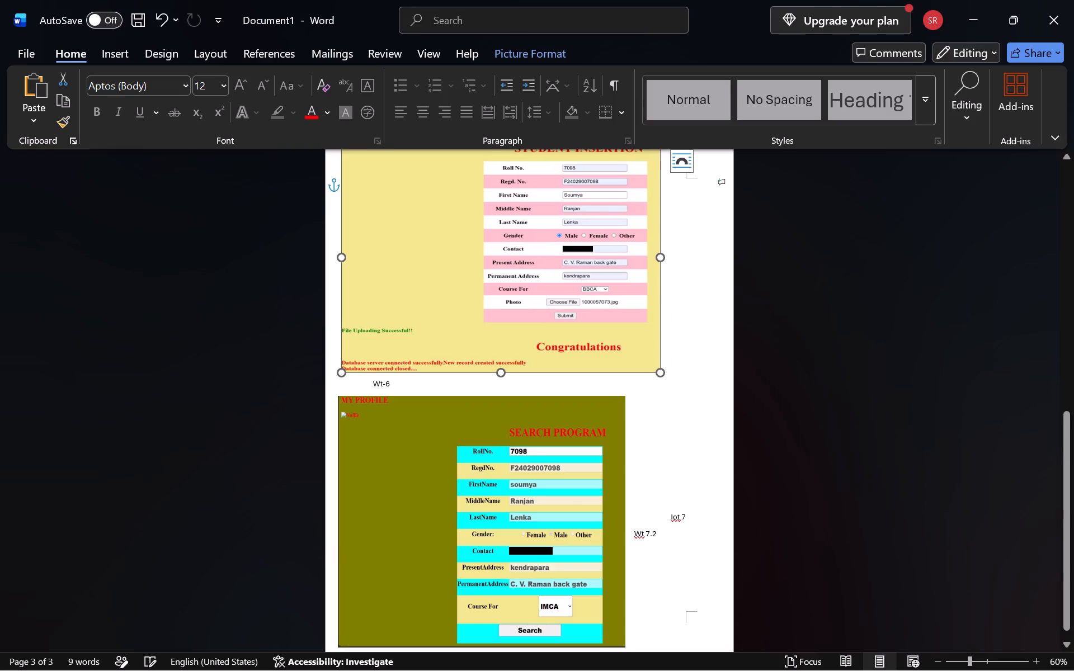
Move the Iot 7 label text from page 3 to just beneath the DHT22 console picture's right end on page 2.
drag(668, 516, 696, 518)
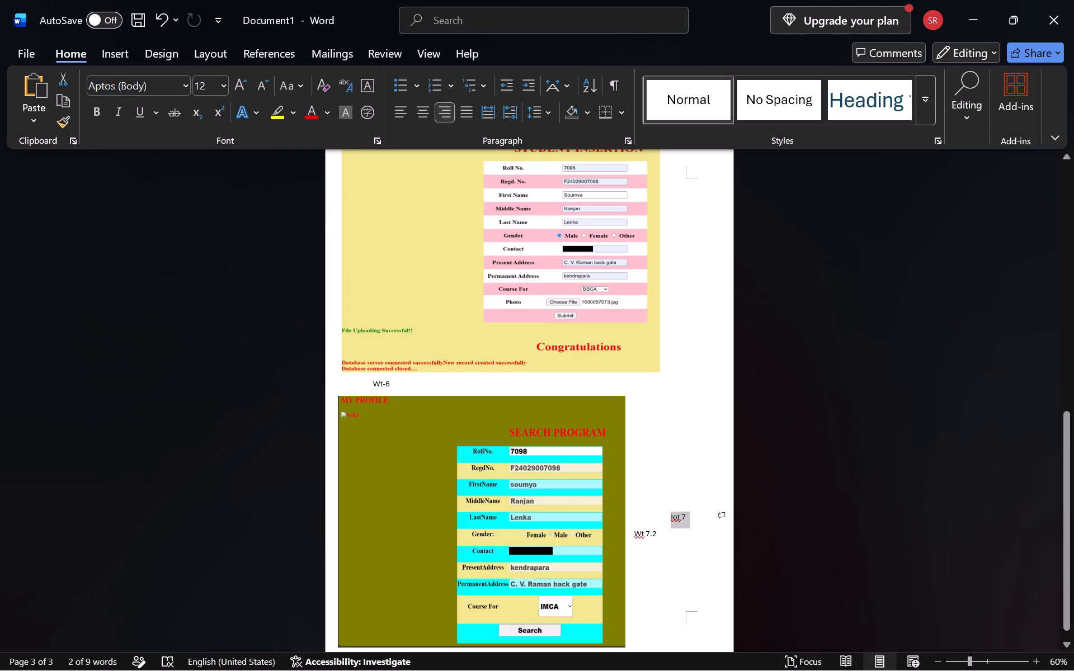
key(ctrl+c)
key(BackSpace)
scroll(603, 407, up, 4)
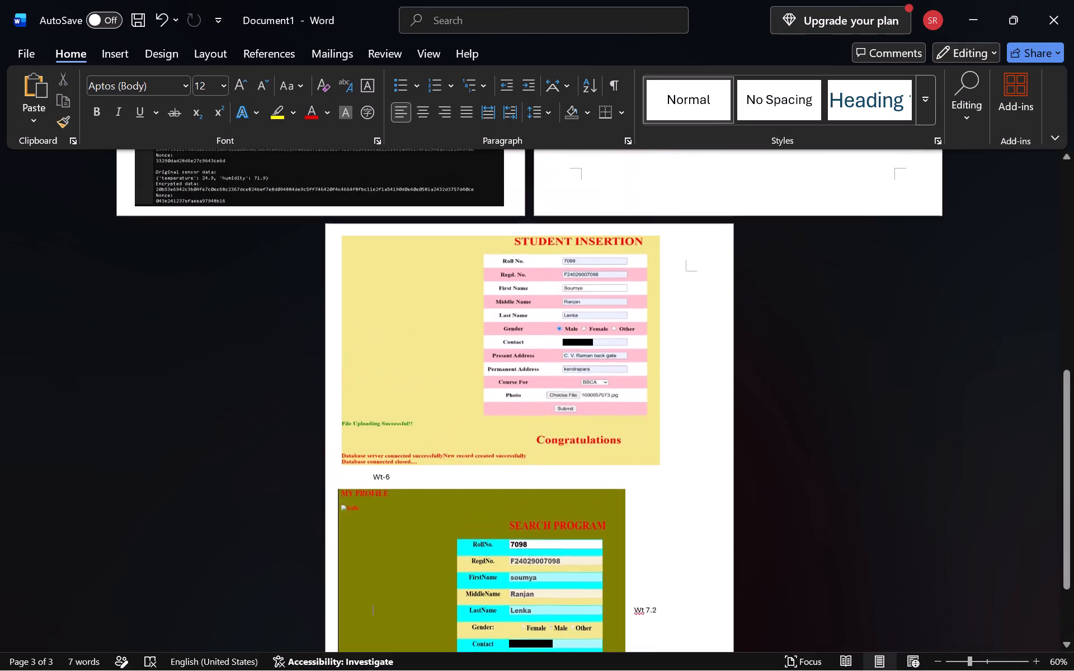
scroll(642, 394, up, 9)
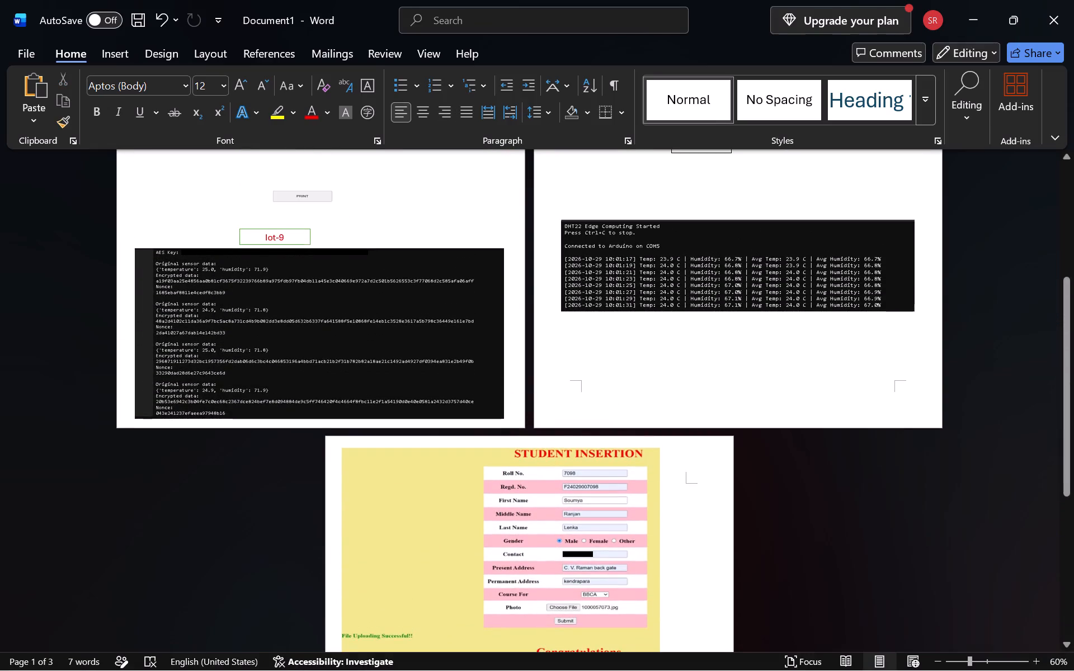
scroll(706, 352, down, 1)
scroll(706, 355, up, 1)
scroll(706, 355, down, 1)
scroll(705, 355, up, 5)
double_click(714, 418)
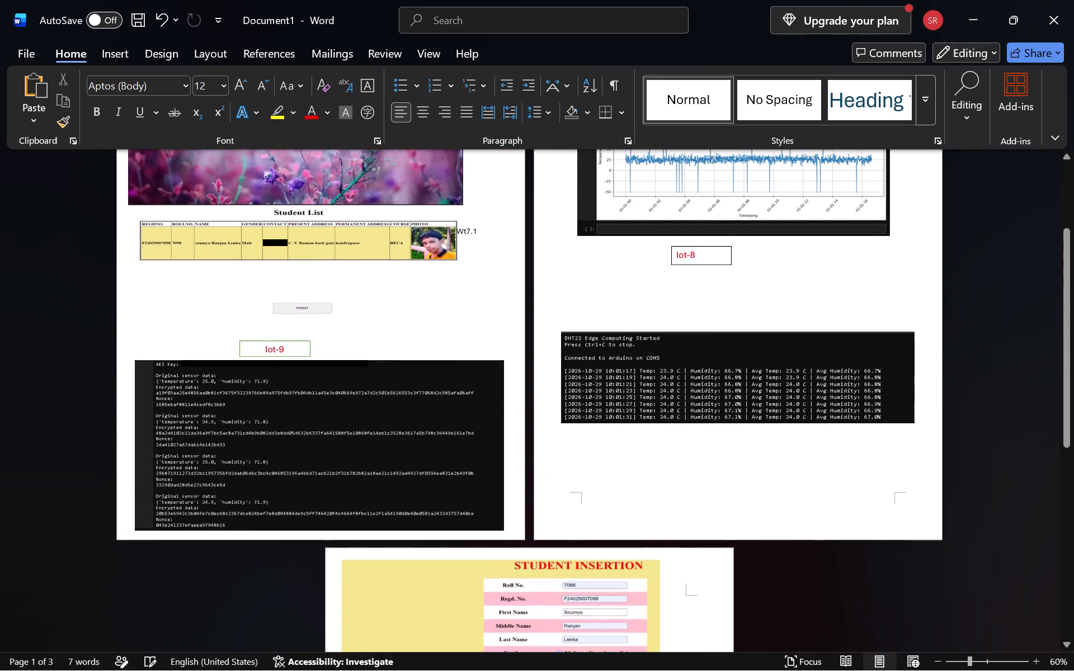
double_click(716, 441)
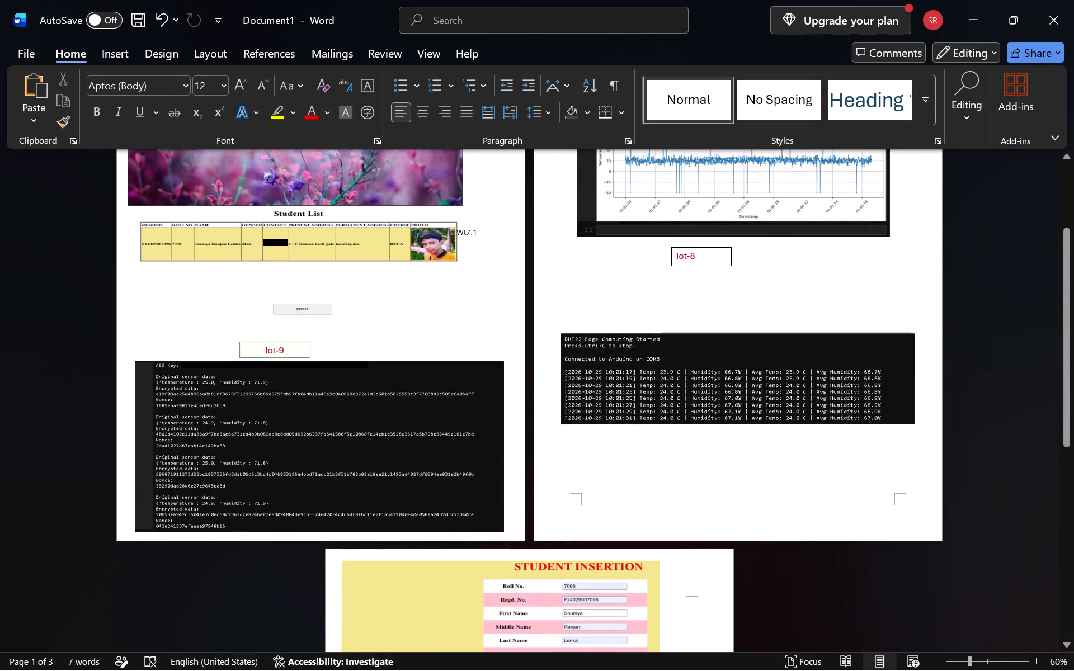
key(ctrl+v)
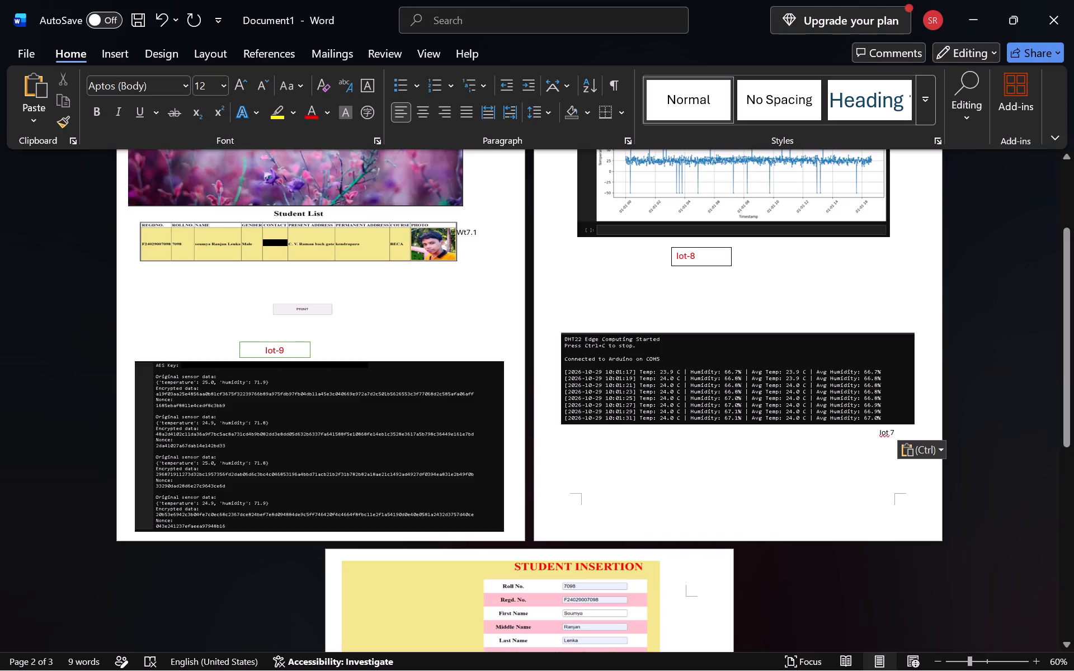
Format the Iot 7 label text at size 16 in red.
click(784, 497)
drag(877, 435, 898, 433)
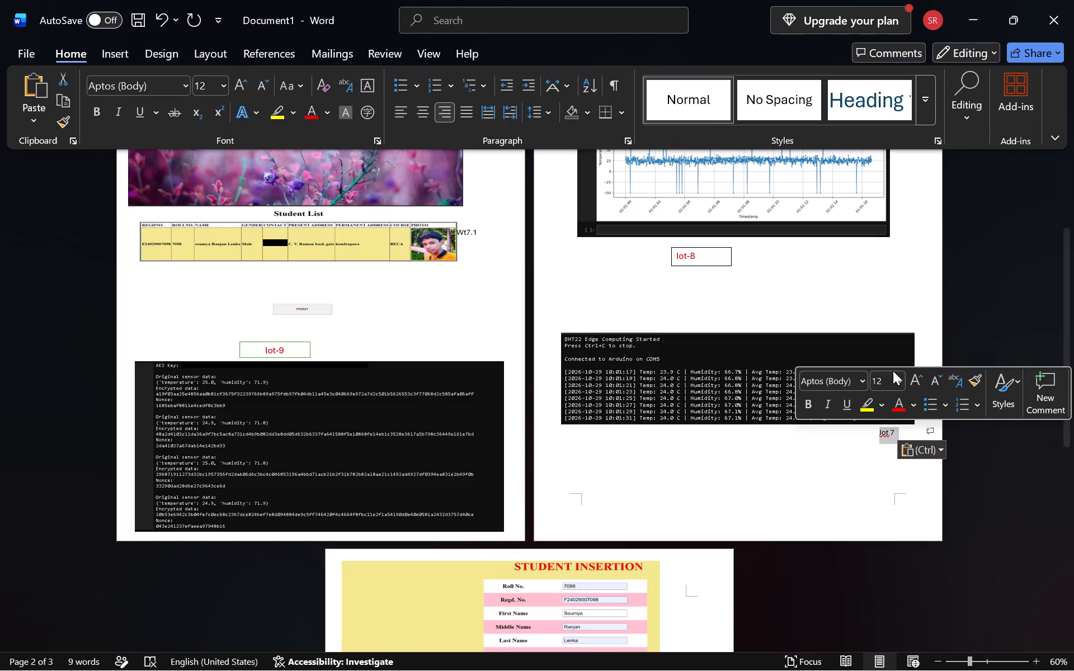
click(911, 375)
click(911, 375)
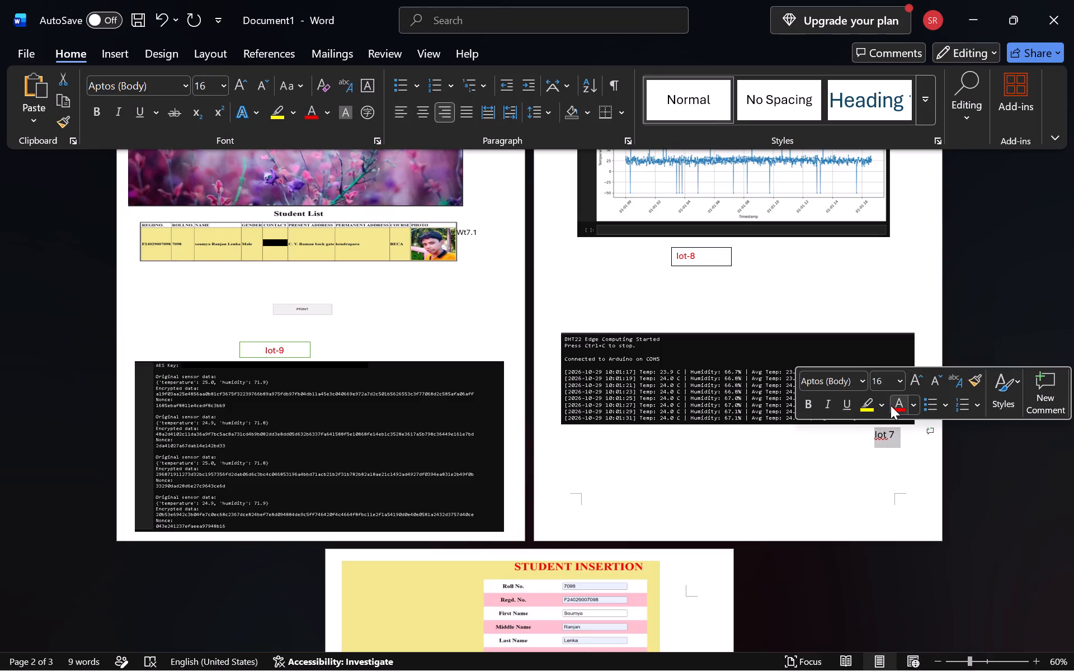
click(894, 403)
click(804, 485)
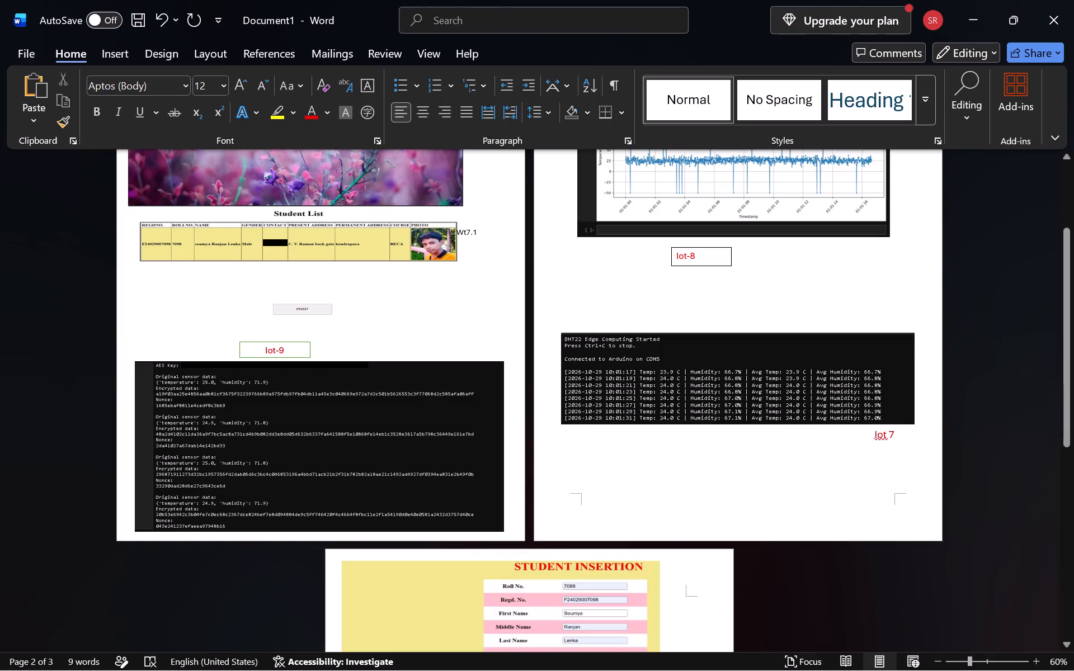
Colour the Wt7.1 label text beside the Student List picture on page 1 red, keeping it at size 12.
scroll(445, 237, up, 1)
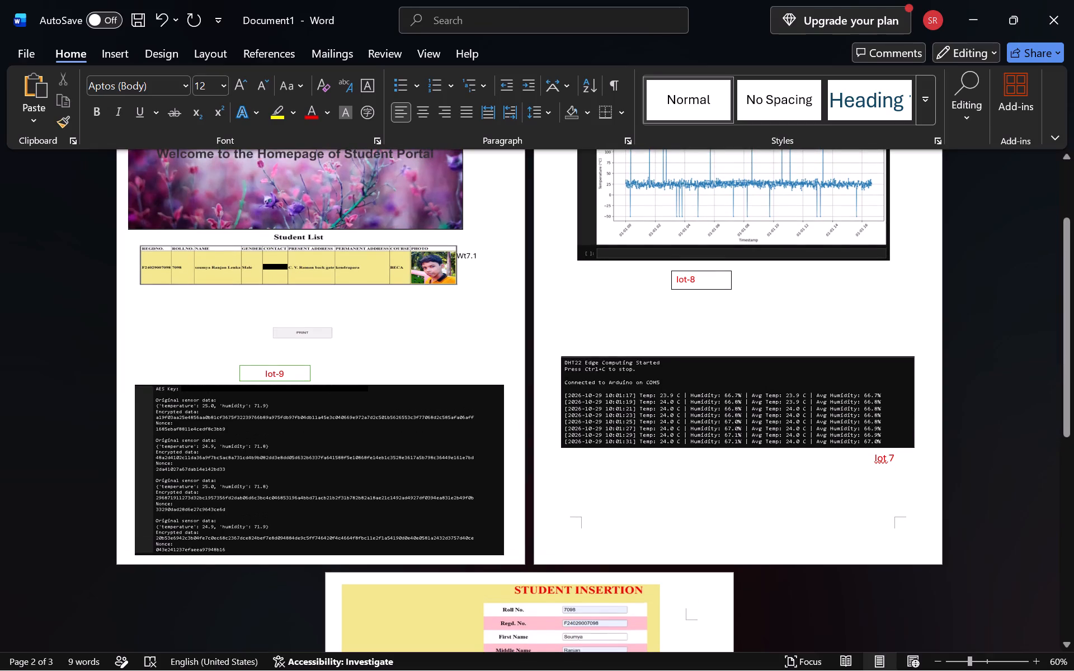
drag(458, 258, 474, 255)
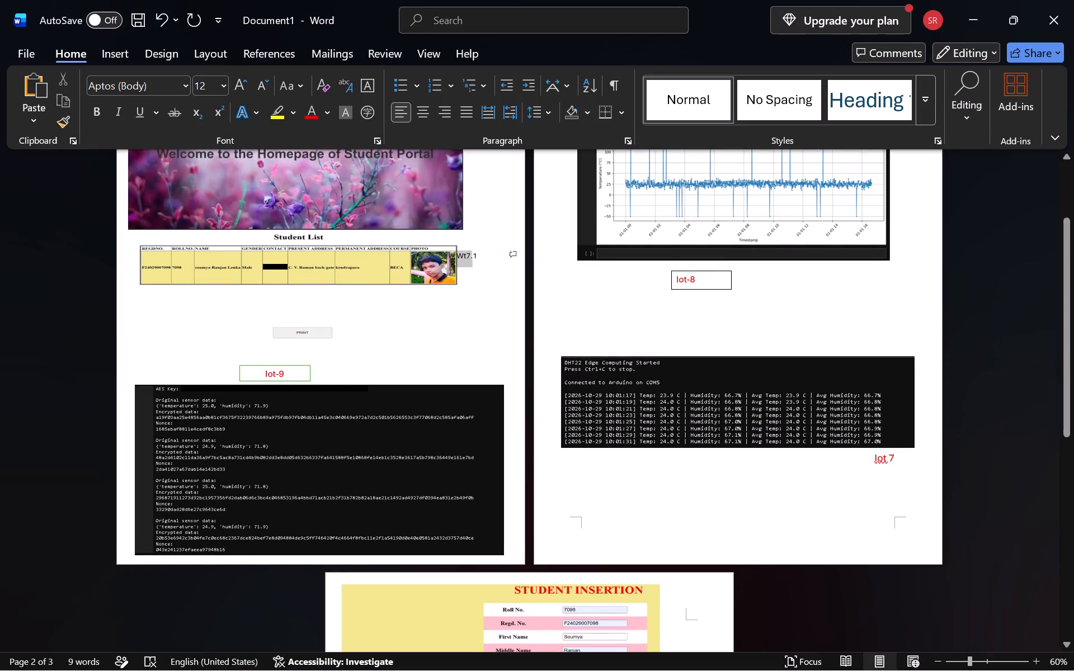
drag(474, 255, 479, 253)
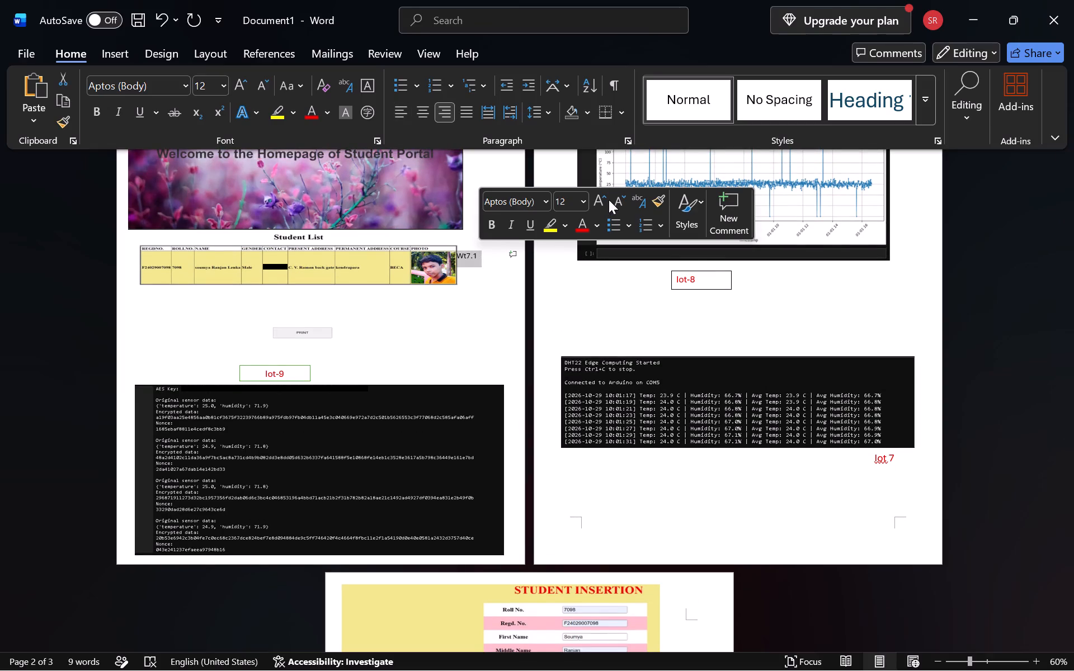
click(601, 199)
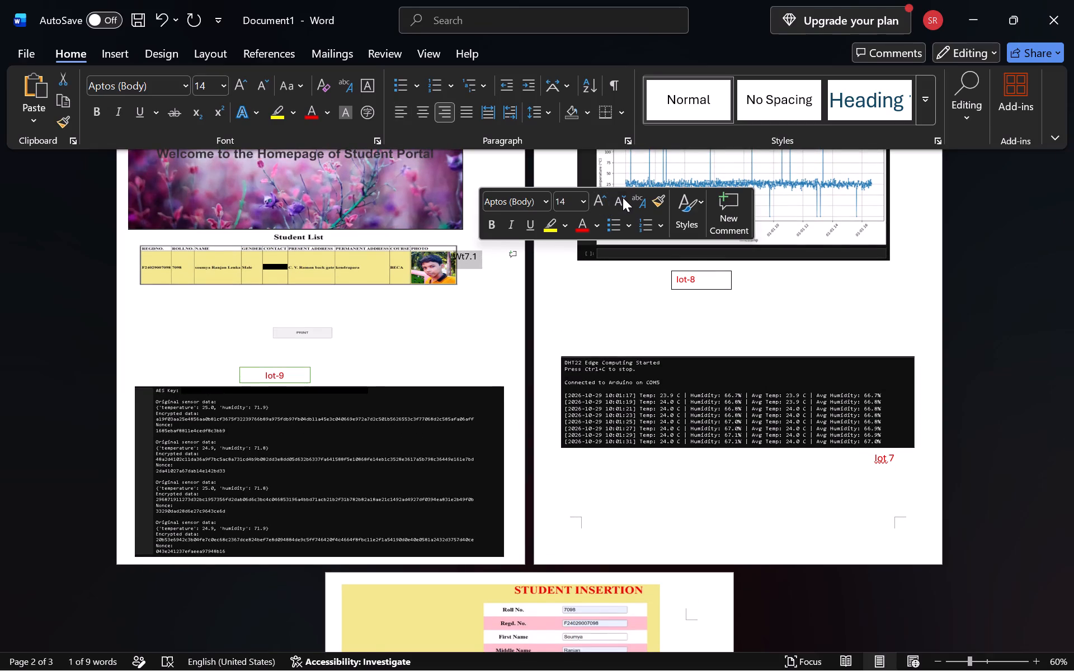
click(623, 197)
click(576, 224)
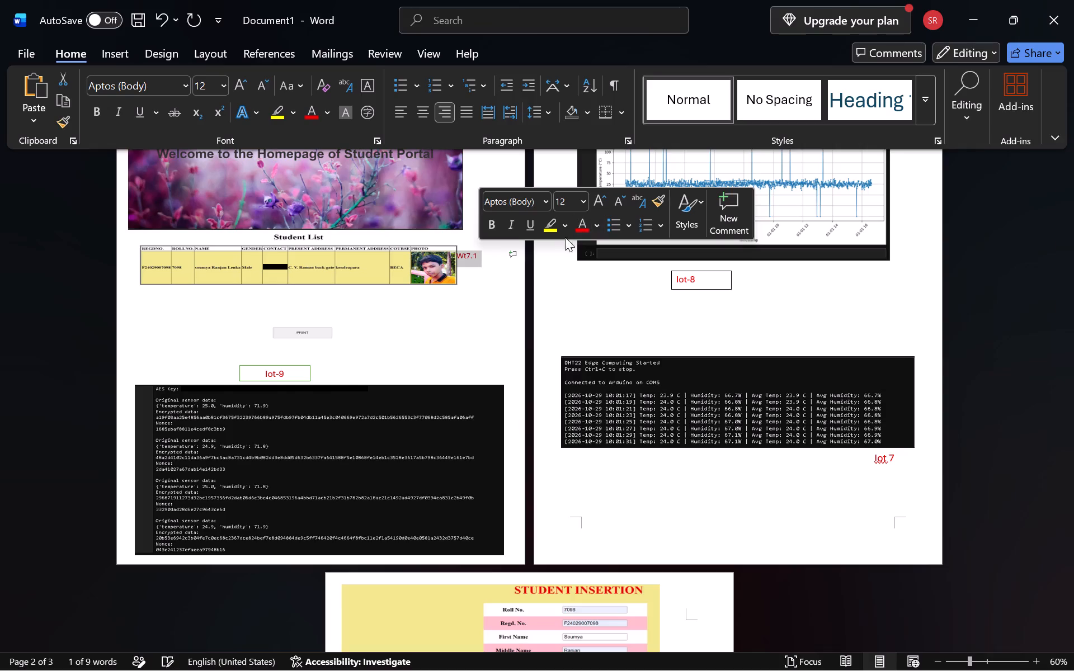
click(490, 280)
Colour the Wt7 label text beside the student portal homepage picture on page 1 red.
scroll(479, 233, up, 6)
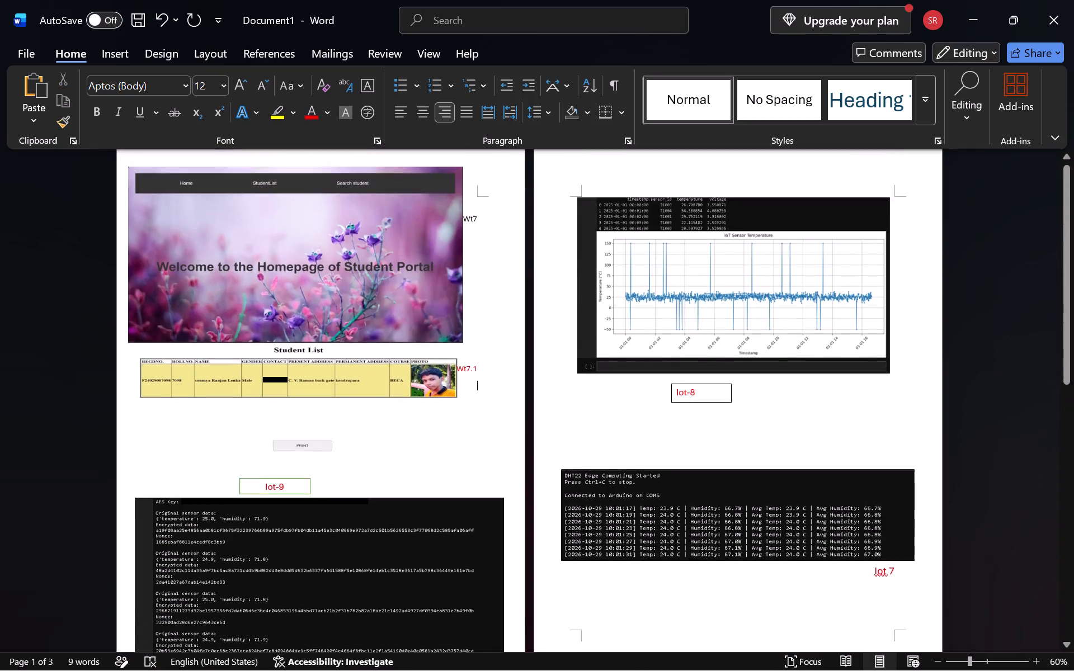
drag(460, 224, 503, 229)
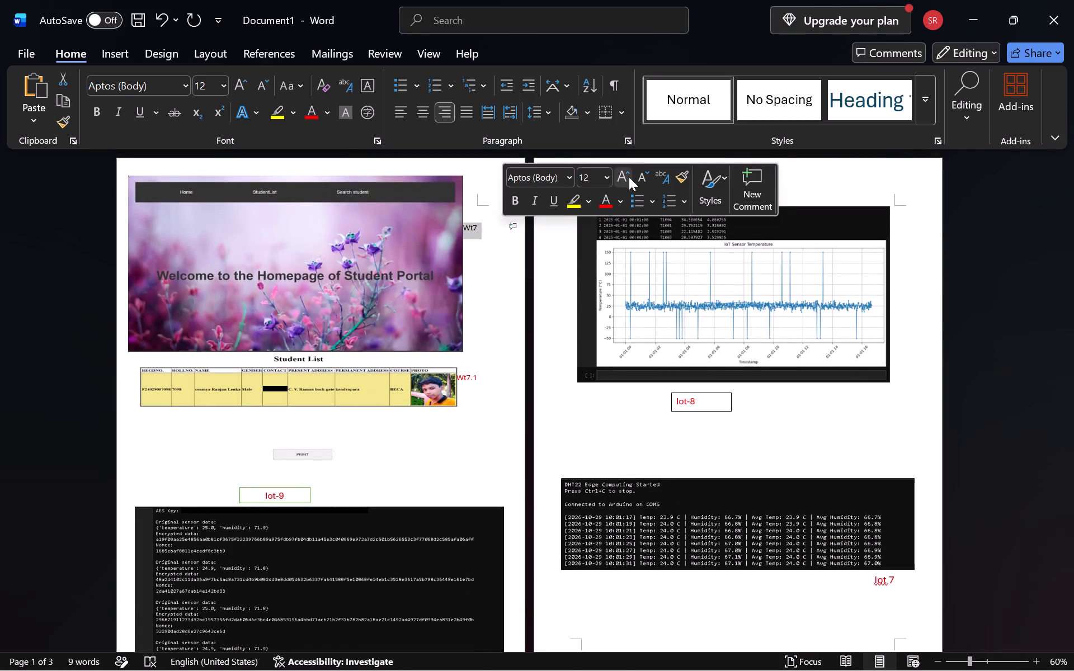
click(602, 202)
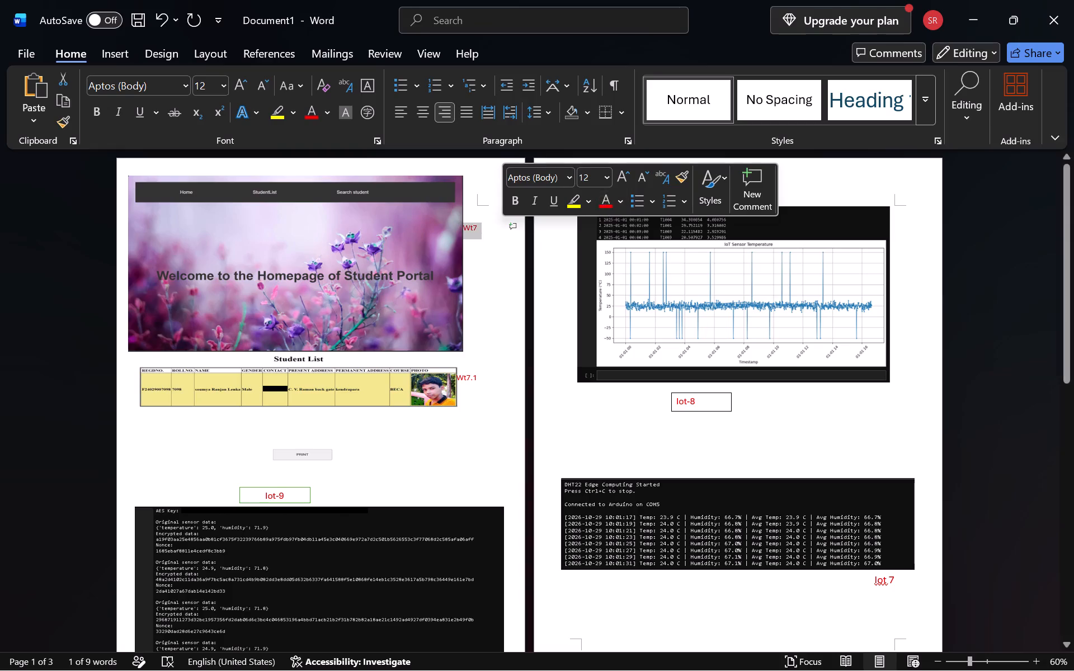
click(489, 273)
Format the Wt-6 label text below the Student Insertion picture on page 3 in red at size 14.
scroll(490, 294, down, 4)
scroll(498, 303, up, 1)
scroll(553, 306, down, 11)
scroll(586, 305, up, 1)
scroll(586, 305, down, 3)
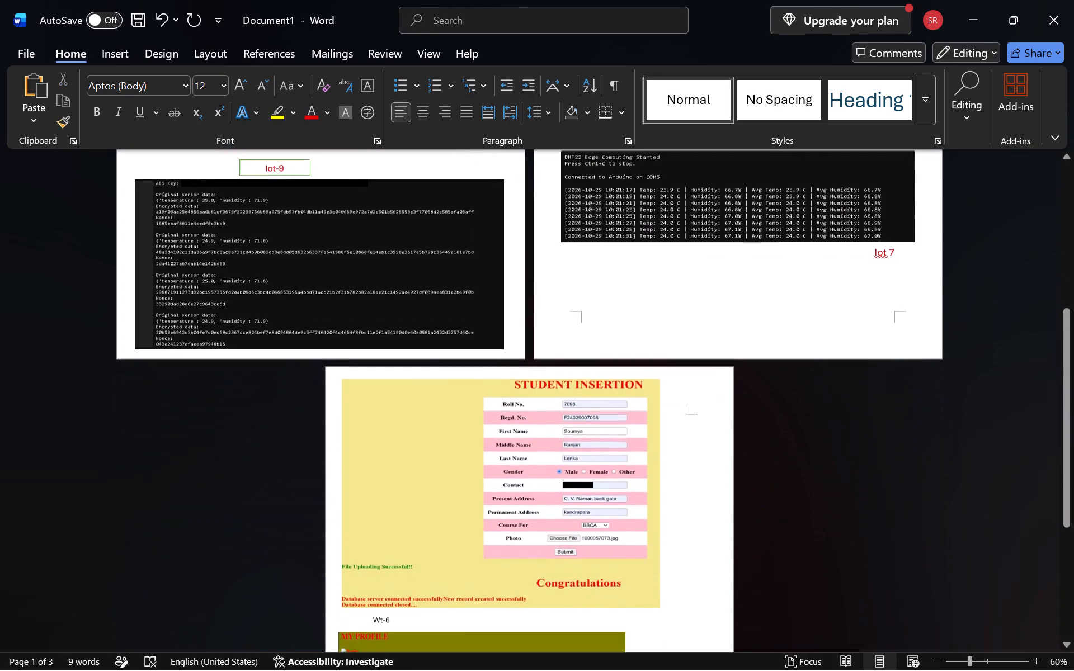
scroll(587, 305, down, 4)
drag(395, 479, 395, 480)
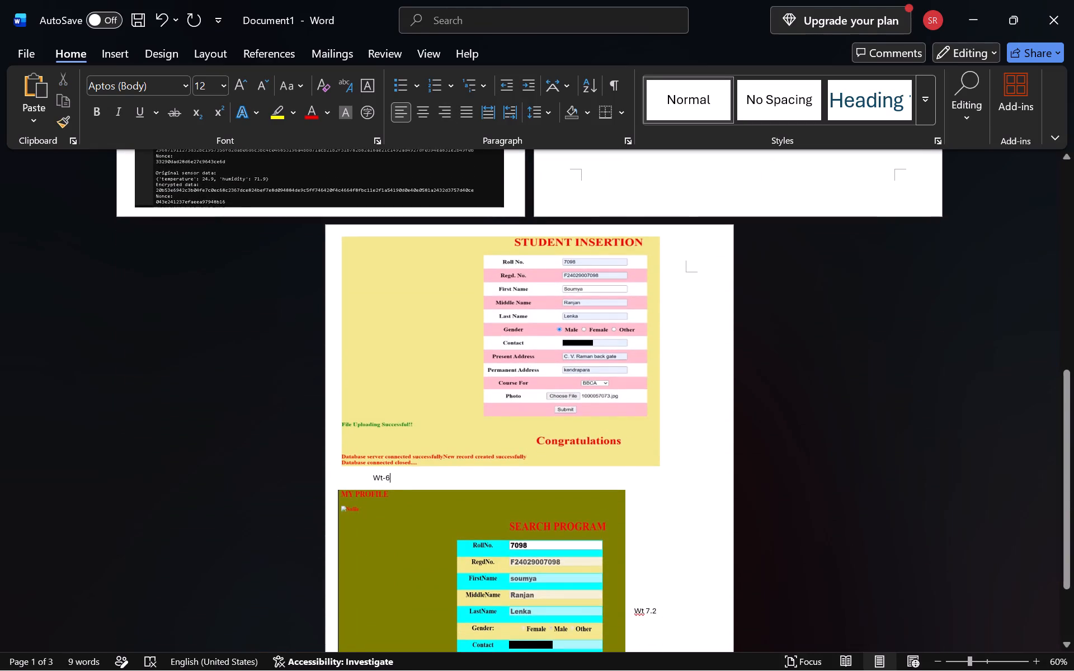
drag(395, 480, 349, 488)
click(449, 461)
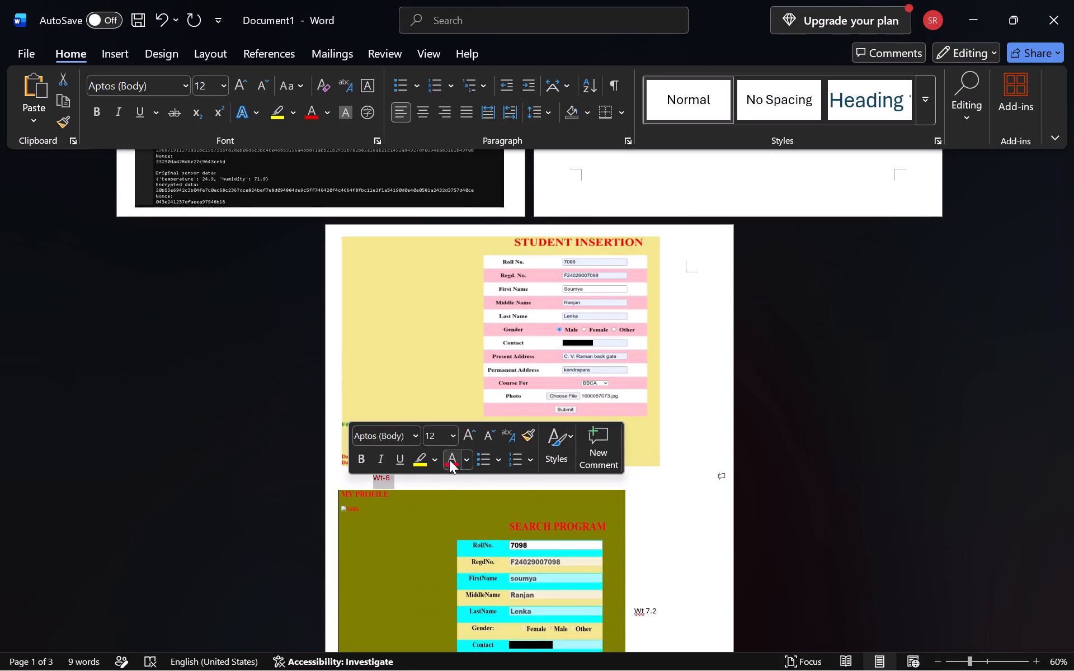
click(460, 432)
click(676, 482)
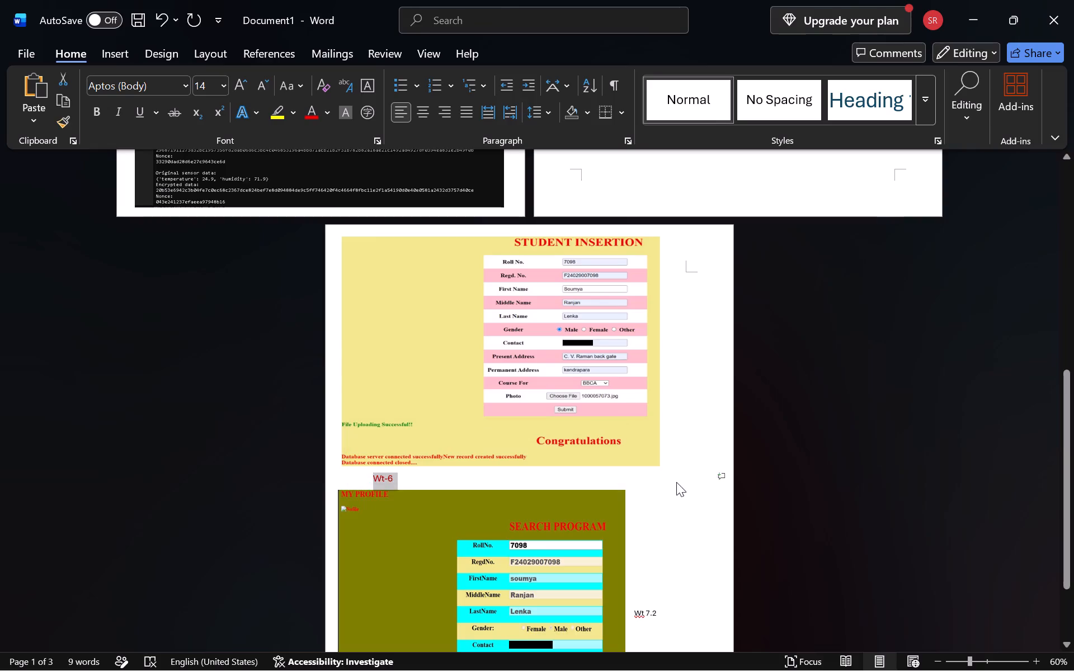
Format the Wt 7.2 label text beside the Search Program picture on page 3 at size 14 in red.
drag(634, 611, 675, 612)
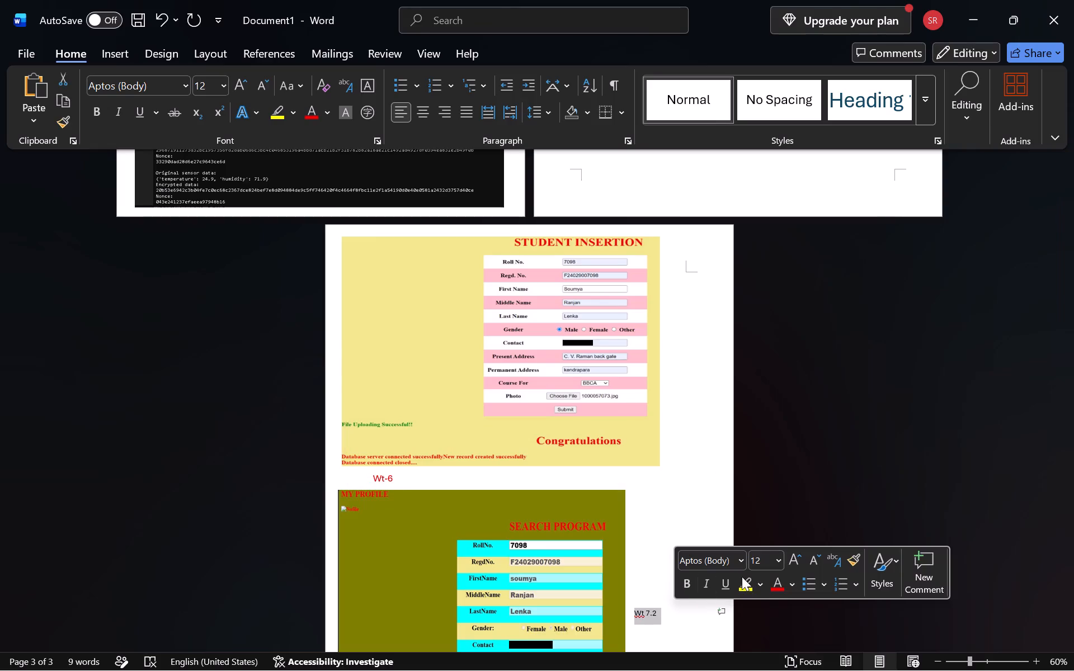
click(798, 562)
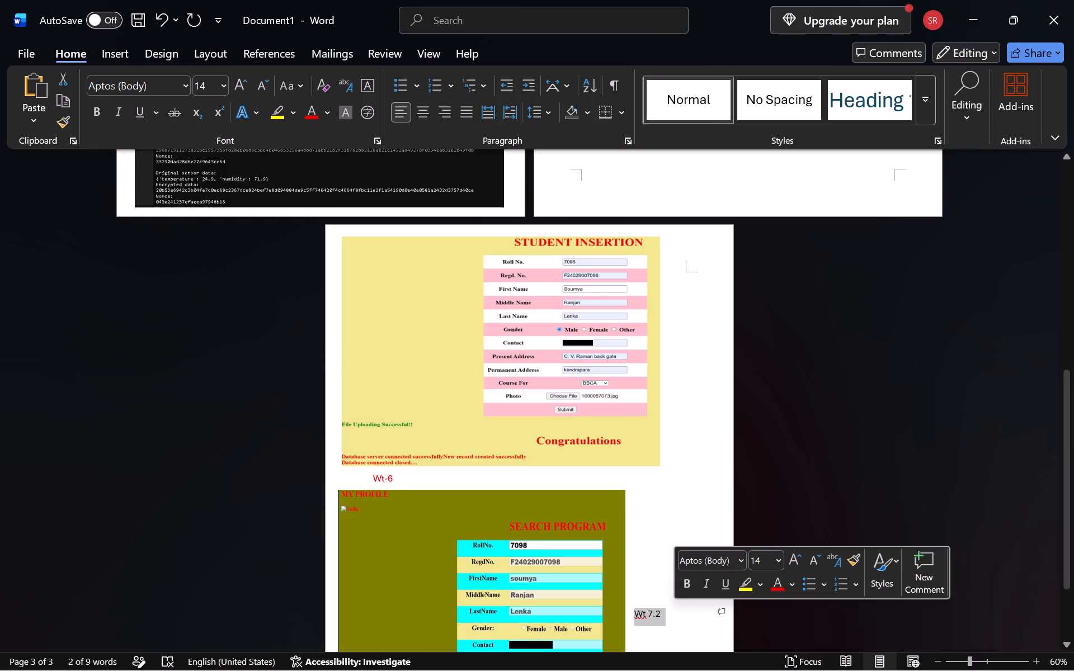
click(778, 585)
click(751, 495)
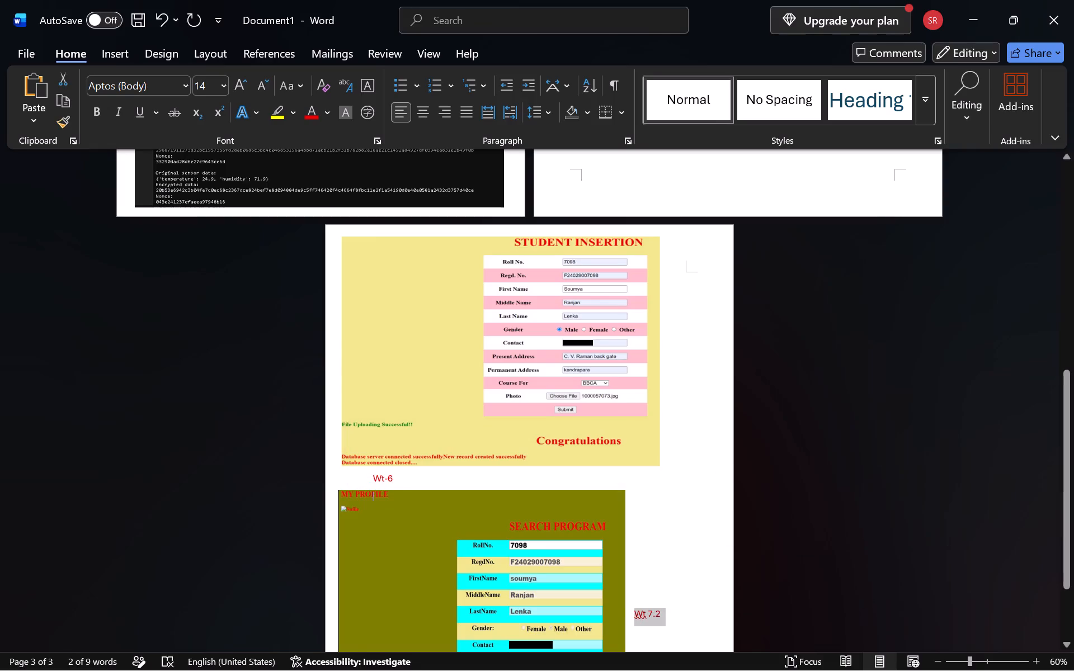
Review the picture layout and the label formatting across all three pages of the document.
scroll(712, 515, up, 2)
scroll(711, 513, down, 4)
scroll(711, 515, up, 1)
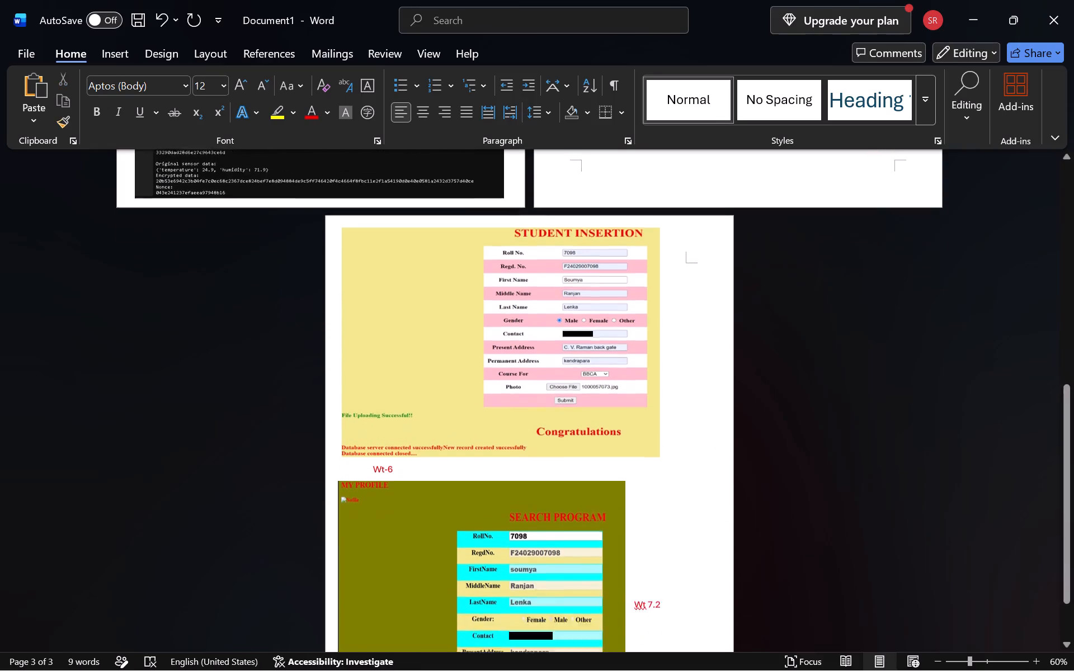
scroll(715, 514, down, 1)
scroll(715, 514, up, 1)
scroll(715, 514, down, 3)
scroll(715, 518, up, 1)
scroll(715, 518, down, 2)
scroll(715, 514, up, 9)
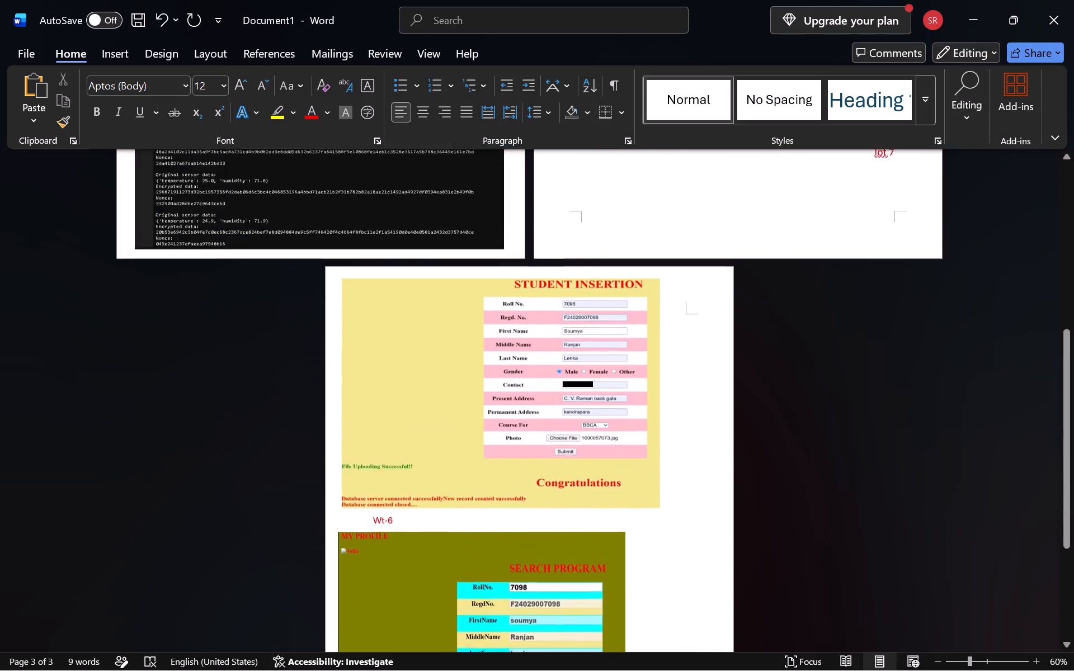
scroll(717, 510, up, 16)
scroll(723, 505, up, 12)
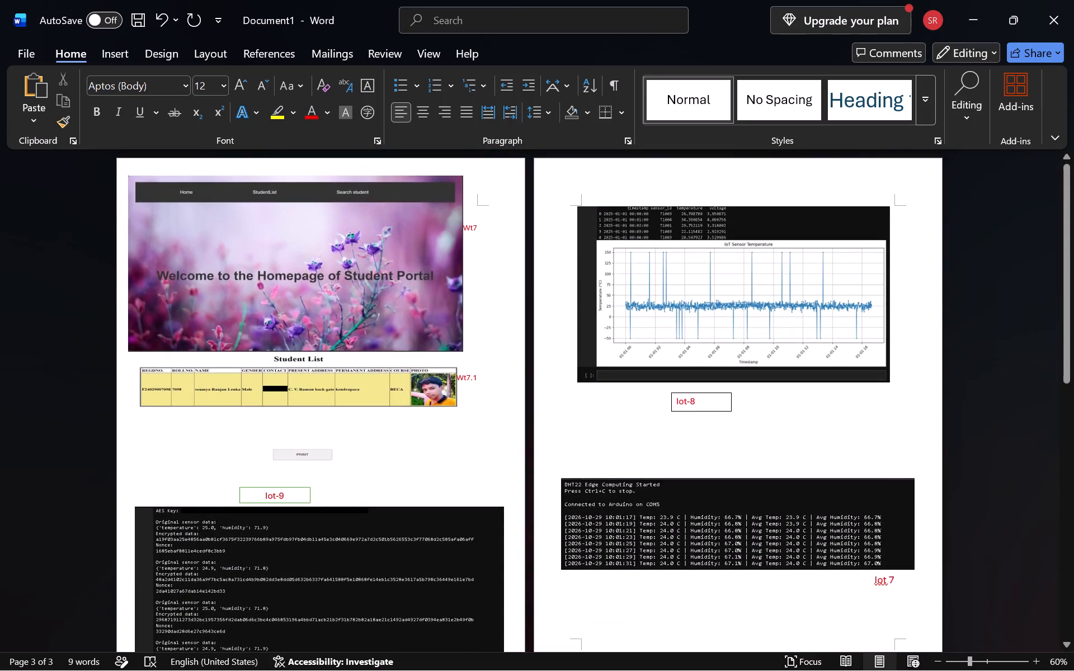
scroll(724, 503, up, 16)
scroll(652, 495, up, 1)
Start saving the document under a new name, clearing the suggested file name and choosing PDF as the file type.
click(27, 58)
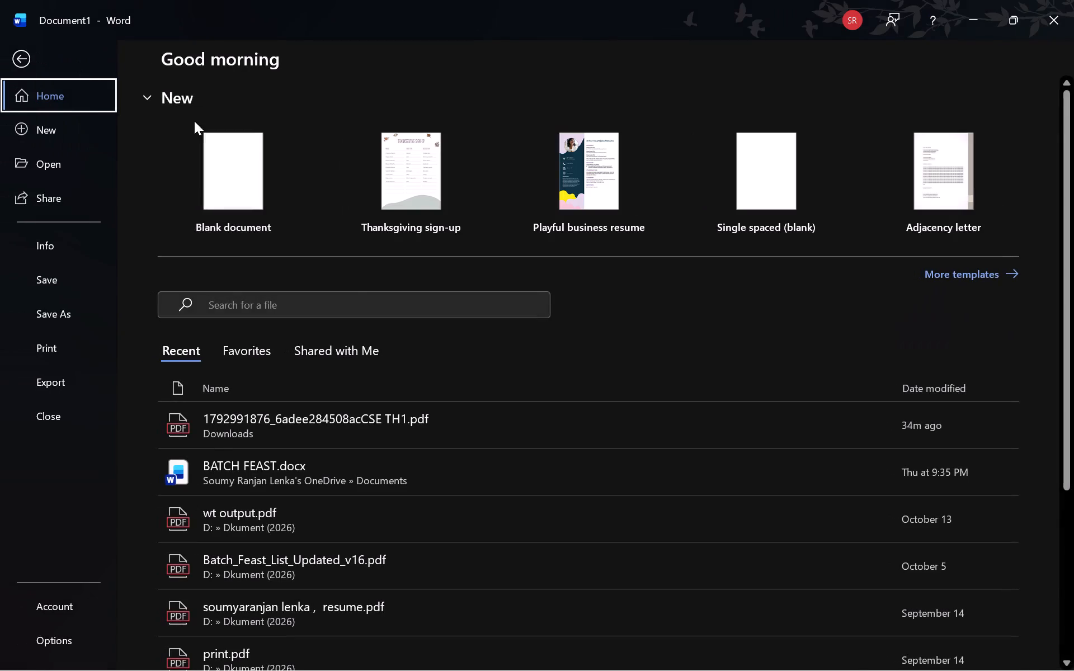
click(60, 315)
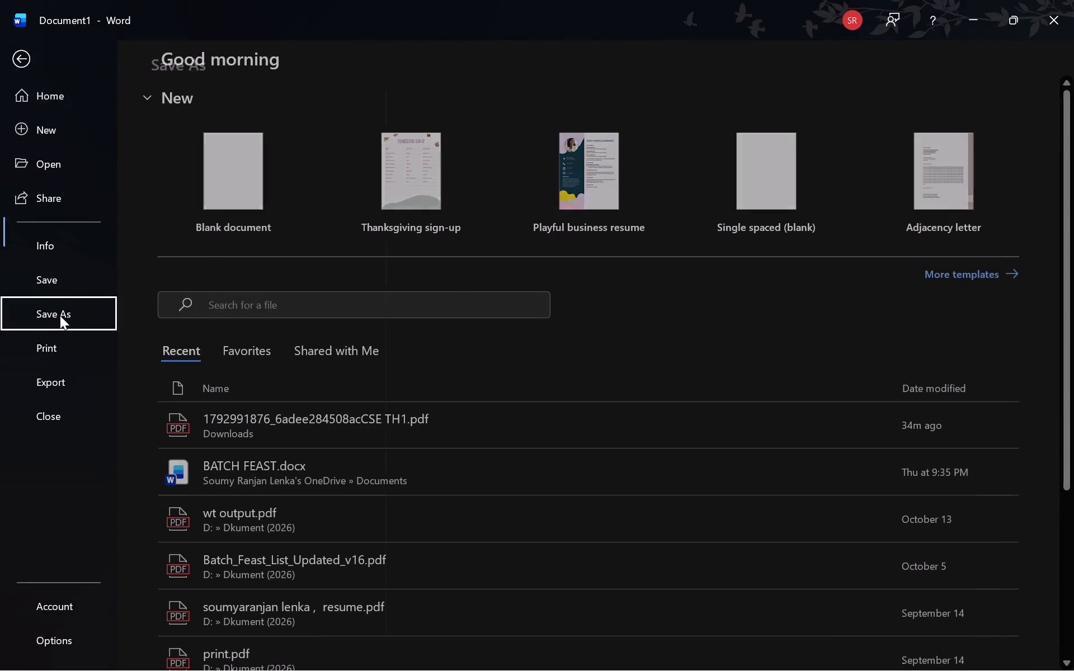
click(233, 455)
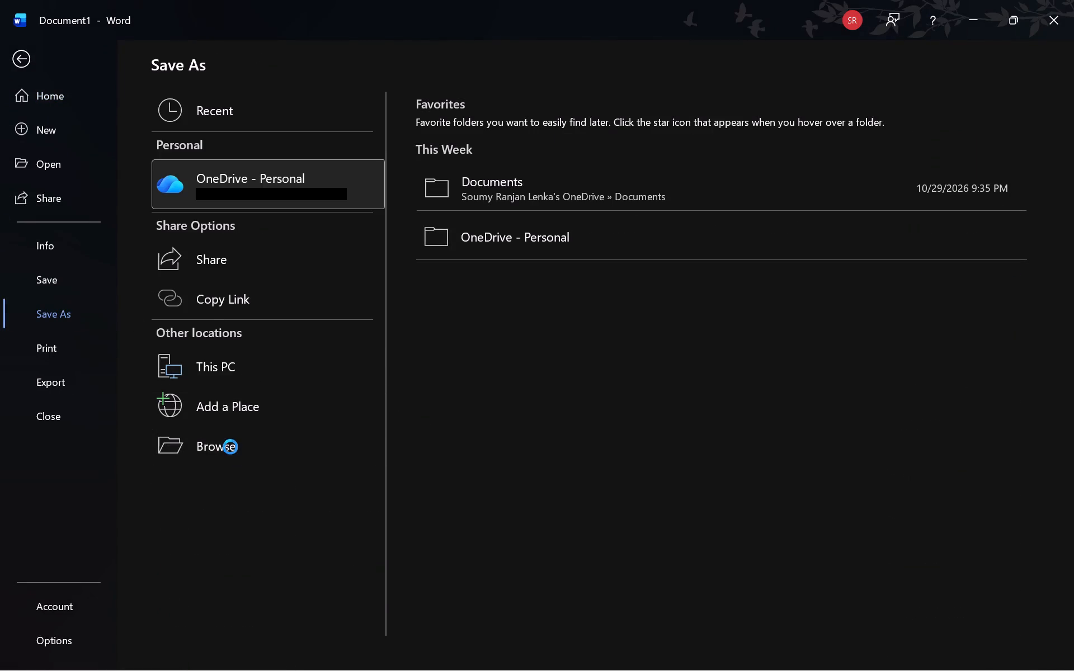
drag(231, 447, 237, 442)
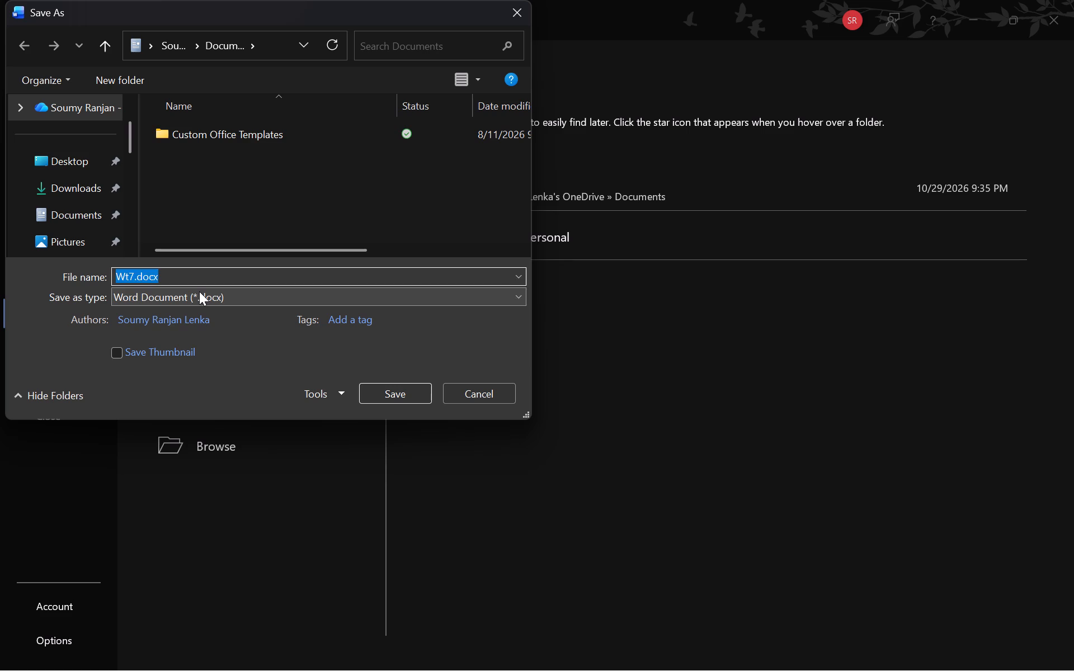
key(BackSpace)
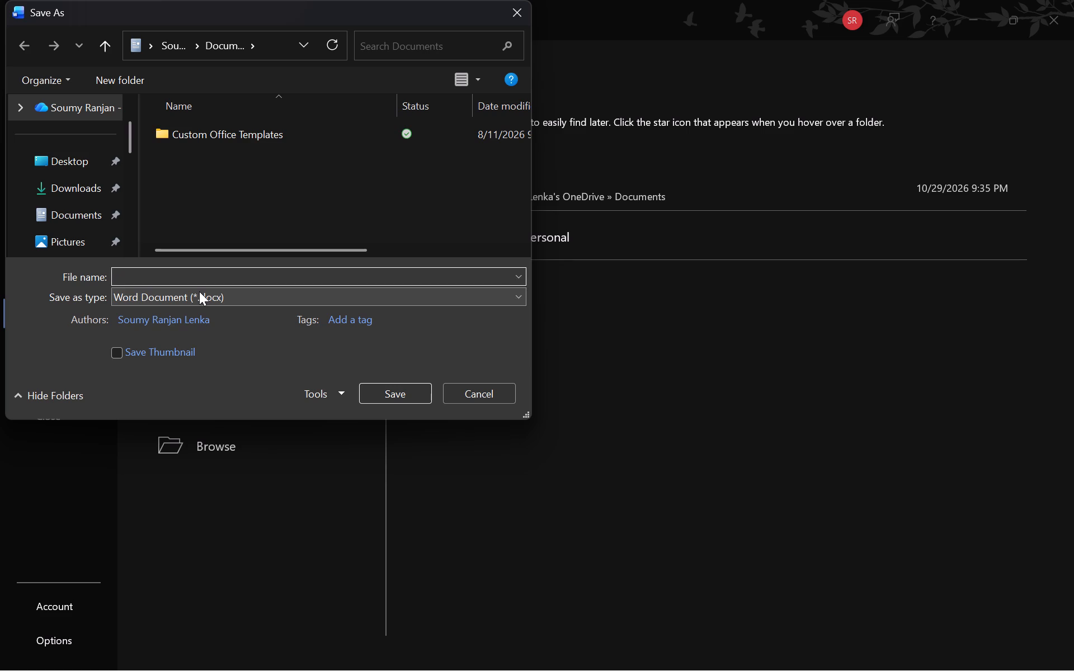
click(218, 300)
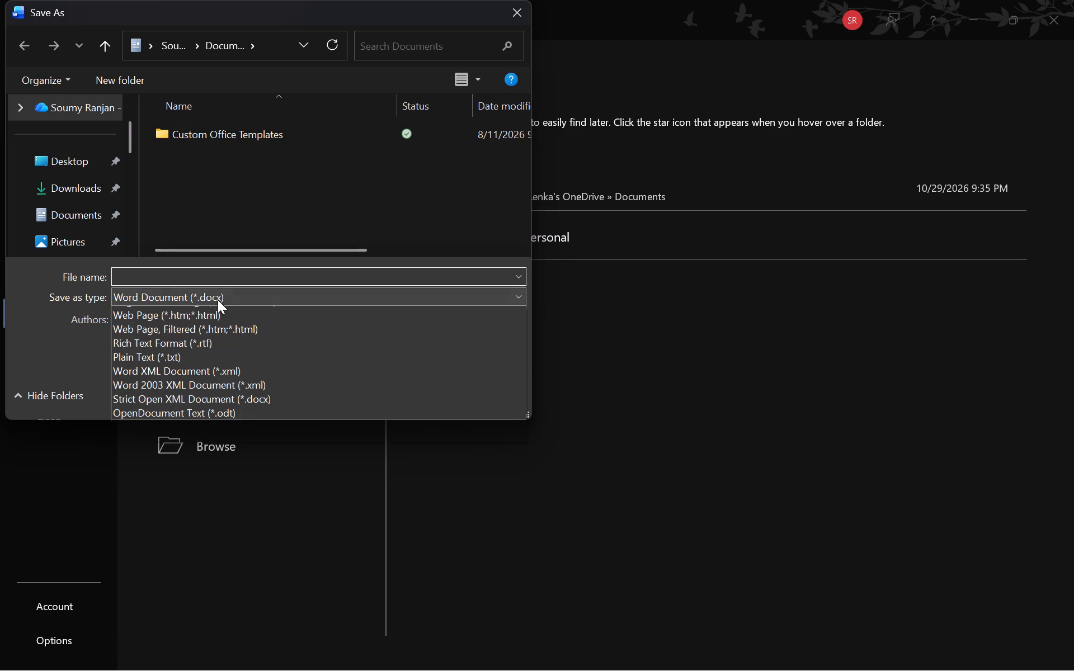
click(223, 395)
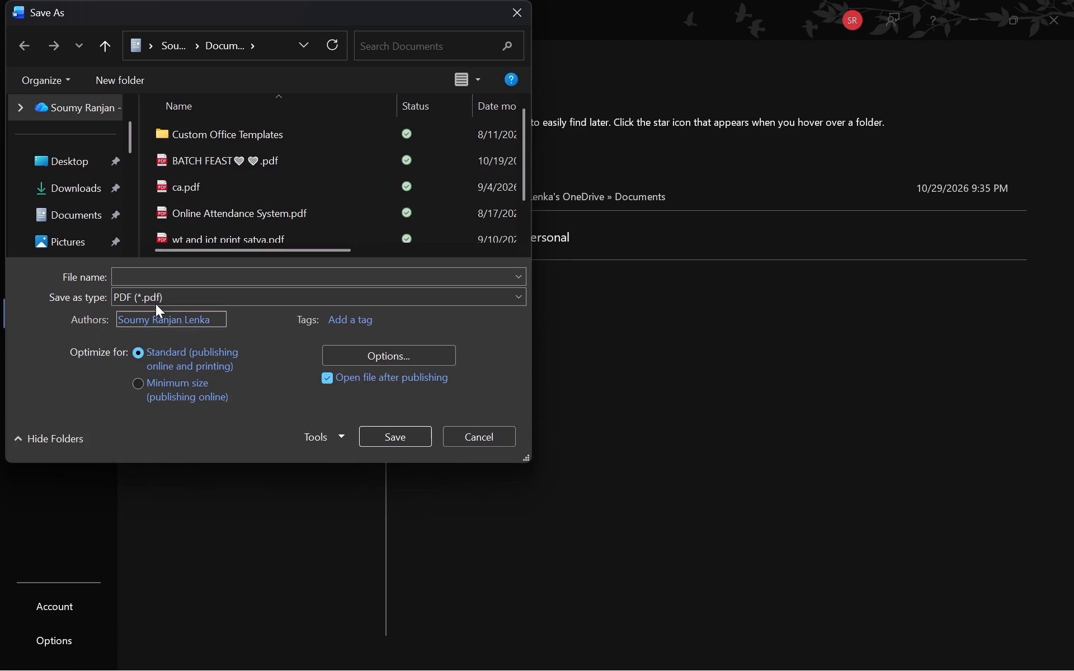
Choose the Dkument (2026) folder as the save location for the PDF.
scroll(57, 241, down, 1)
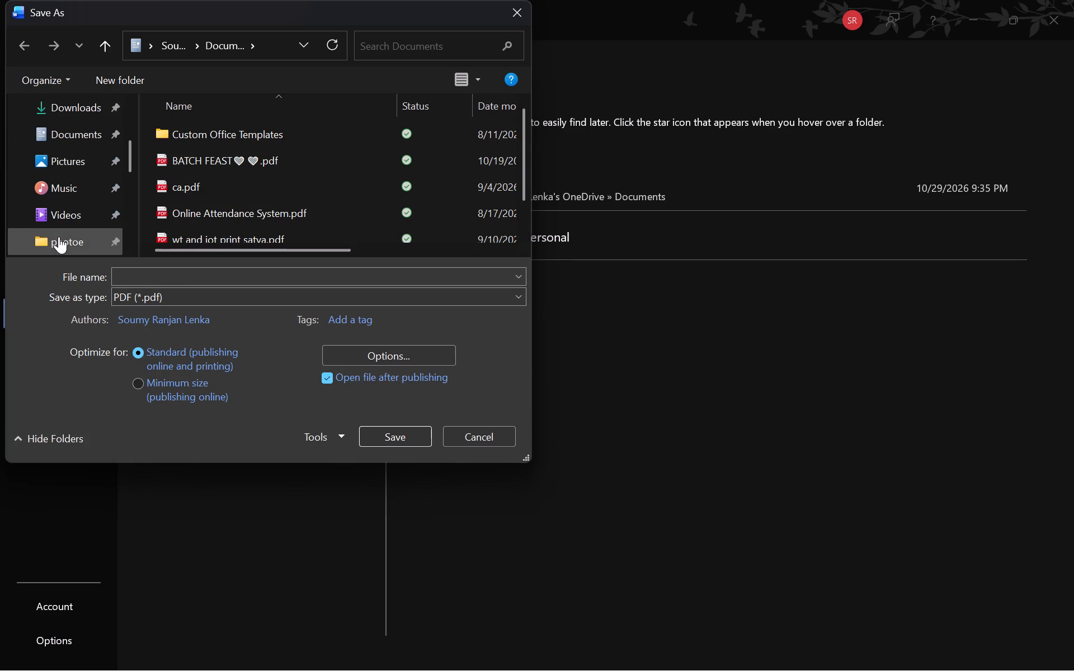
scroll(69, 231, up, 1)
scroll(82, 206, down, 2)
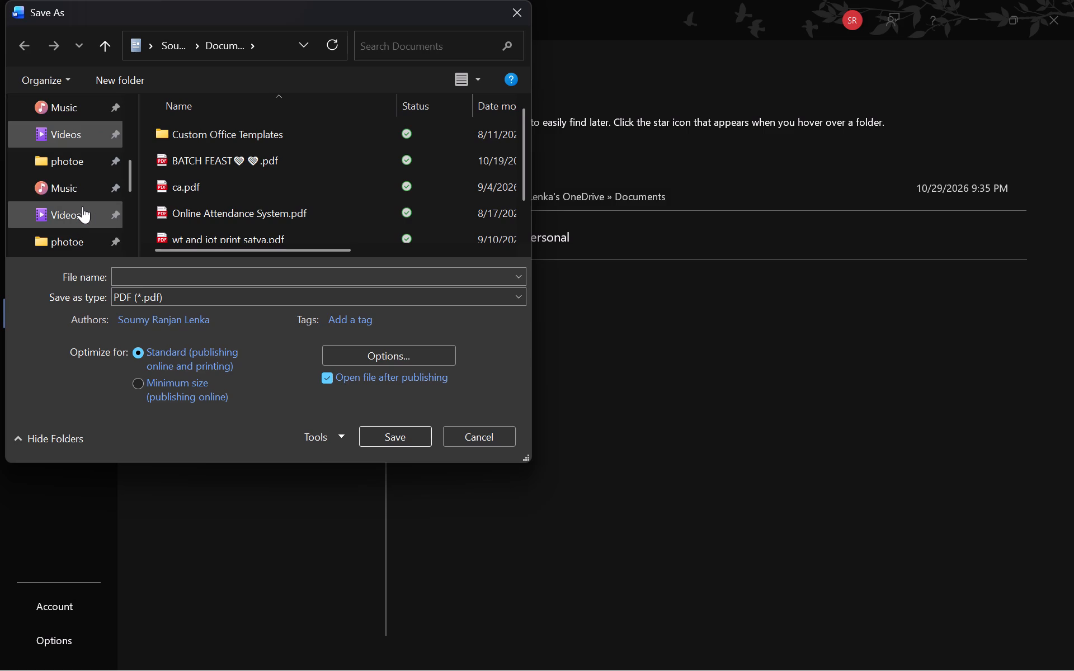
click(95, 193)
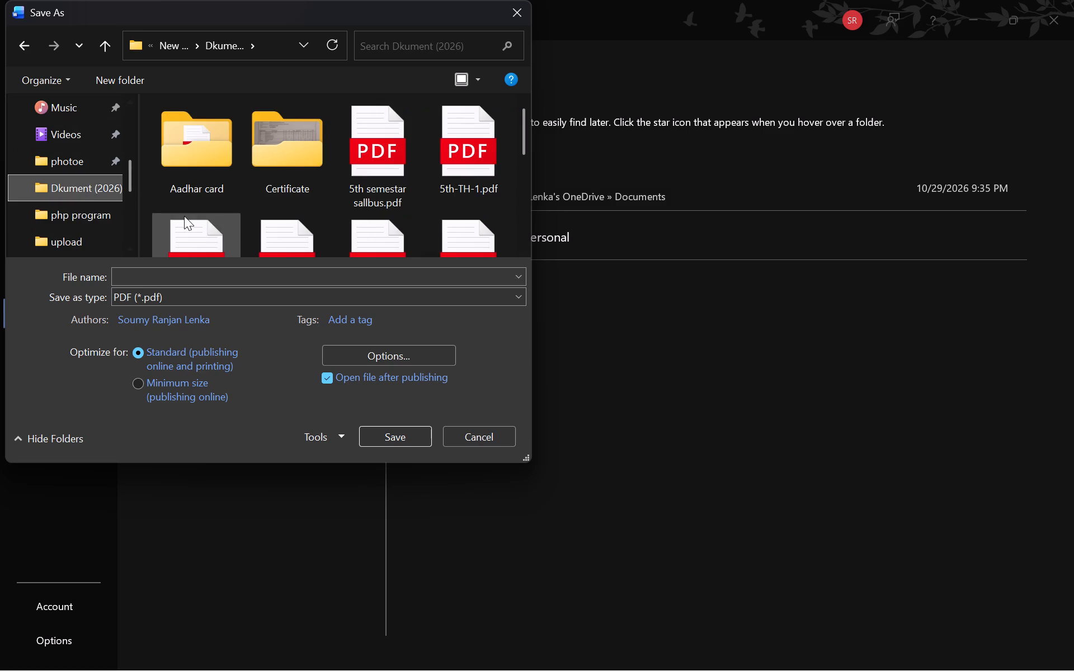
Enter "wt and iot ex" as the file name for the PDF.
click(247, 268)
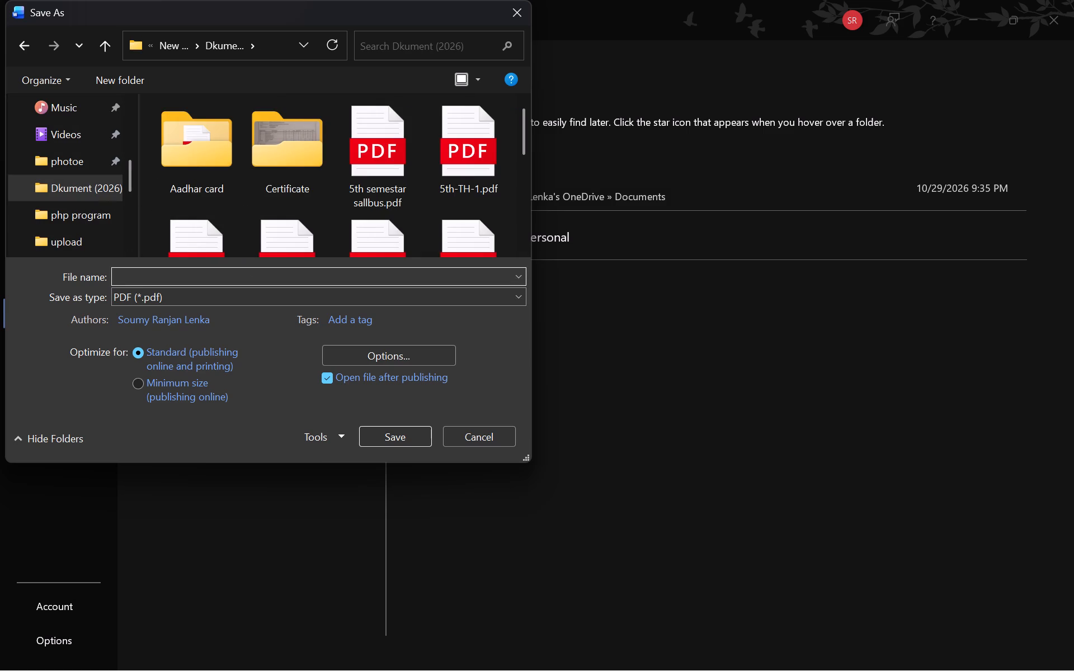
text(wt am)
key(BackSpace)
text(nd)
key(space)
text(io)
key(t)
key(space)
key(e)
key(x)
Insert "ex 6,7" after "wt" in the PDF's file name, keeping a space before "and".
key(Left)
key(Left)
key(Left)
key(Left)
key(Left)
key(Left)
key(Left)
key(Left)
key(Left)
key(Left)
text(ex)
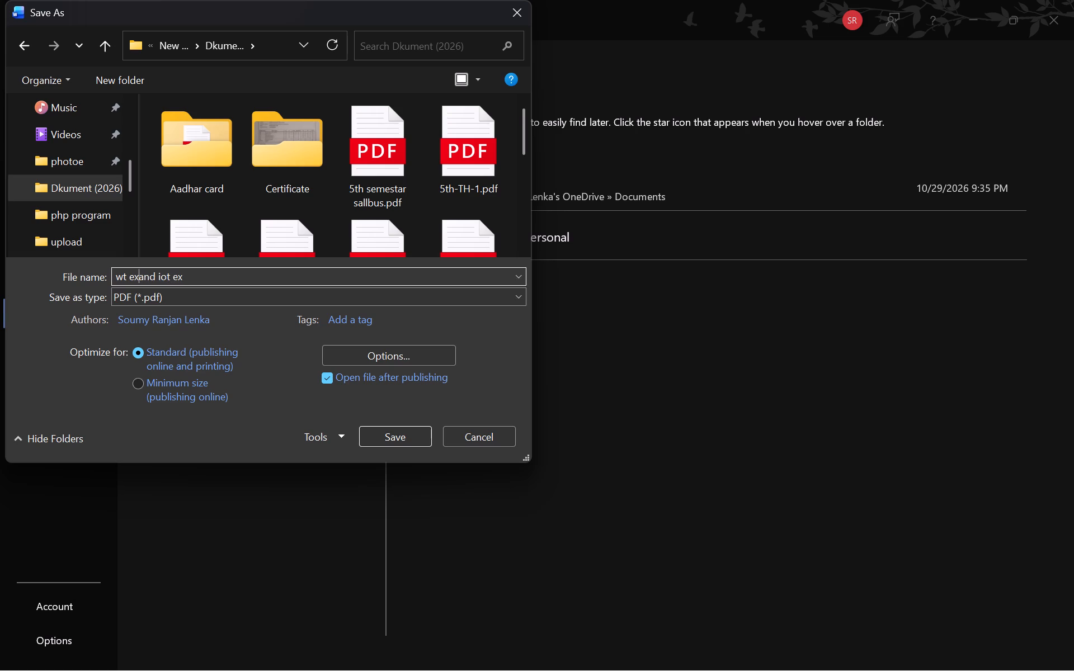
key(space)
text(6,)
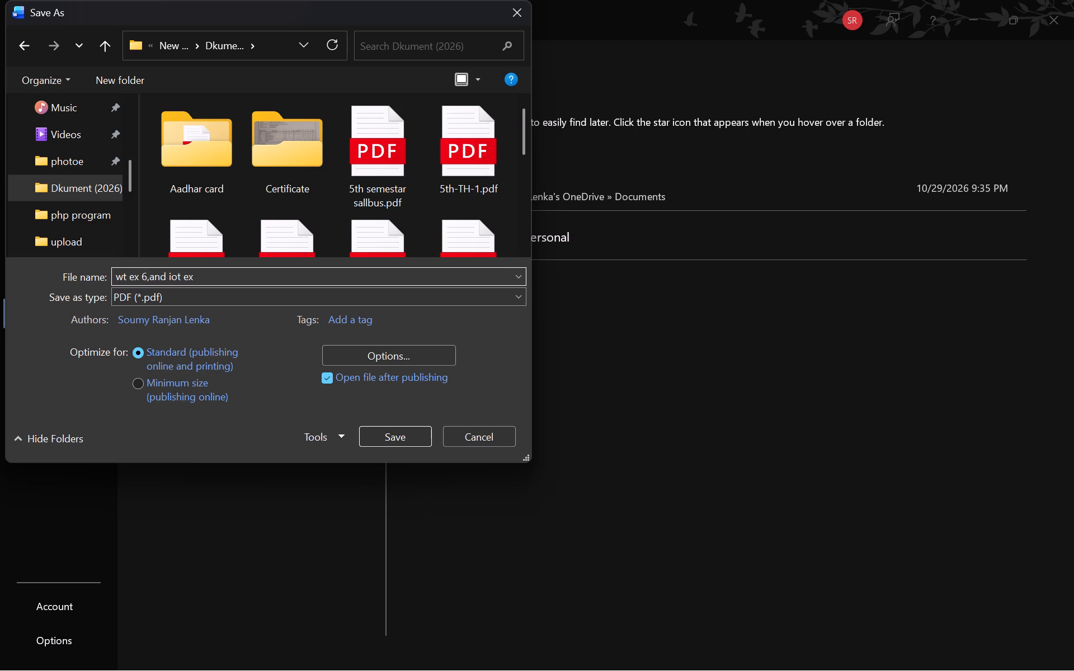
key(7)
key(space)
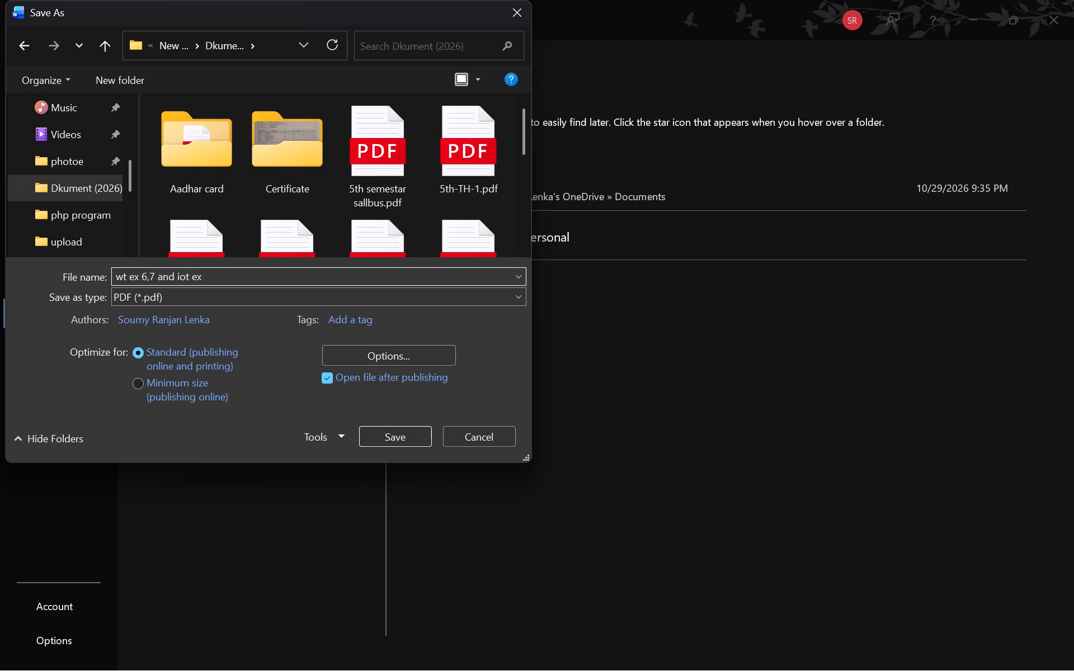
Append "7,8,9" after the final "ex" so the file name reads "wt ex 6,7 and iot ex 7,8,9".
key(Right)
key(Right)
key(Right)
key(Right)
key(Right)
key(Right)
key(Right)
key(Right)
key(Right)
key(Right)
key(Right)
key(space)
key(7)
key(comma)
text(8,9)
Save the document as a PDF with the entered file name in the Dkument (2026) folder.
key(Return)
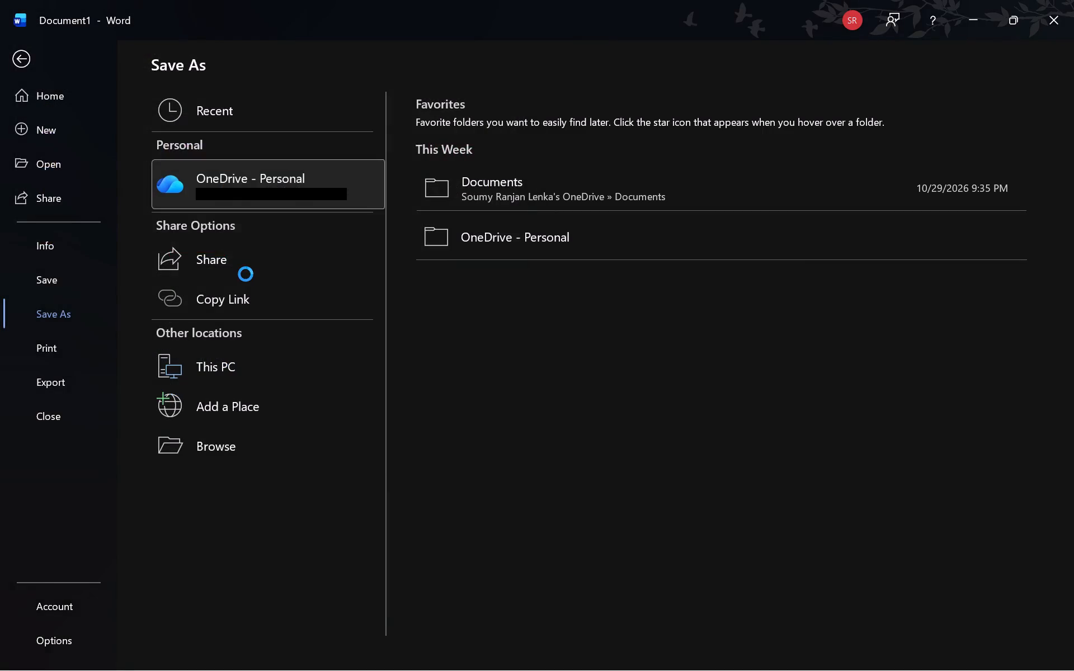
Review all three pages of the published PDF in Edge, checking the WT and IoT output screenshots and their labels.
scroll(663, 553, down, 4)
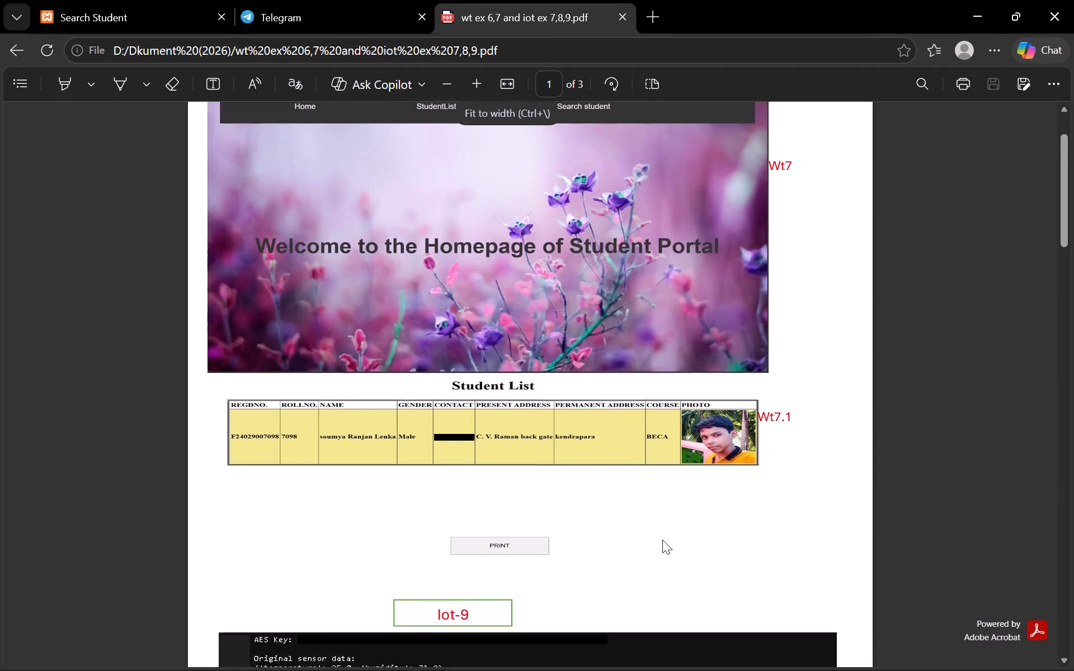
scroll(662, 540, down, 1)
scroll(663, 522, up, 4)
scroll(663, 521, down, 10)
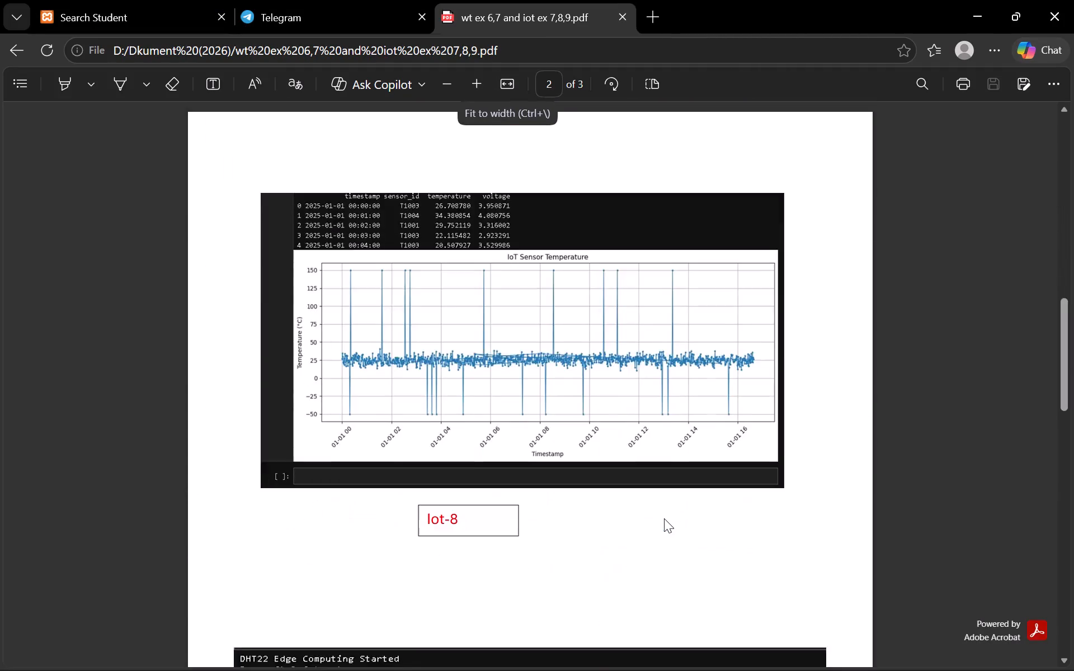
scroll(664, 518, down, 14)
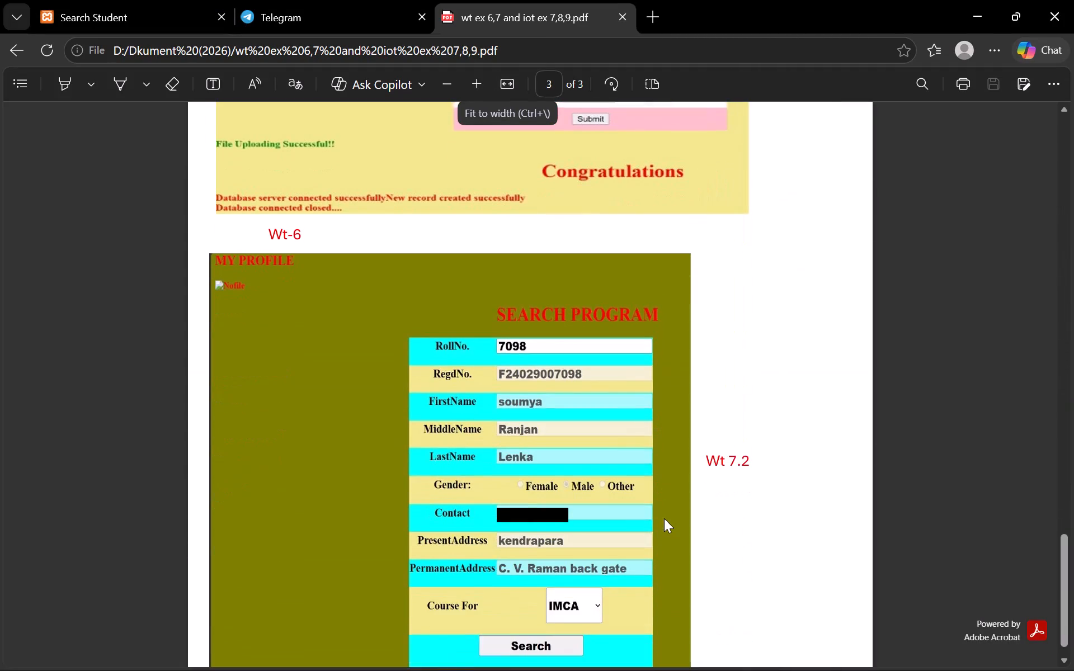
scroll(664, 518, down, 2)
scroll(664, 518, up, 1)
scroll(664, 518, down, 2)
scroll(664, 518, up, 4)
scroll(664, 518, down, 5)
scroll(664, 518, up, 18)
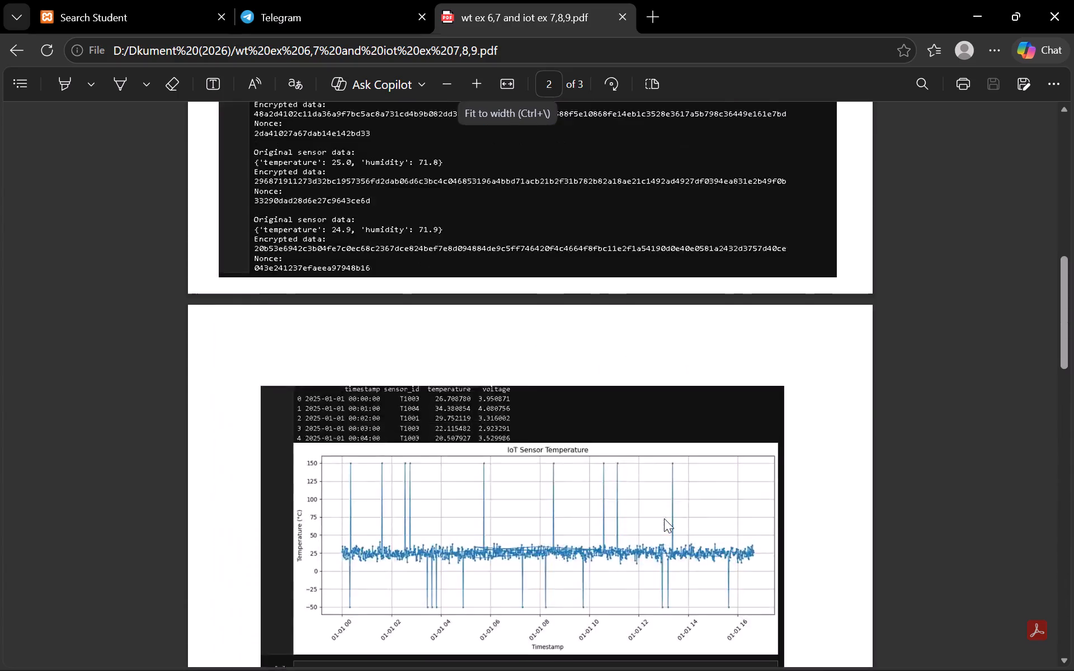
scroll(664, 518, up, 5)
scroll(664, 518, down, 1)
scroll(664, 518, up, 8)
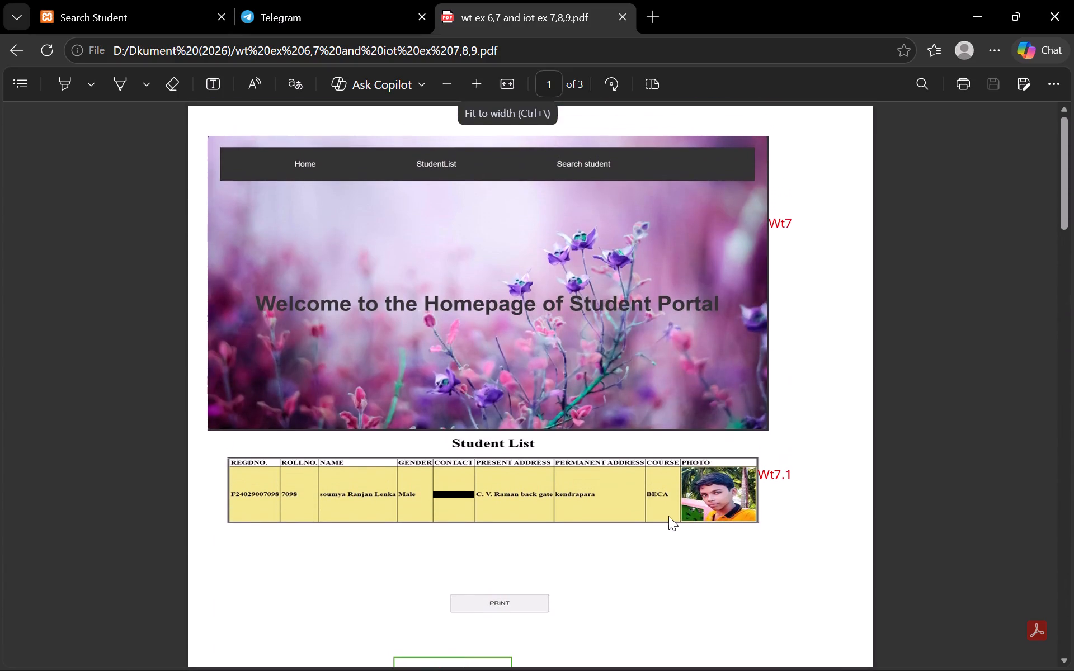
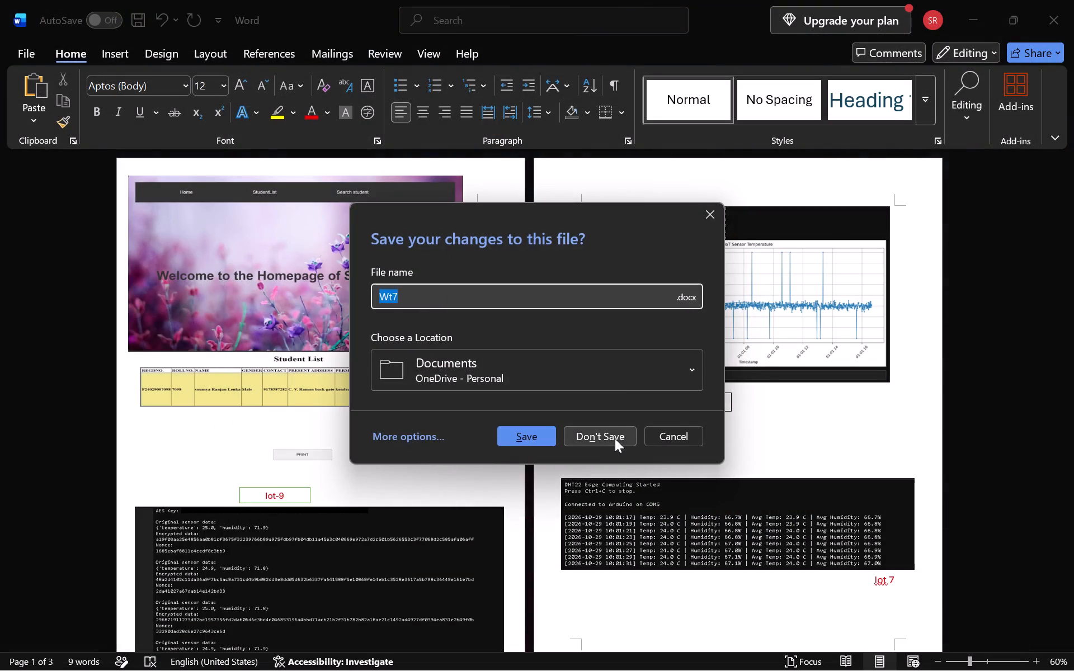
Close the Word document without saving its changes.
click(615, 440)
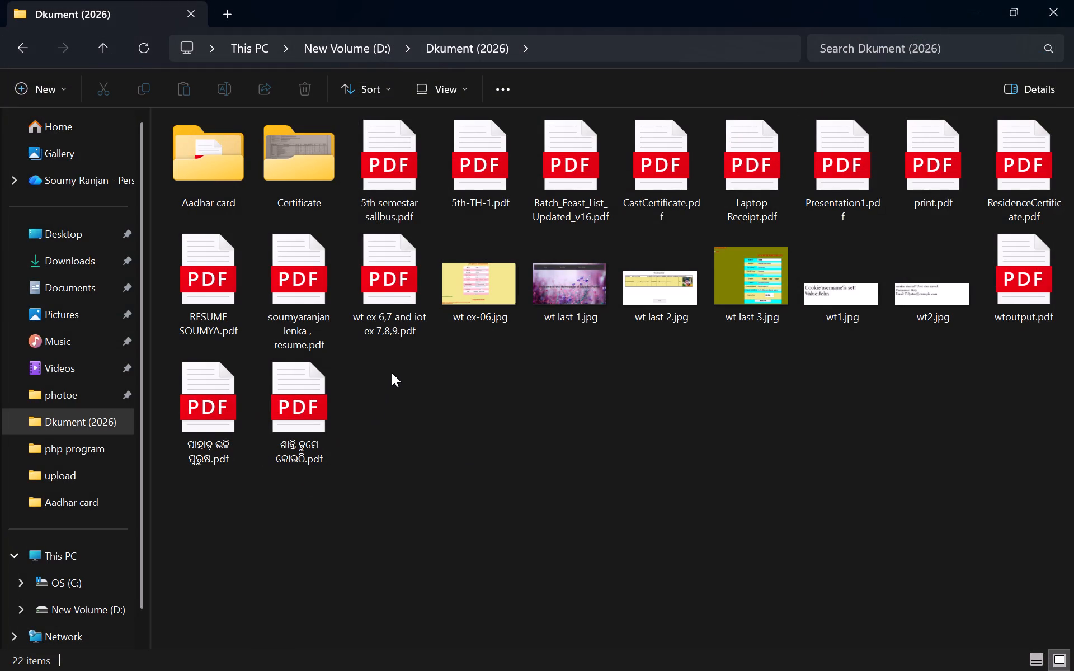
Copy the file "wt ex 6,7 and iot ex 7,8,9.pdf" from the Dkument (2026) folder in File Explorer.
drag(394, 351, 396, 306)
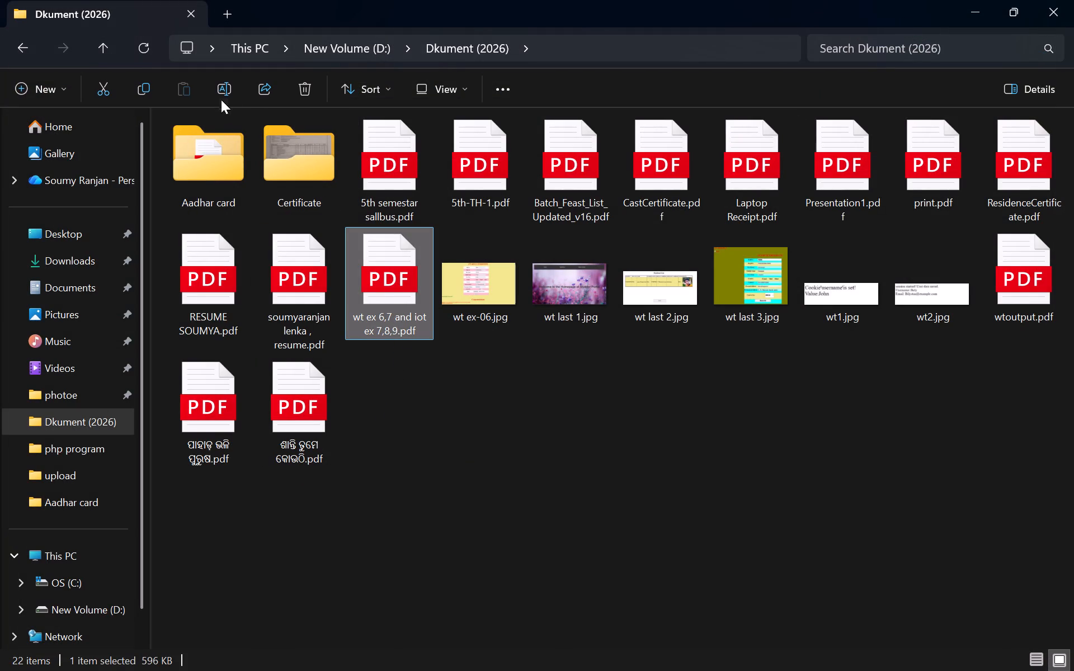
click(148, 92)
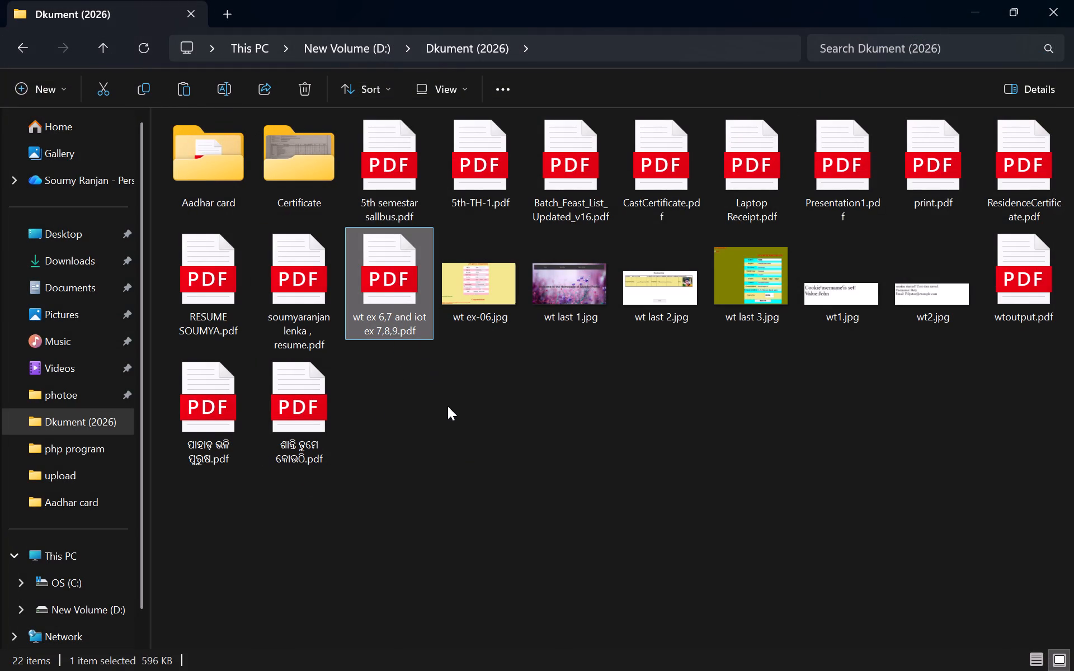